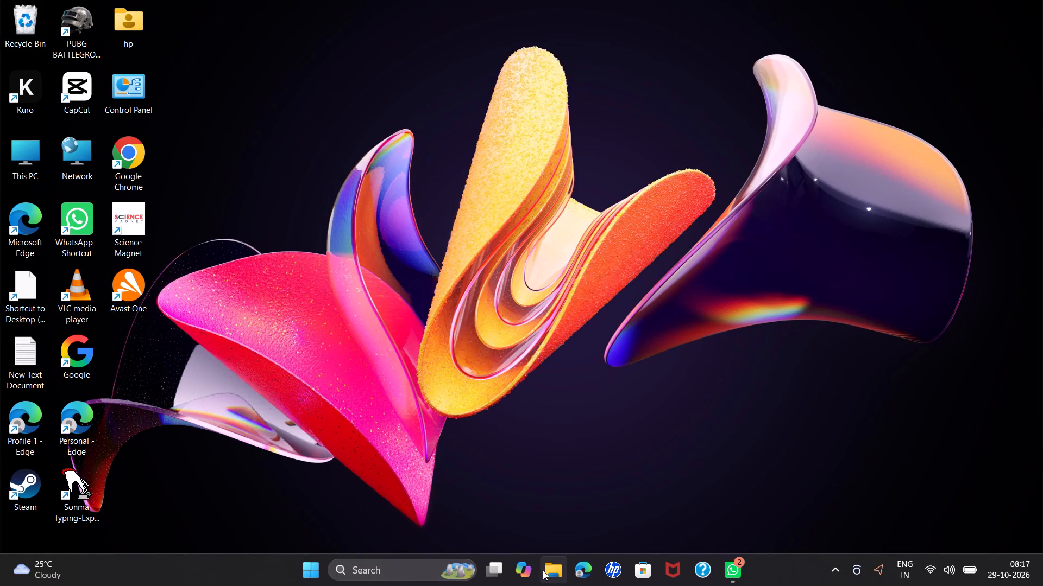
# Launch PowerPoint and open the recent file "Blue and White Corporate Business Plan Presentation" from Downloads.
pyautogui.click(307, 568)
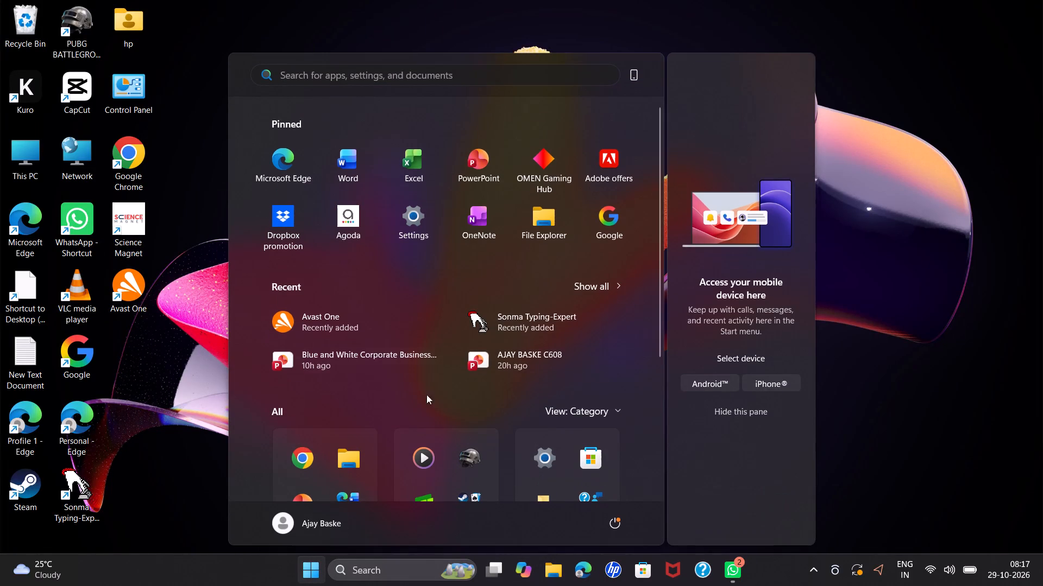
pyautogui.doubleClick(475, 168)
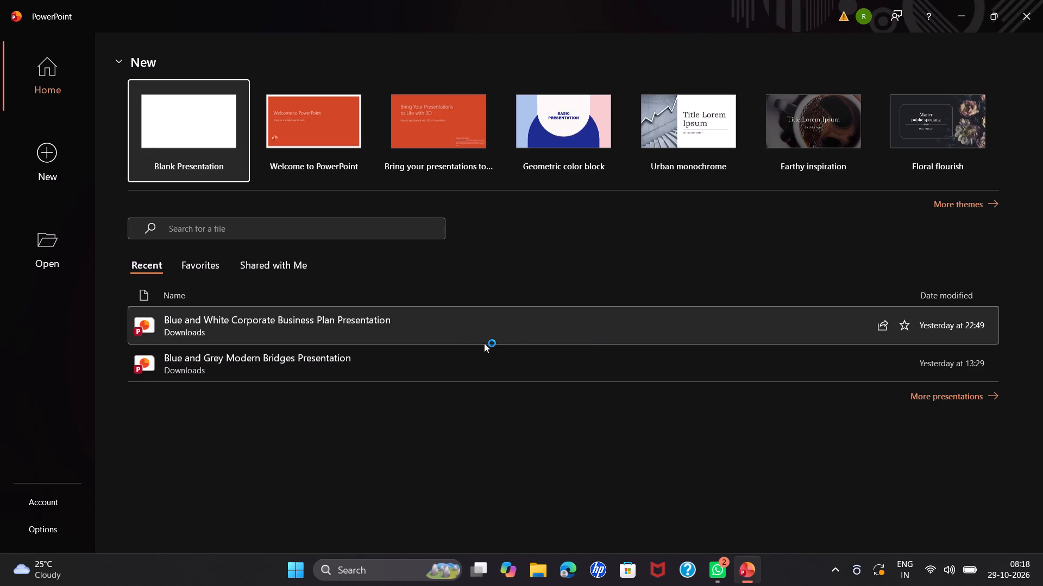
pyautogui.doubleClick(423, 322)
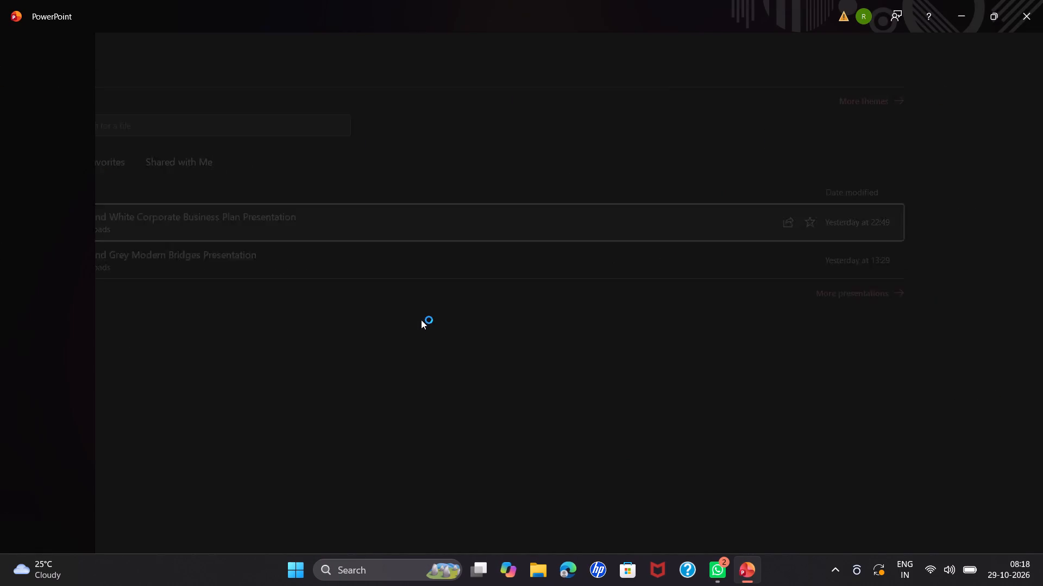
pyautogui.scroll(-1, 675, 327)
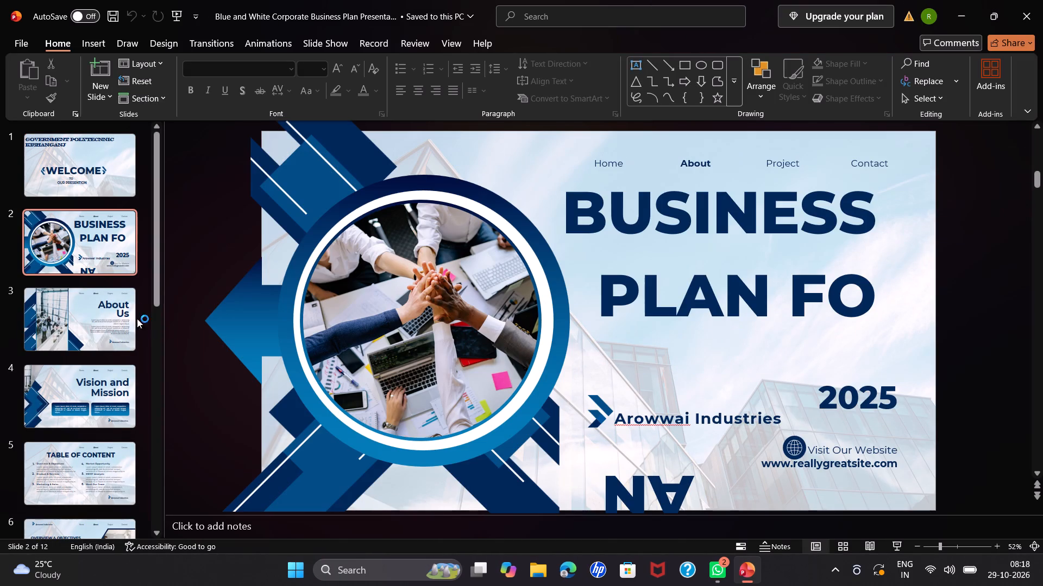
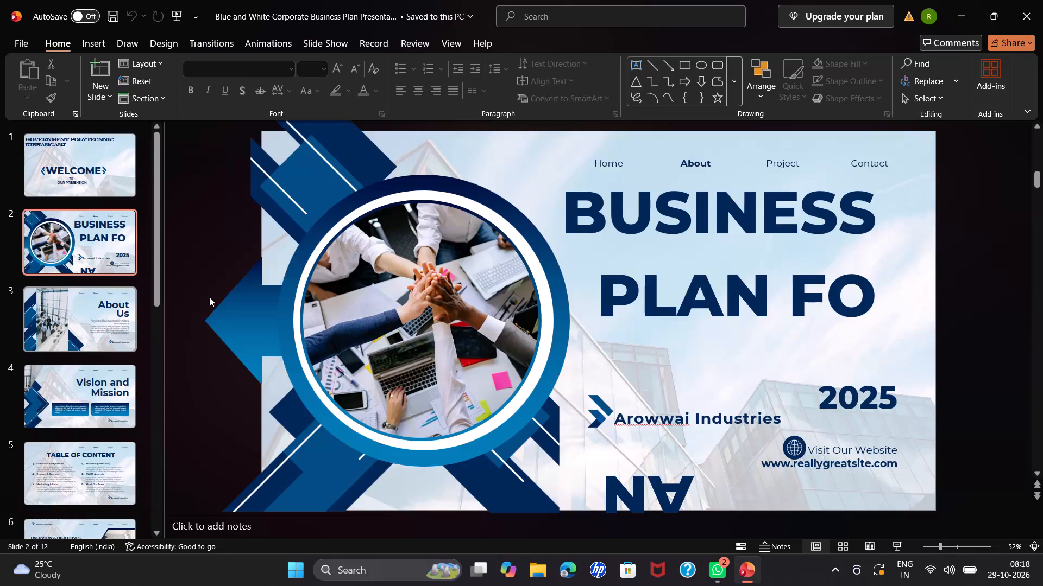
# Examine the WELCOME slide and the BUSINESS PLAN FO title slide, finishing on slide 2.
pyautogui.scroll(-1, 554, 299)
pyautogui.scroll(10, 554, 299)
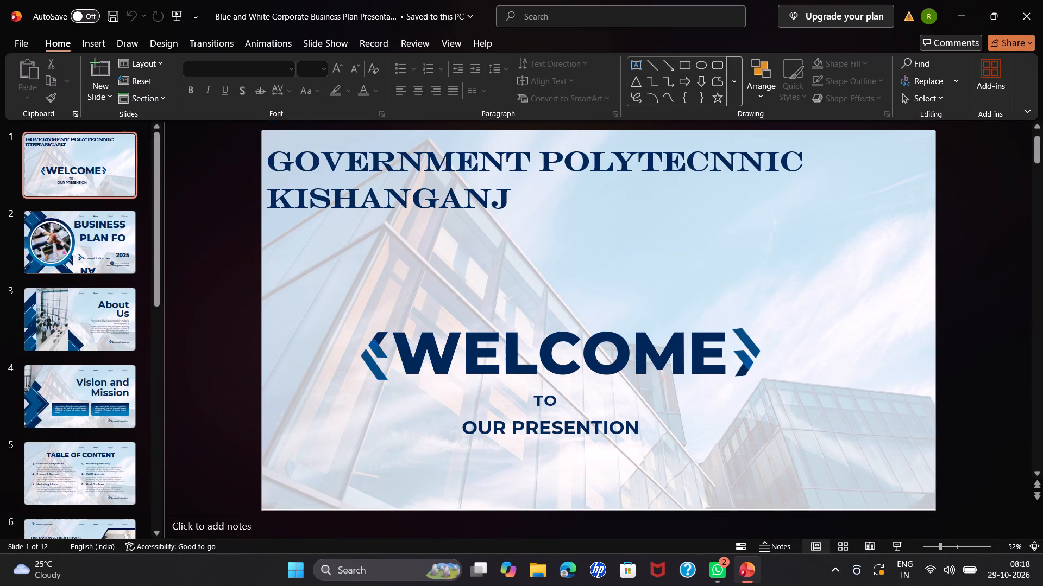
pyautogui.scroll(-3, 552, 299)
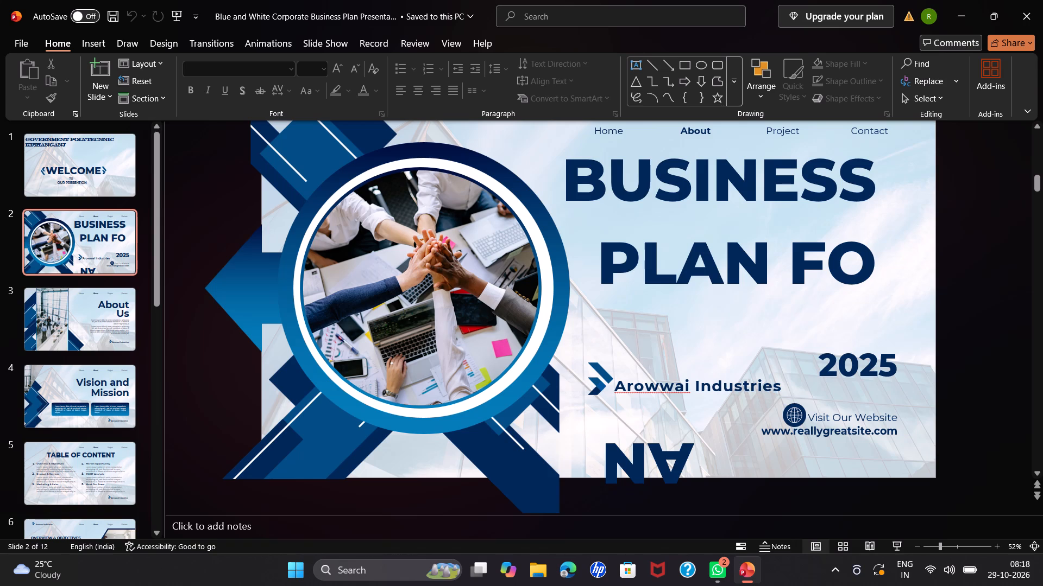
pyautogui.scroll(1, 822, 334)
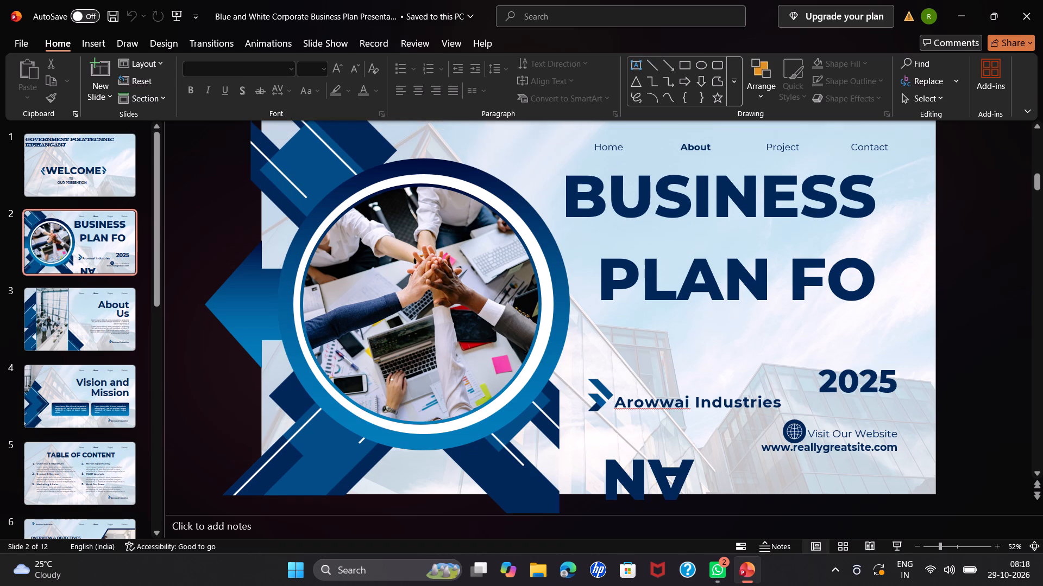
pyautogui.scroll(1, 822, 334)
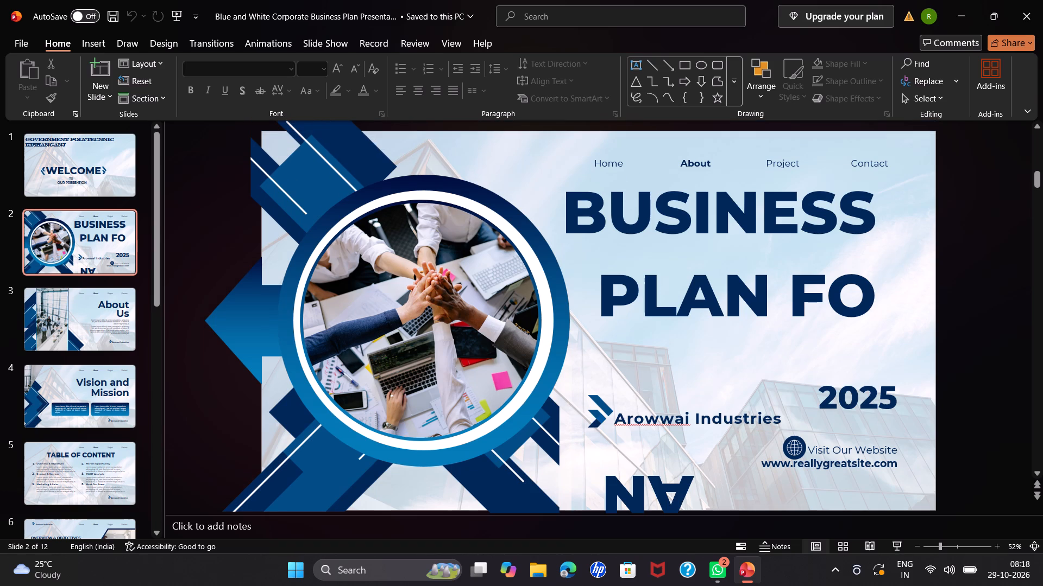
# Delete the navigation row with Home, About, Project and Contact from the top of slide 2.
pyautogui.click(594, 160)
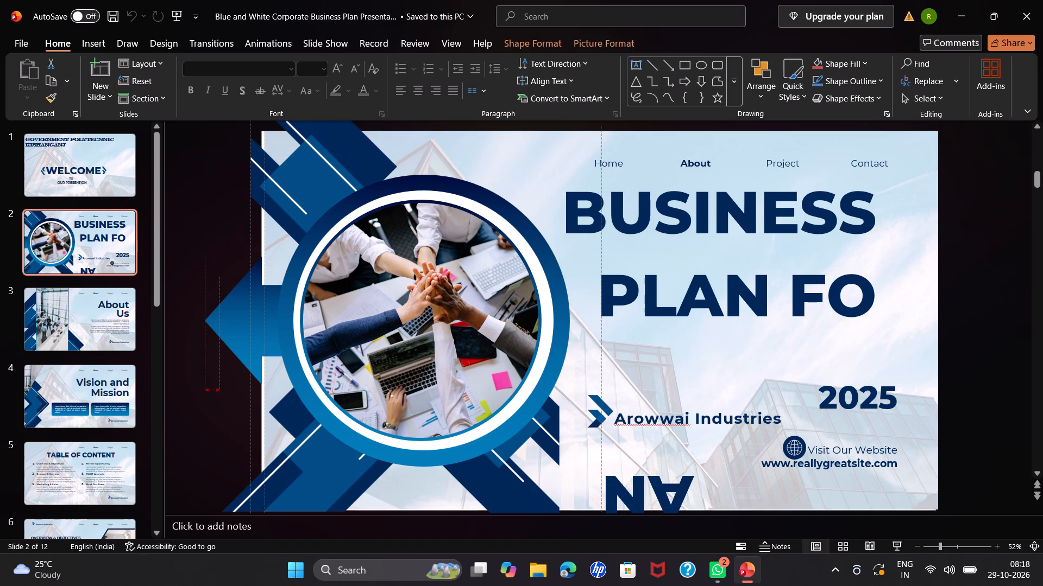
pyautogui.moveTo(596, 165); pyautogui.dragTo(718, 155)
pyautogui.click(717, 151)
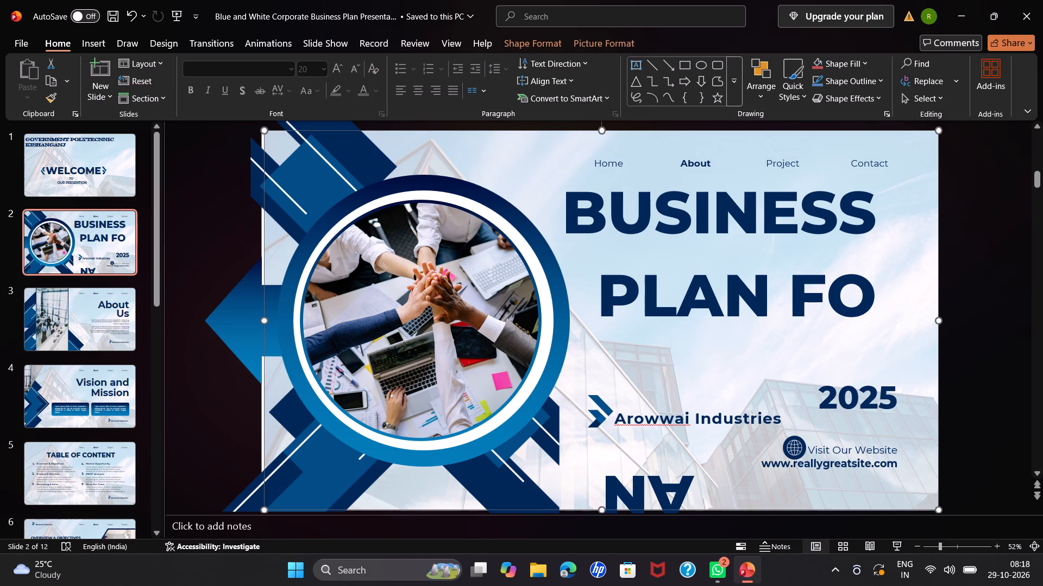
pyautogui.moveTo(592, 159); pyautogui.dragTo(595, 163)
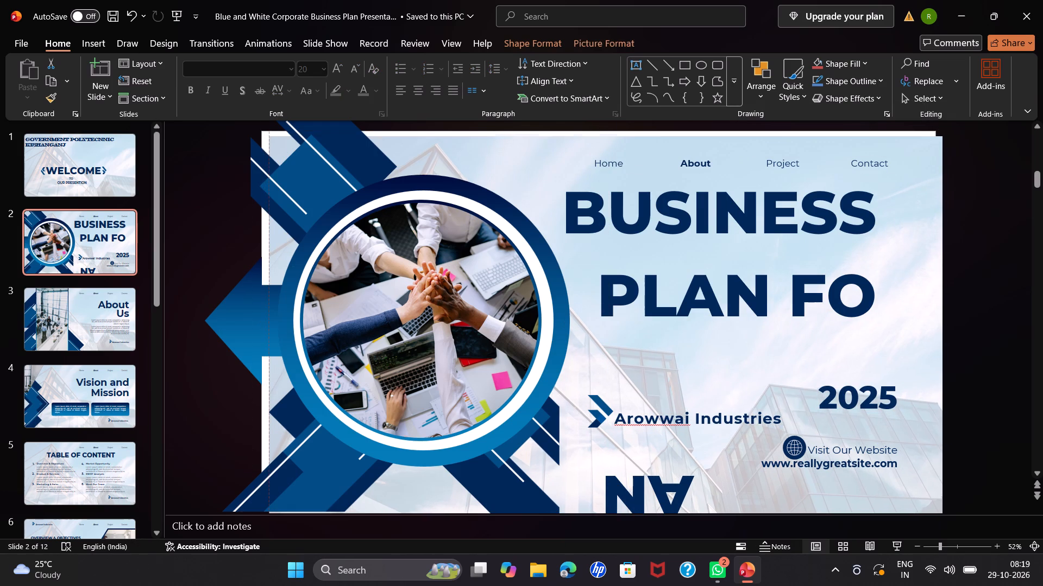
pyautogui.moveTo(595, 163); pyautogui.dragTo(586, 157)
pyautogui.click(604, 167)
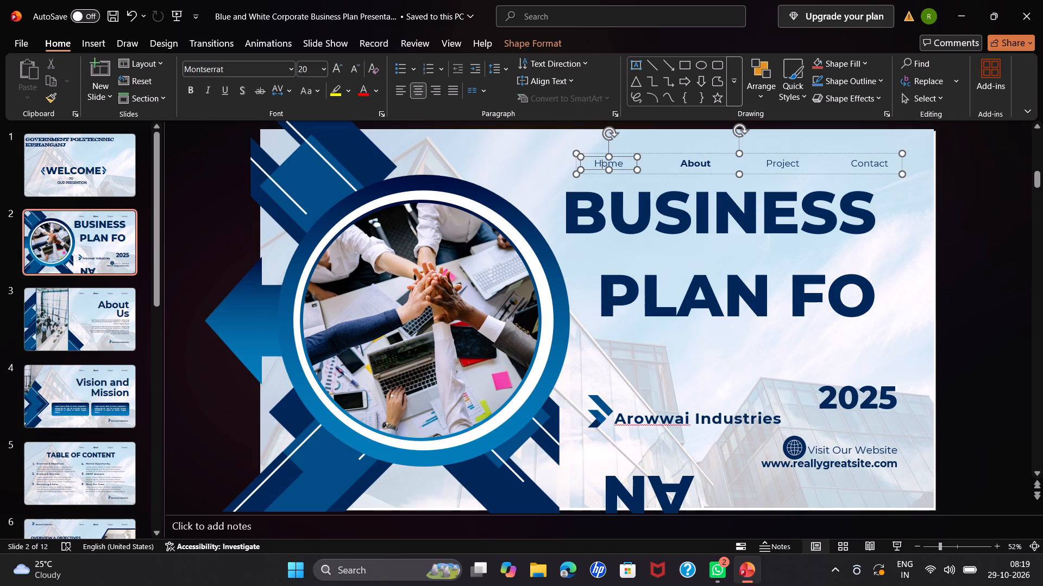
pyautogui.click(674, 152)
pyautogui.press('BackSpace')
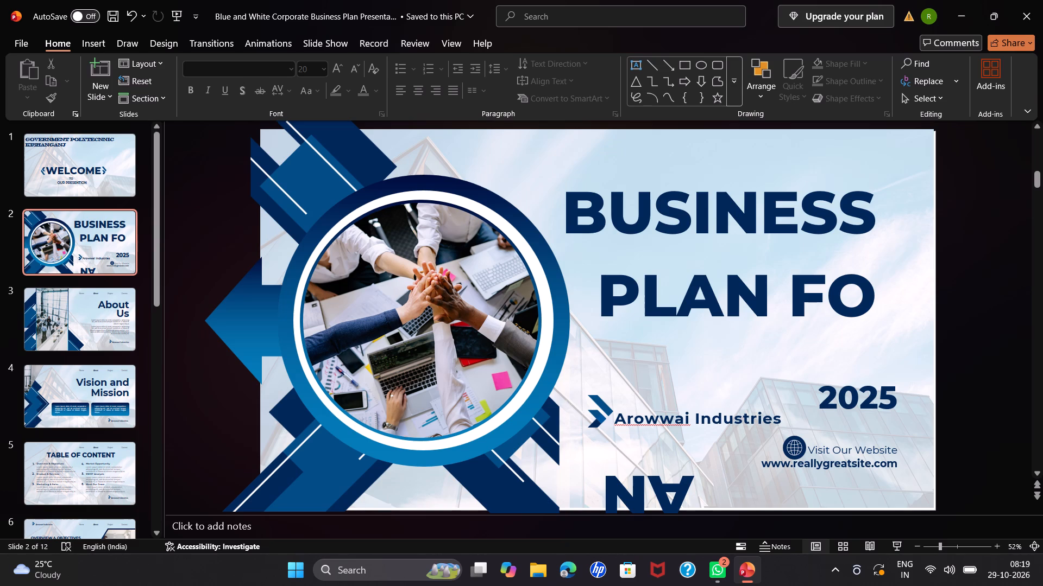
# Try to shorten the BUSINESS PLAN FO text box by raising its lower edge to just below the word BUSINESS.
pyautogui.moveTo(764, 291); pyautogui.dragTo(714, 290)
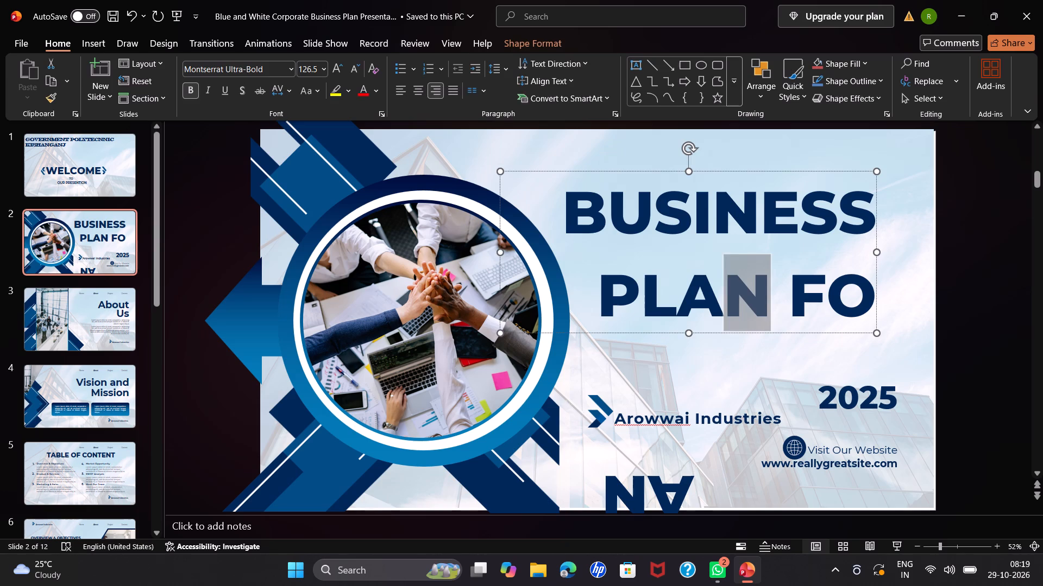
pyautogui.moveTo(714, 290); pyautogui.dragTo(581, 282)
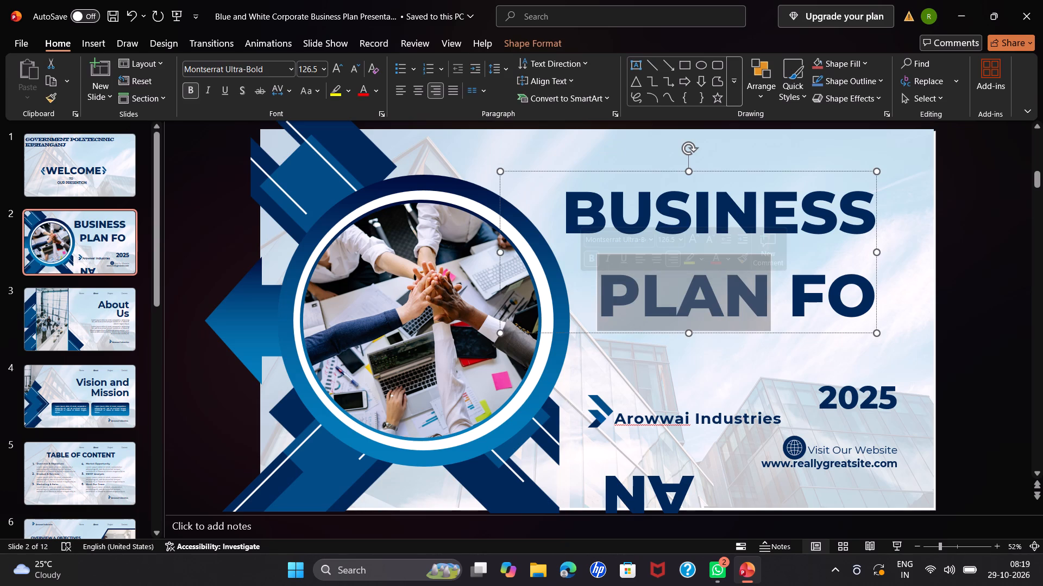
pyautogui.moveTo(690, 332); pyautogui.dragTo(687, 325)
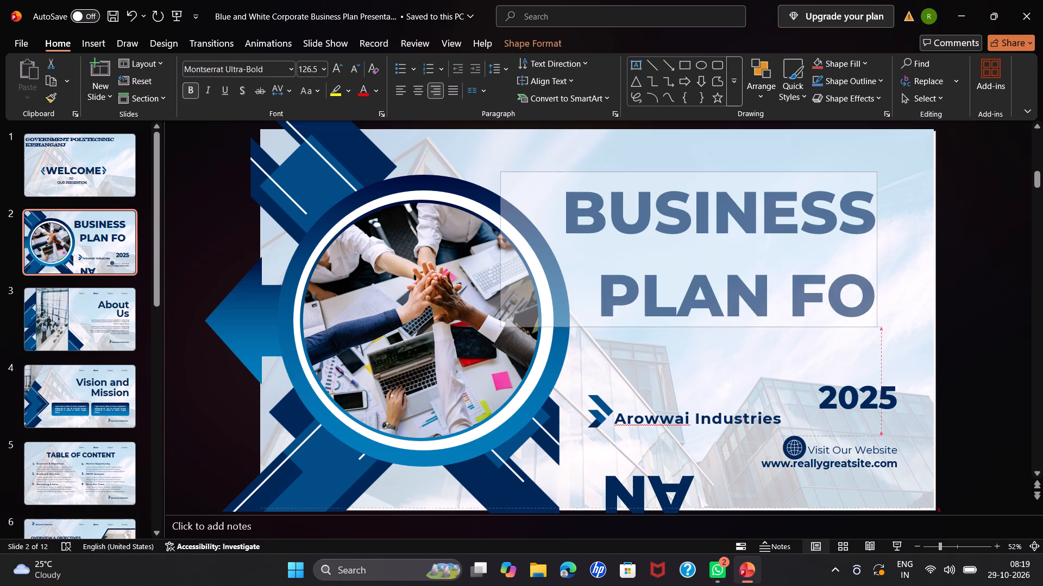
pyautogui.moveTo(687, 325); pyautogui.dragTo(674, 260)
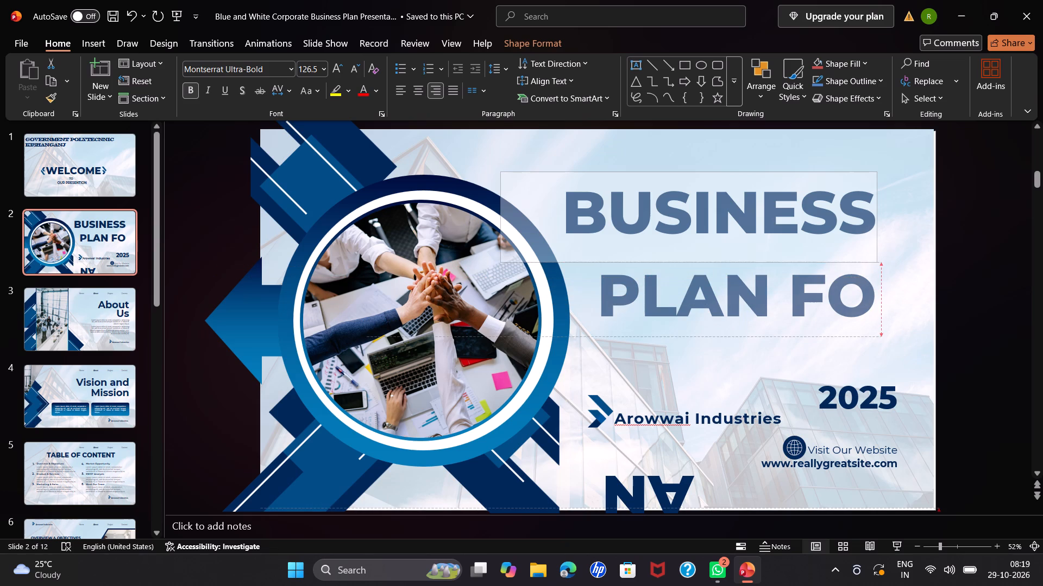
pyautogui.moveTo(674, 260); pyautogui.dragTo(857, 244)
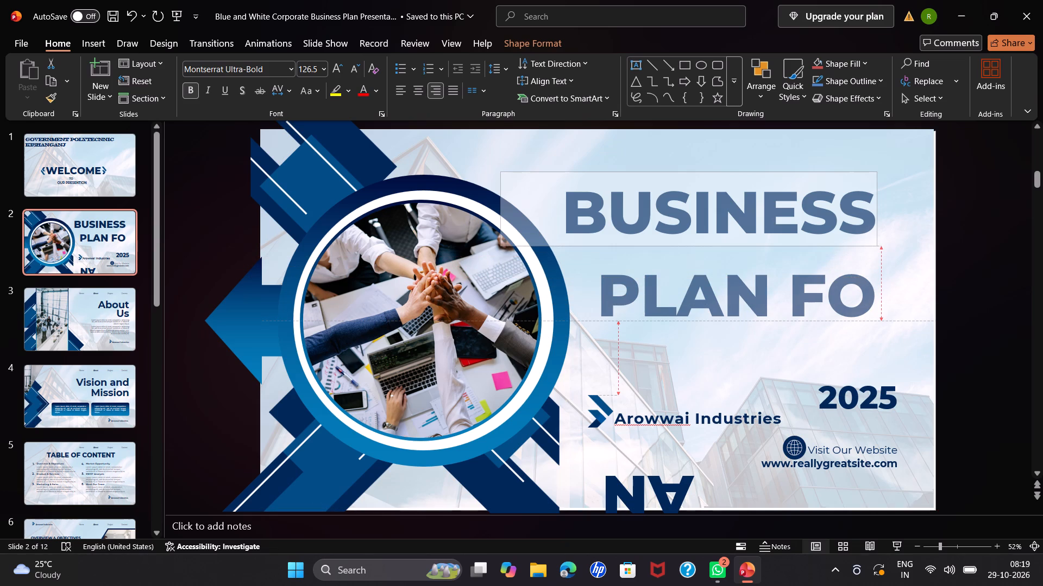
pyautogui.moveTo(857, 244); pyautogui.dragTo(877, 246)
# Widen the BUSINESS PLAN FO text box by extending its right edge closer to the slide's right edge.
pyautogui.moveTo(880, 238); pyautogui.dragTo(880, 239)
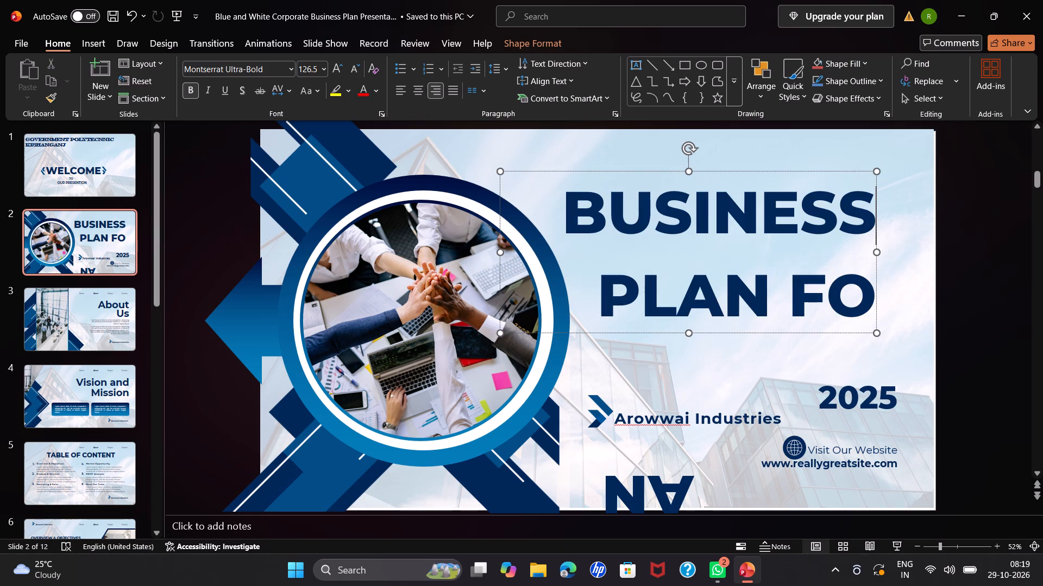
pyautogui.moveTo(880, 239); pyautogui.dragTo(884, 259)
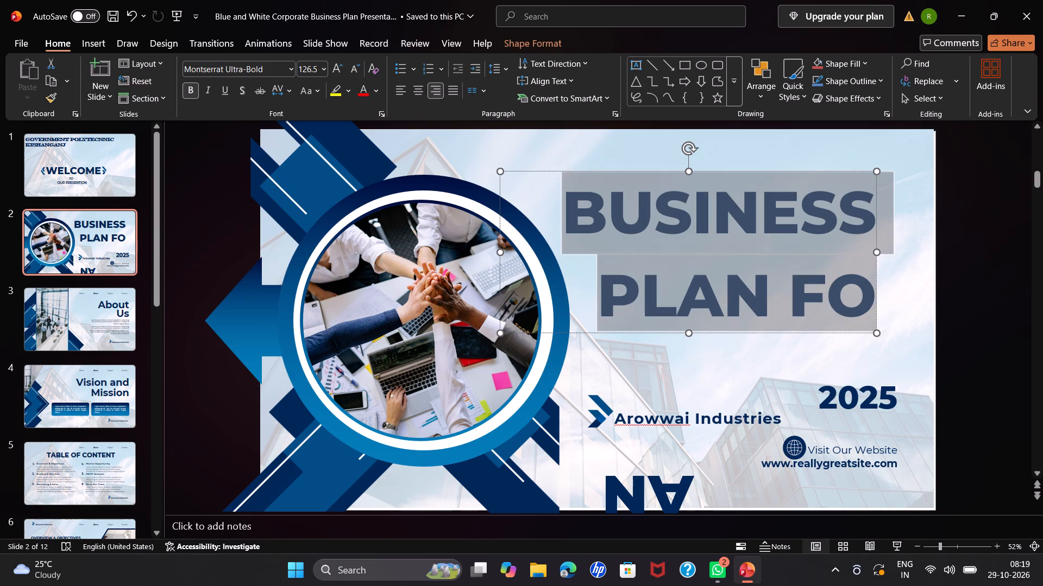
pyautogui.moveTo(884, 259); pyautogui.dragTo(874, 256)
pyautogui.moveTo(874, 256); pyautogui.dragTo(888, 247)
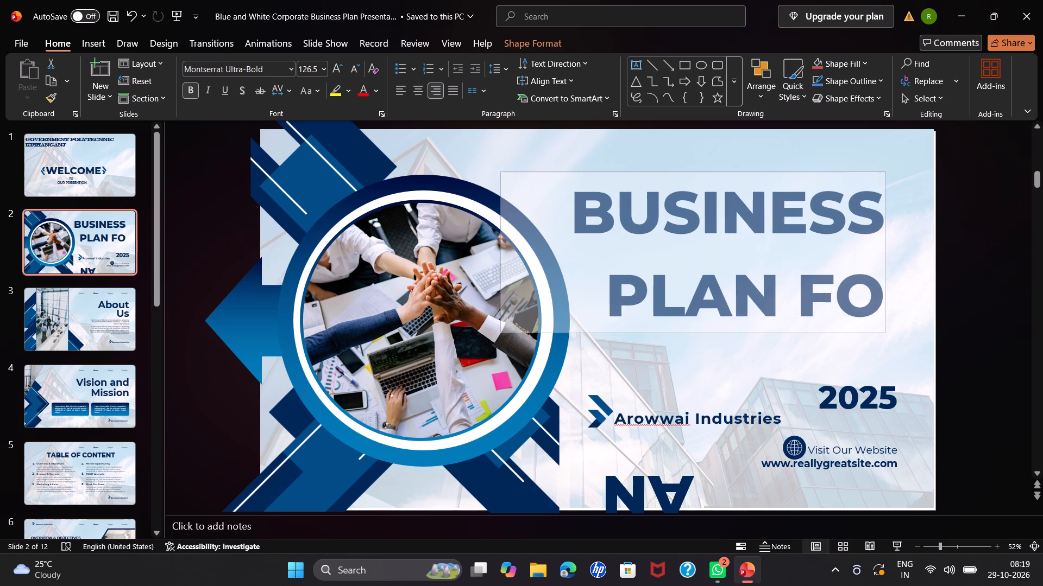
pyautogui.moveTo(888, 247); pyautogui.dragTo(920, 227)
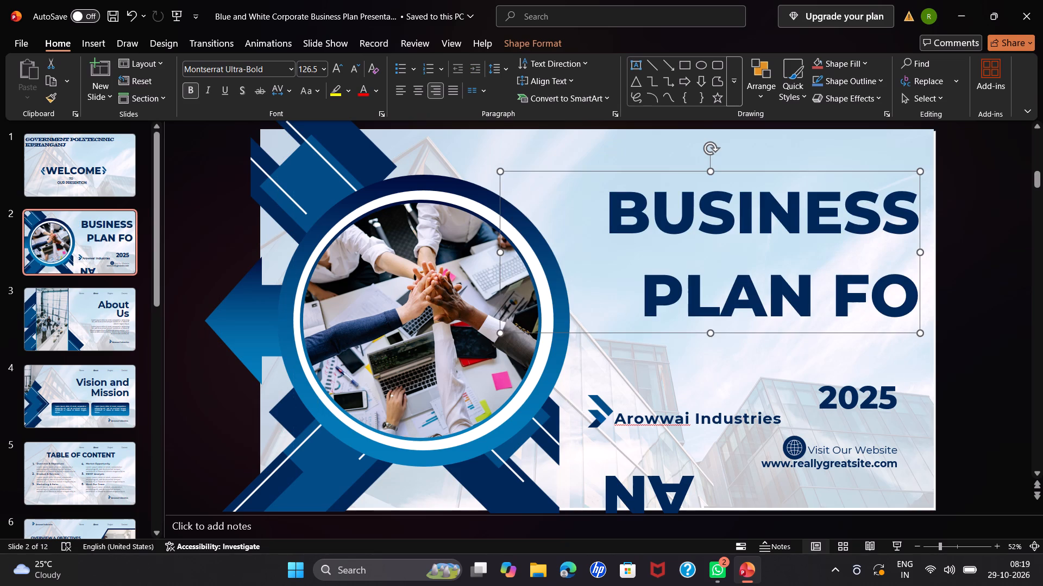
pyautogui.click(915, 212)
pyautogui.click(915, 212)
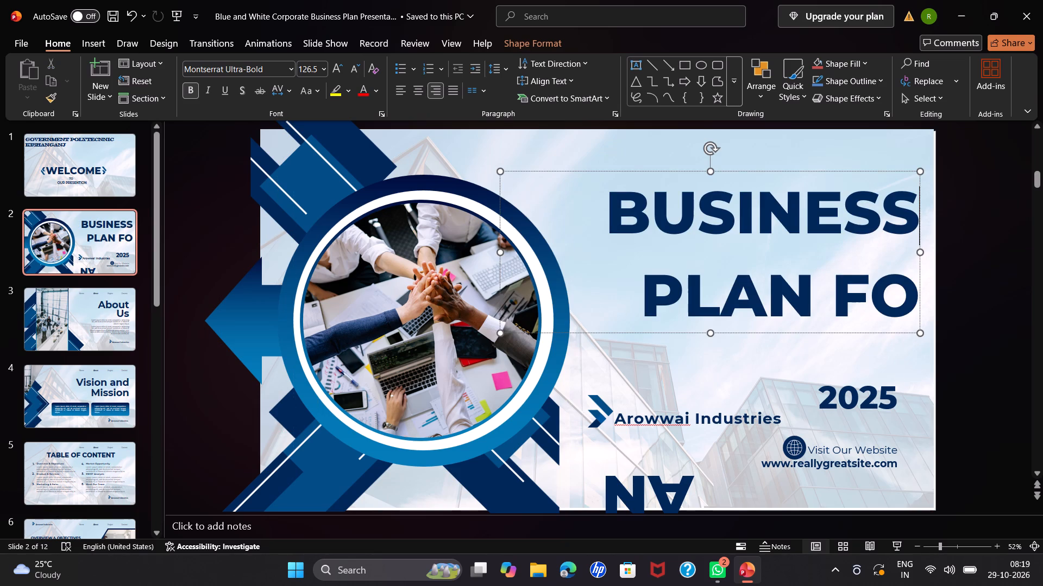
# Extend the title text box up and slightly left from its upper-left corner, and stretch its right side to the slide's edge.
pyautogui.moveTo(499, 175); pyautogui.dragTo(492, 144)
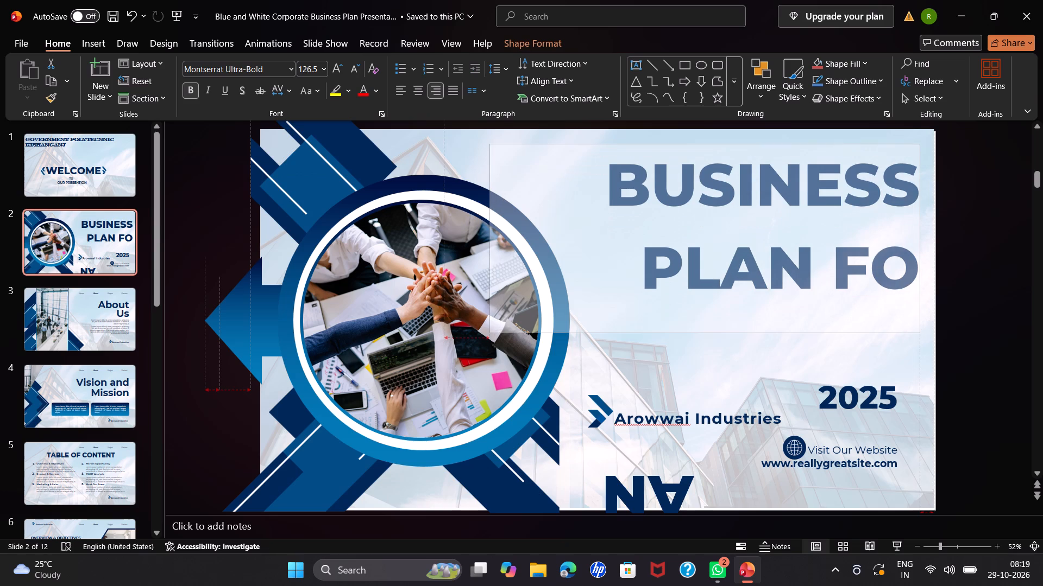
pyautogui.moveTo(492, 144); pyautogui.dragTo(489, 141)
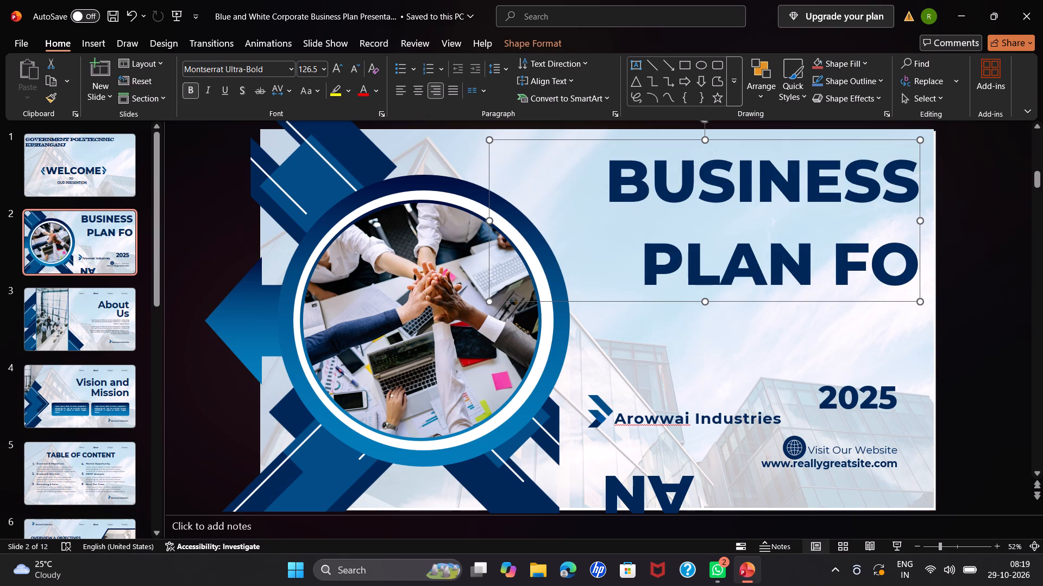
pyautogui.moveTo(917, 181); pyautogui.dragTo(922, 198)
pyautogui.moveTo(922, 198); pyautogui.dragTo(921, 222)
pyautogui.moveTo(920, 224); pyautogui.dragTo(926, 220)
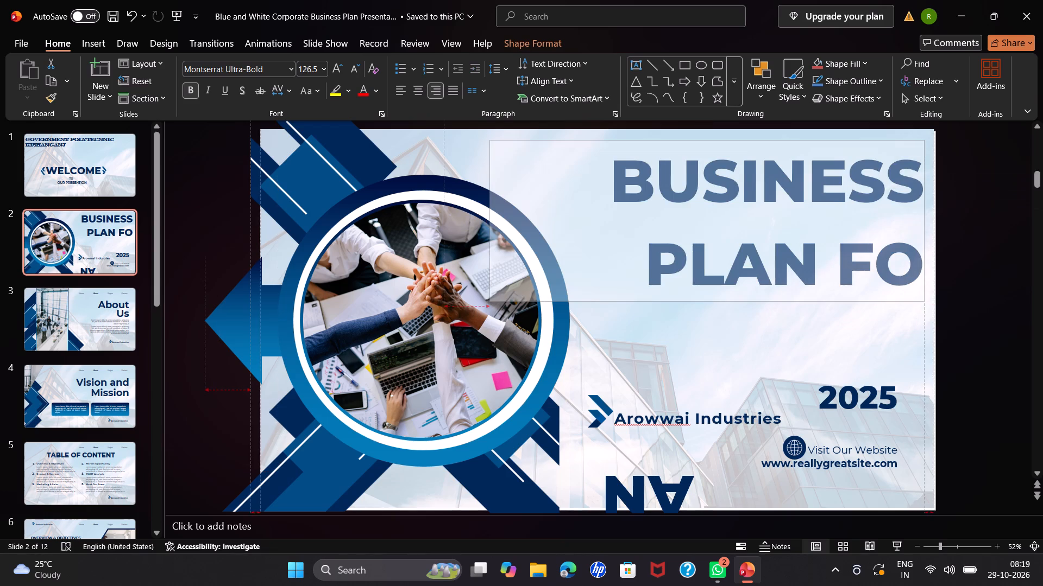
pyautogui.moveTo(926, 220); pyautogui.dragTo(932, 219)
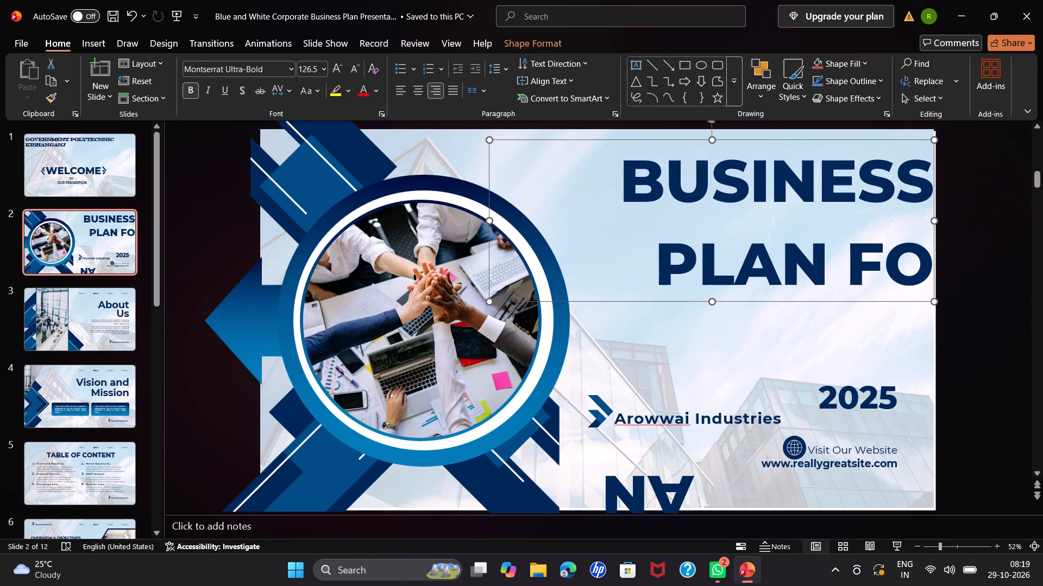
# Place the text cursor at the end of the word BUSINESS in the slide 2 title.
pyautogui.click(932, 177)
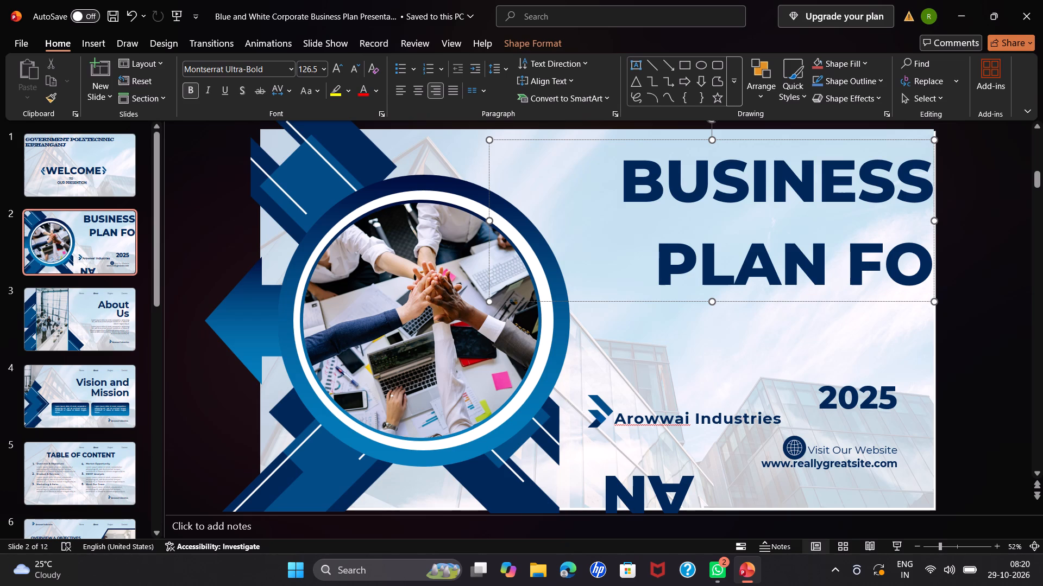
pyautogui.click(931, 179)
pyautogui.click(931, 179)
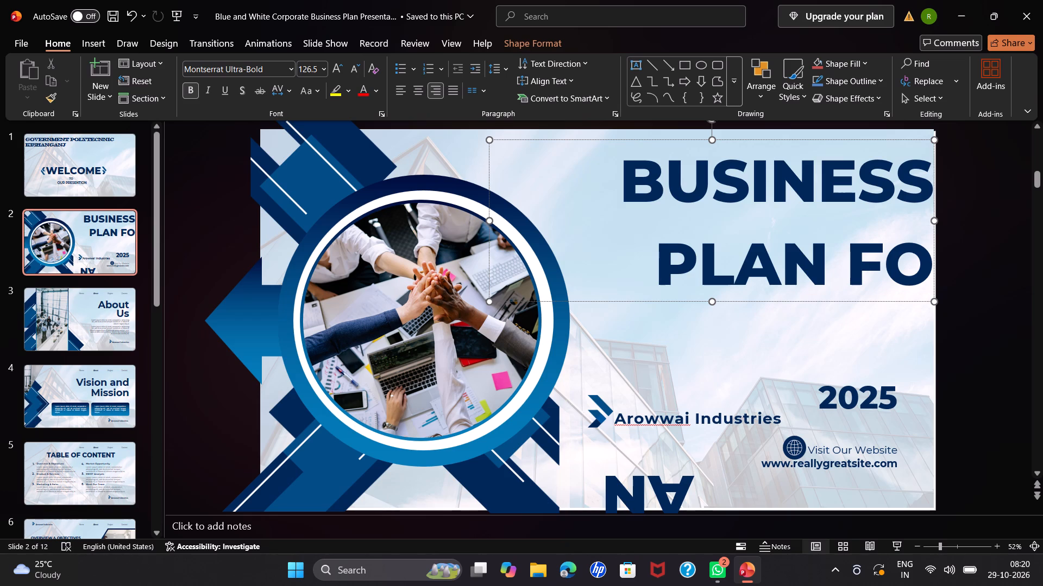
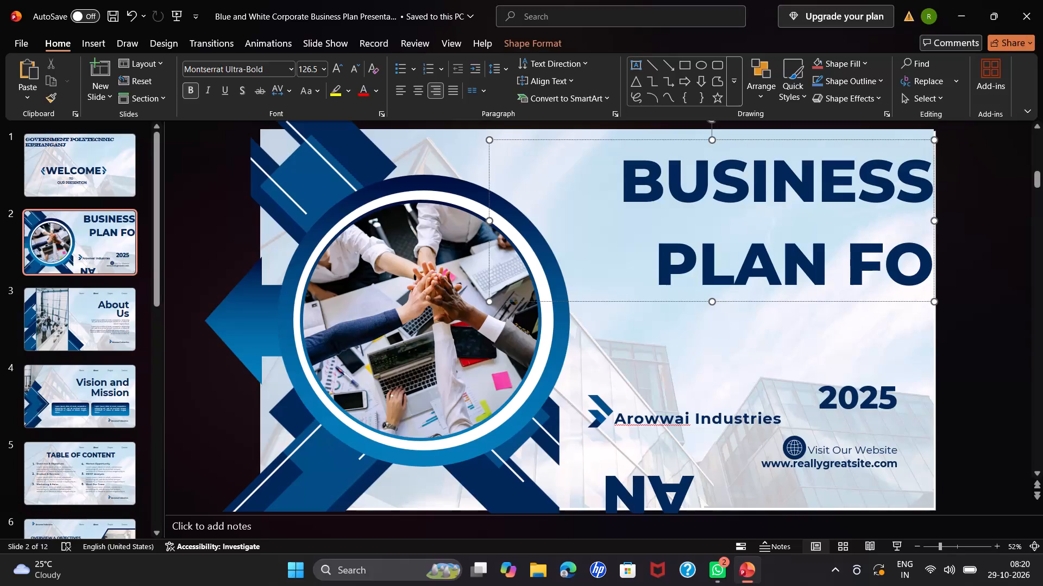
# Delete the word BUSINESS from the slide 2 title, leaving only PLAN FO.
pyautogui.click(928, 190)
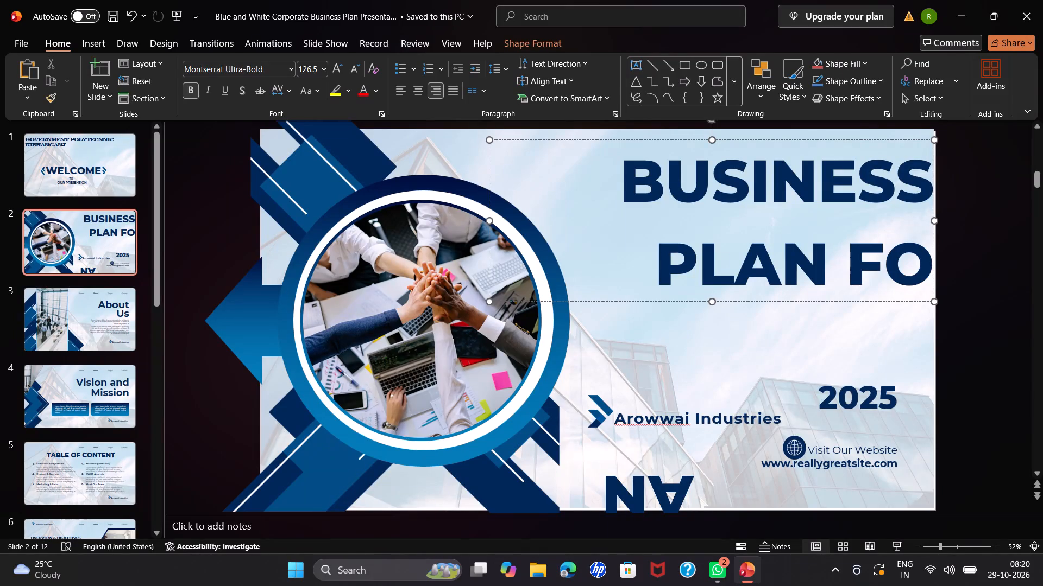
pyautogui.click(929, 177)
pyautogui.press('BackSpace')
pyautogui.press('BackSpace')
pyautogui.press('BackSpace')
pyautogui.press('BackSpace')
pyautogui.press('BackSpace')
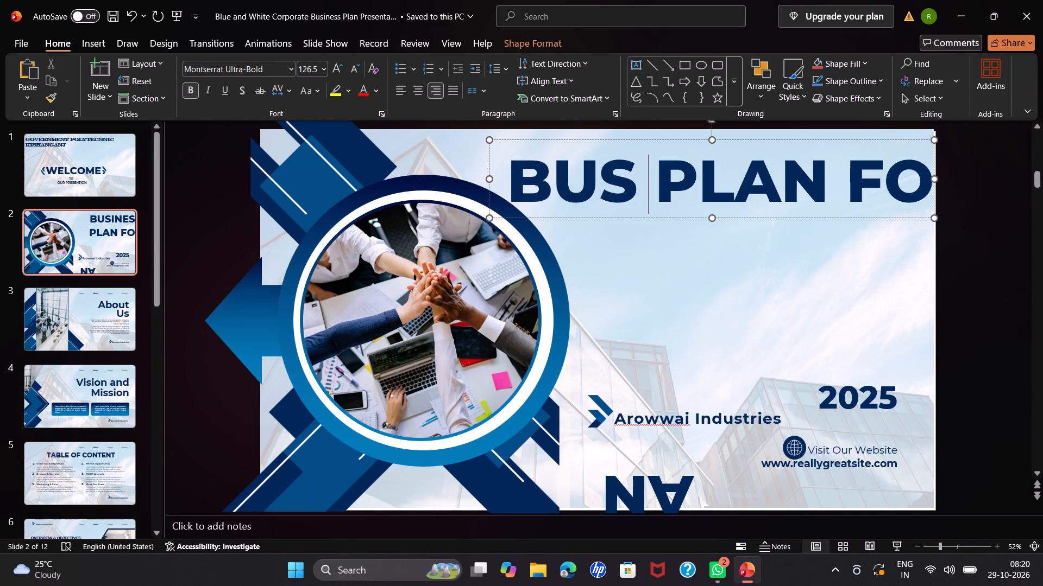
pyautogui.press('BackSpace')
pyautogui.press('BackSpace')
pyautogui.press('BackSpace')
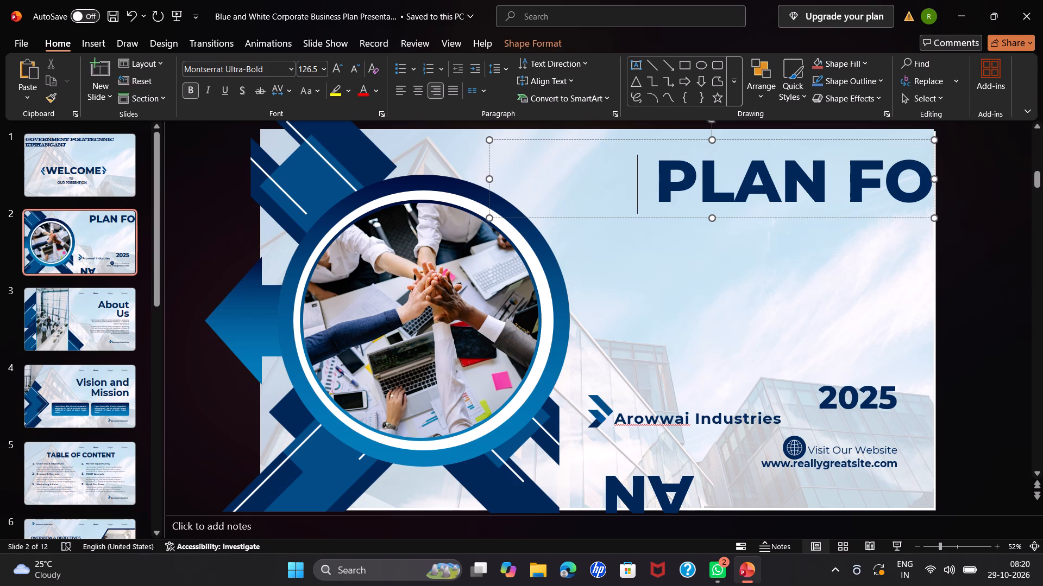
# Replace the remaining PLAN FO in the title with the copied text BUSINESS PLAN FOR THE ENTERPRISE.
pyautogui.click(508, 177)
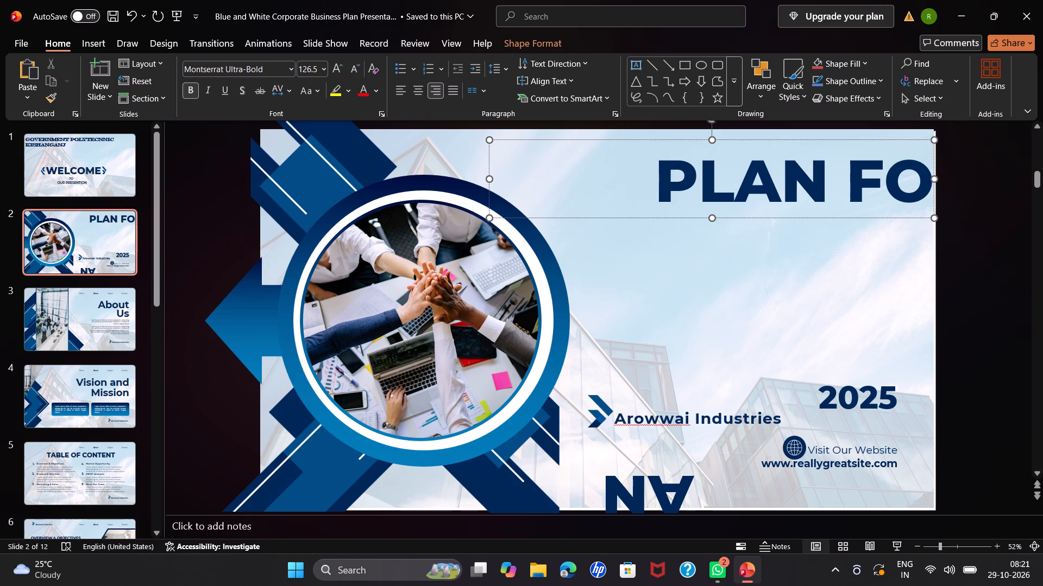
pyautogui.click(508, 177)
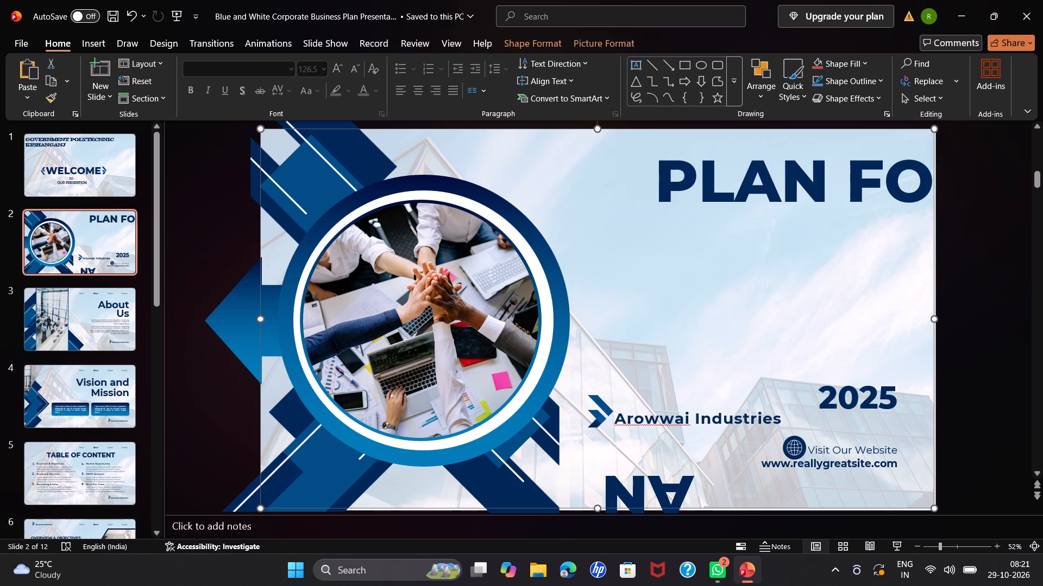
pyautogui.moveTo(932, 173); pyautogui.dragTo(929, 179)
pyautogui.moveTo(925, 179); pyautogui.dragTo(918, 181)
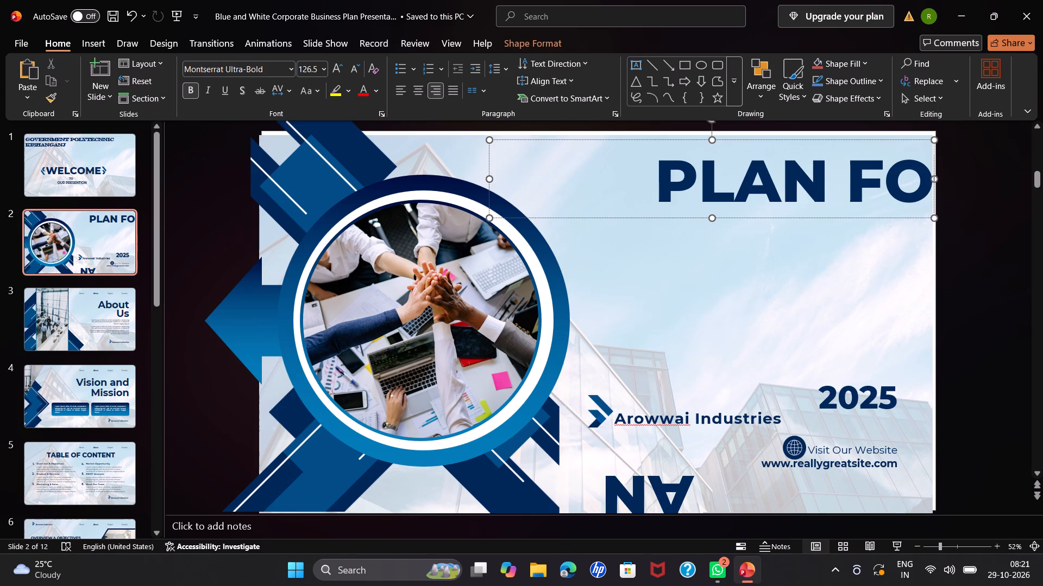
pyautogui.moveTo(918, 181); pyautogui.dragTo(689, 200)
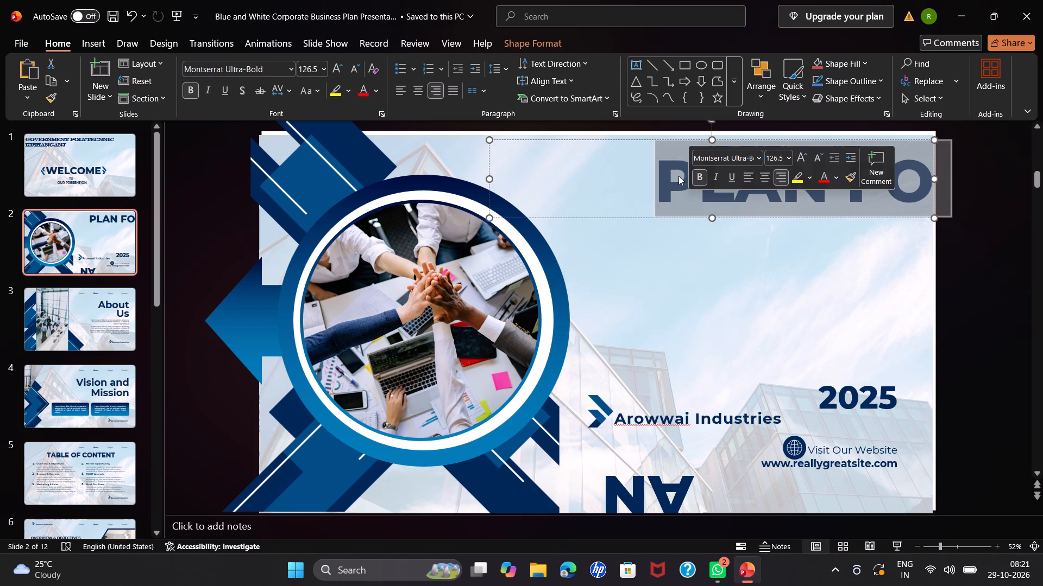
pyautogui.press('BackSpace')
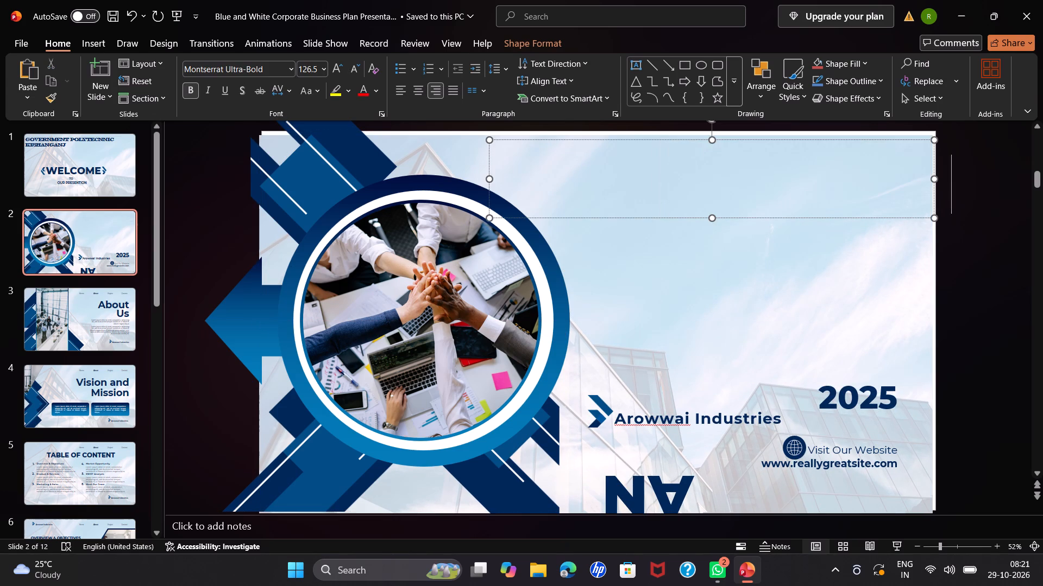
pyautogui.hotkey('ctrl', 'v')
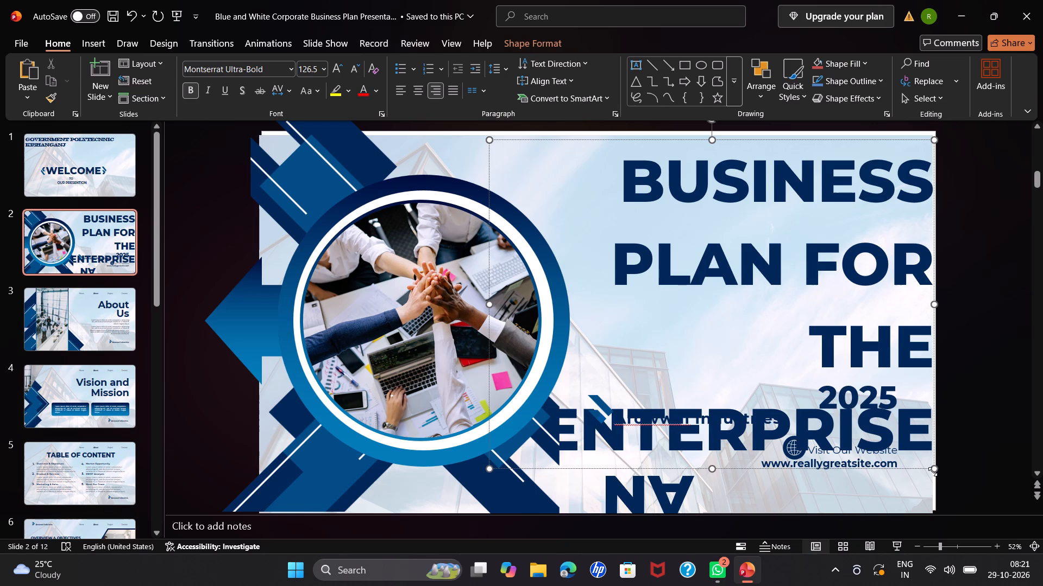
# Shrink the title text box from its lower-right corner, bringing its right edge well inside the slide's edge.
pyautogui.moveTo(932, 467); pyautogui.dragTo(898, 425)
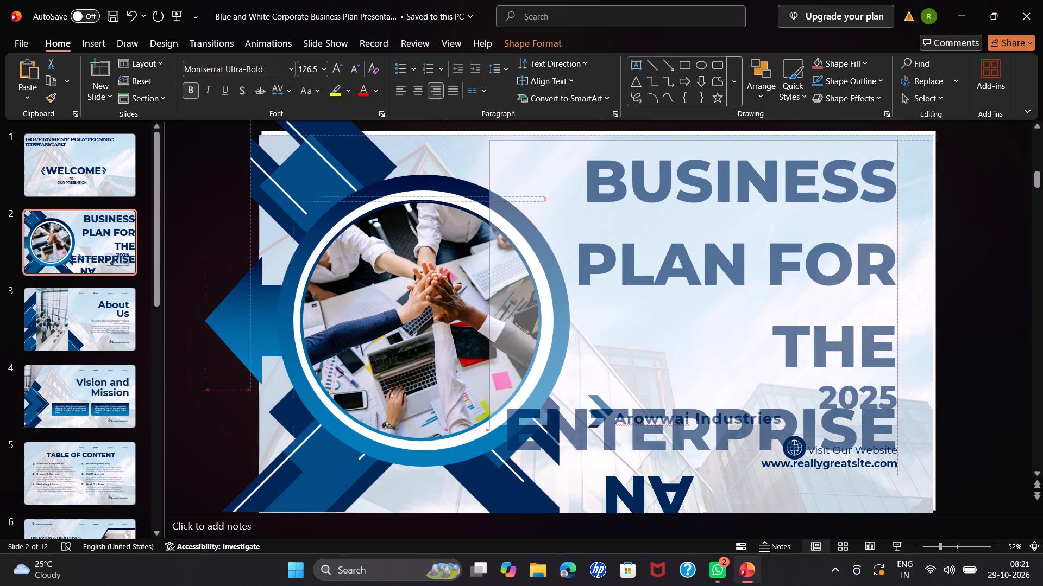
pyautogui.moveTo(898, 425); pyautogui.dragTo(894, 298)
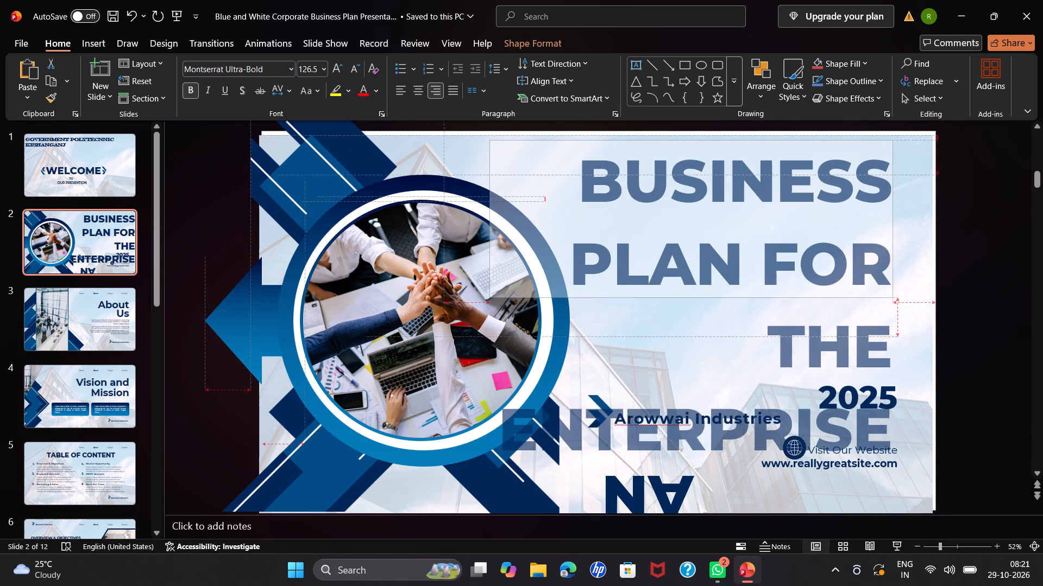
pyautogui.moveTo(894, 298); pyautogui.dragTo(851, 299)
# Delete the 2025 text box from slide 2.
pyautogui.click(883, 392)
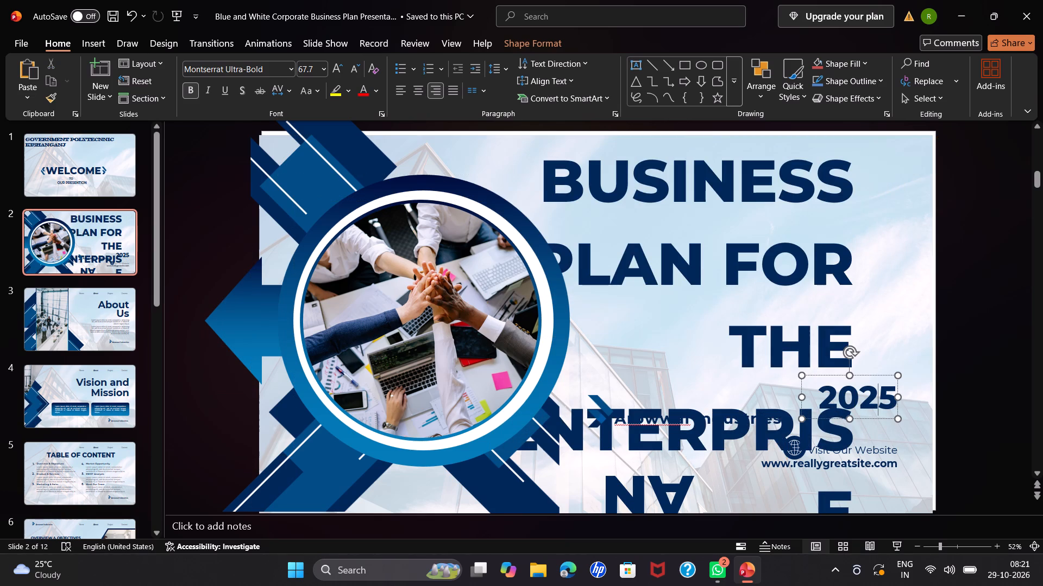
pyautogui.click(875, 372)
pyautogui.click(875, 396)
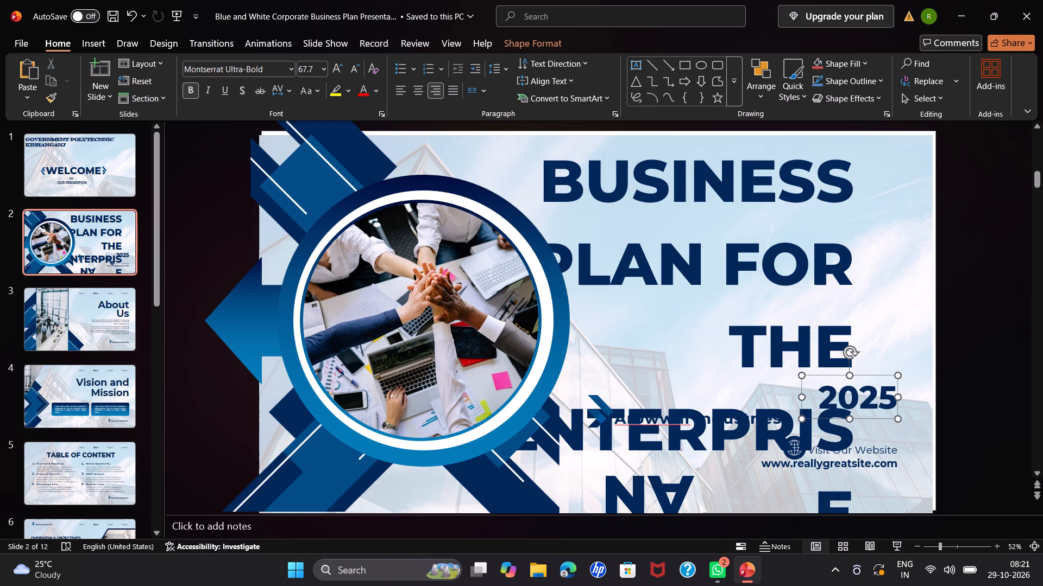
pyautogui.click(871, 373)
pyautogui.press('BackSpace')
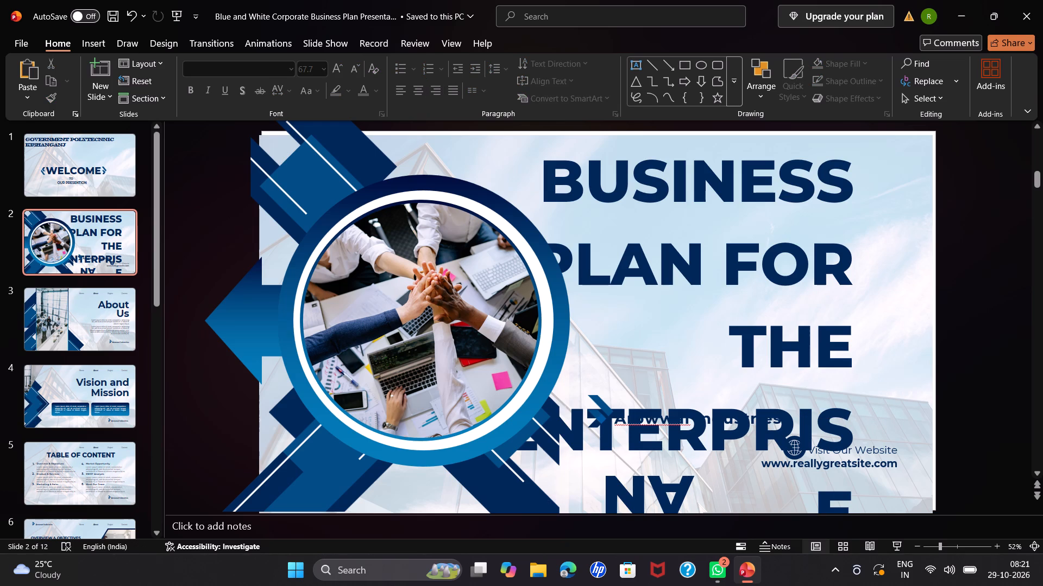
pyautogui.moveTo(775, 467); pyautogui.dragTo(830, 459)
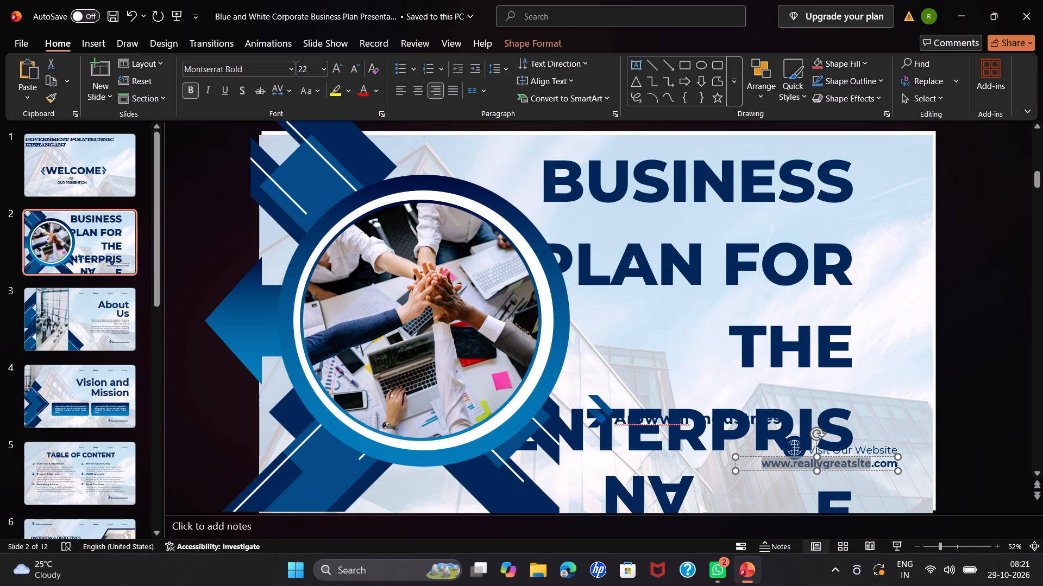
pyautogui.moveTo(830, 459); pyautogui.dragTo(889, 447)
pyautogui.press('BackSpace')
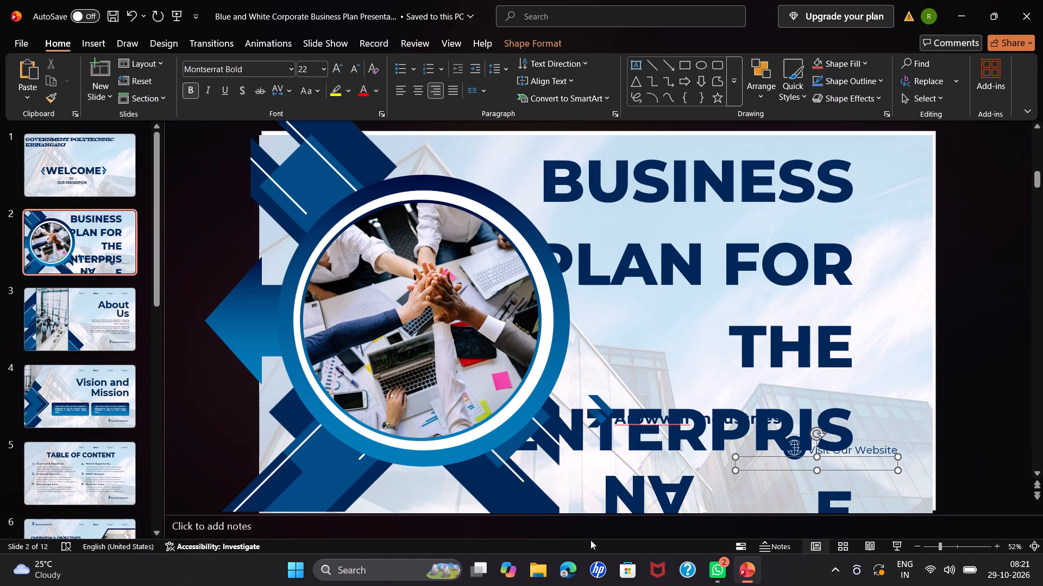
# Try to select and delete the upside-down PLAN text at the slide's lower edge.
pyautogui.moveTo(608, 498); pyautogui.dragTo(614, 491)
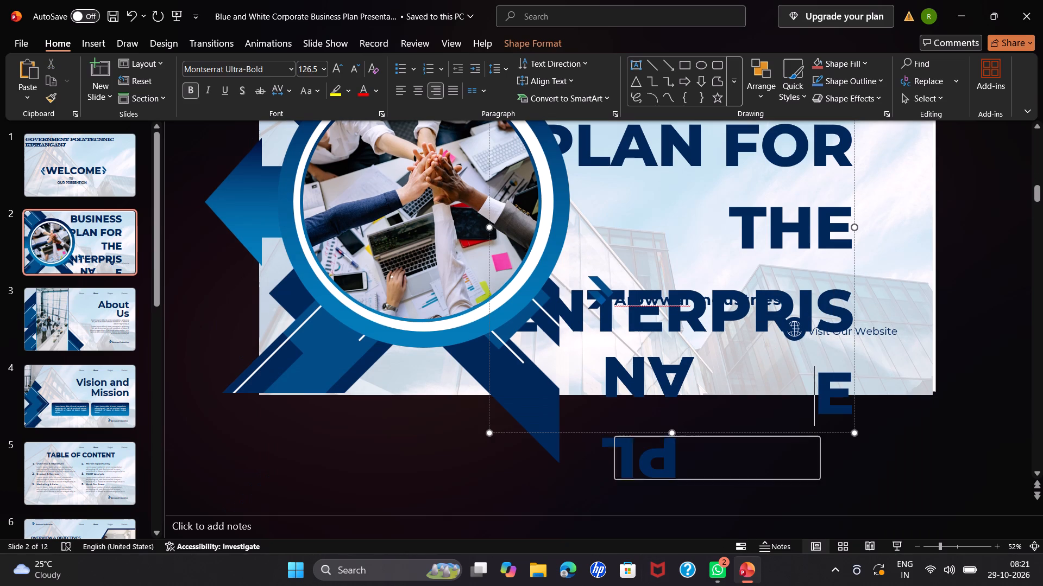
pyautogui.moveTo(607, 380); pyautogui.dragTo(619, 372)
pyautogui.click(617, 373)
pyautogui.moveTo(614, 375); pyautogui.dragTo(630, 385)
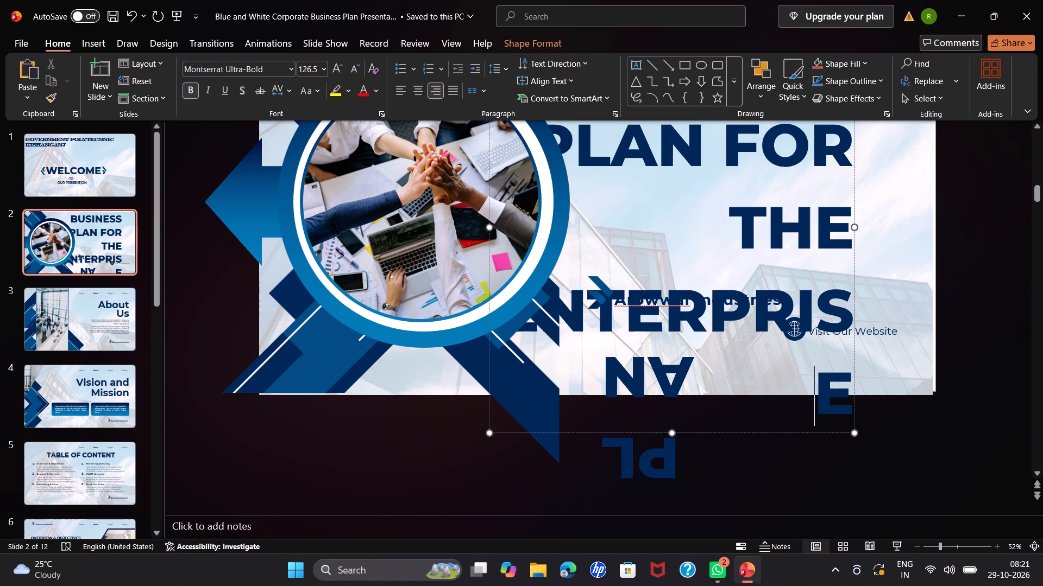
pyautogui.moveTo(630, 385); pyautogui.dragTo(819, 384)
pyautogui.click(828, 387)
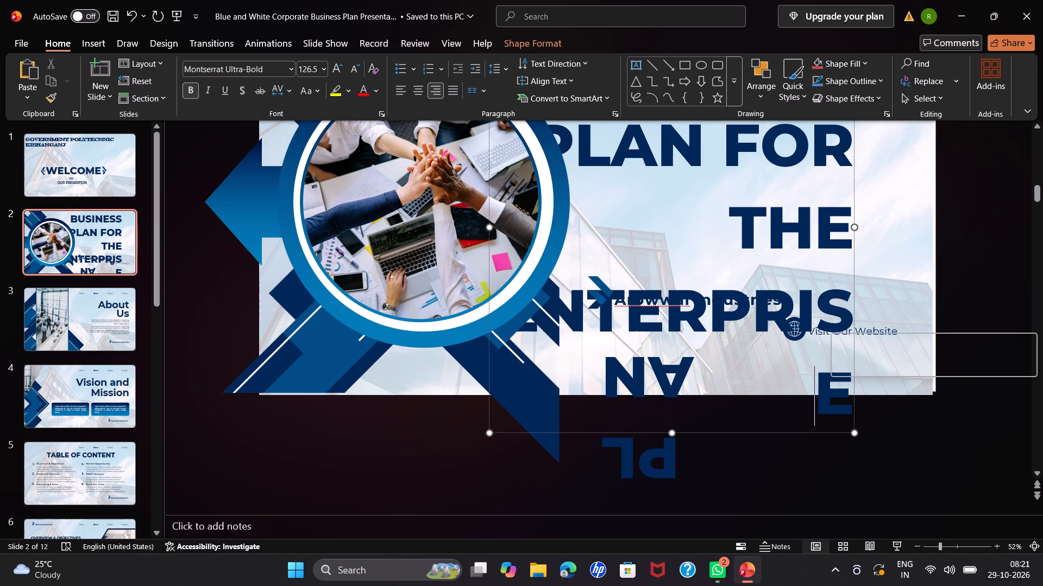
pyautogui.press('BackSpace')
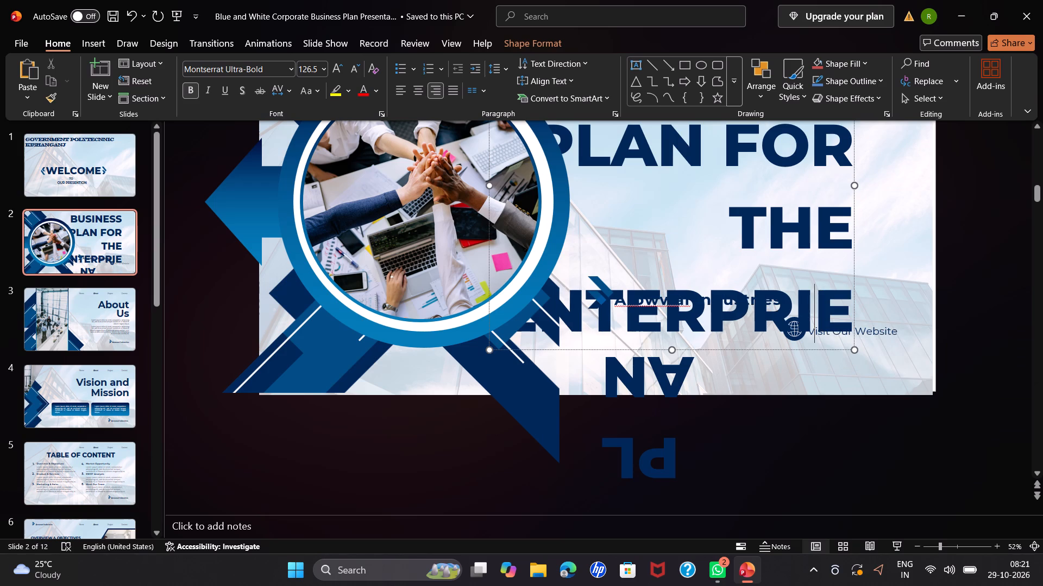
# Widen the title text box by extending its right edge to just inside the slide's right edge.
pyautogui.scroll(8, 564, 454)
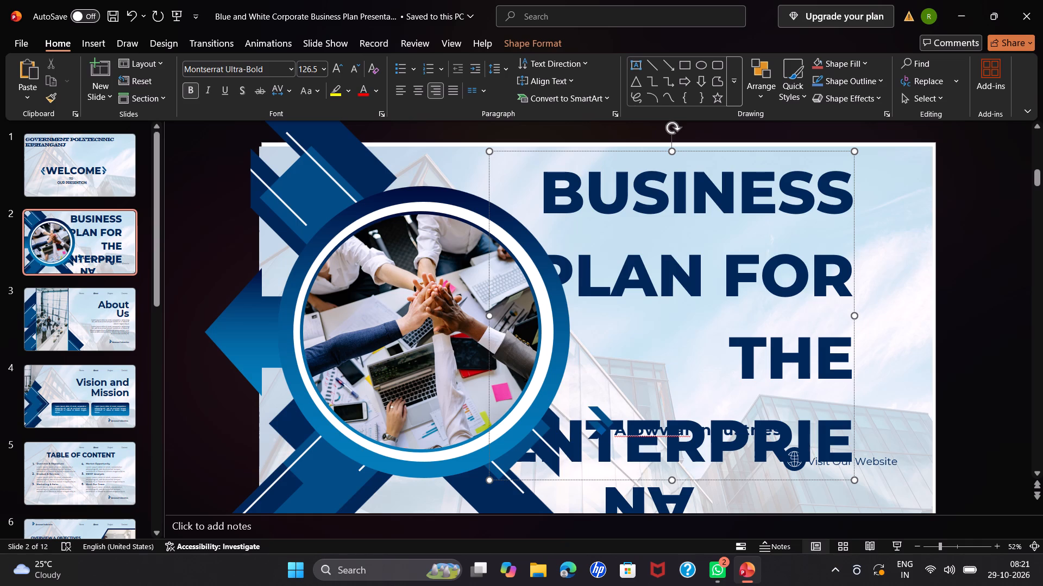
pyautogui.moveTo(855, 313); pyautogui.dragTo(897, 269)
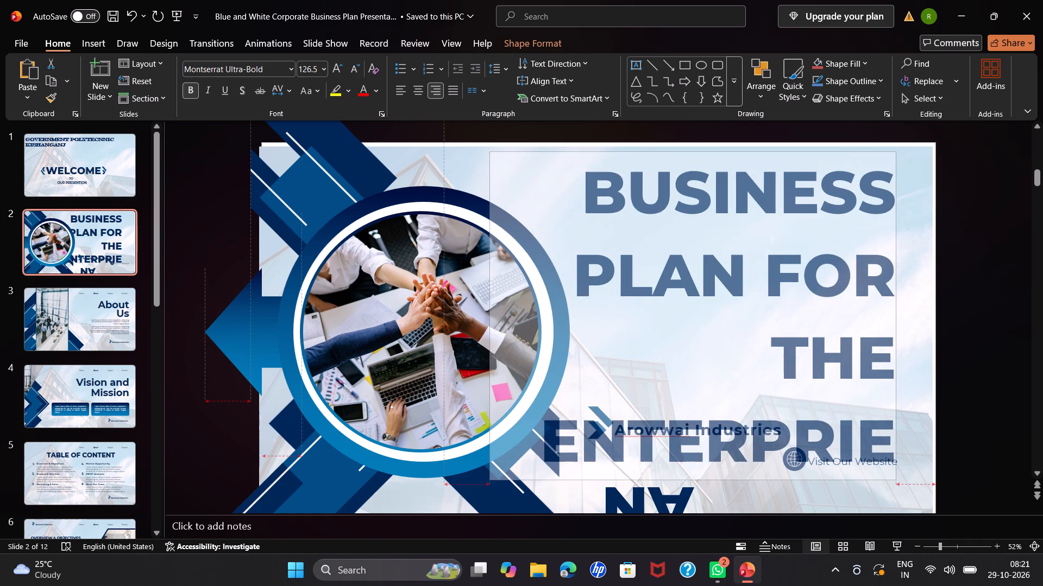
pyautogui.moveTo(897, 269); pyautogui.dragTo(915, 241)
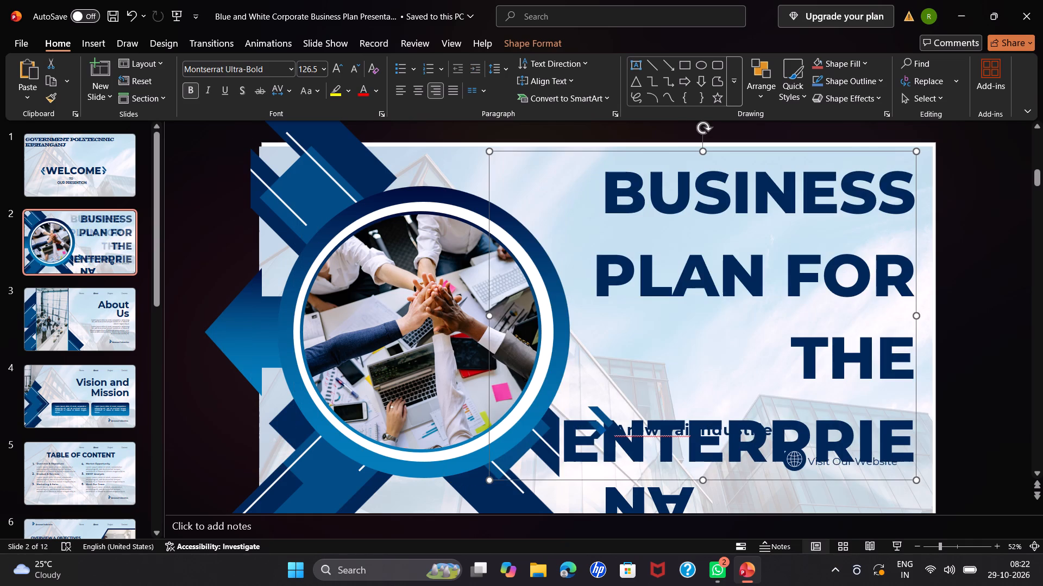
# Delete the upside-down PLAN text box that overhangs the slide's bottom edge.
pyautogui.click(681, 492)
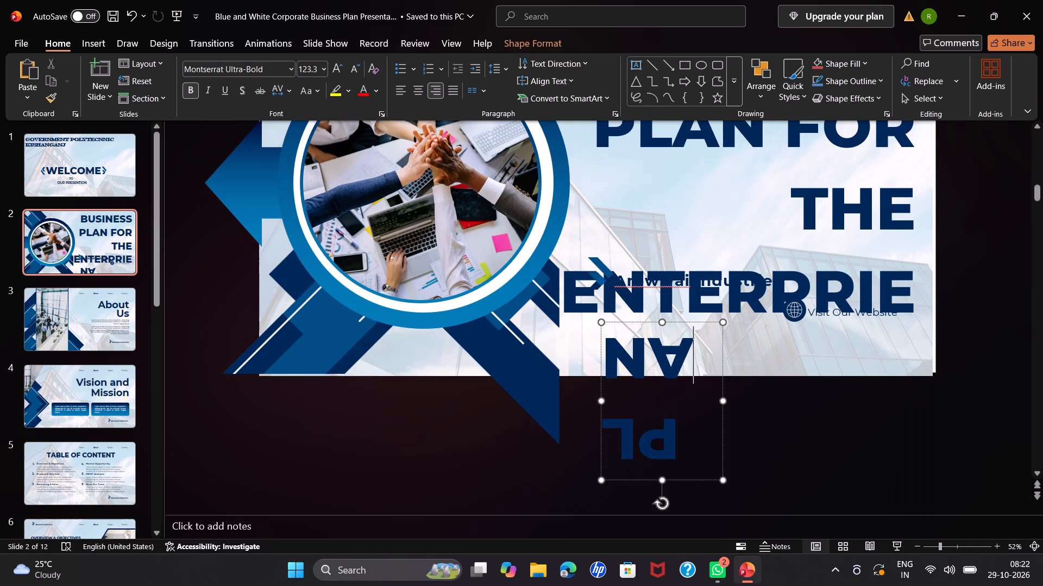
pyautogui.click(676, 440)
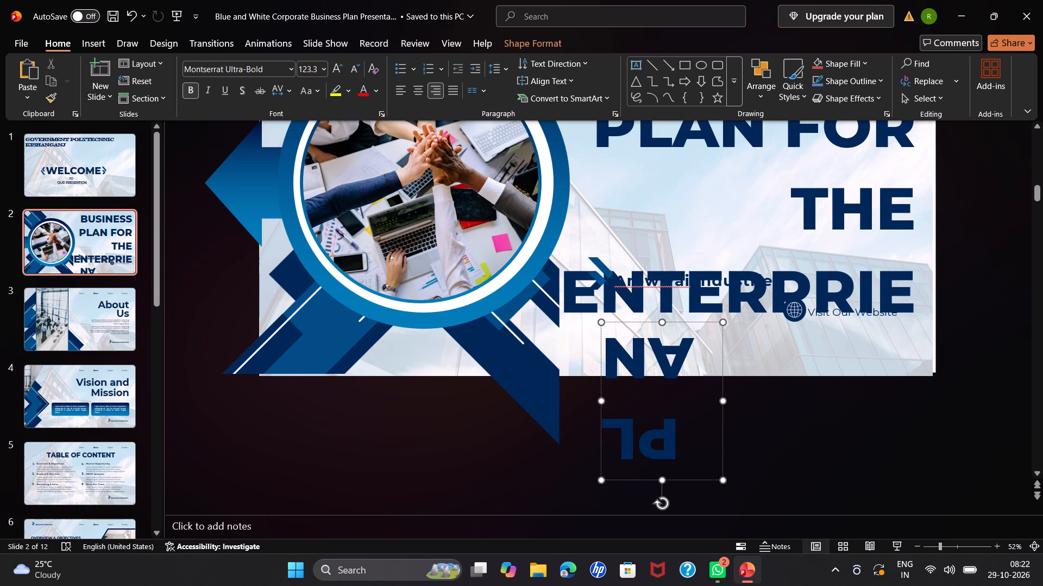
pyautogui.press('\\')
pyautogui.press('BackSpace')
pyautogui.press('BackSpace')
pyautogui.press('BackSpace')
pyautogui.press('BackSpace')
pyautogui.press('BackSpace')
pyautogui.press('BackSpace')
pyautogui.click(675, 437)
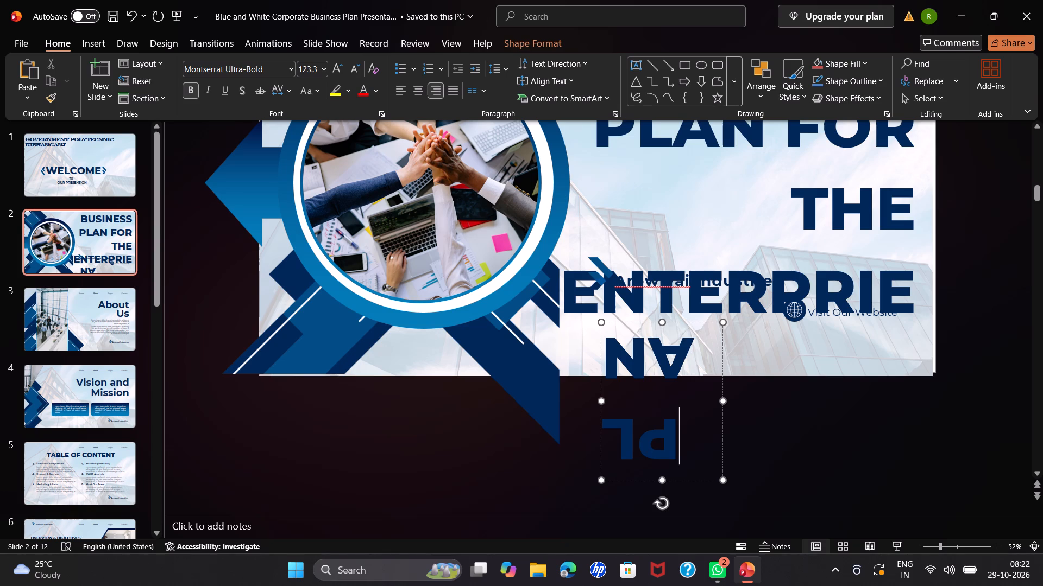
pyautogui.press('BackSpace')
pyautogui.press('BackSpace')
pyautogui.press('BackSpace')
pyautogui.press('BackSpace')
pyautogui.press('BackSpace')
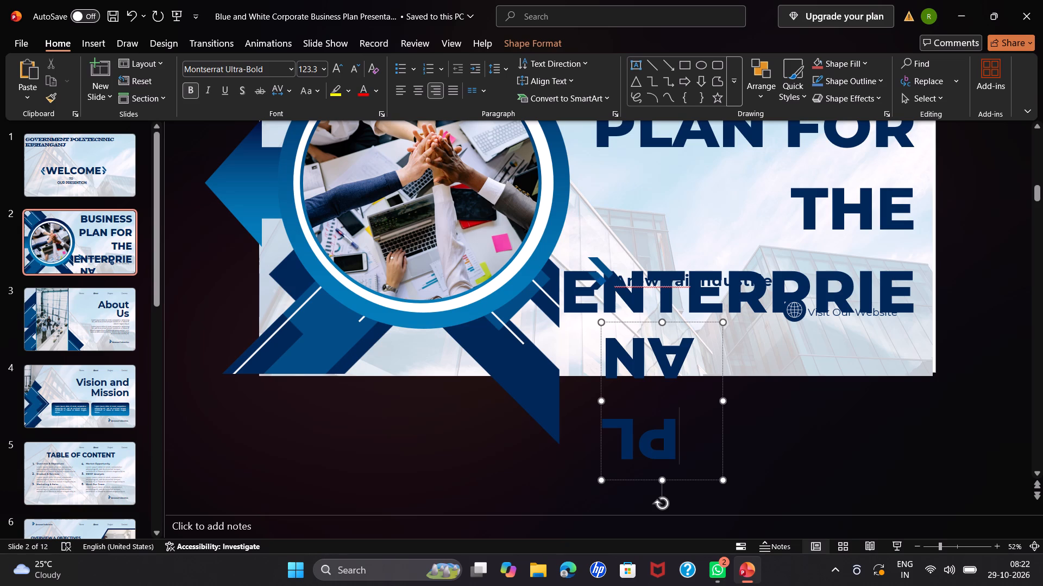
pyautogui.click(686, 482)
pyautogui.press('BackSpace')
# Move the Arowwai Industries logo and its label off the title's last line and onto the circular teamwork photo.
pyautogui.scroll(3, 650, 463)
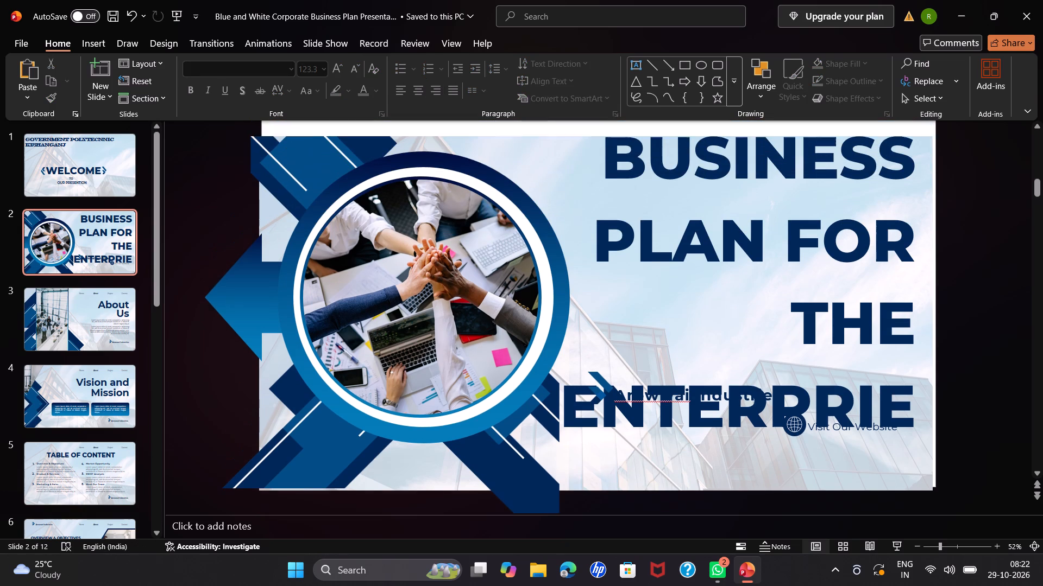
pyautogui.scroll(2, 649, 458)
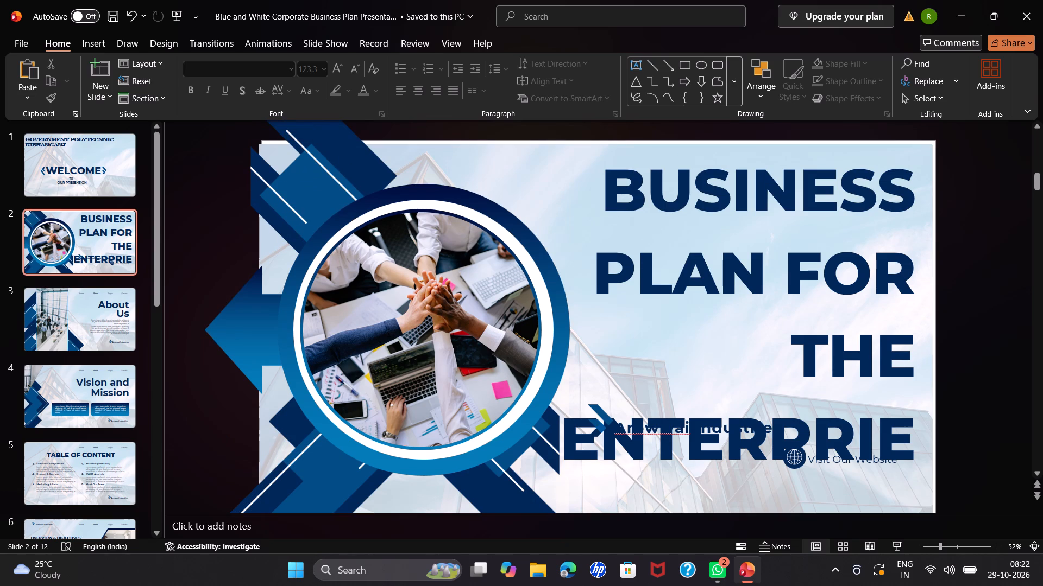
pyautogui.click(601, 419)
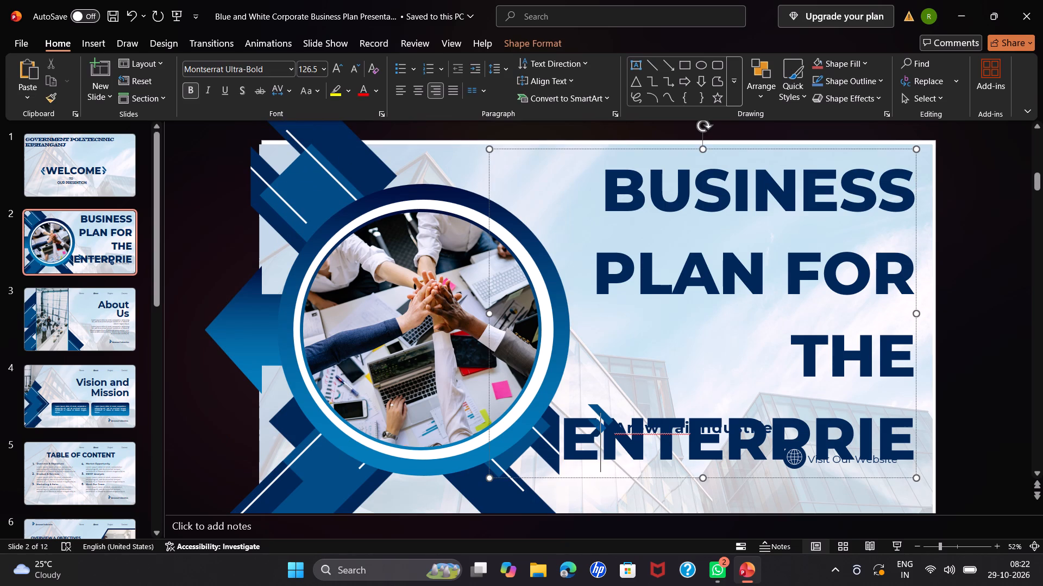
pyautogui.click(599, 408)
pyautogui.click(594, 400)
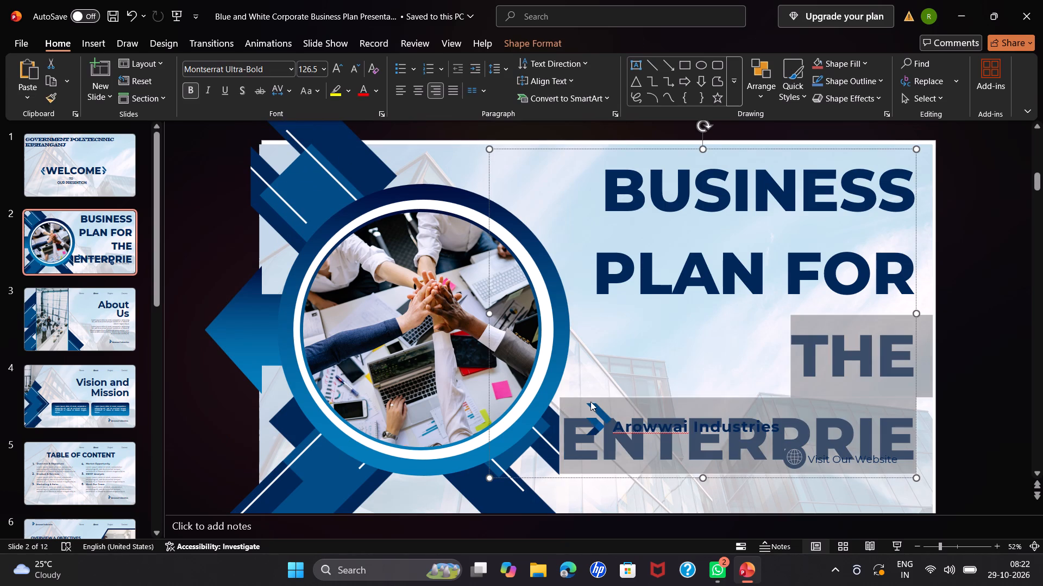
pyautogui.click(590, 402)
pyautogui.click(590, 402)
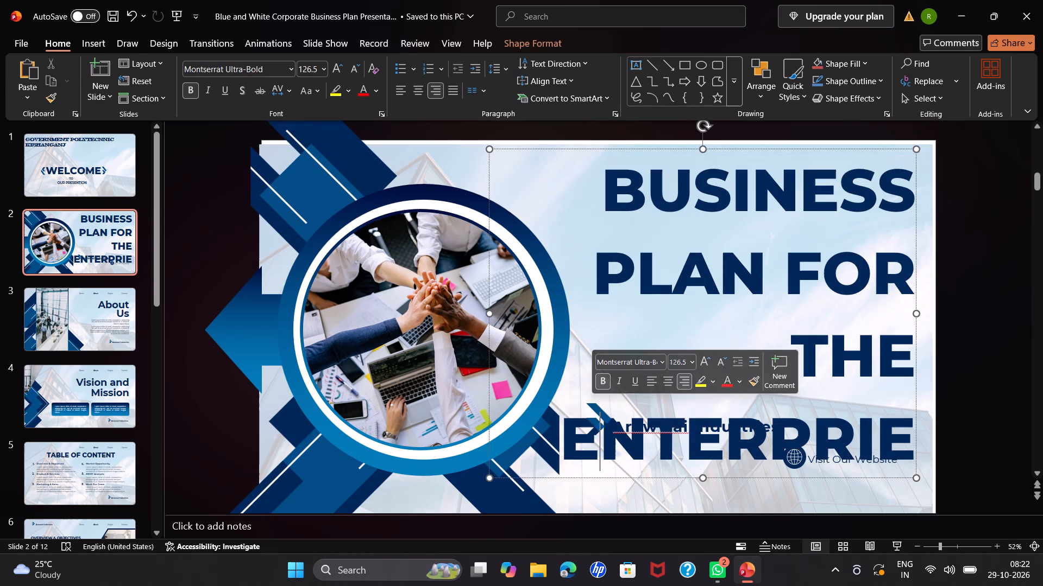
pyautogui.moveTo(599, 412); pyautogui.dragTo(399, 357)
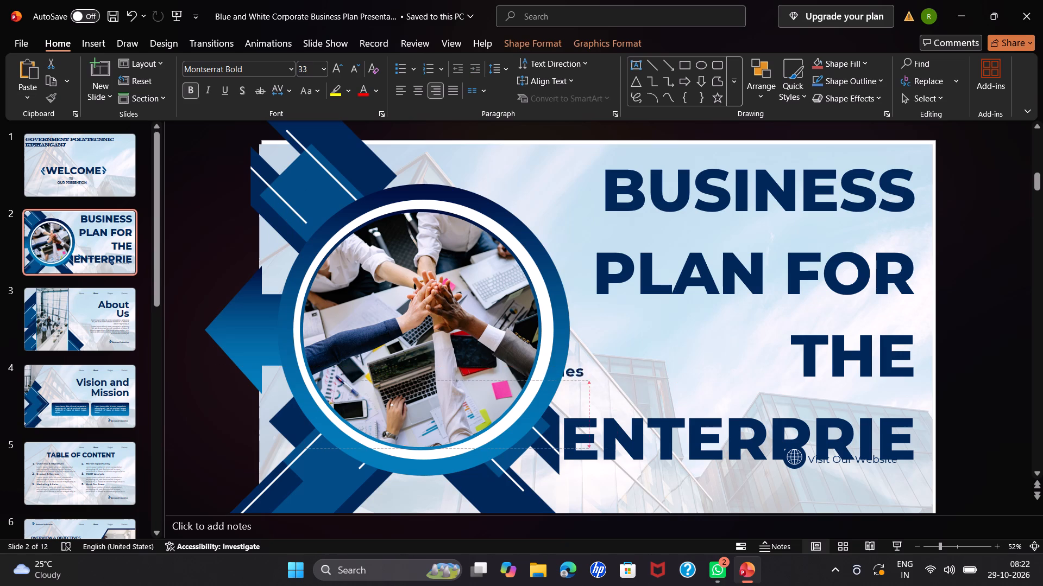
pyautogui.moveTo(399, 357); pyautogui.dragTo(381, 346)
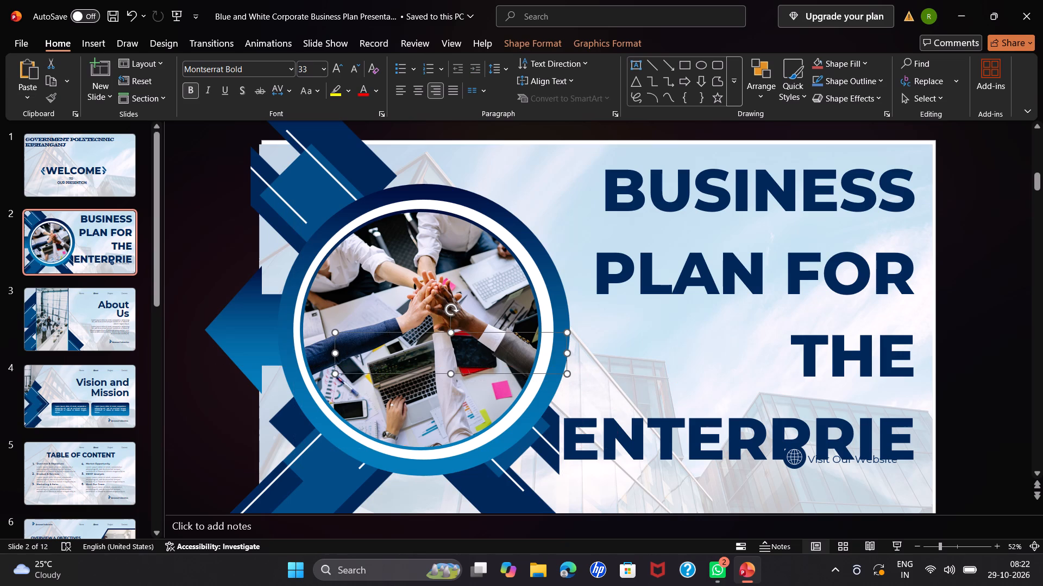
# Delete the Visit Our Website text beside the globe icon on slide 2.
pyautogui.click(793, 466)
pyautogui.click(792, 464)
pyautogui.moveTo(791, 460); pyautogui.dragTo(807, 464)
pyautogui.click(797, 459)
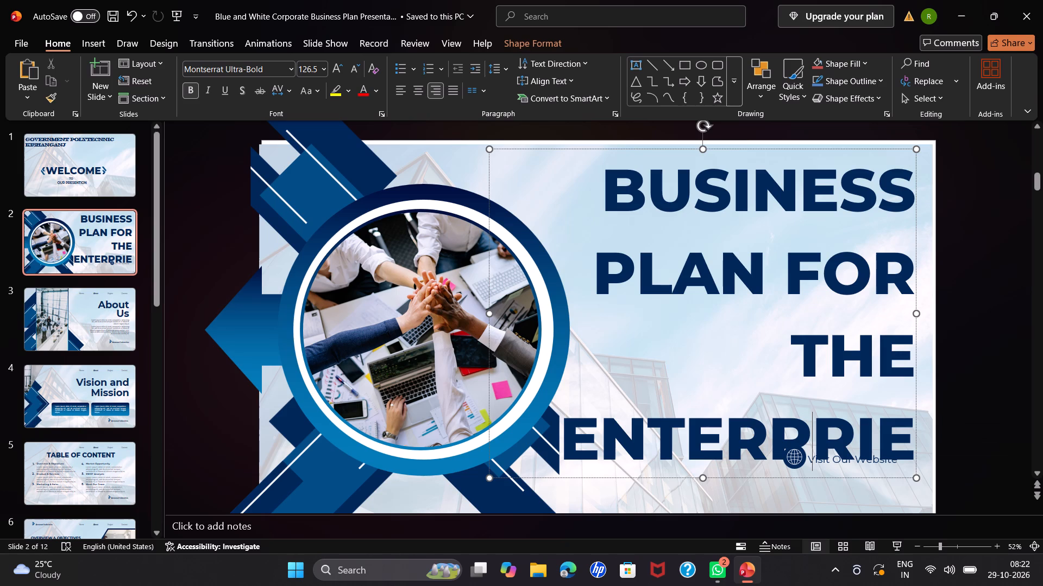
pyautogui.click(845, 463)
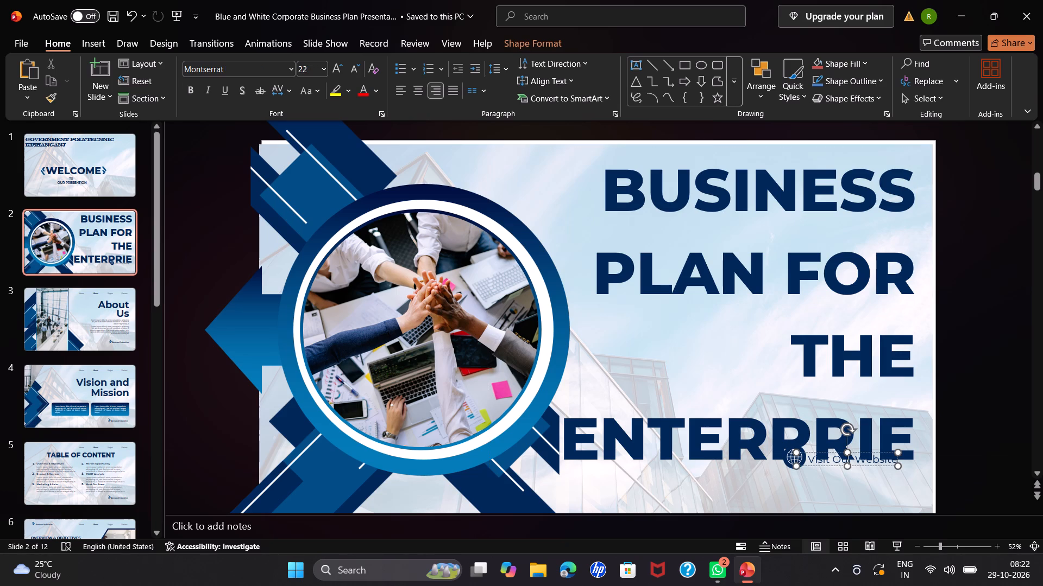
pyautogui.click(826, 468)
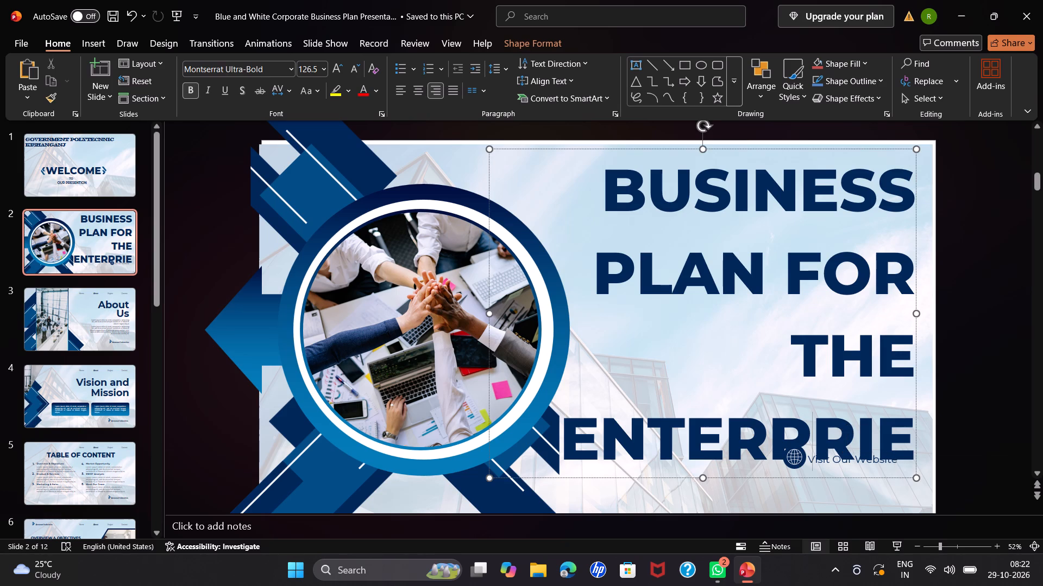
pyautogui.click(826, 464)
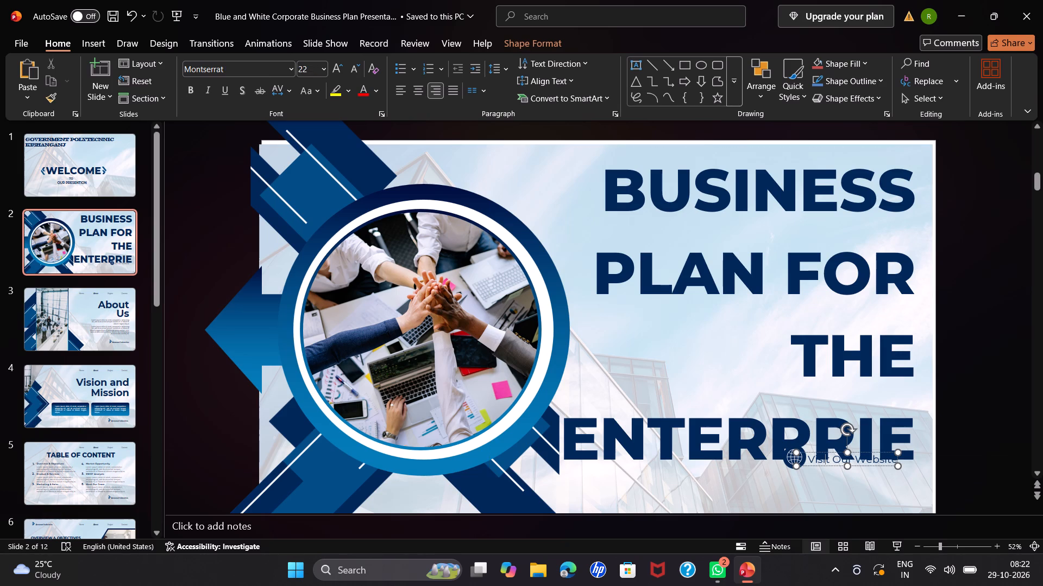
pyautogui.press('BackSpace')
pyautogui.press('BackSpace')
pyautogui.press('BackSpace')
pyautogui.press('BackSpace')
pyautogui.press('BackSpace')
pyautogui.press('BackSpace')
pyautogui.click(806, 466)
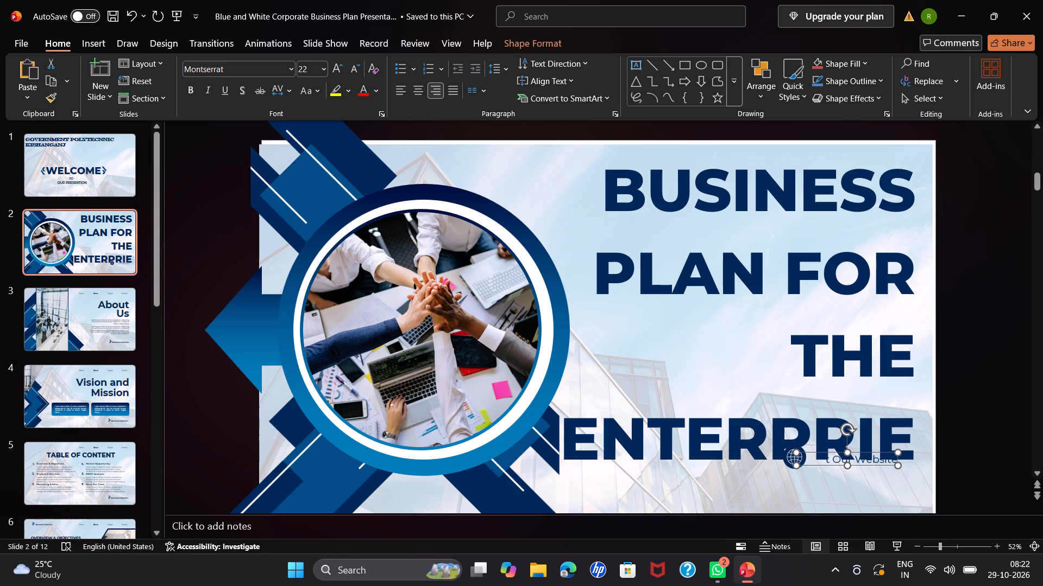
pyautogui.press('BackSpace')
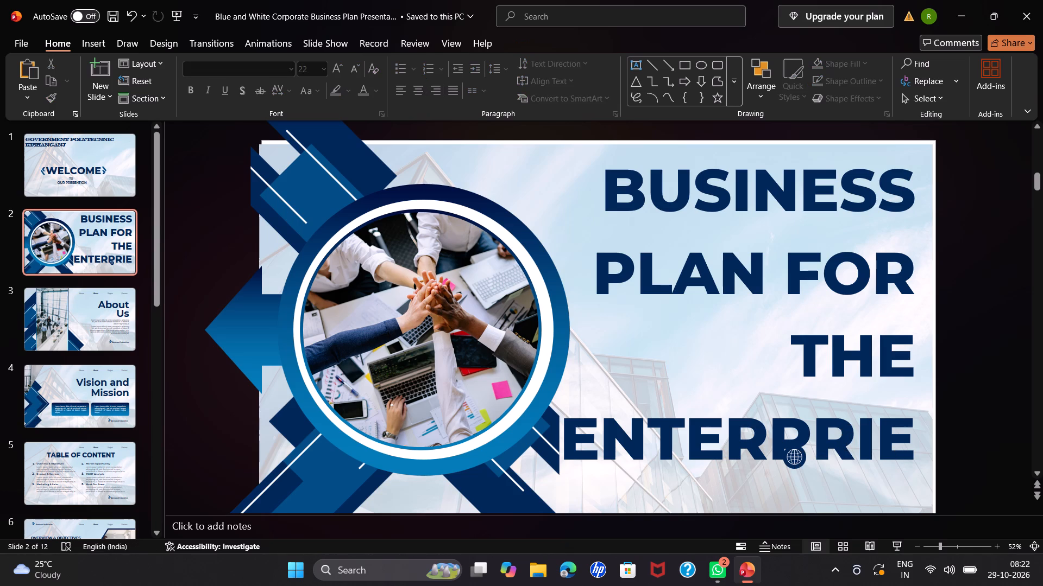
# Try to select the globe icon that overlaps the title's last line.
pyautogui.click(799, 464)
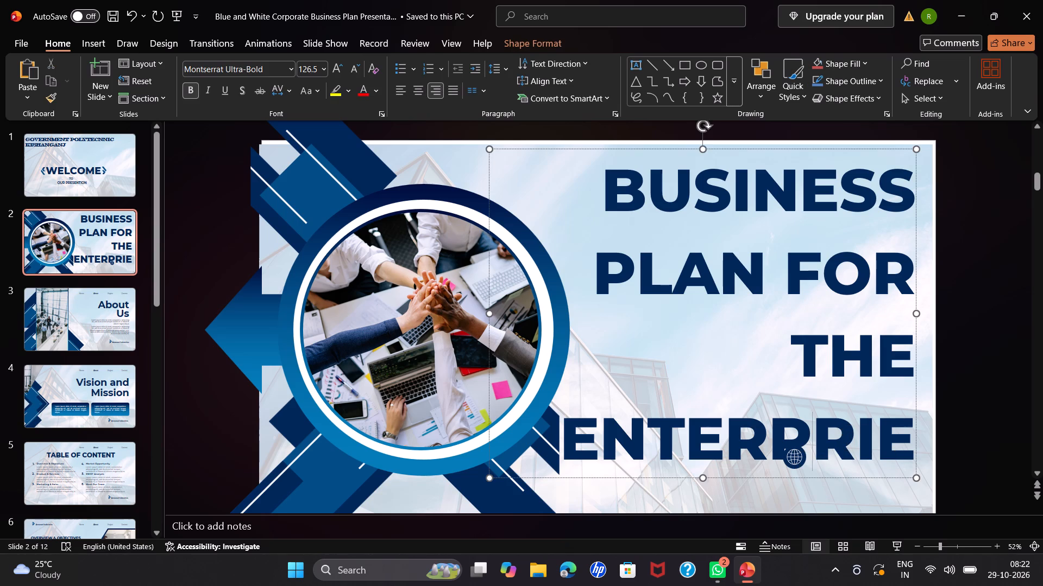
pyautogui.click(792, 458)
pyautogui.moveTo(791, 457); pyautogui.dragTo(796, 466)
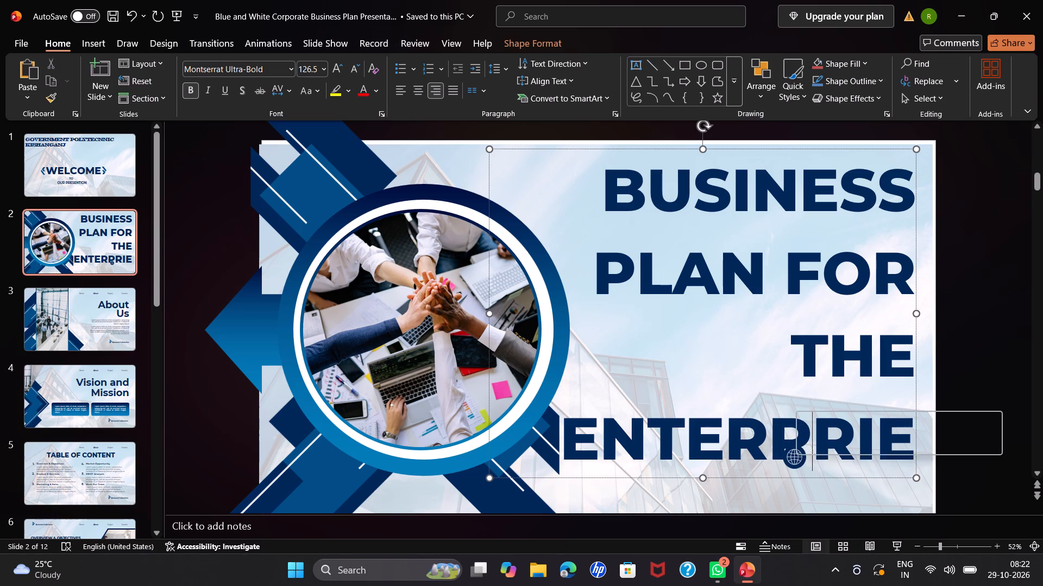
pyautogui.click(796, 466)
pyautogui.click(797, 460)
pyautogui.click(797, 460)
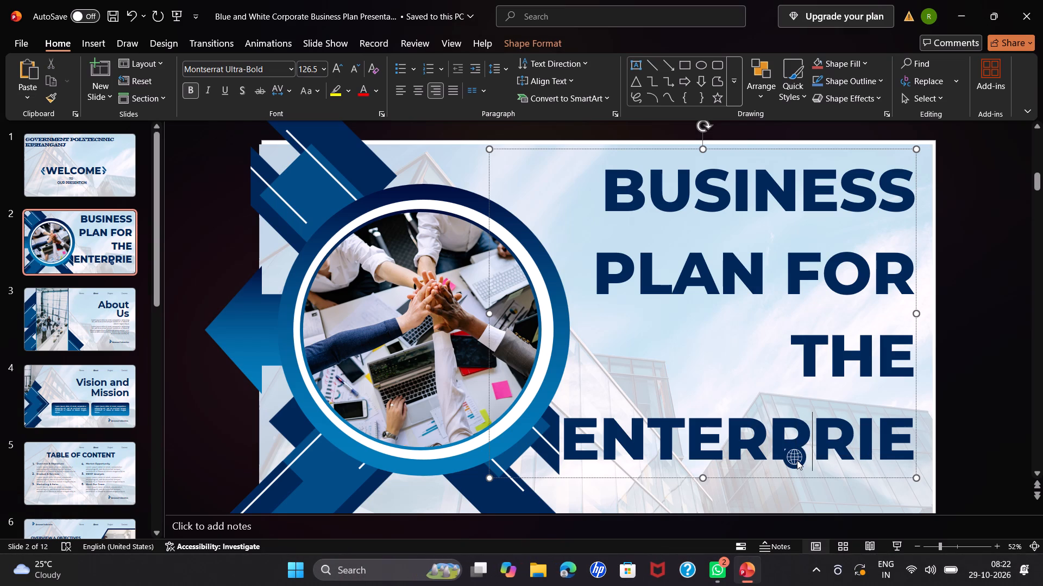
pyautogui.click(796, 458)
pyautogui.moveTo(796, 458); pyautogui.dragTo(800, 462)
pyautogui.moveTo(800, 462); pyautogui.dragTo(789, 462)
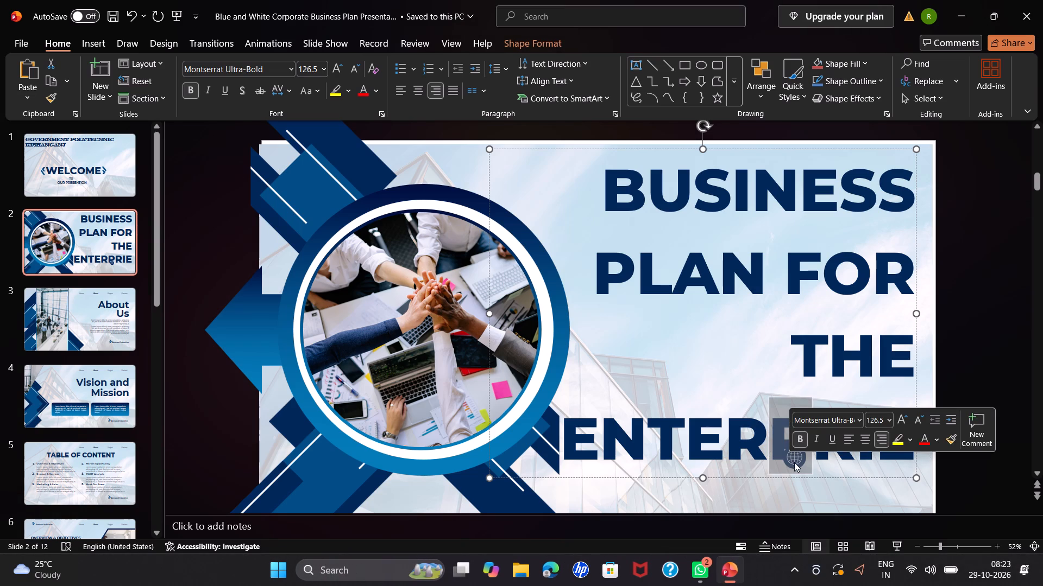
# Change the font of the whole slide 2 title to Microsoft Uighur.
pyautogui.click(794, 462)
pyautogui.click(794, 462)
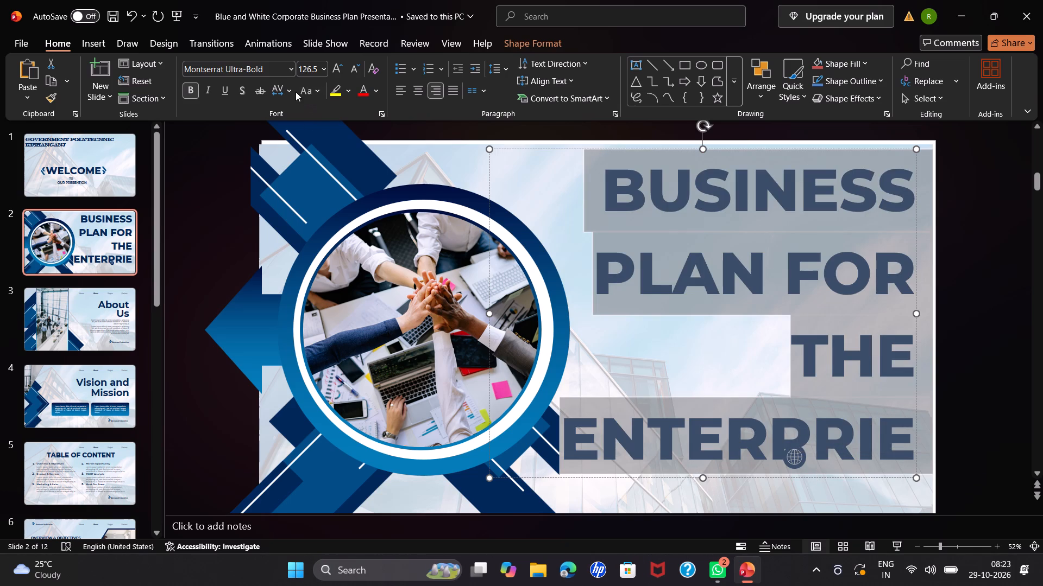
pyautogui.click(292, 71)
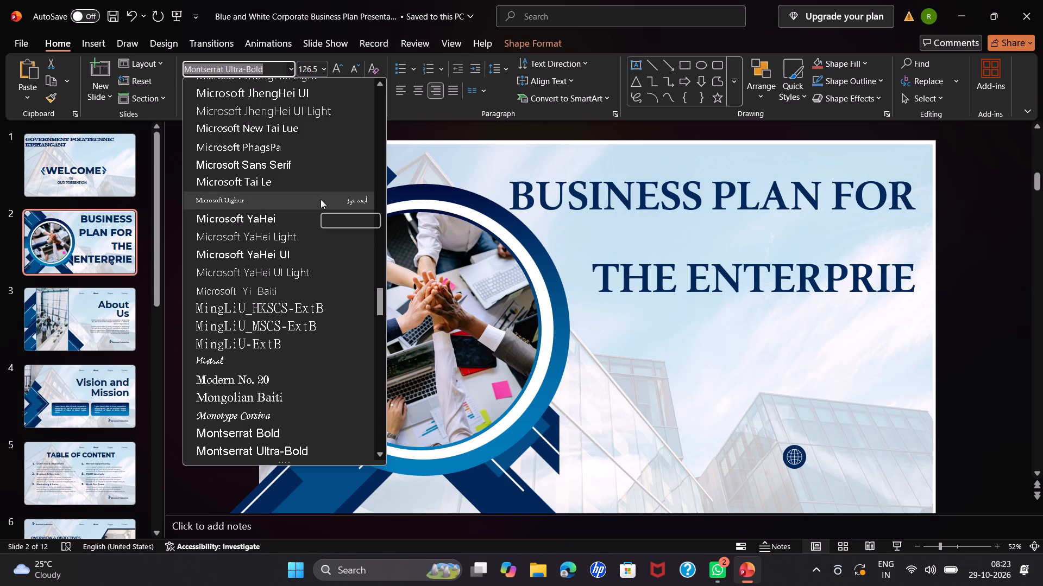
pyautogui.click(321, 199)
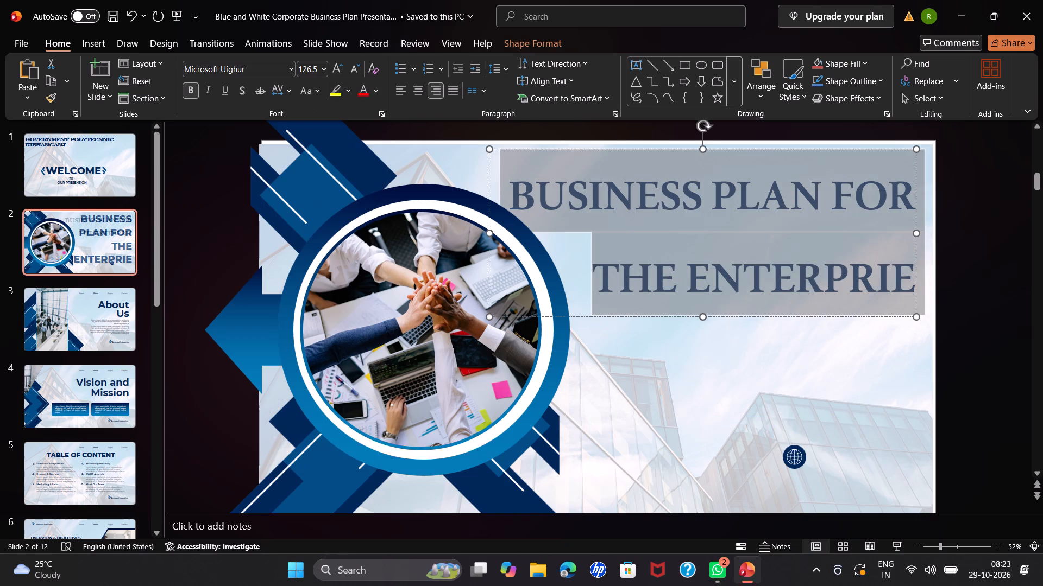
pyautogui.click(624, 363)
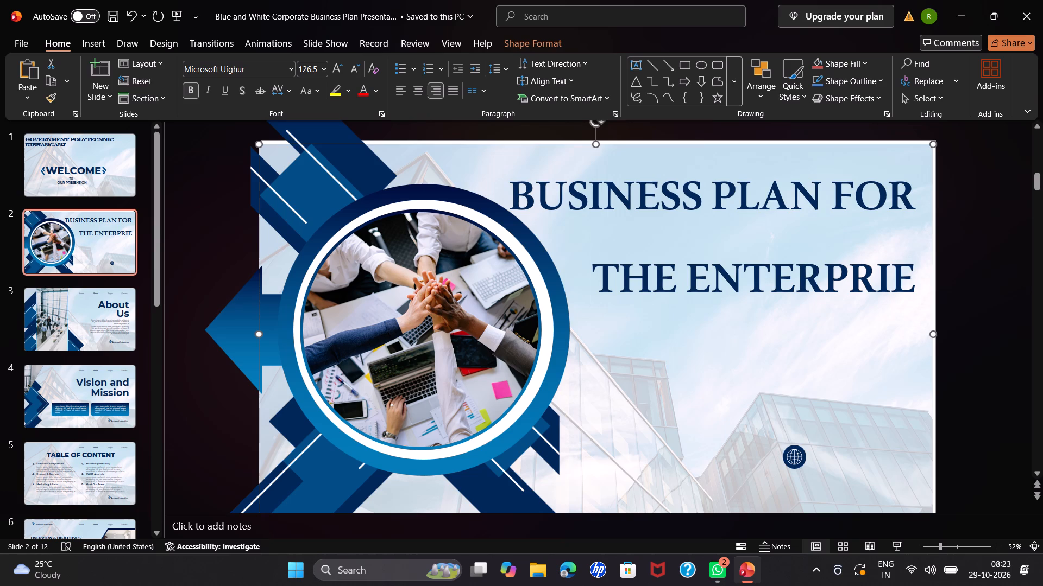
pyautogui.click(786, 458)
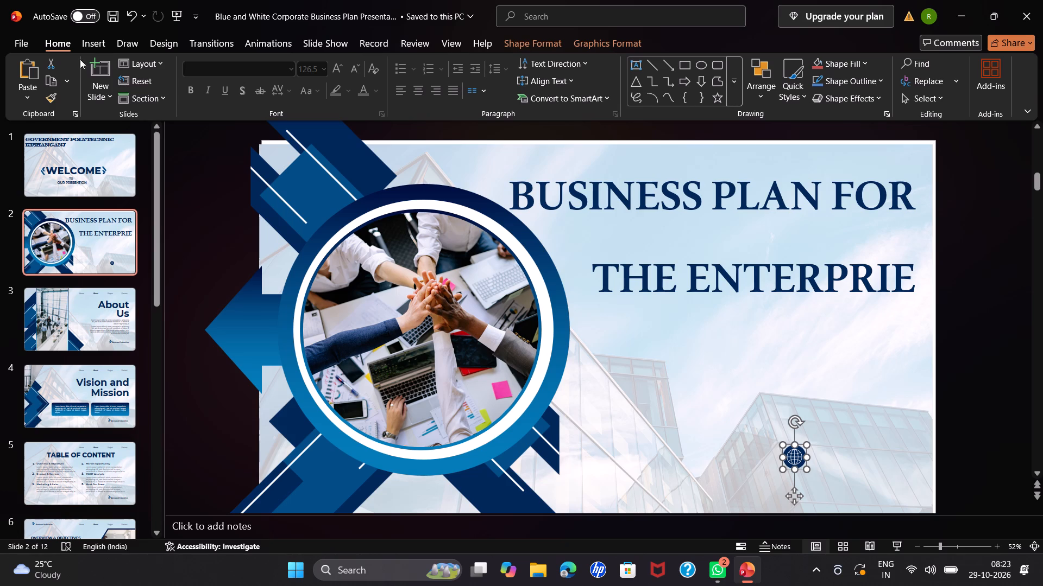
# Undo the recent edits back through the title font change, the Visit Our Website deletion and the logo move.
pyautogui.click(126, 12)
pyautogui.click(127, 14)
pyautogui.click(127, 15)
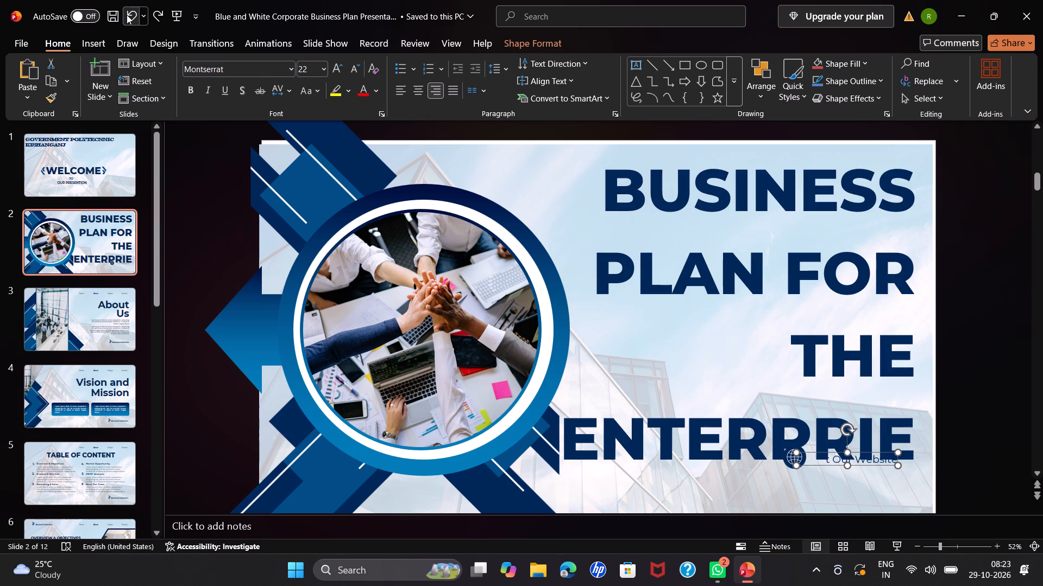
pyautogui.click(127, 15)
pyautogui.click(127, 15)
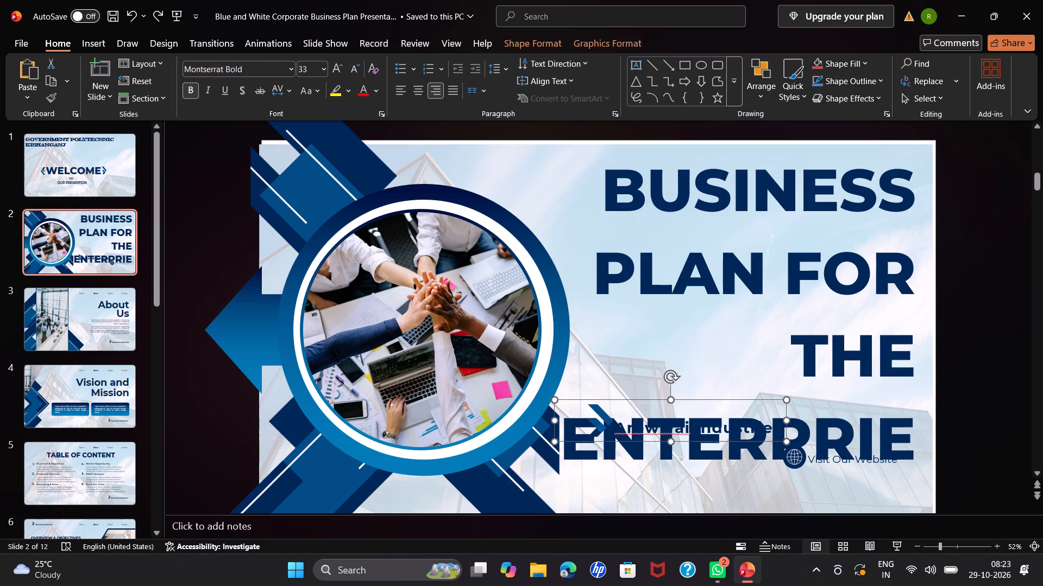
# Move the Arowwai Industries logo down to just below the title's last line, near the slide's bottom edge.
pyautogui.moveTo(729, 401); pyautogui.dragTo(721, 439)
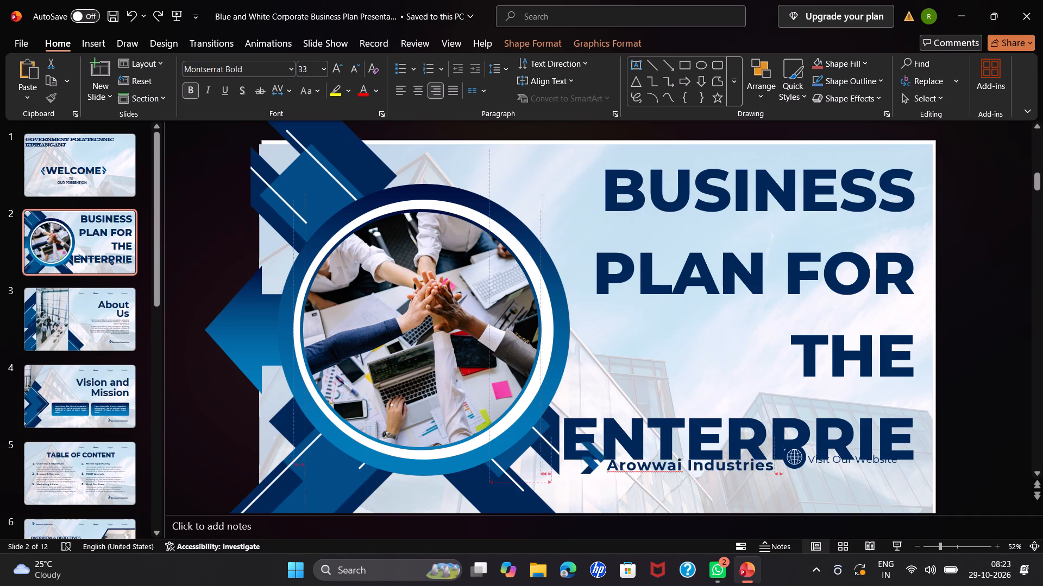
pyautogui.moveTo(721, 439); pyautogui.dragTo(715, 462)
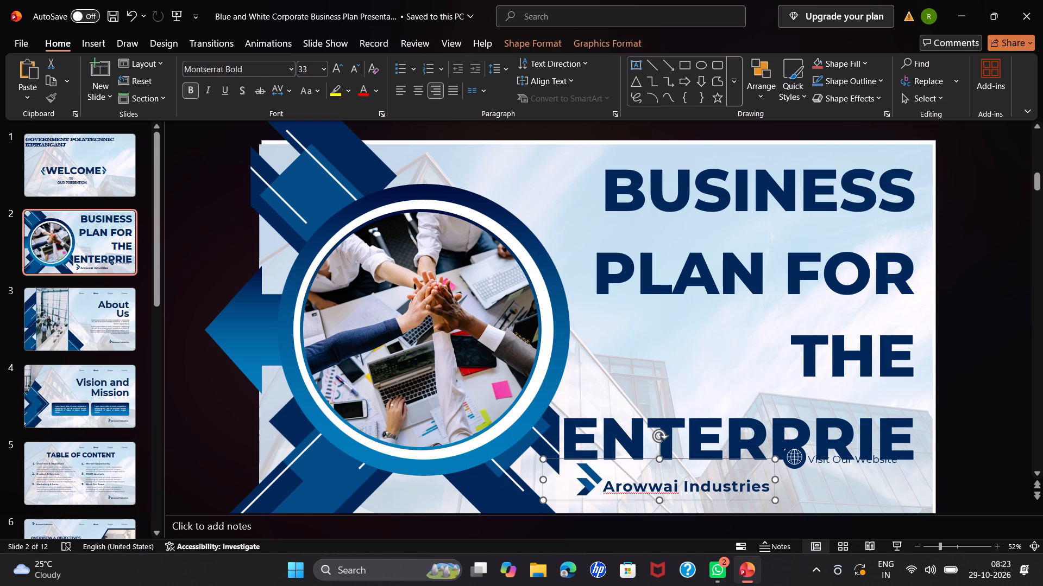
# Set the font of the entire slide 2 title to Microsoft Uighur.
pyautogui.click(689, 366)
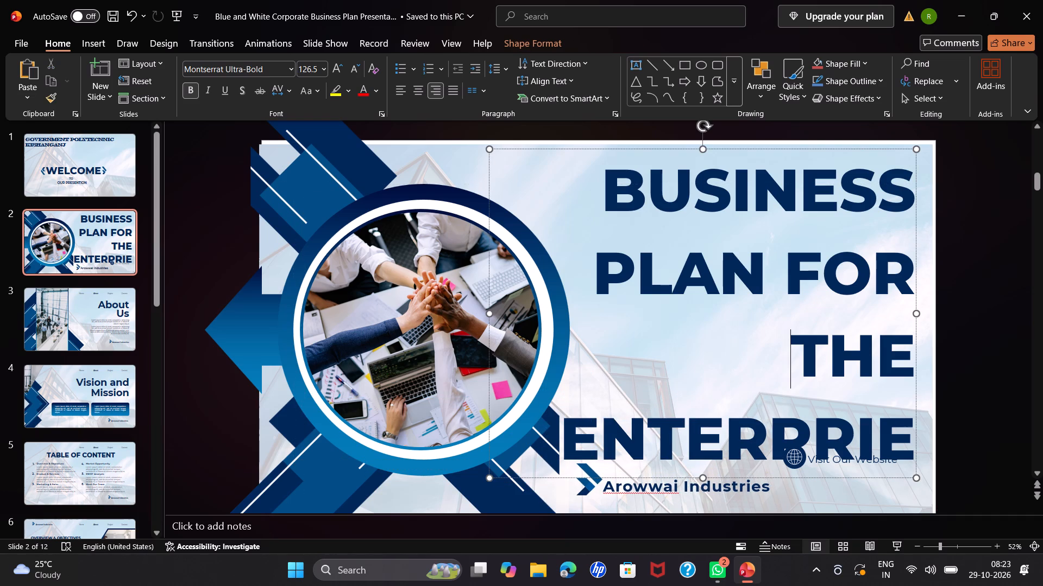
pyautogui.moveTo(909, 437); pyautogui.dragTo(788, 454)
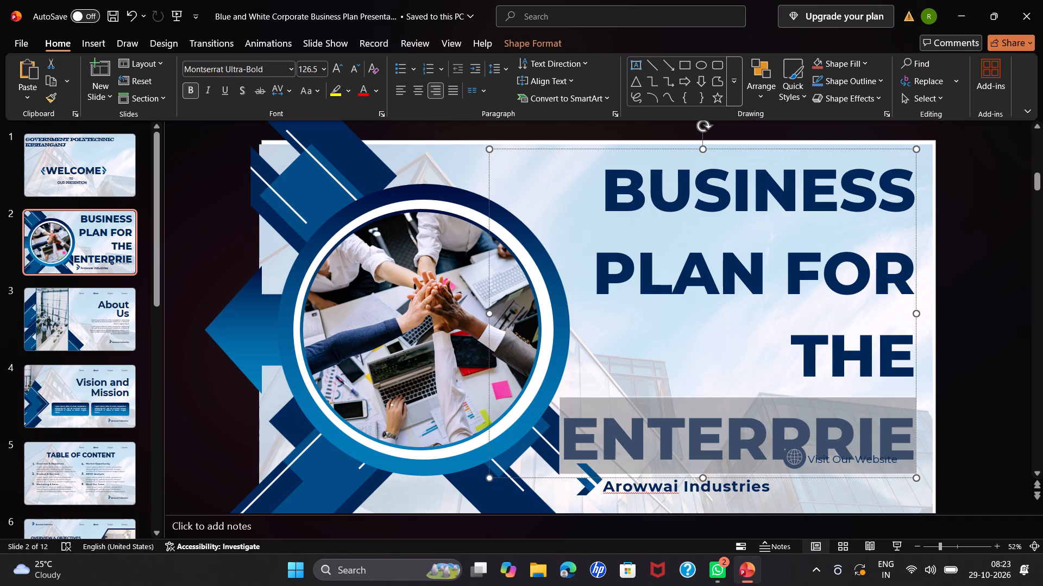
pyautogui.moveTo(788, 454); pyautogui.dragTo(591, 205)
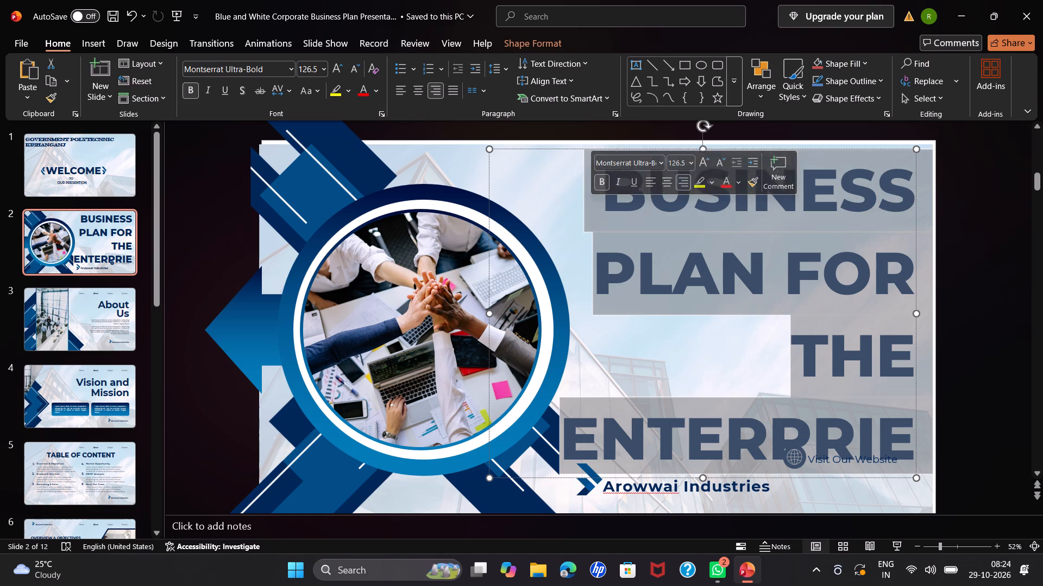
pyautogui.click(288, 72)
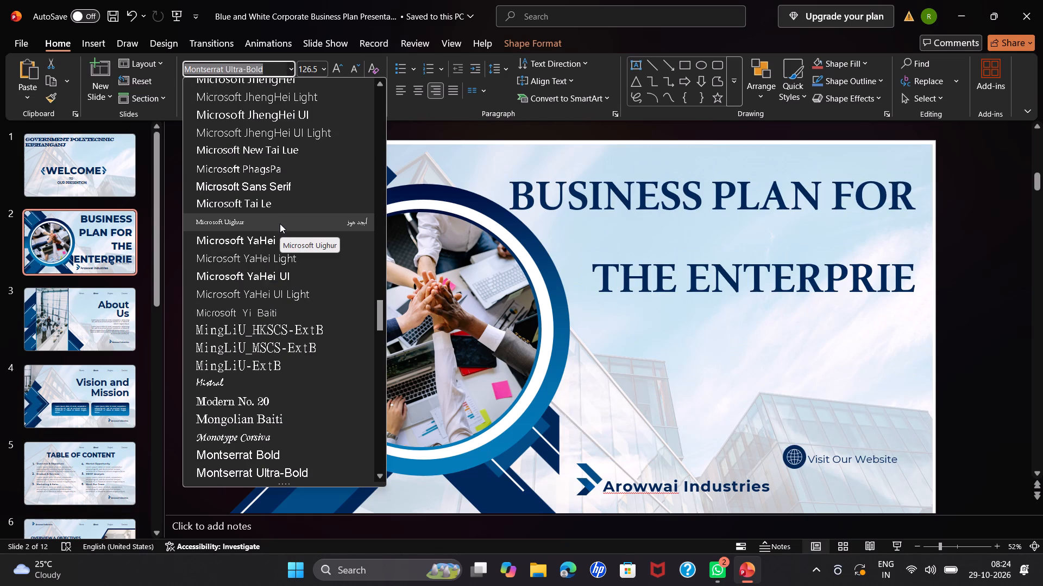
pyautogui.click(280, 224)
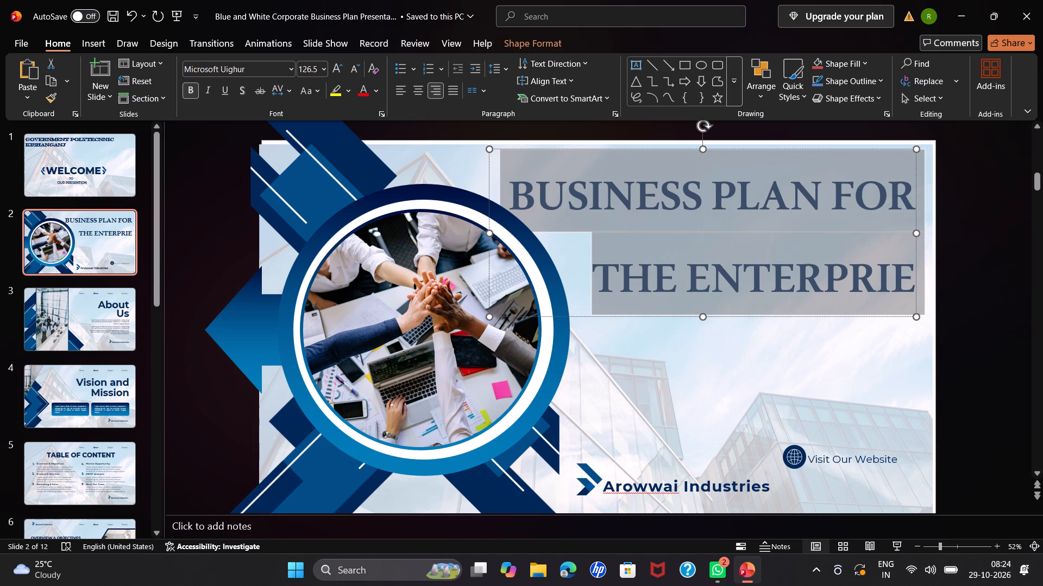
pyautogui.click(685, 319)
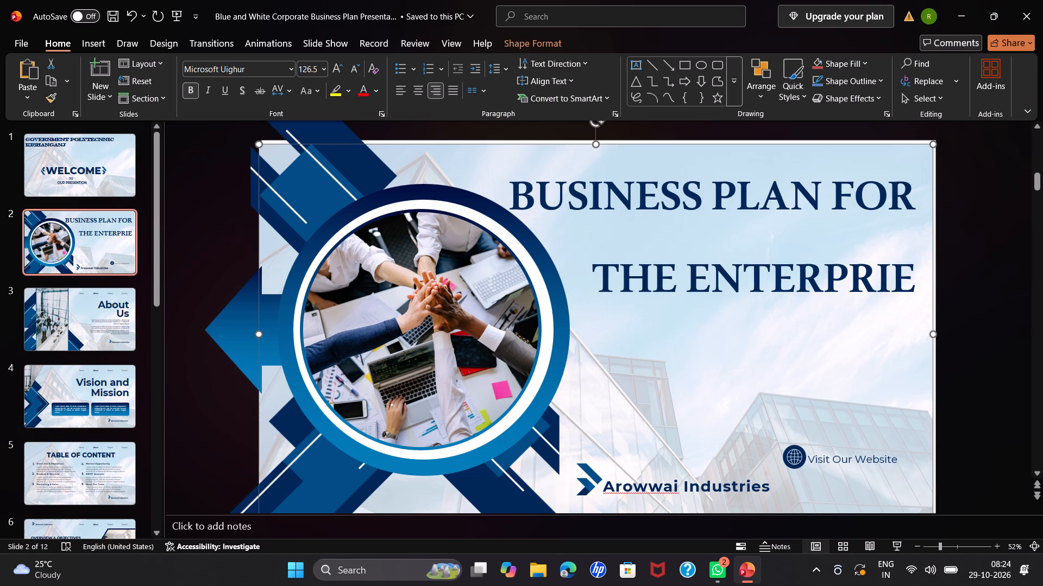
pyautogui.click(713, 382)
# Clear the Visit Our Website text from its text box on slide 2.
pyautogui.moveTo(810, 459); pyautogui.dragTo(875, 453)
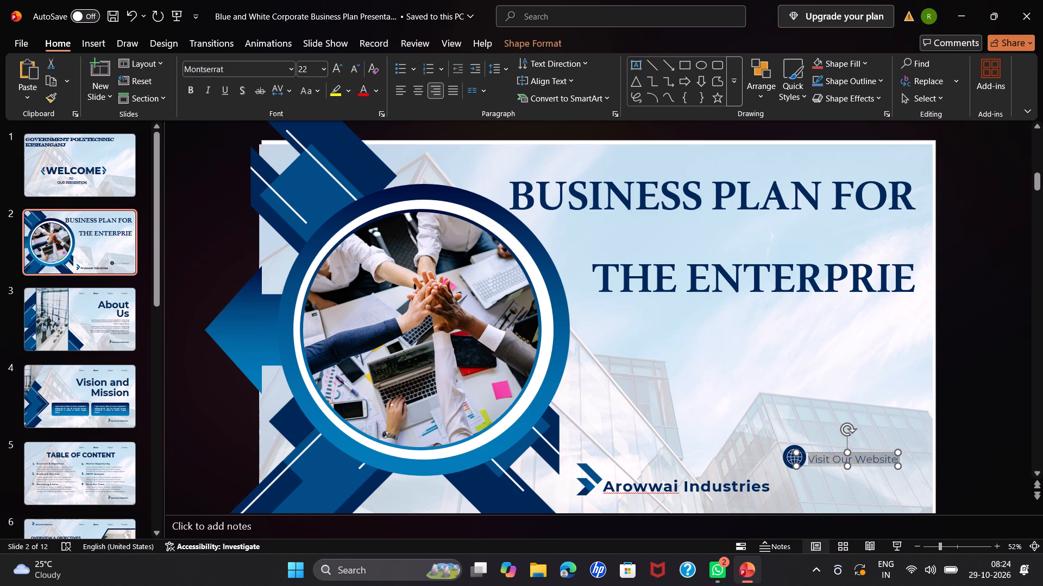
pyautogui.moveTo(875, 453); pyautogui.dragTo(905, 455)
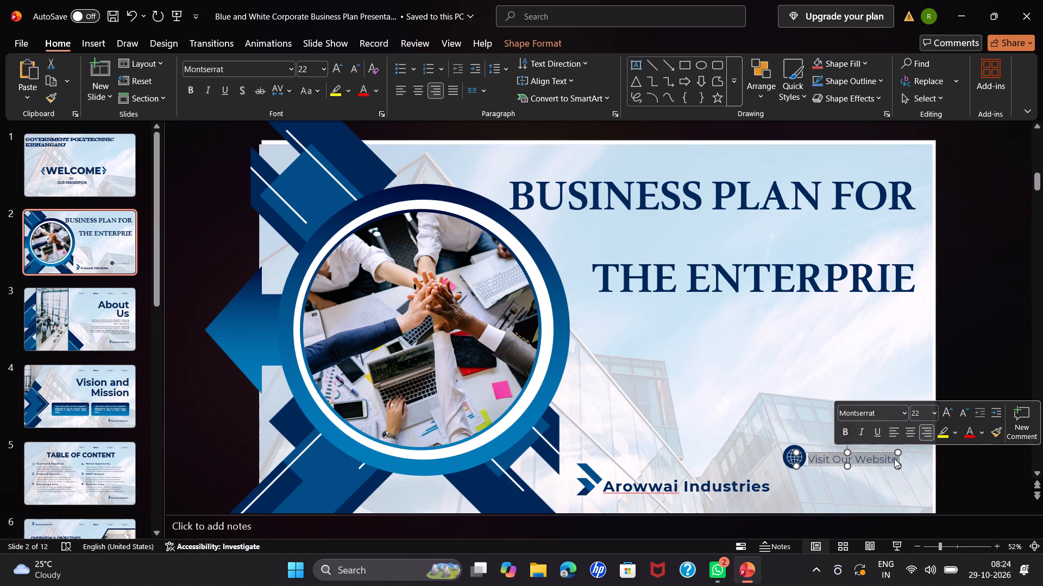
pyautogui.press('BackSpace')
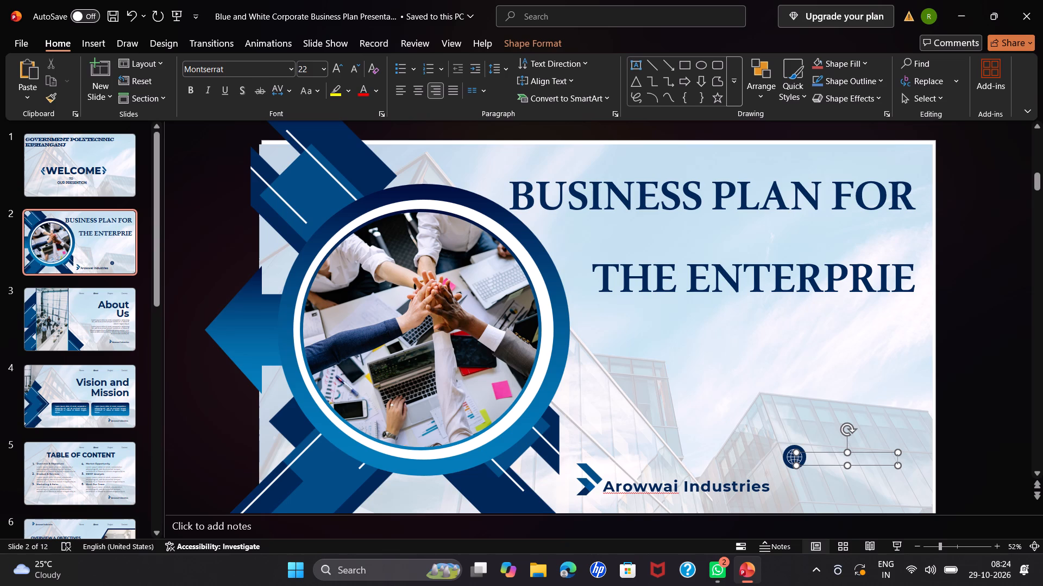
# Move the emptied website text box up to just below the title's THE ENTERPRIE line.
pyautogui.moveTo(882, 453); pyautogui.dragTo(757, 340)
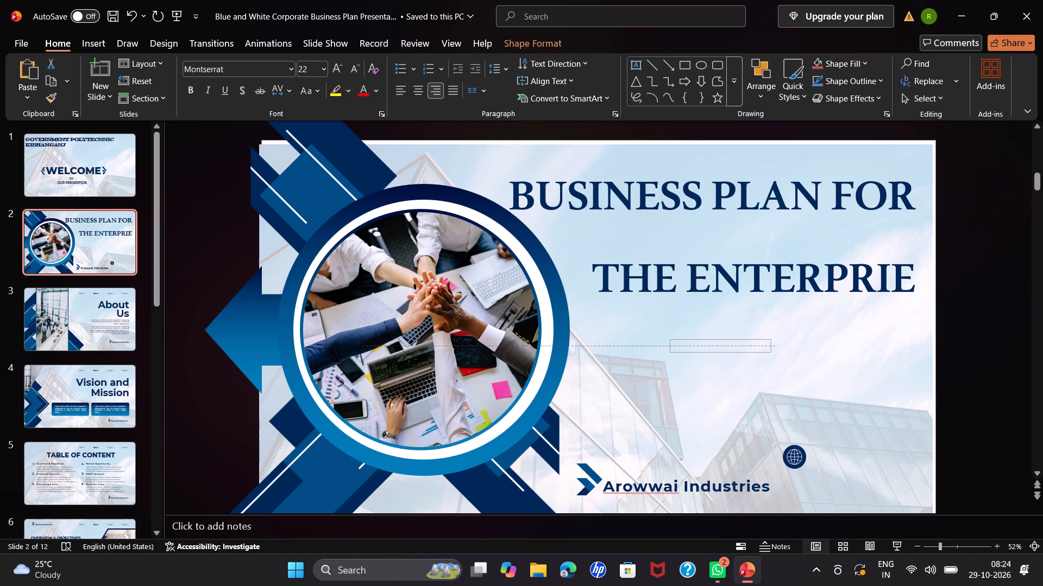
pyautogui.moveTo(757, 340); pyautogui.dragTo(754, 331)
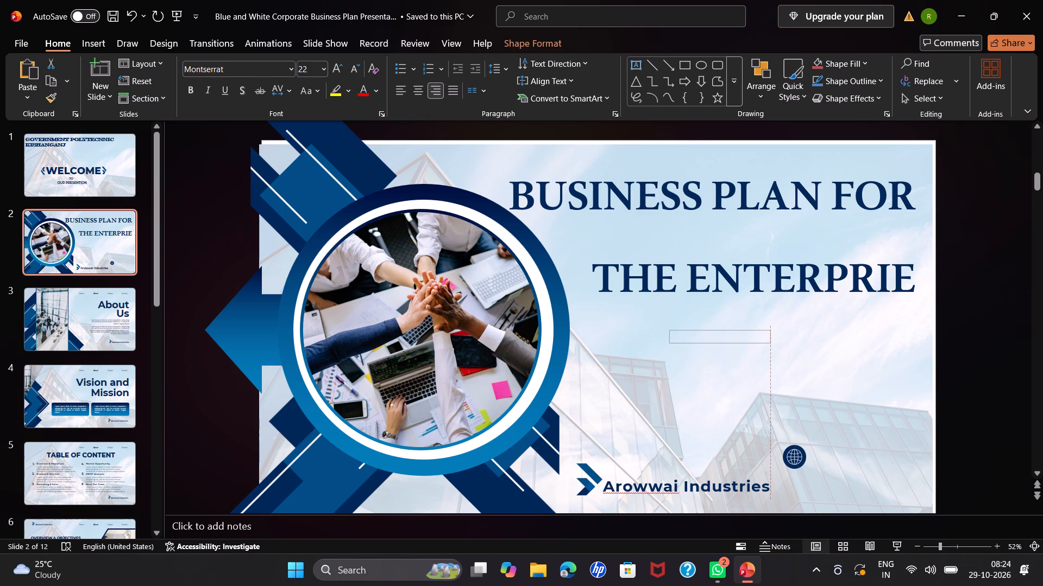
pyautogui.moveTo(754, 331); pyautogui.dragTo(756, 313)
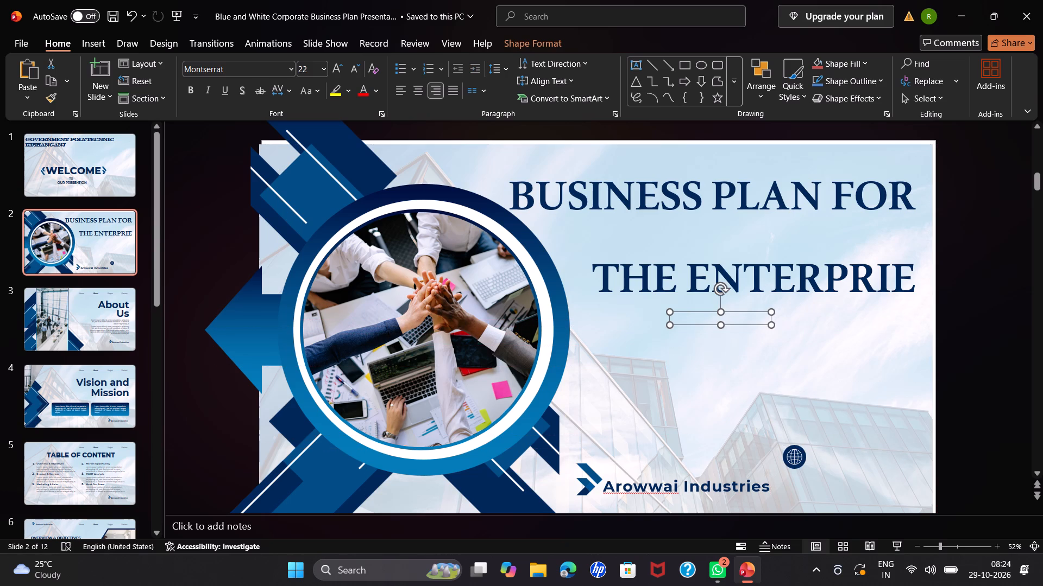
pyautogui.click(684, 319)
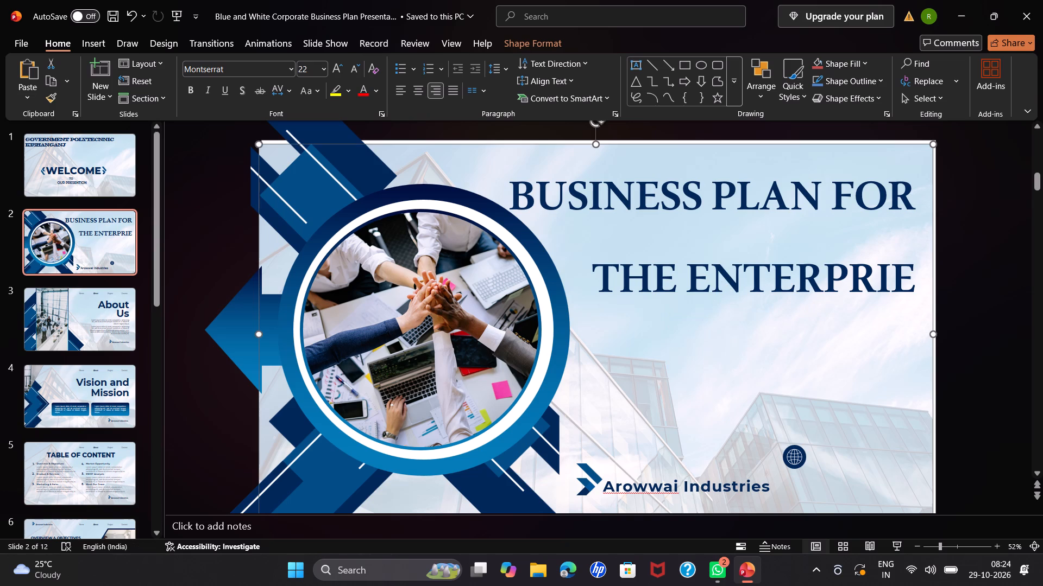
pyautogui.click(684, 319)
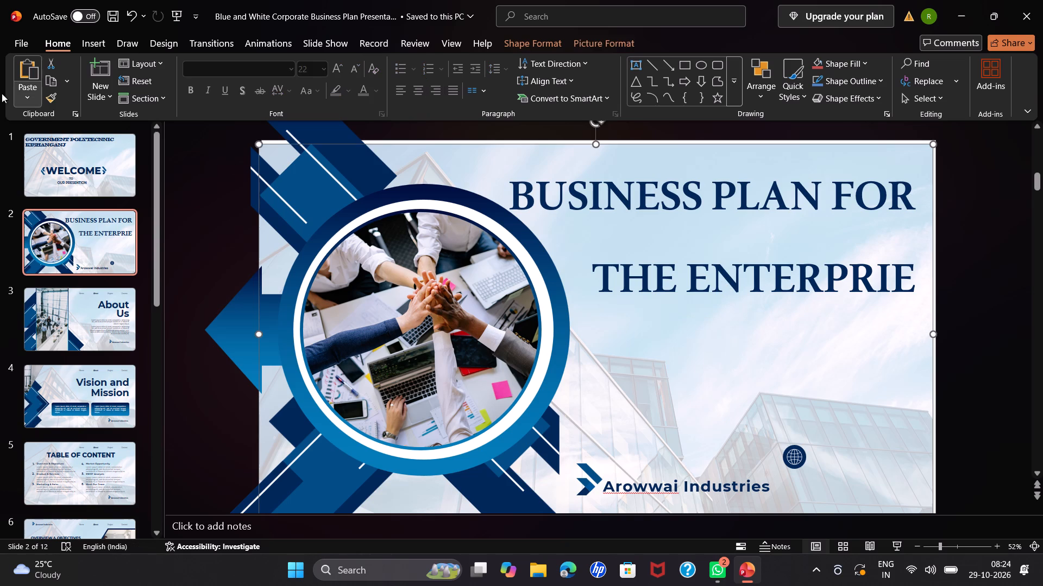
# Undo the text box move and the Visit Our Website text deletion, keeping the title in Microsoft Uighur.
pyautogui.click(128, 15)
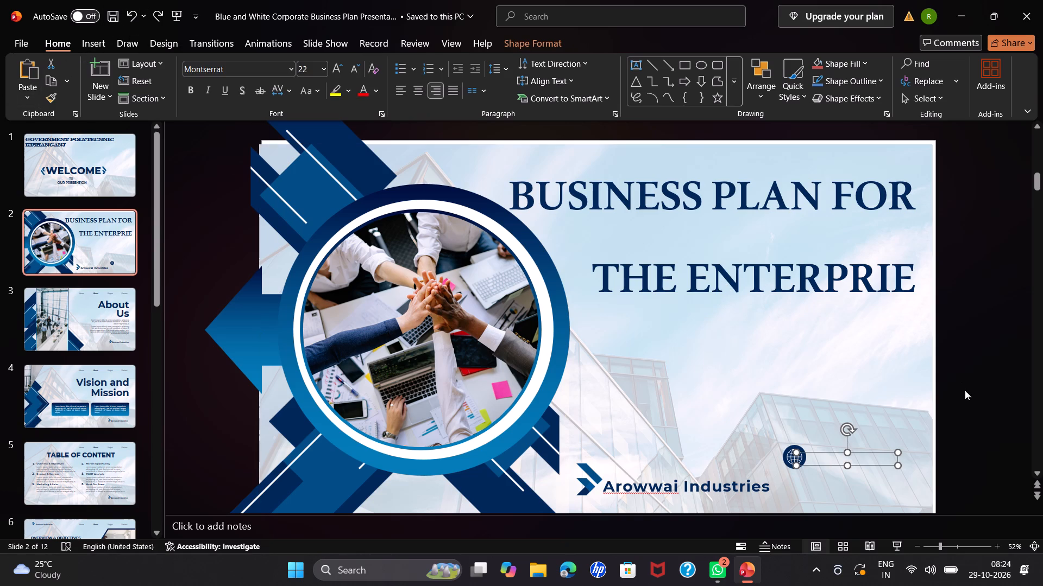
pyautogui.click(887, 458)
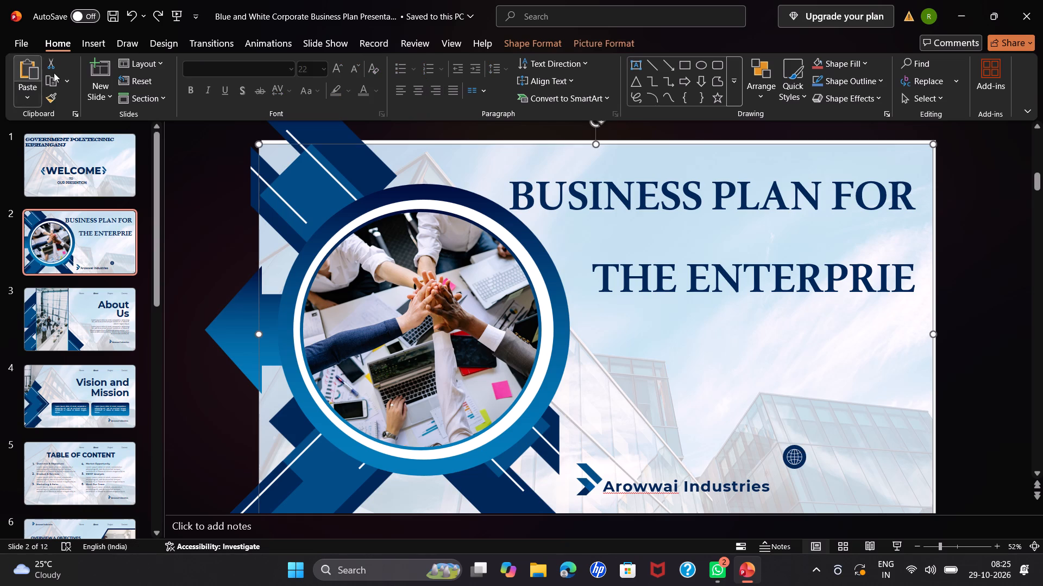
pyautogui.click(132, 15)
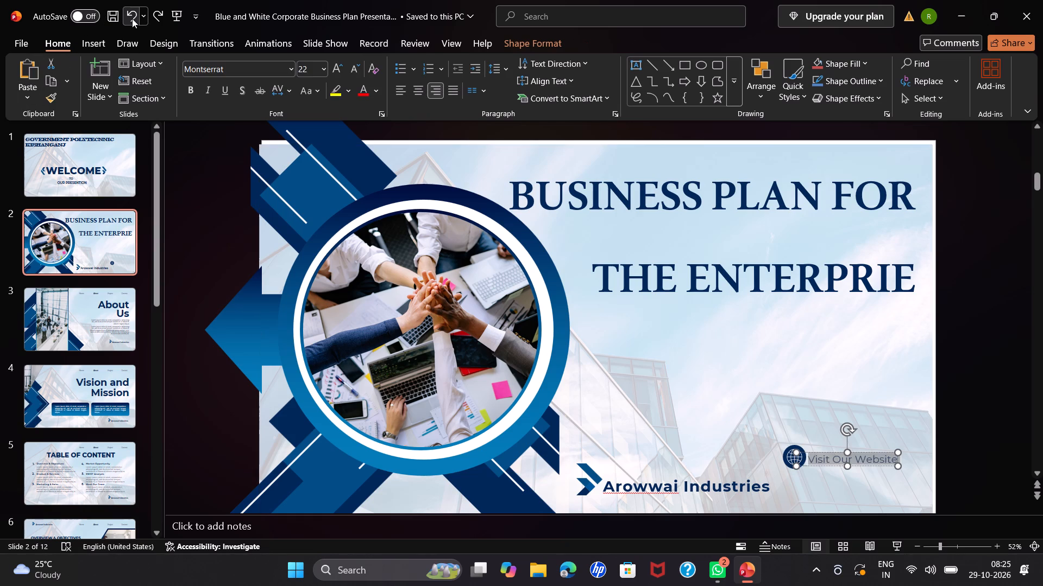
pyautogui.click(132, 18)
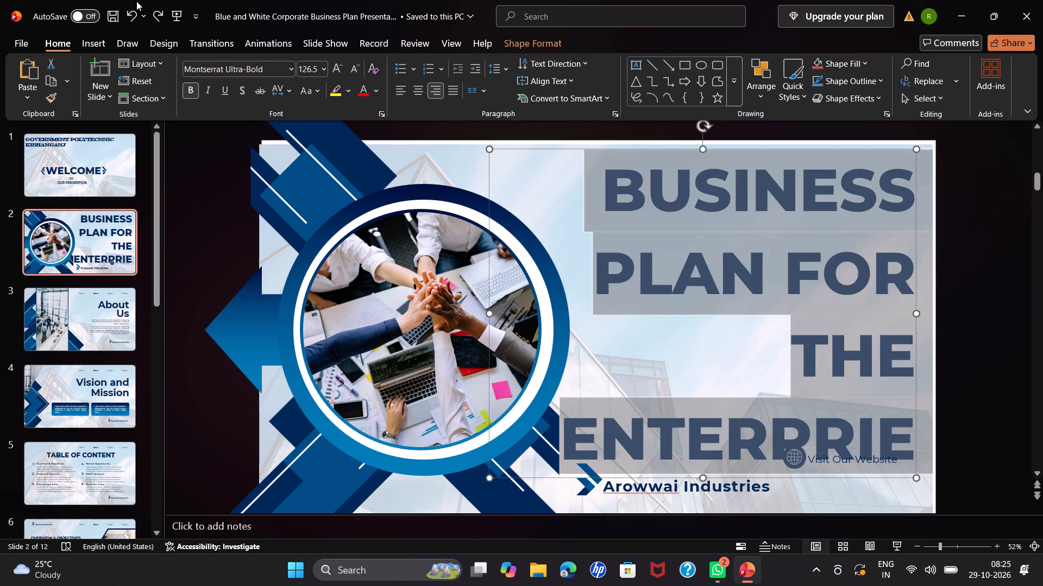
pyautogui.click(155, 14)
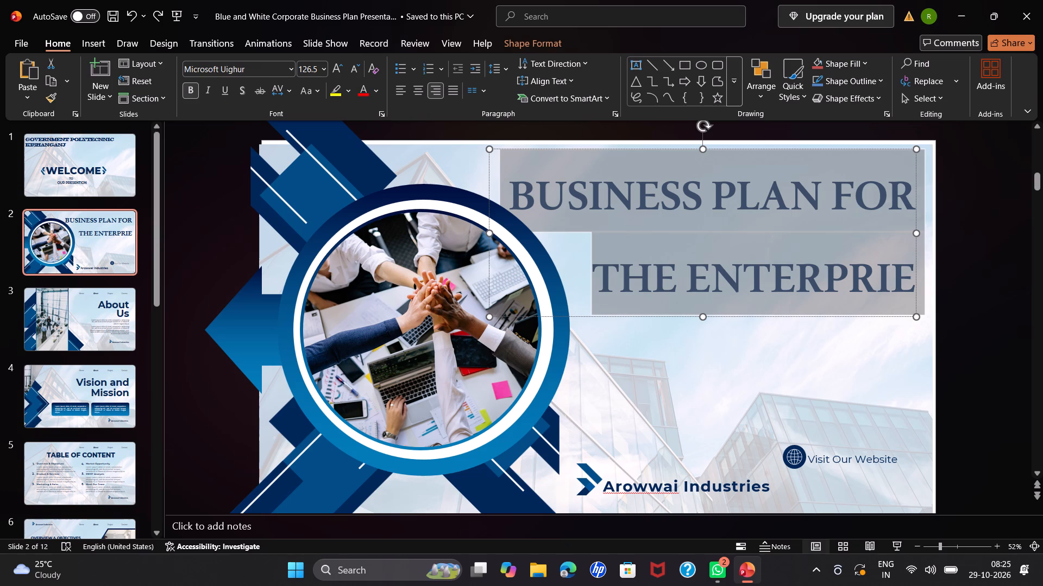
# Delete the globe icon beside the Visit Our Website text on slide 2.
pyautogui.click(841, 411)
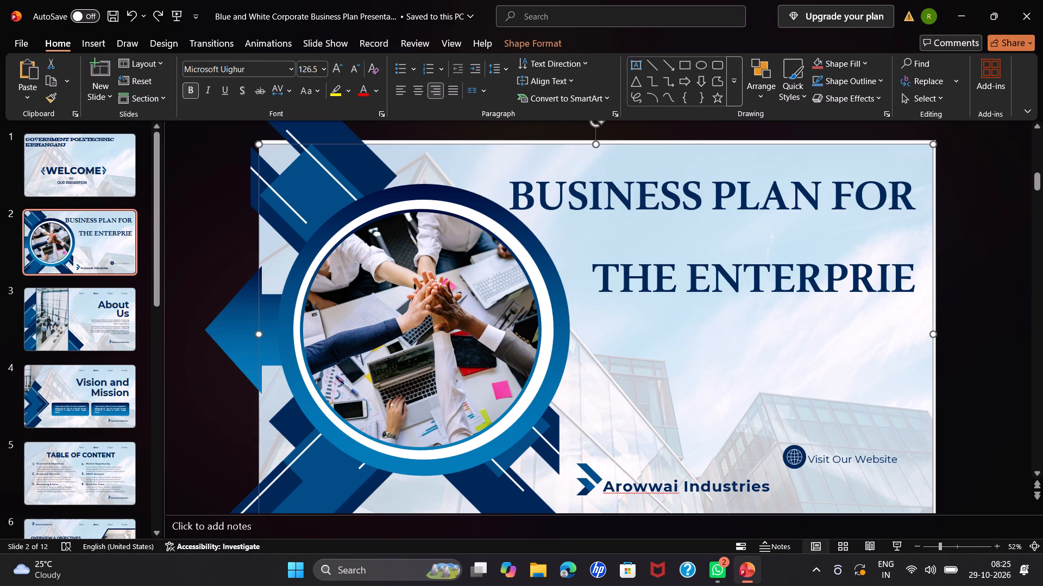
pyautogui.click(797, 456)
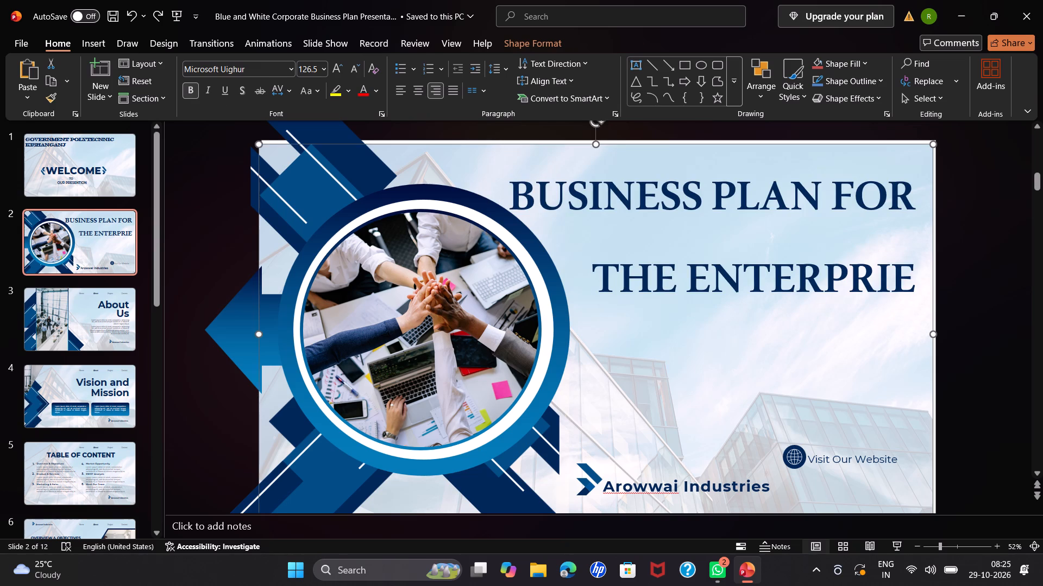
pyautogui.click(799, 468)
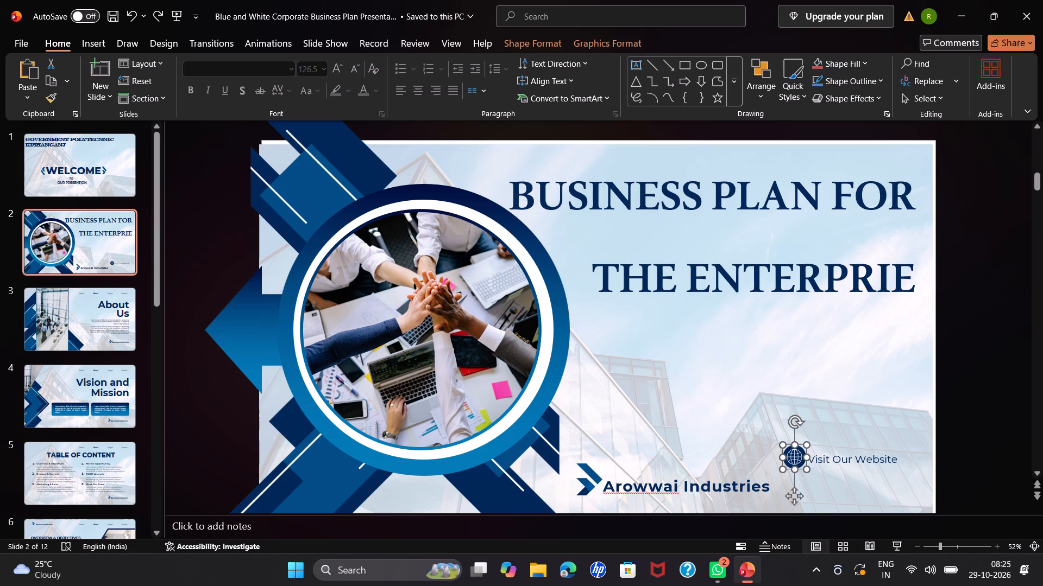
pyautogui.press('BackSpace')
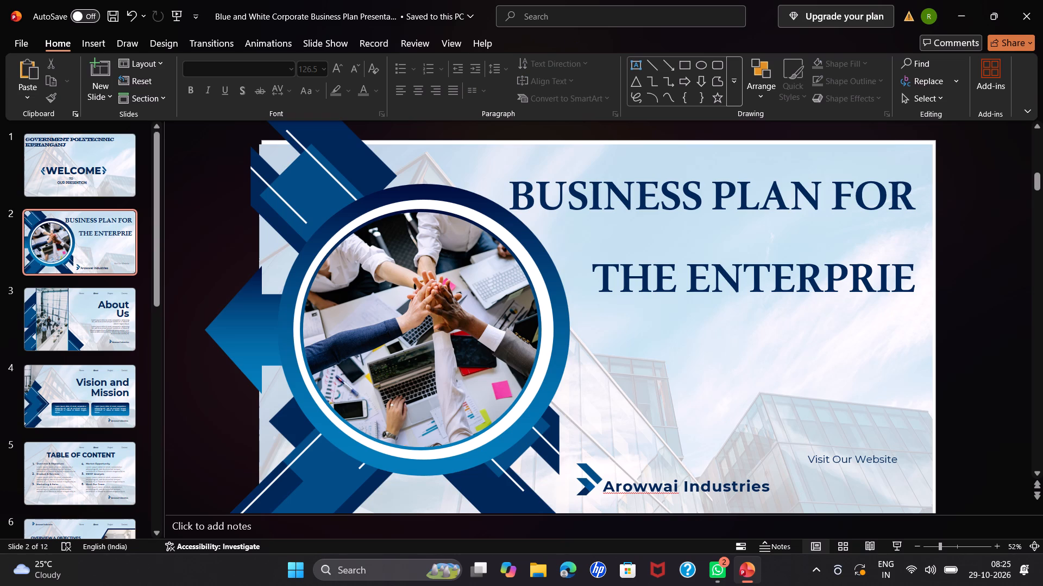
# Clear the Visit Our Website text, leaving its text box empty in place.
pyautogui.moveTo(808, 461); pyautogui.dragTo(893, 457)
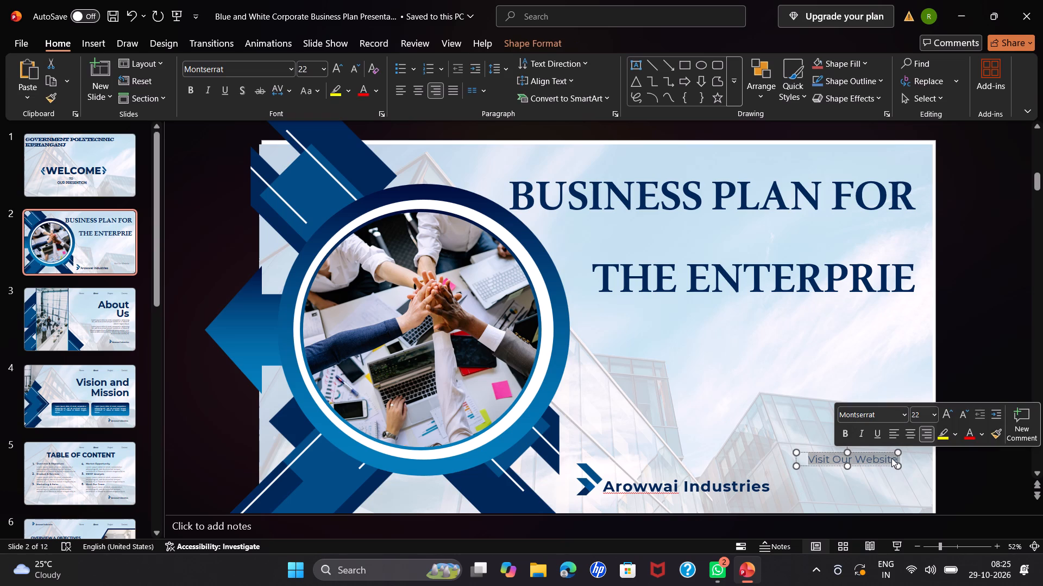
pyautogui.press('BackSpace')
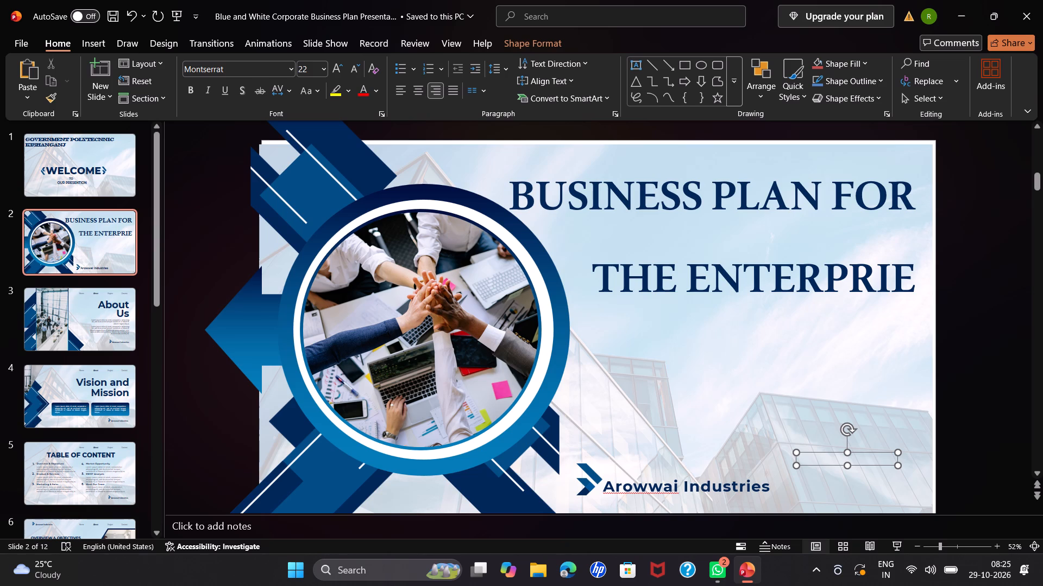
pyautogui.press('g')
pyautogui.press('\\')
pyautogui.press('BackSpace')
pyautogui.press('BackSpace')
# Enter GUIDENCE BY at font size 36 in the emptied website text box on slide 2.
pyautogui.click(326, 68)
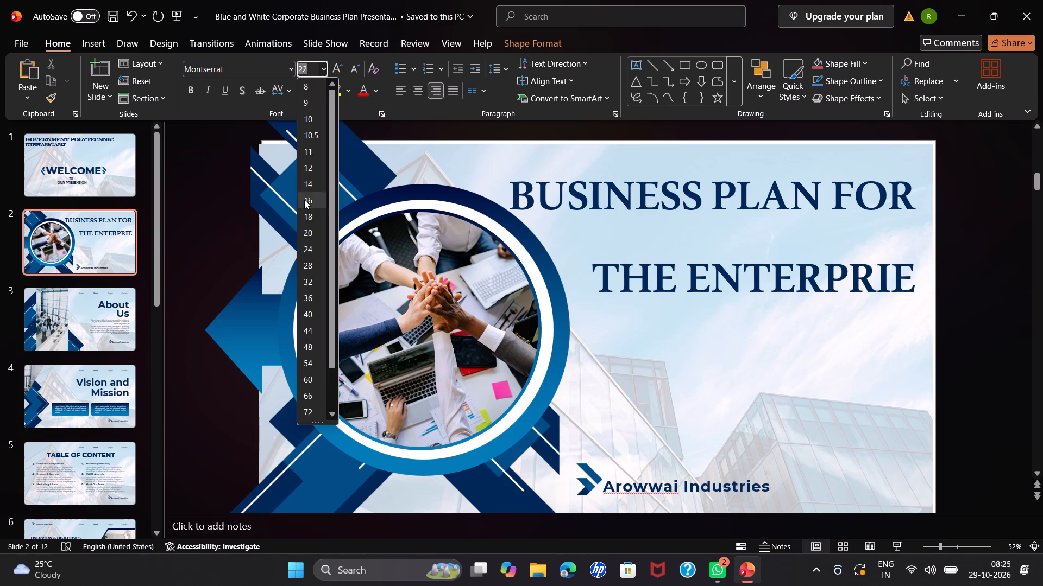
pyautogui.click(306, 292)
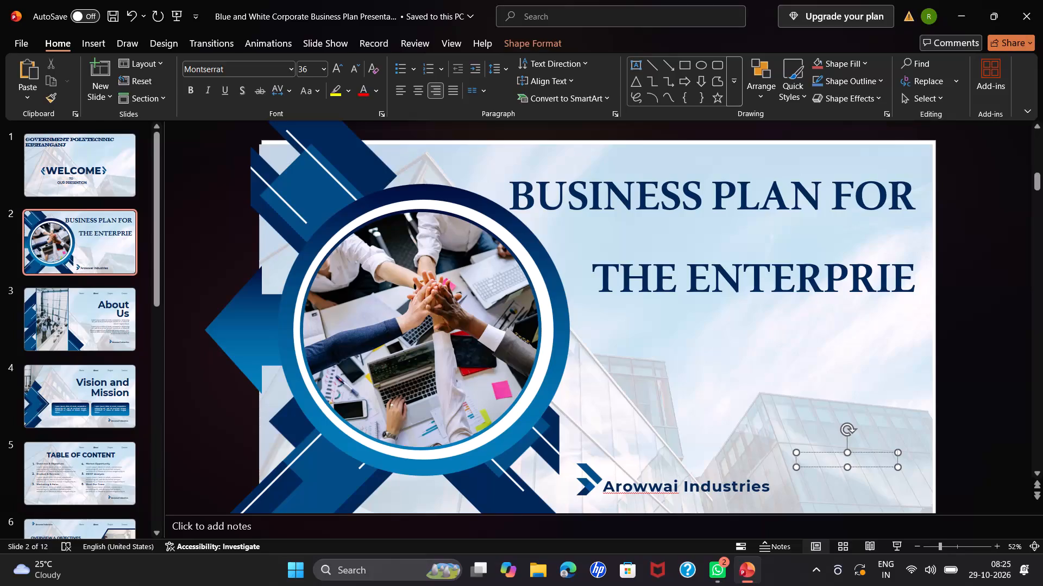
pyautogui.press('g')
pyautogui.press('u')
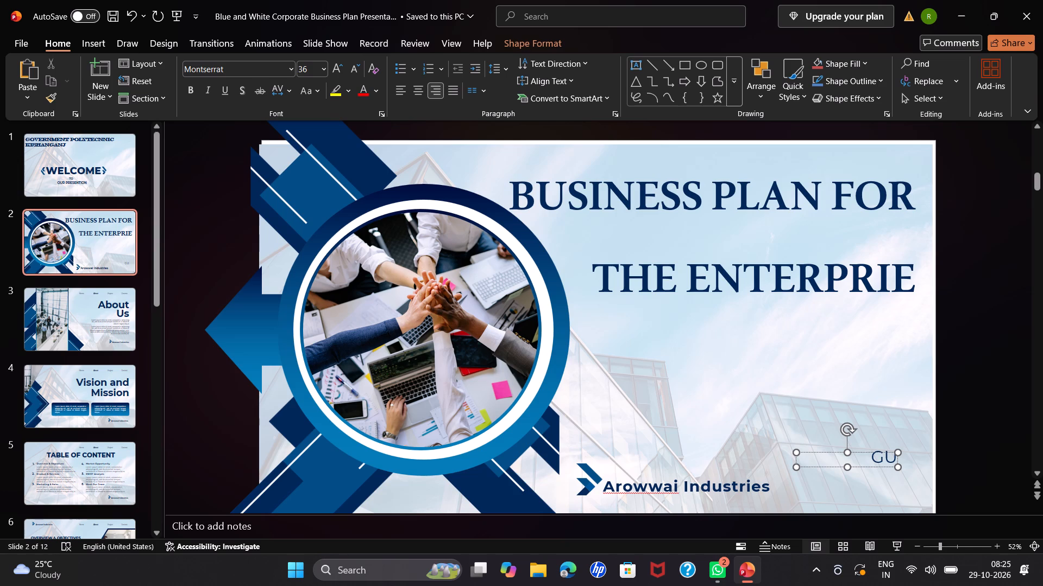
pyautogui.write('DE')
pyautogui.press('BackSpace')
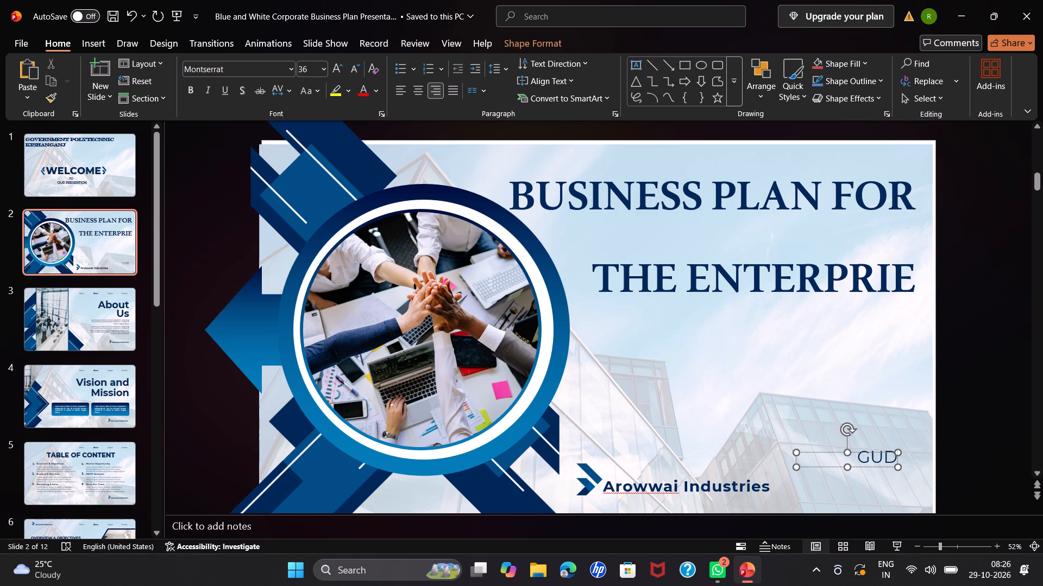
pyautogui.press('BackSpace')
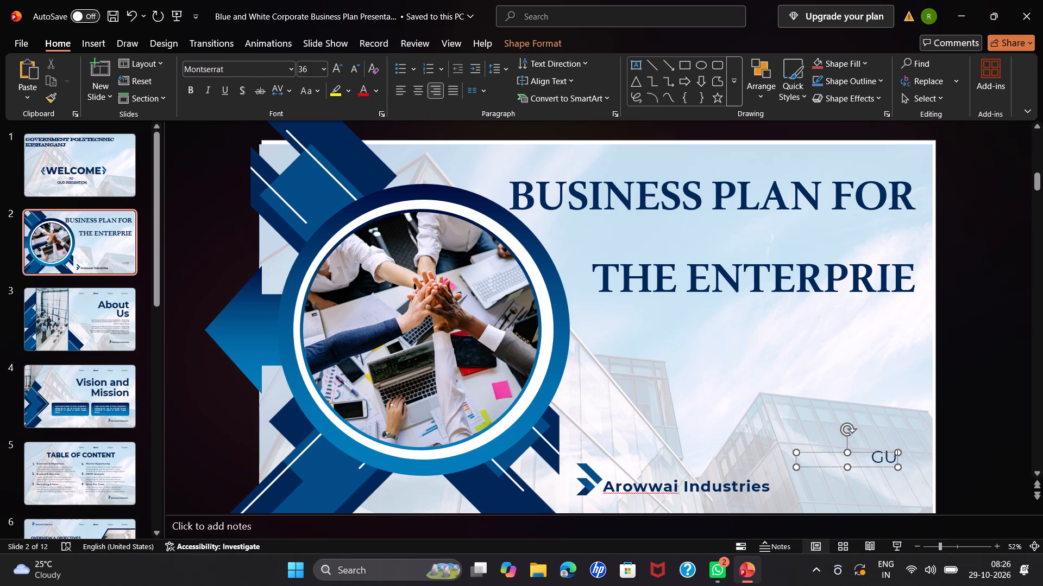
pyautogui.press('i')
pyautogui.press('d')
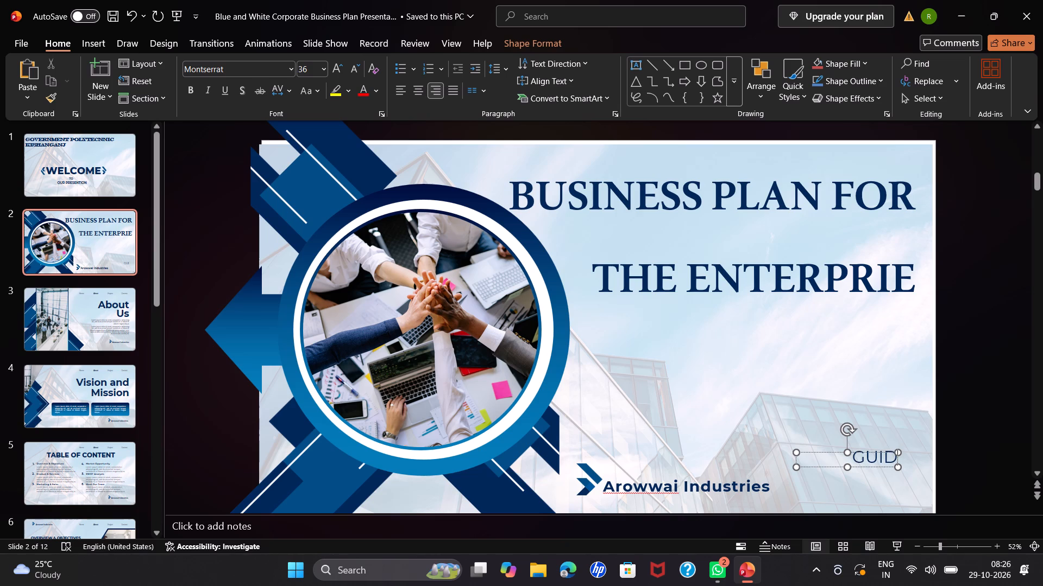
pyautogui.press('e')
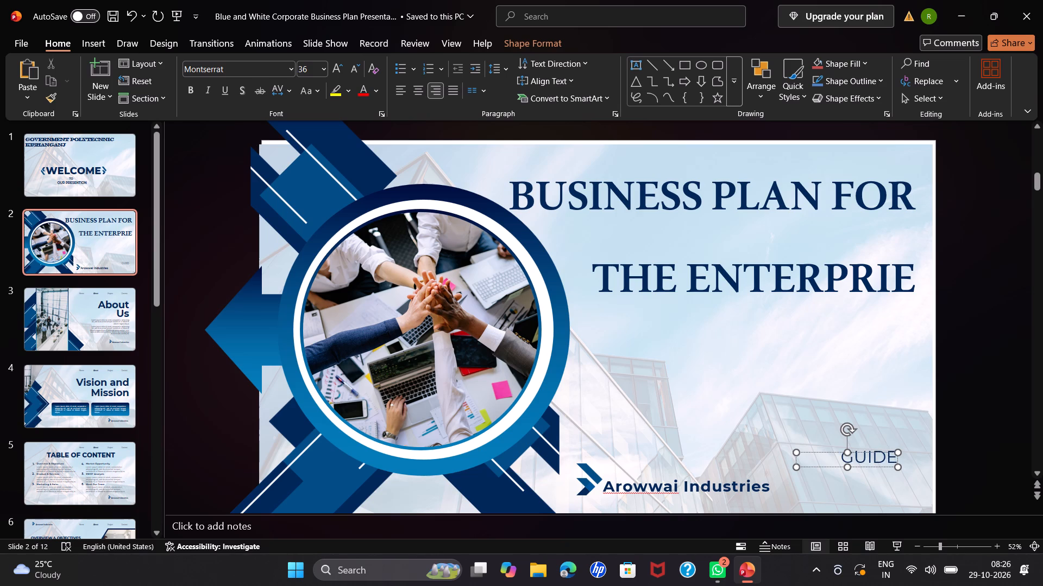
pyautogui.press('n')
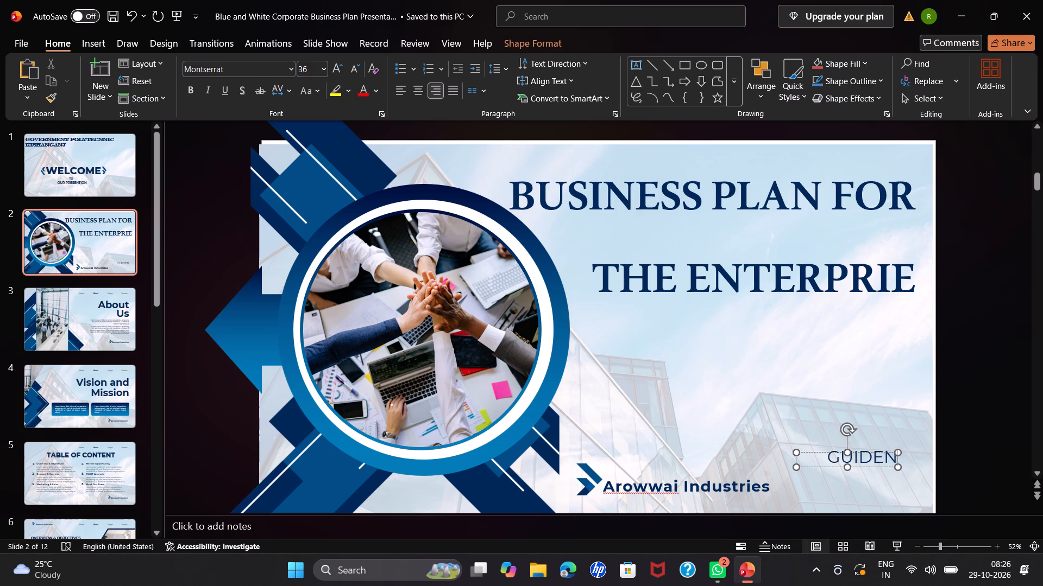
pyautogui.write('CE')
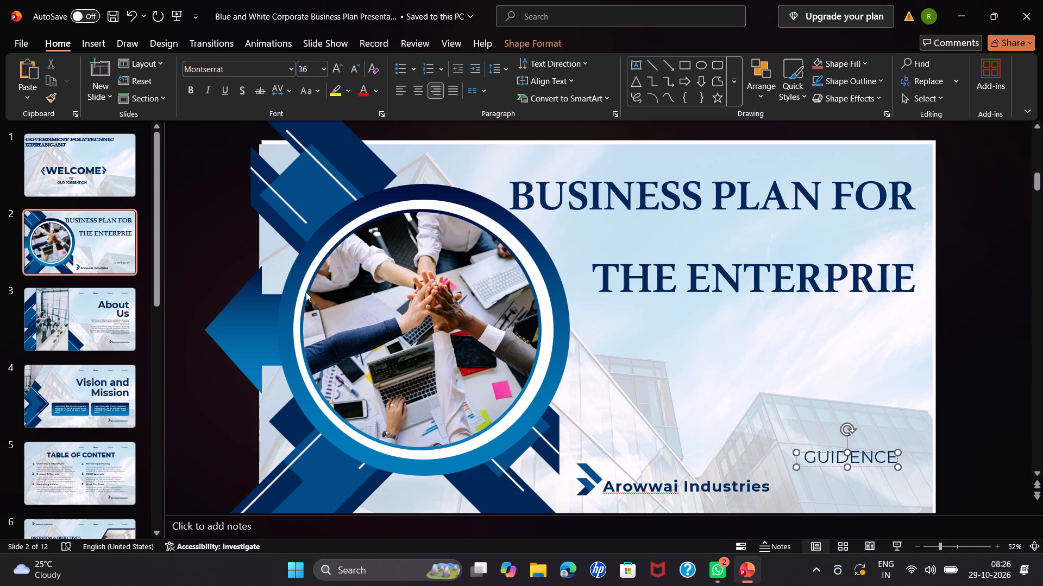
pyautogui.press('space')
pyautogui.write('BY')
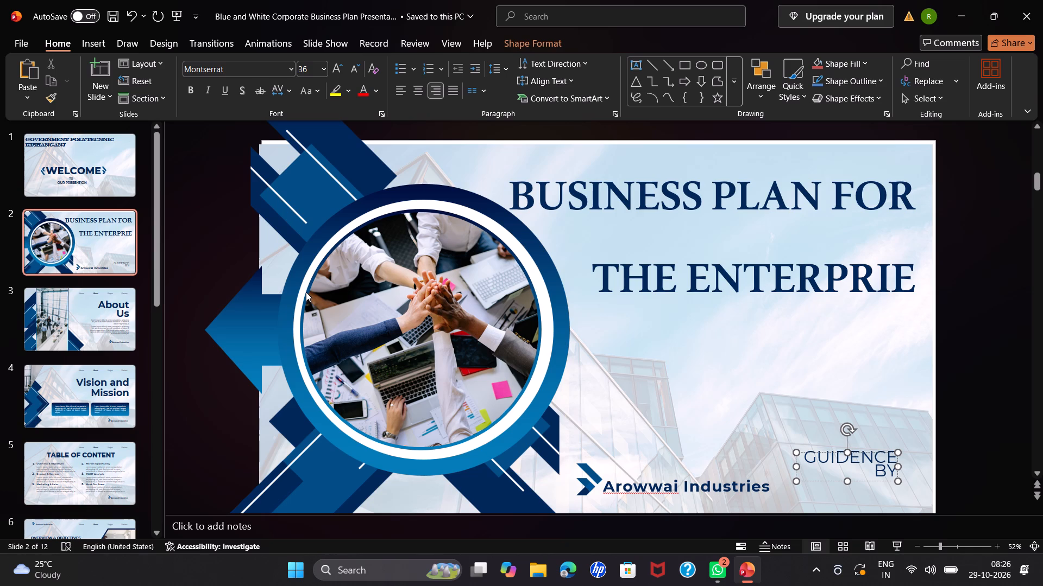
# Complete the credit after GUIDENCE BY with .Er. followed by the guide's name in capitals and SIR.
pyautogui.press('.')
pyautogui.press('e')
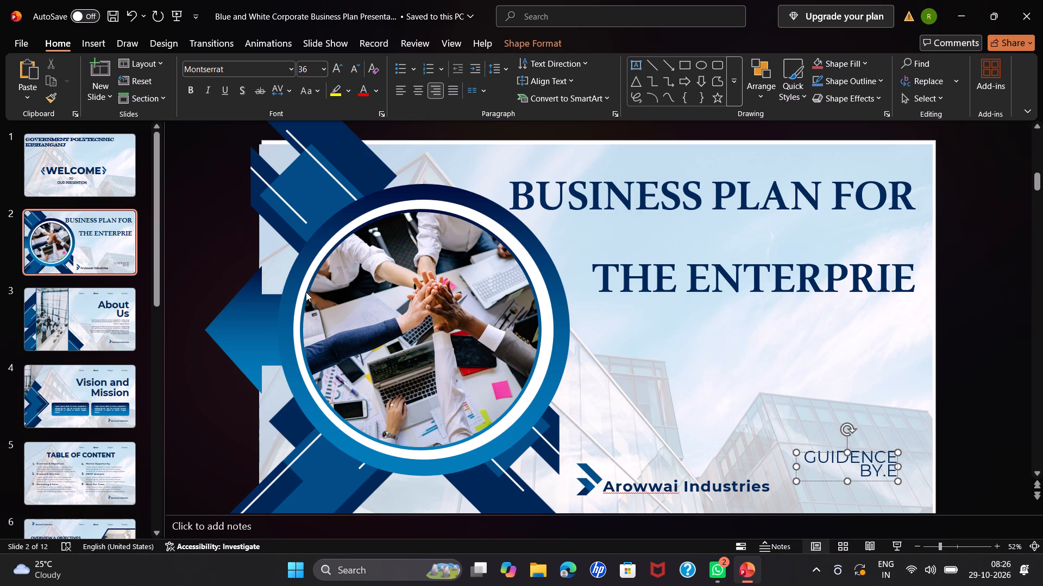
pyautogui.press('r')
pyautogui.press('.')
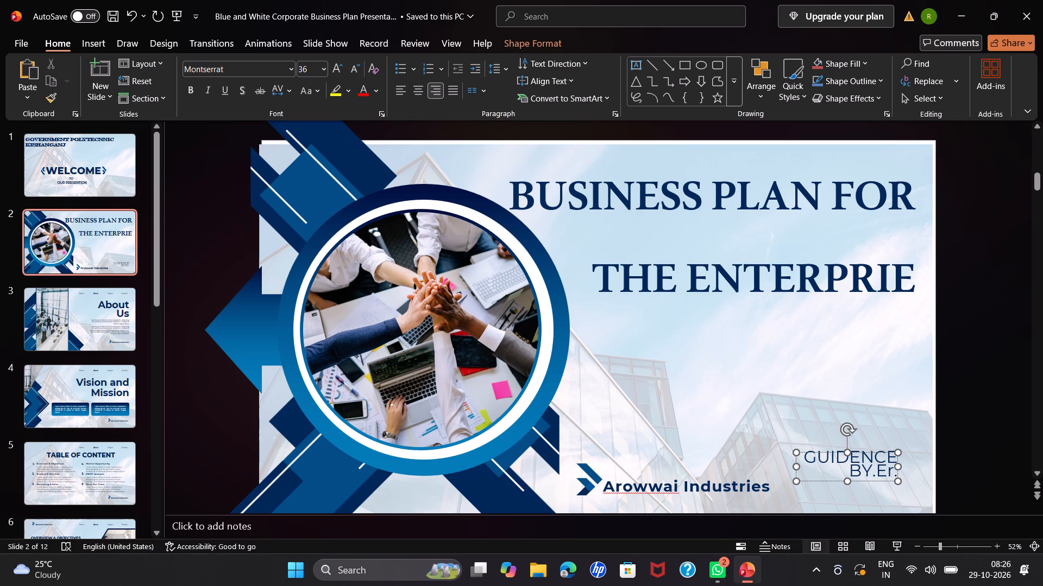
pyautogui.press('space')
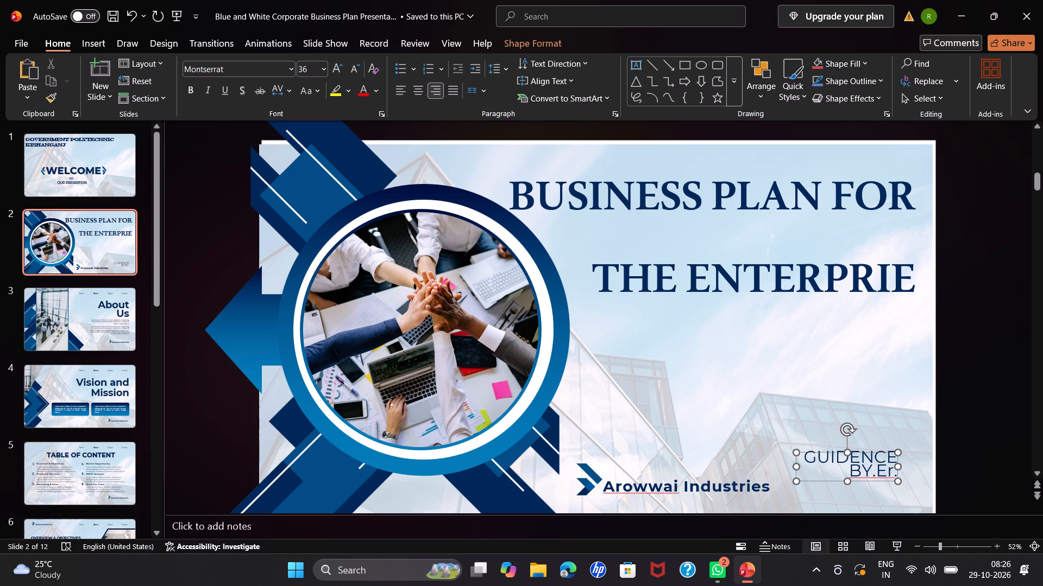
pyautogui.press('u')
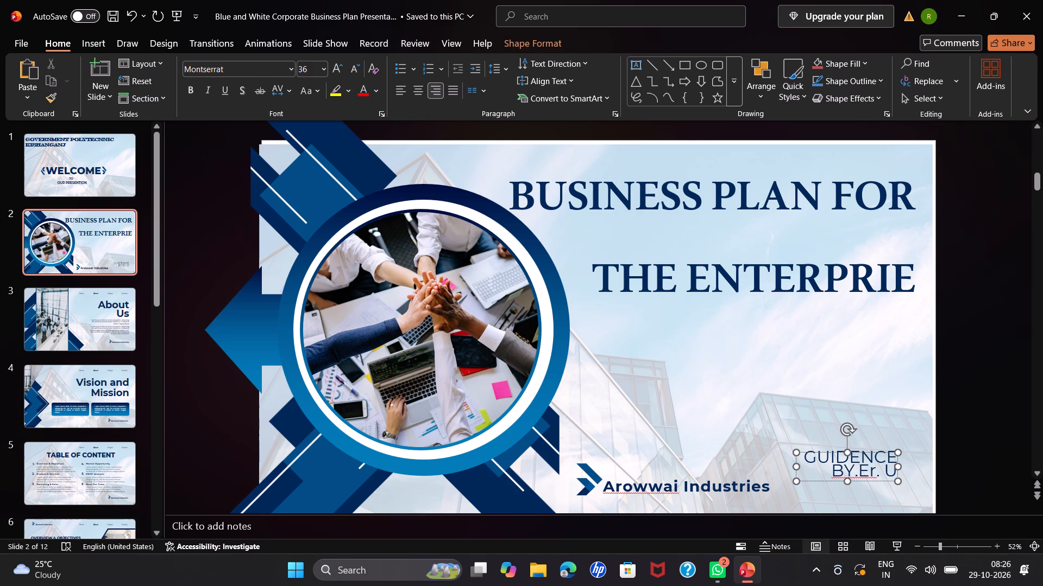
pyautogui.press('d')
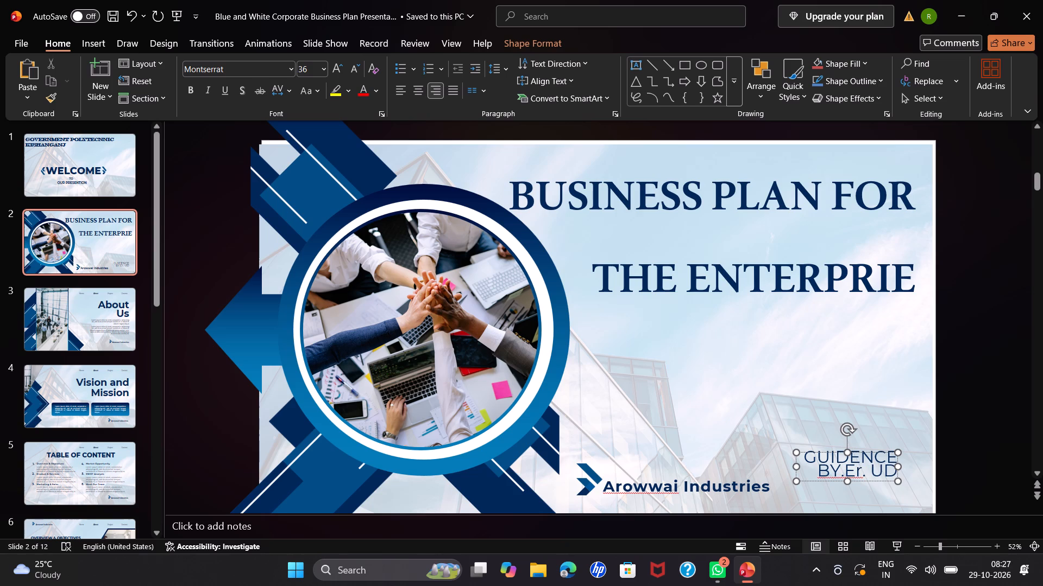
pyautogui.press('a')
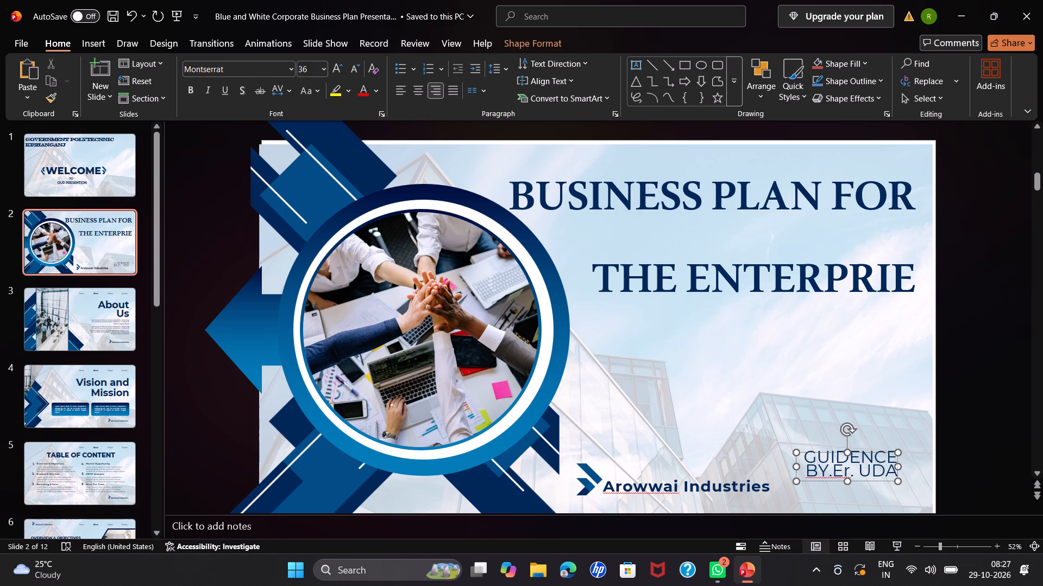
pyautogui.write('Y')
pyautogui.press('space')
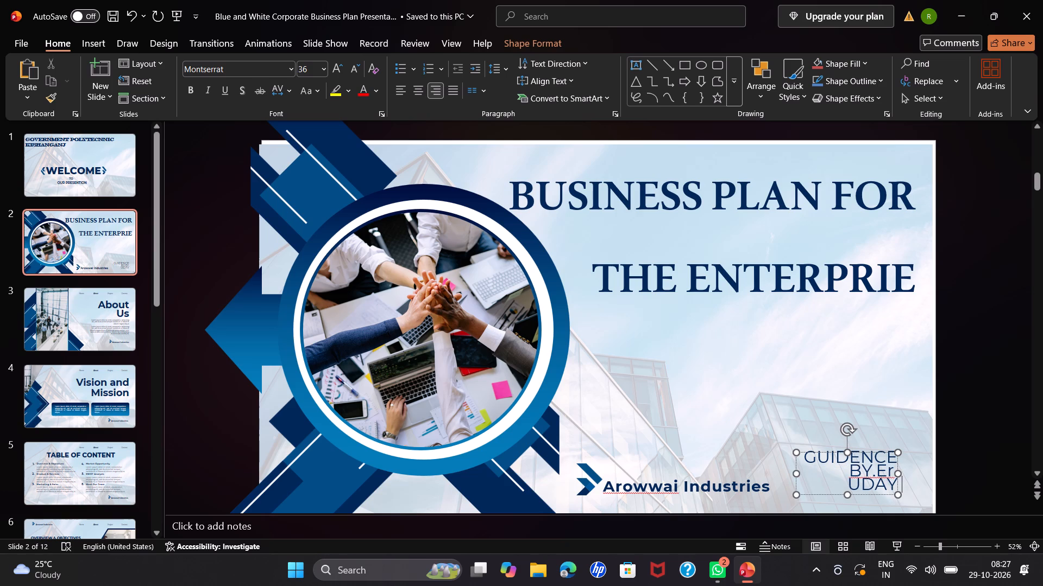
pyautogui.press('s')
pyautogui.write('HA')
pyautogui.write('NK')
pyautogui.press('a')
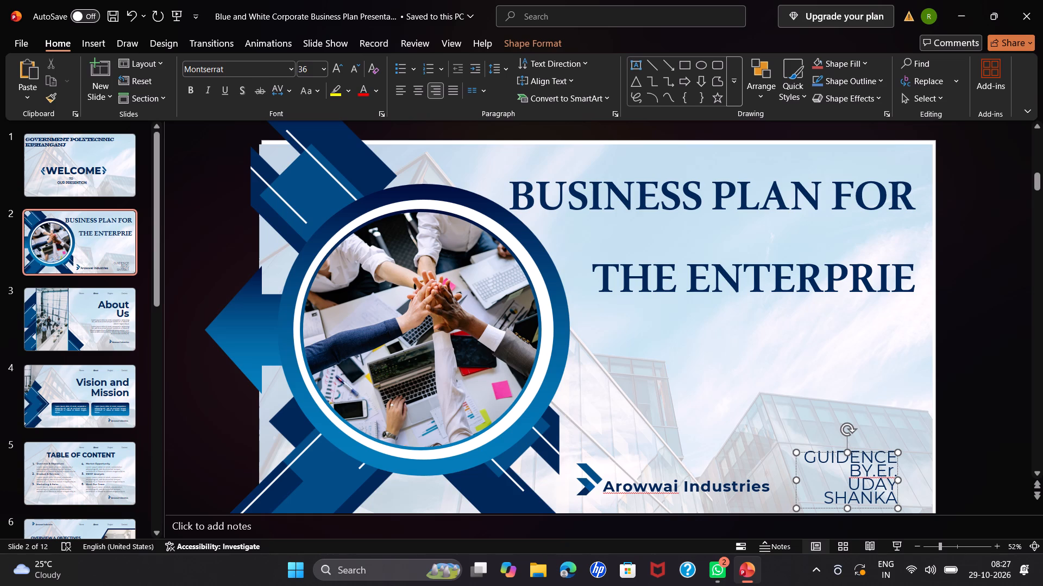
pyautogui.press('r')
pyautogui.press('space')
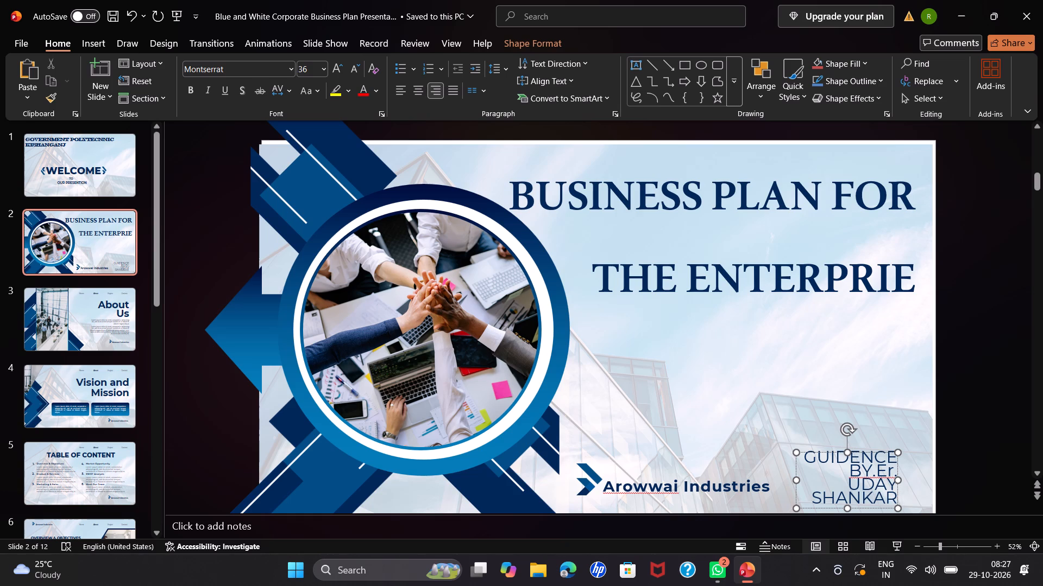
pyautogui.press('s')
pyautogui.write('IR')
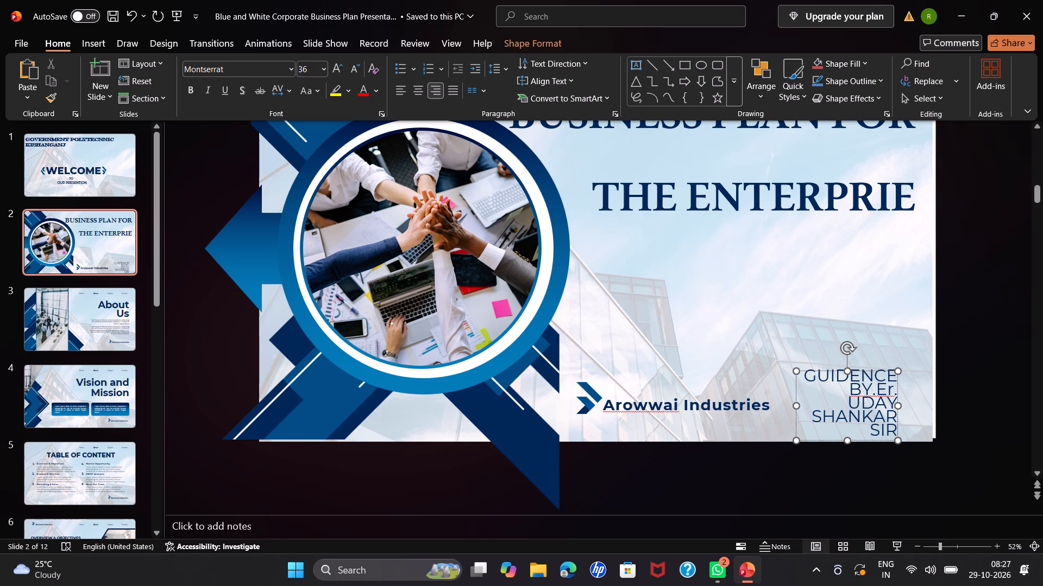
# Move the guidance credit text box up to just below the title's THE ENTERPRIE line.
pyautogui.scroll(2, 670, 365)
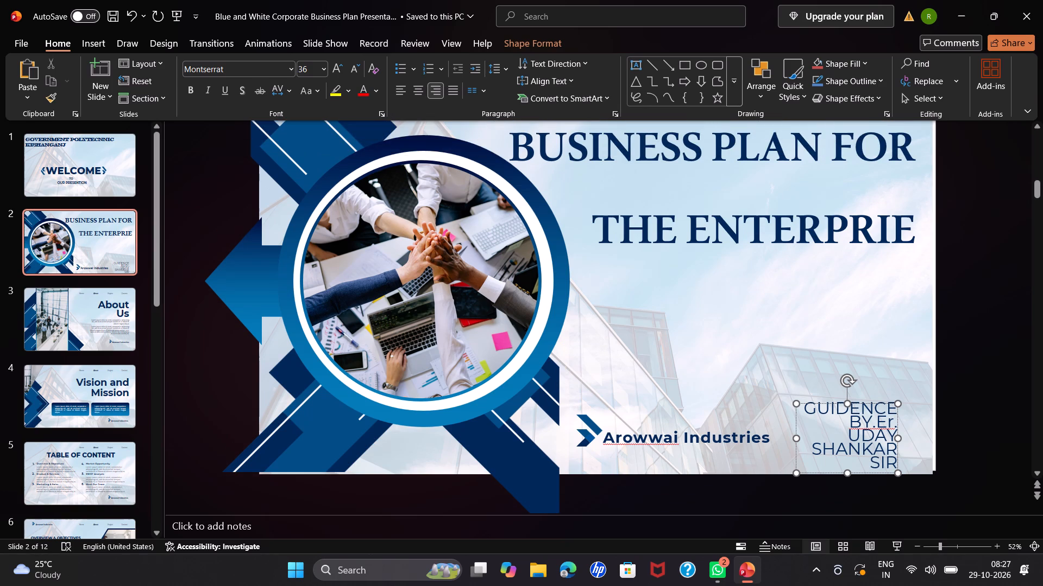
pyautogui.scroll(3, 670, 365)
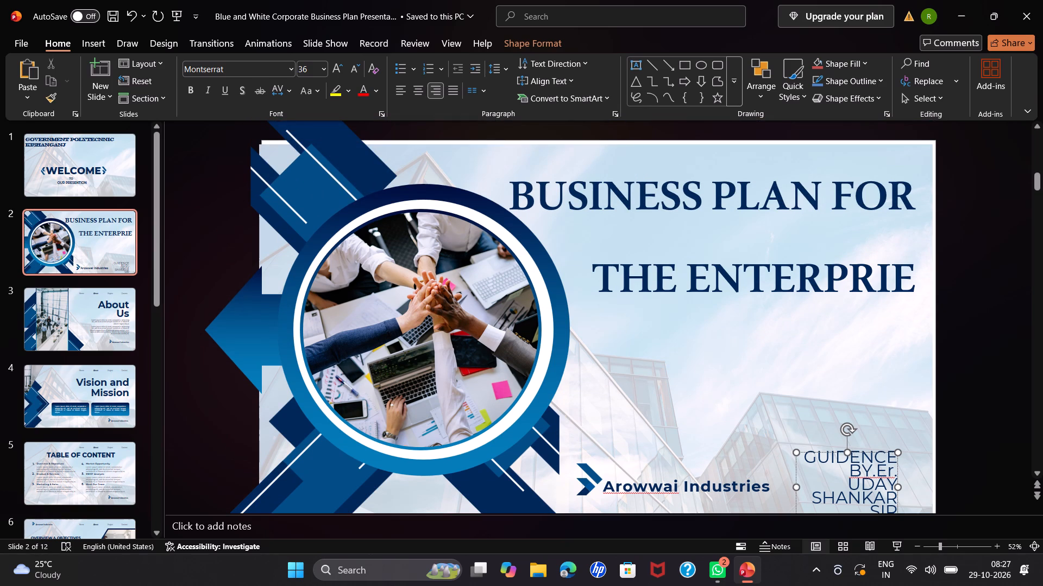
pyautogui.moveTo(796, 476); pyautogui.dragTo(657, 361)
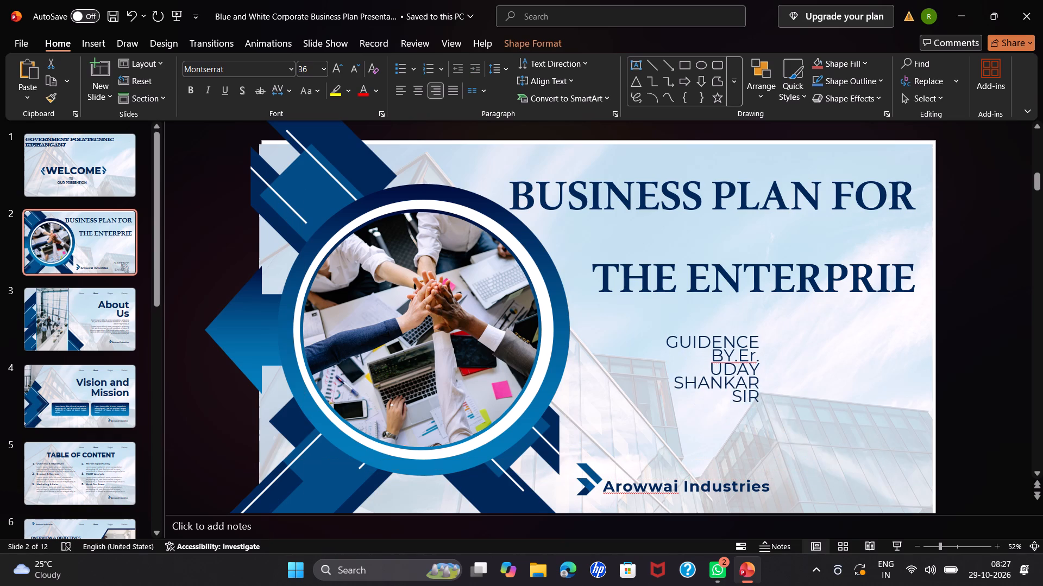
pyautogui.moveTo(657, 361); pyautogui.dragTo(650, 340)
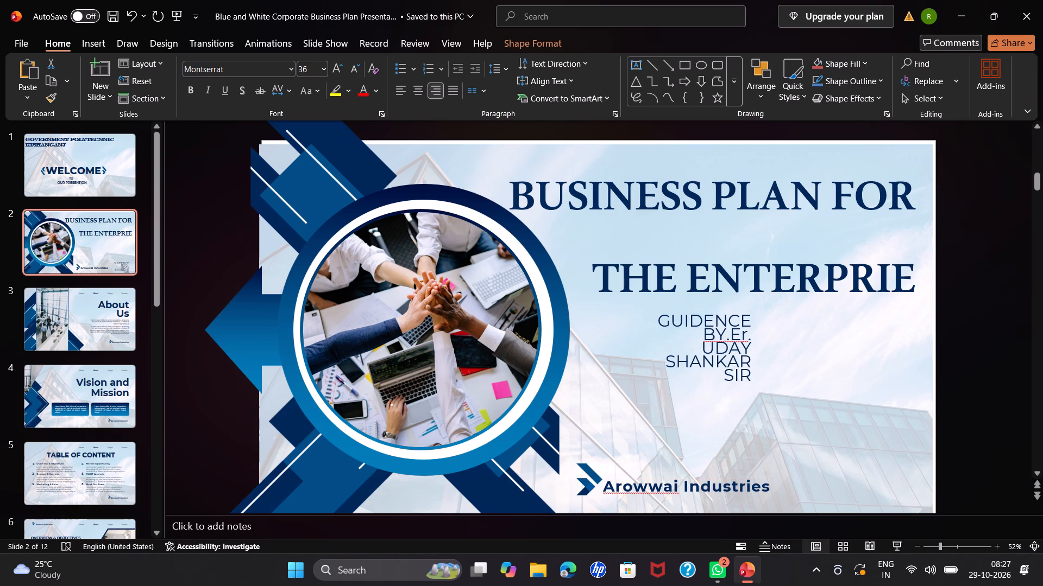
pyautogui.moveTo(650, 340); pyautogui.dragTo(650, 340)
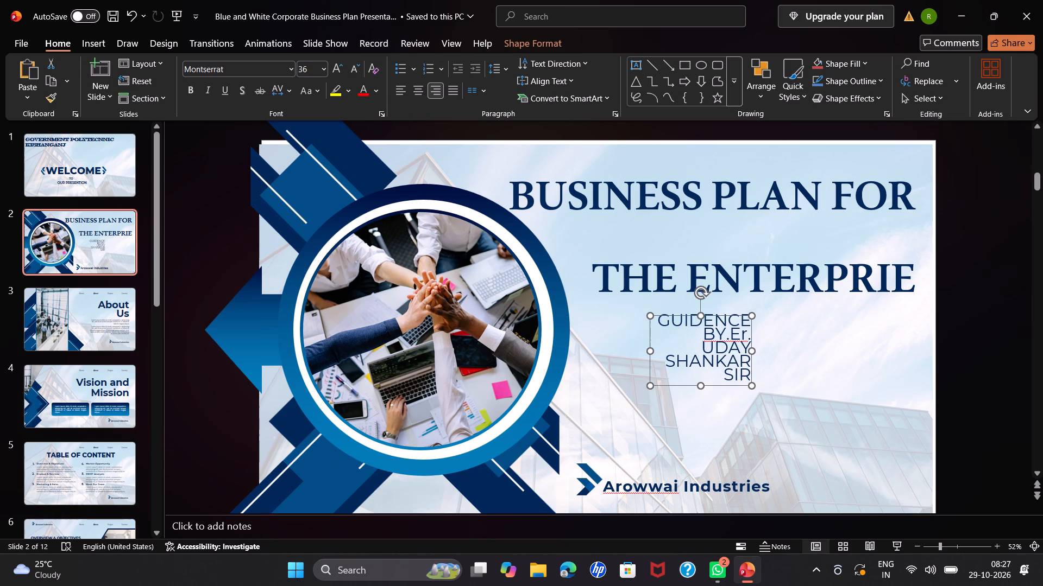
pyautogui.moveTo(752, 355); pyautogui.dragTo(759, 355)
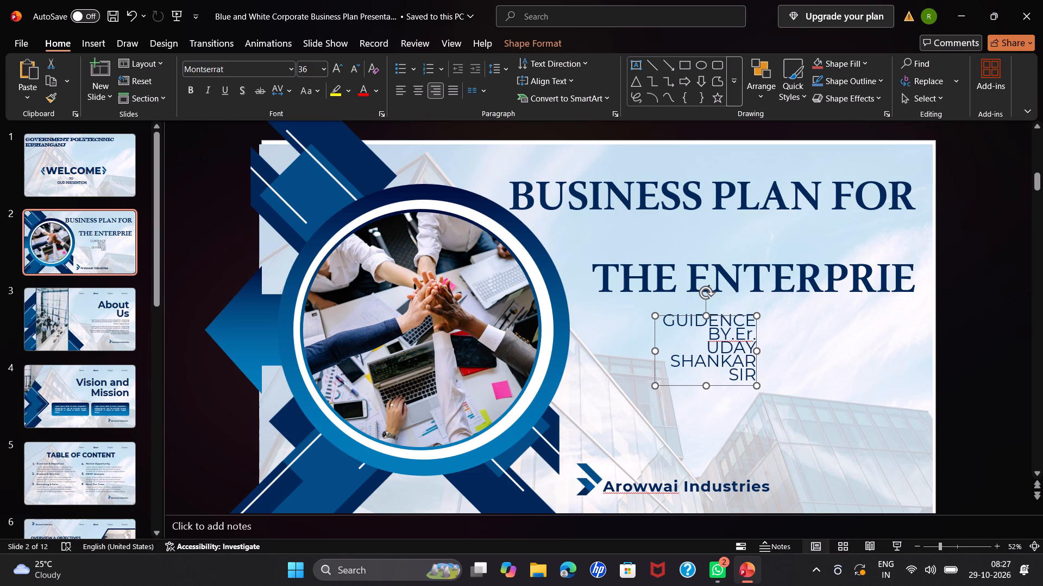
# Widen the guidance credit text box on both sides until the whole credit fits on one line beneath the title.
pyautogui.moveTo(759, 386); pyautogui.dragTo(802, 396)
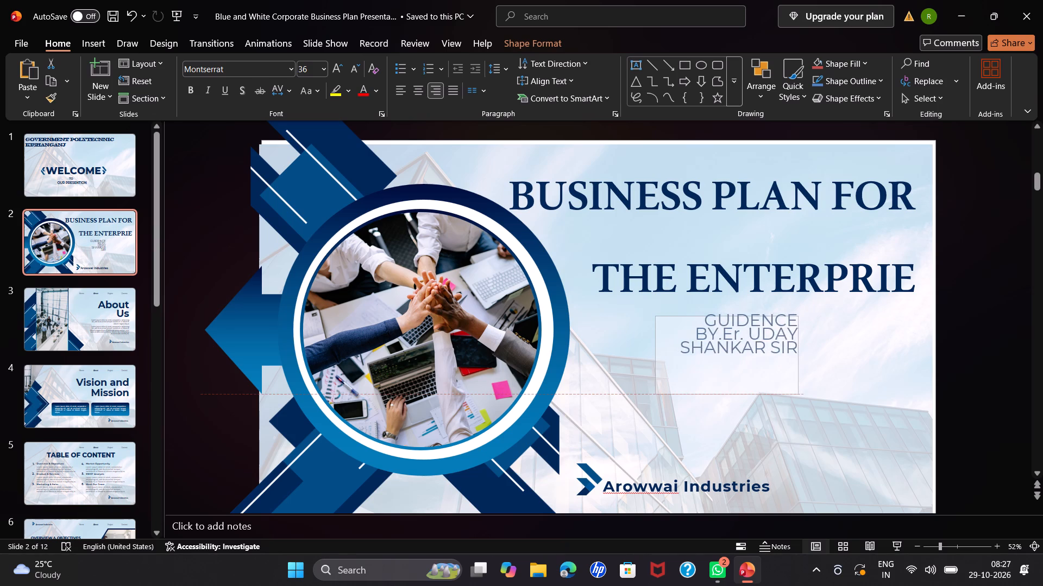
pyautogui.moveTo(802, 396); pyautogui.dragTo(872, 382)
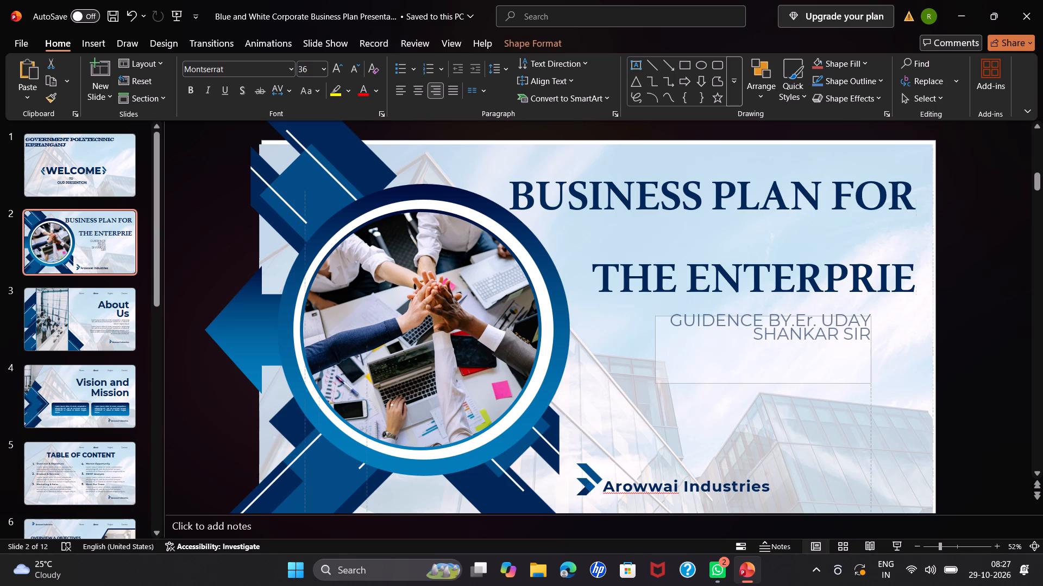
pyautogui.moveTo(872, 382); pyautogui.dragTo(926, 378)
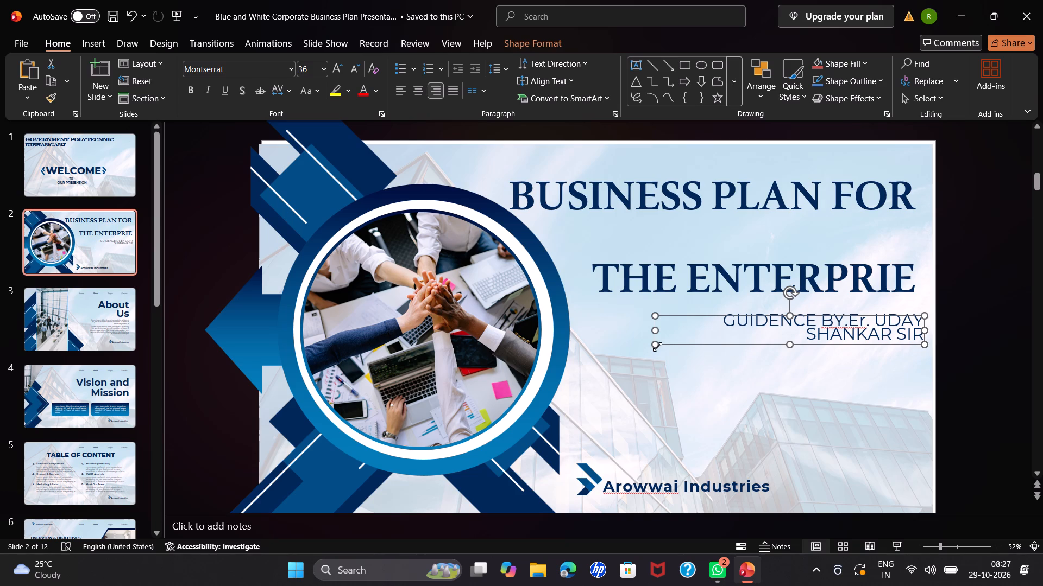
pyautogui.moveTo(657, 347); pyautogui.dragTo(595, 343)
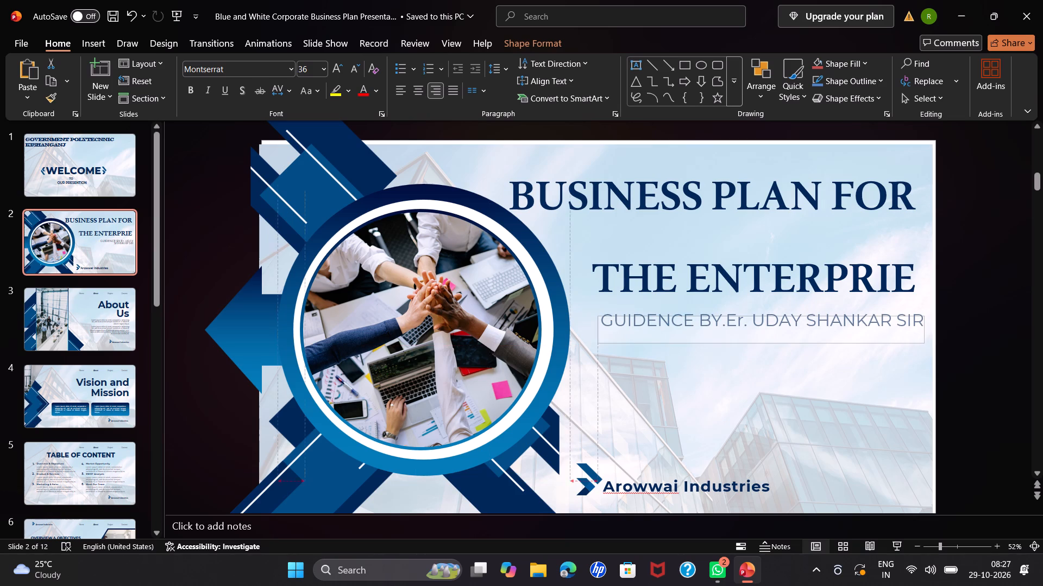
pyautogui.moveTo(595, 343); pyautogui.dragTo(585, 342)
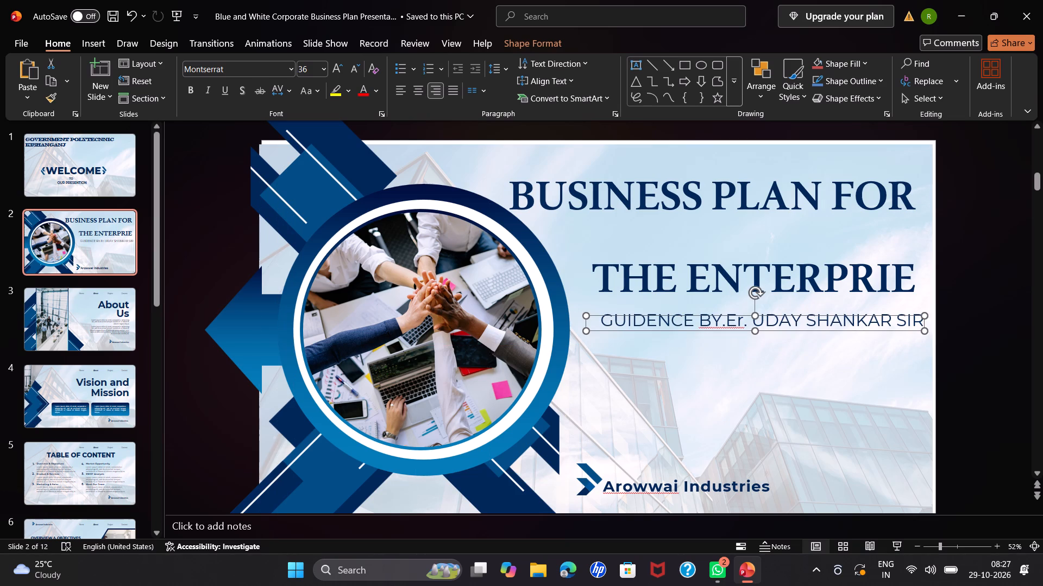
# Replace the Arowwai Industries text beside the arrow logo on slide 2 with Presentation by:.
pyautogui.click(728, 395)
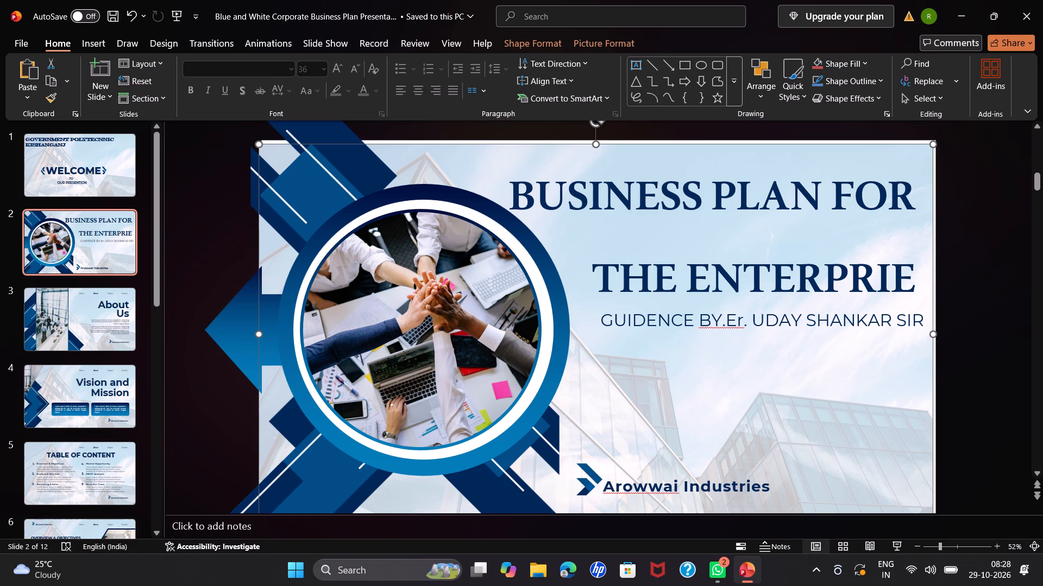
pyautogui.click(770, 488)
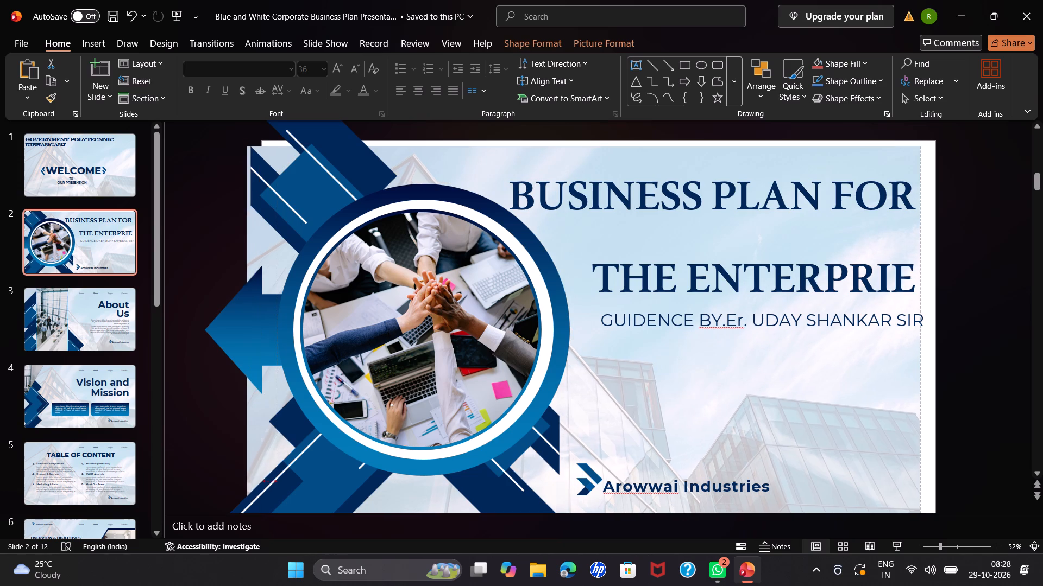
pyautogui.moveTo(766, 488); pyautogui.dragTo(749, 493)
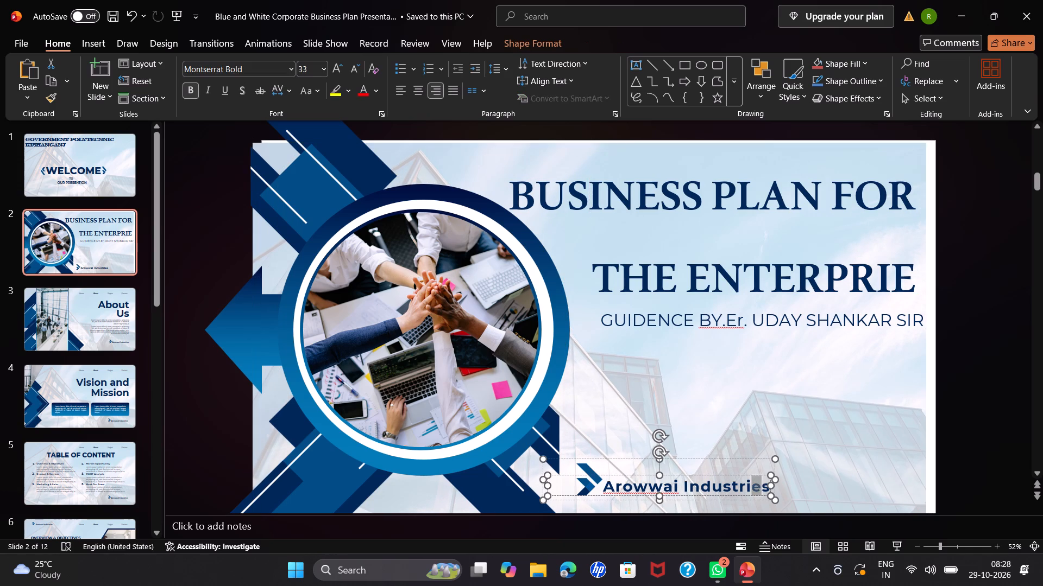
pyautogui.moveTo(749, 493); pyautogui.dragTo(642, 499)
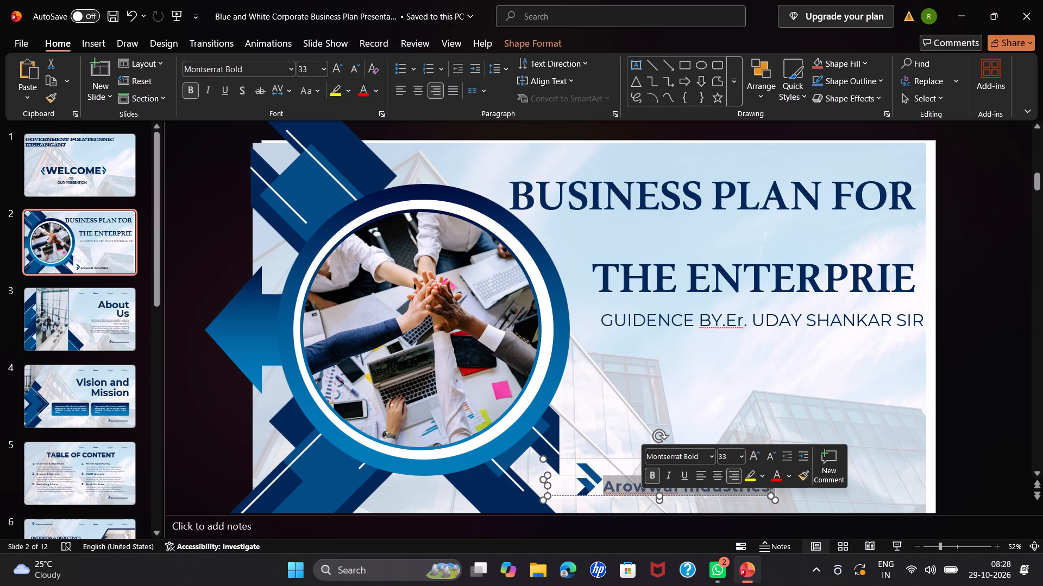
pyautogui.press('BackSpace')
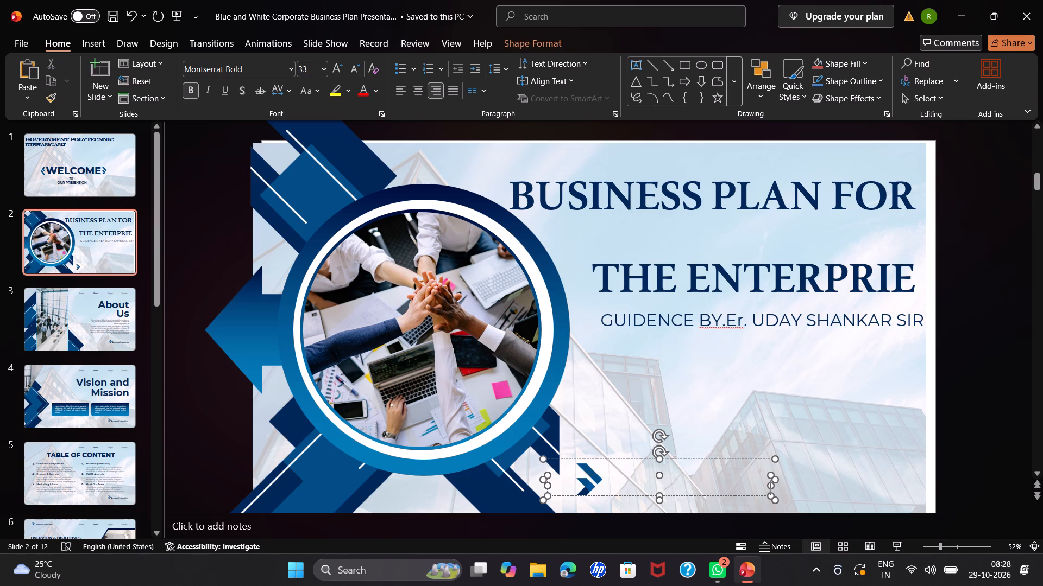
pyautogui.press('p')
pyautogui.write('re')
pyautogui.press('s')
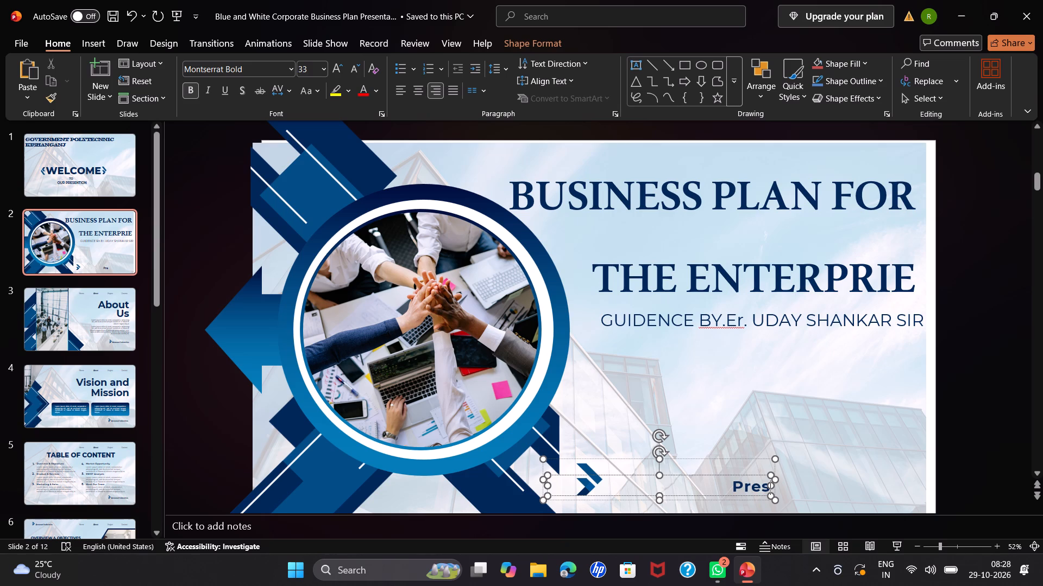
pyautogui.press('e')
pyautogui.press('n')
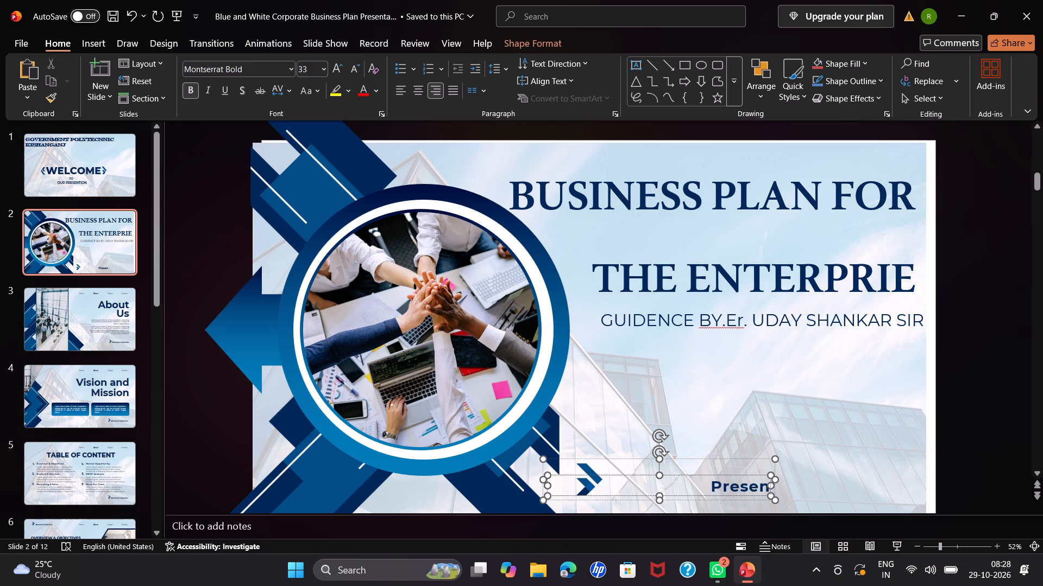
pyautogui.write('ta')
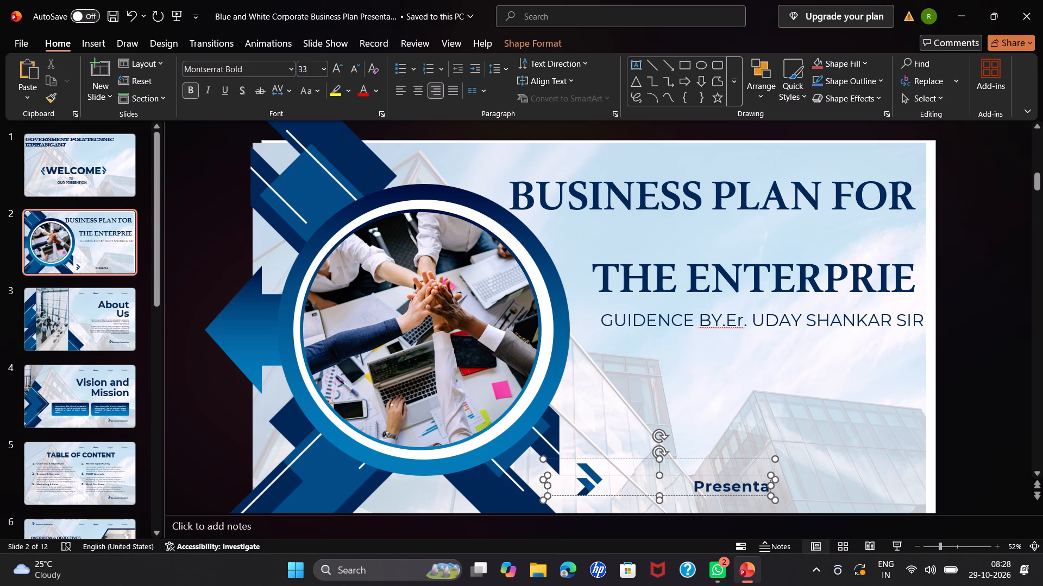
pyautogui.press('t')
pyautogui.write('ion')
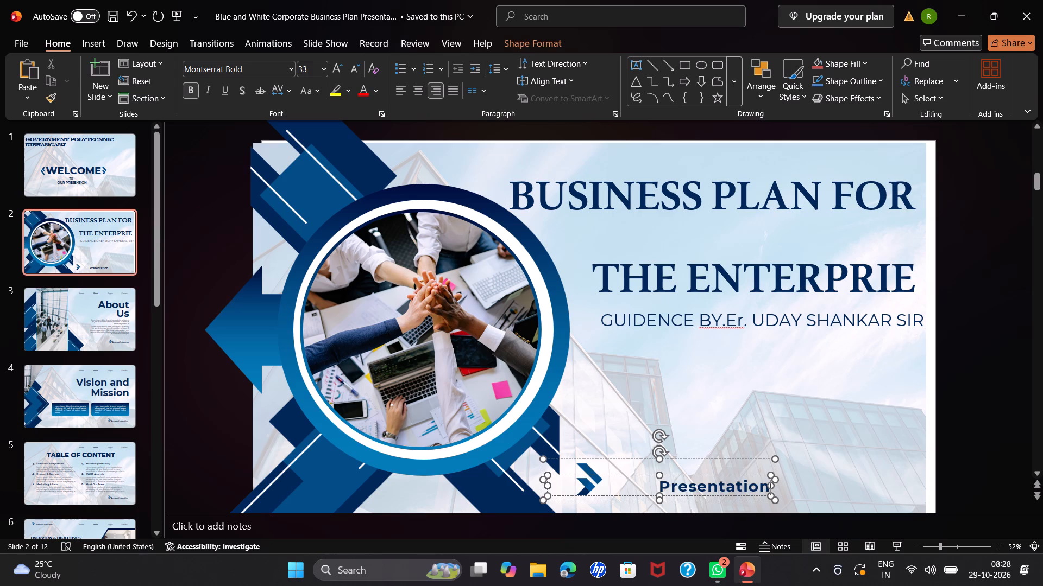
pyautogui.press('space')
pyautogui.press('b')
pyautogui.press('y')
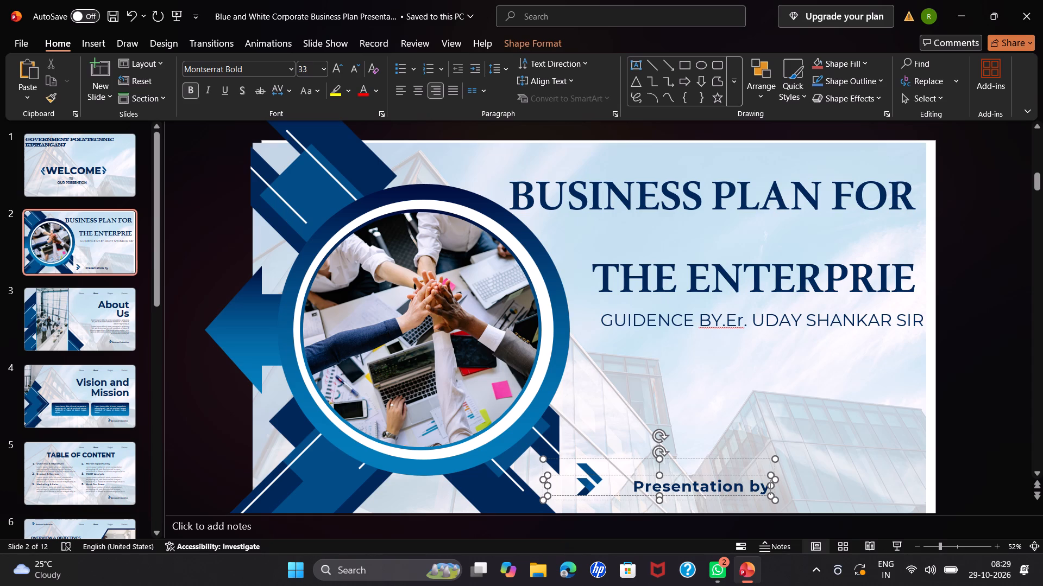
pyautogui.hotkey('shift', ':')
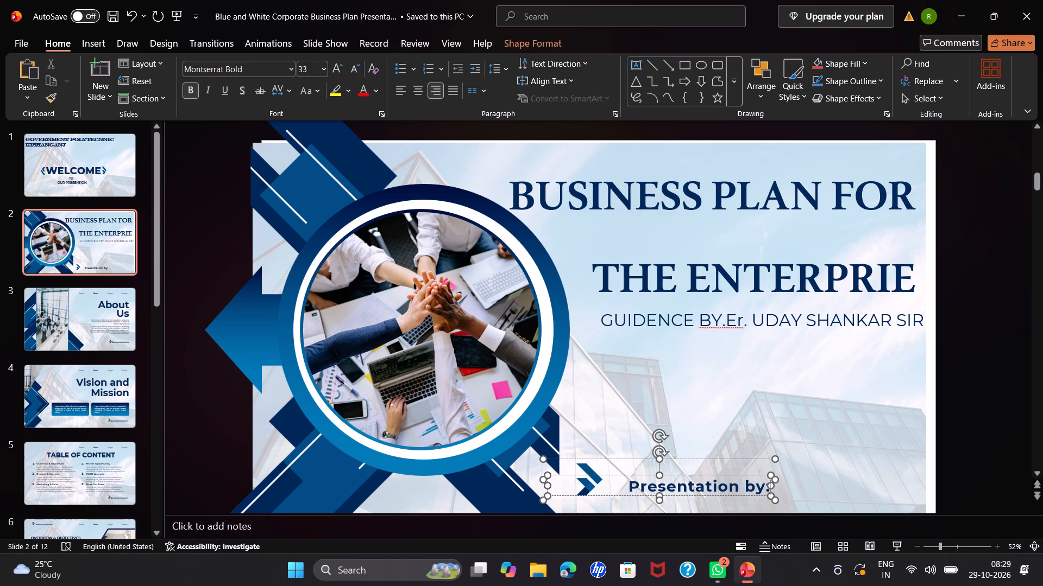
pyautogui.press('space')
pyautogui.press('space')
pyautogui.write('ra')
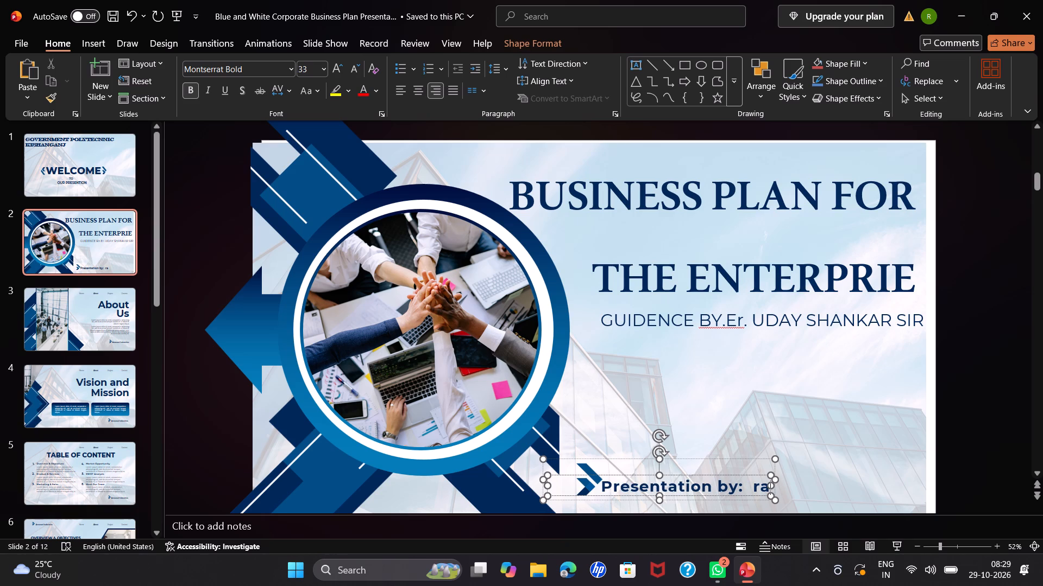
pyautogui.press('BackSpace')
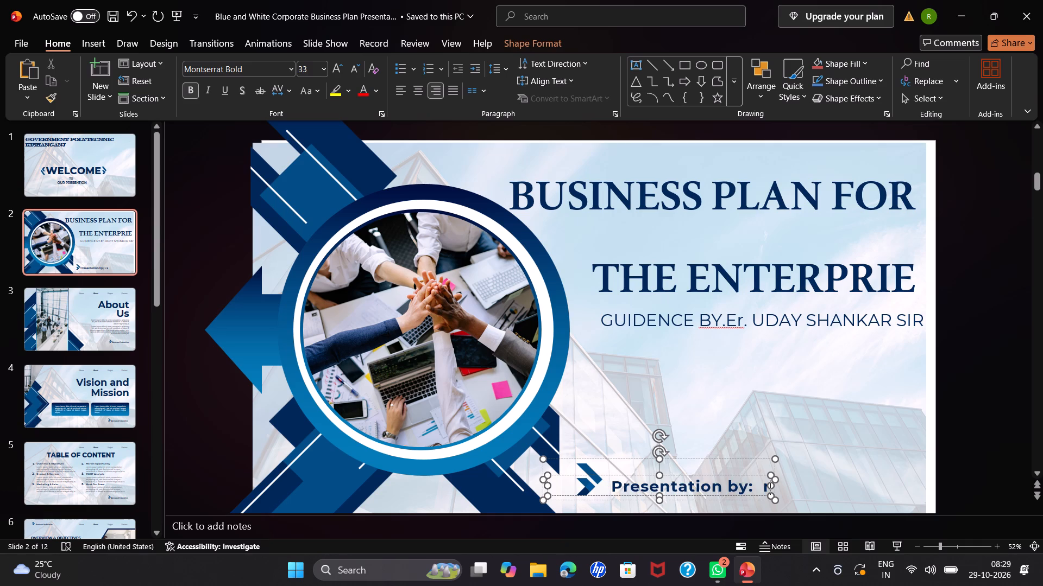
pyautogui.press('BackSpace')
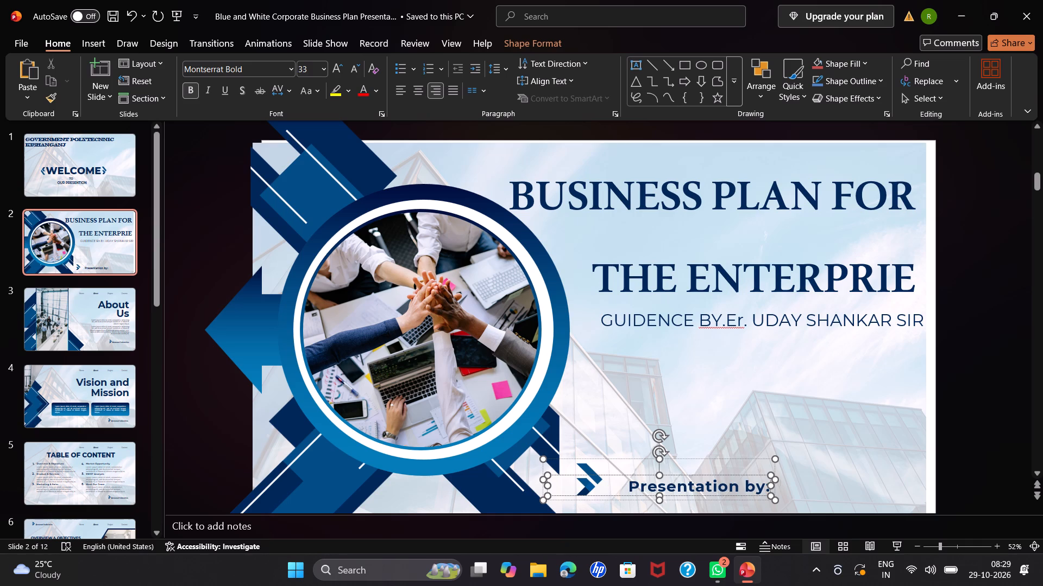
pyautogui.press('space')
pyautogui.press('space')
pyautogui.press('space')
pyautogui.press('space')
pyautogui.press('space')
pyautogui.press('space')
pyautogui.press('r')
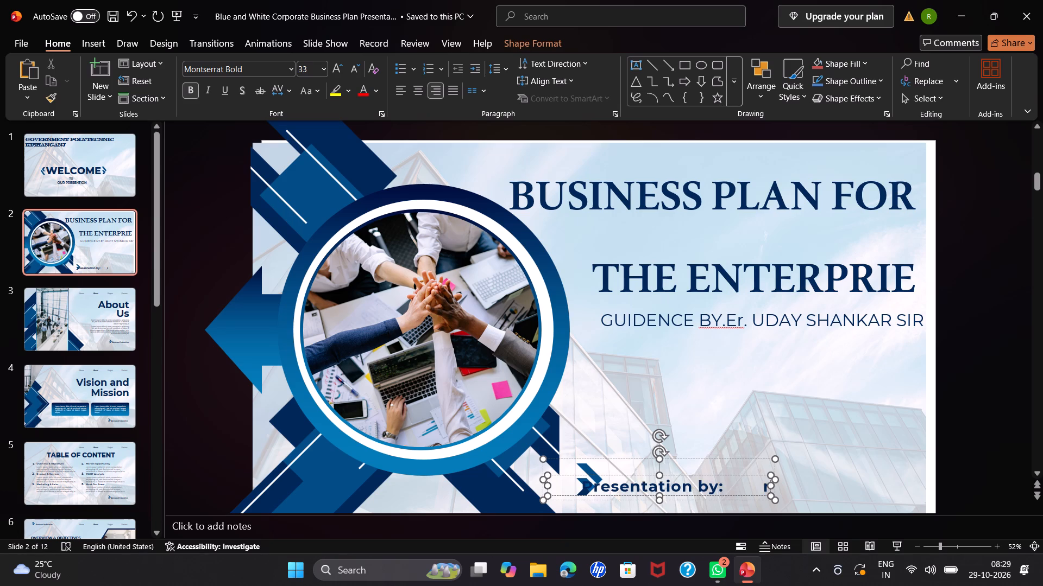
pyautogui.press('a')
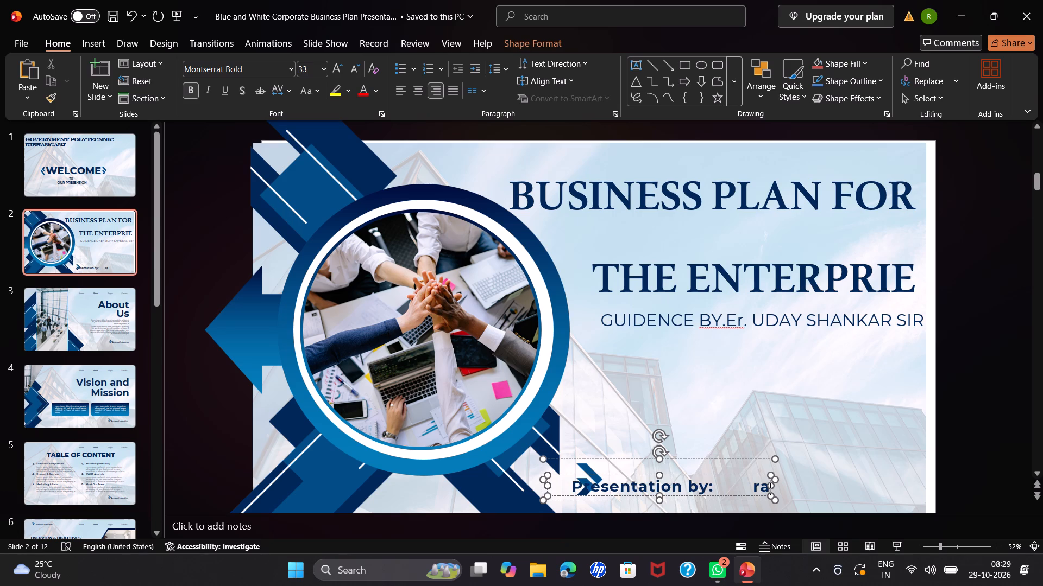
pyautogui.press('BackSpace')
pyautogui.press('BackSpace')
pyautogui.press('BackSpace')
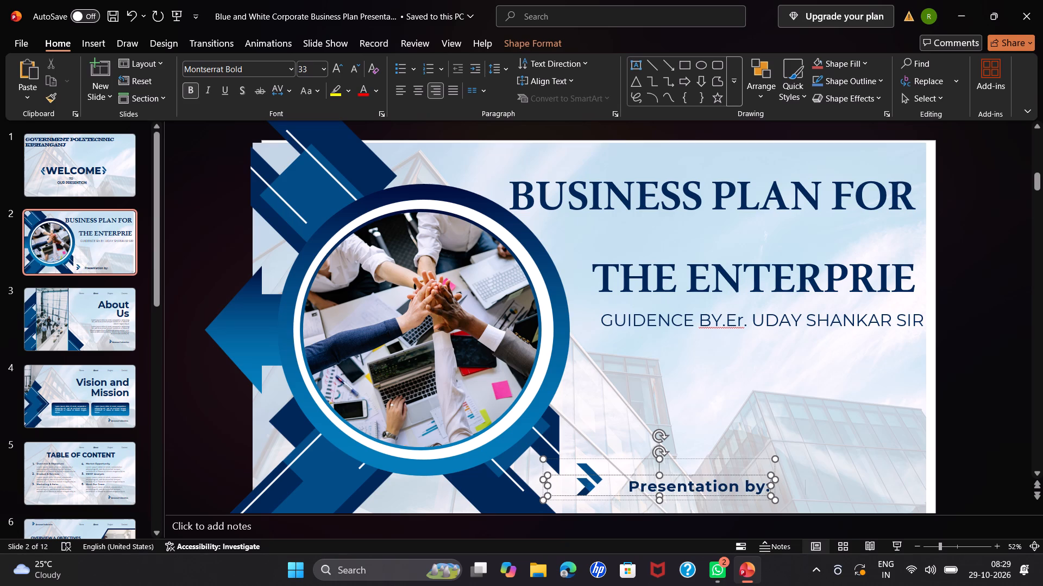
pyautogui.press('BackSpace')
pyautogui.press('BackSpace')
# Move the Presentation by: text box up to just below the guidance credit, leaving the arrow logo near the slide's bottom.
pyautogui.moveTo(706, 472); pyautogui.dragTo(707, 475)
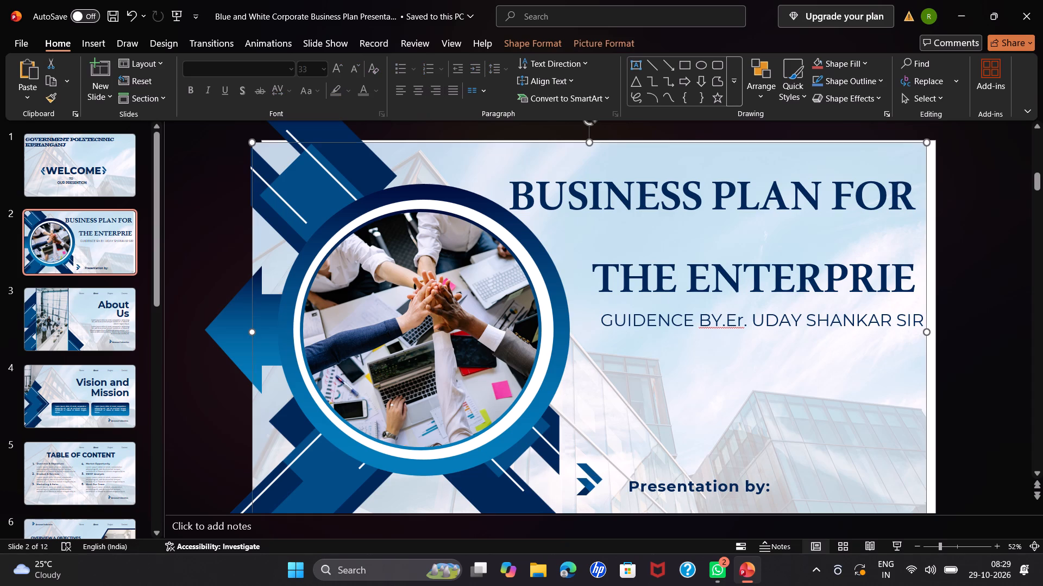
pyautogui.moveTo(707, 475); pyautogui.dragTo(707, 476)
pyautogui.click(708, 489)
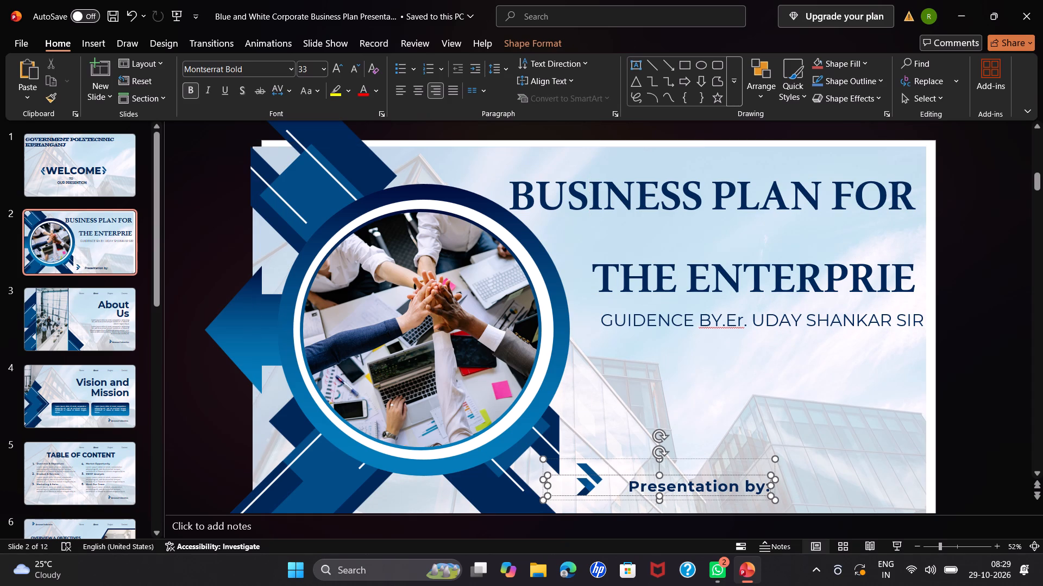
pyautogui.moveTo(710, 476); pyautogui.dragTo(722, 373)
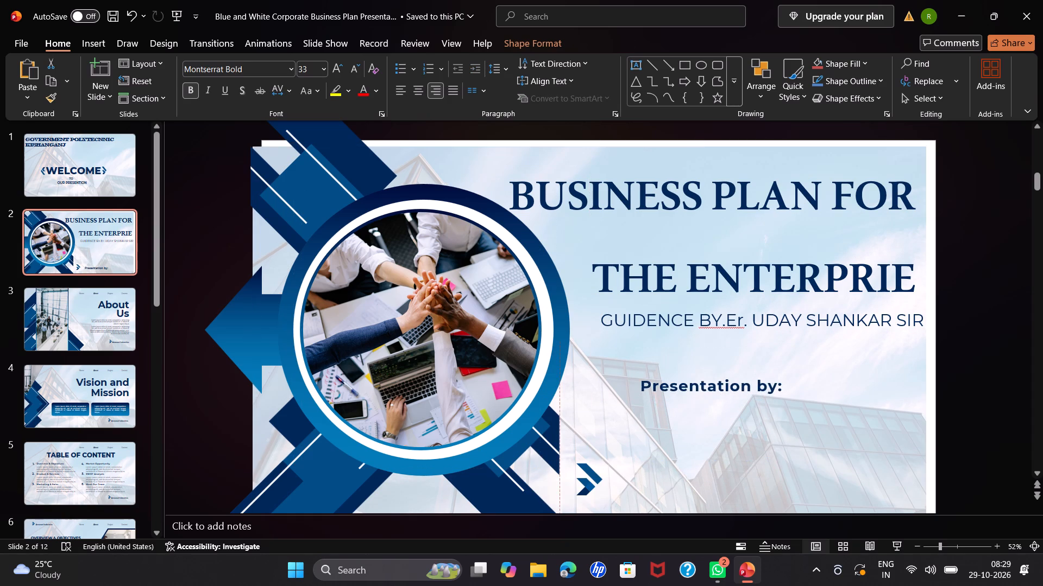
pyautogui.moveTo(722, 373); pyautogui.dragTo(705, 358)
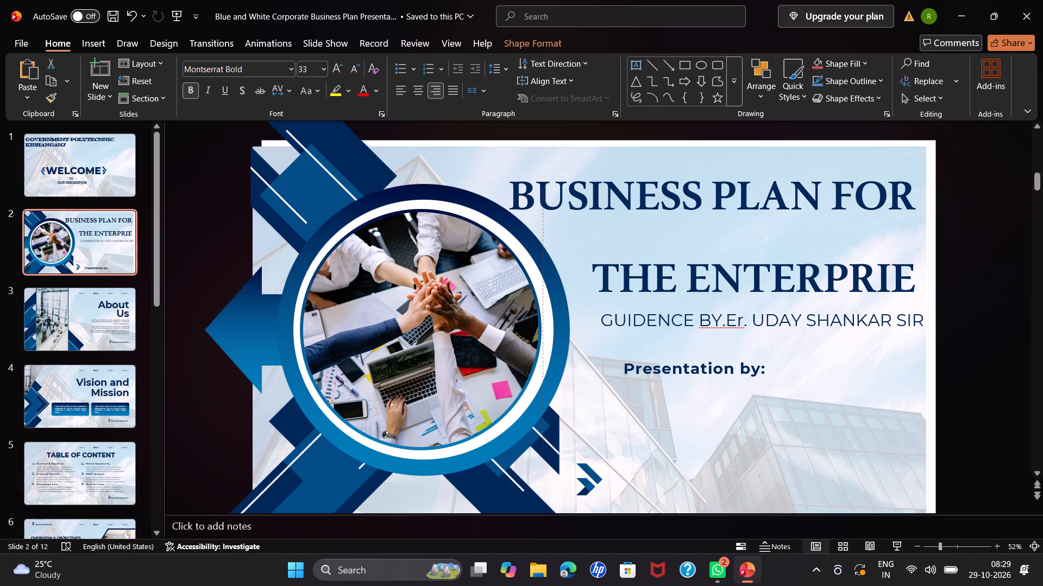
pyautogui.moveTo(705, 358); pyautogui.dragTo(705, 357)
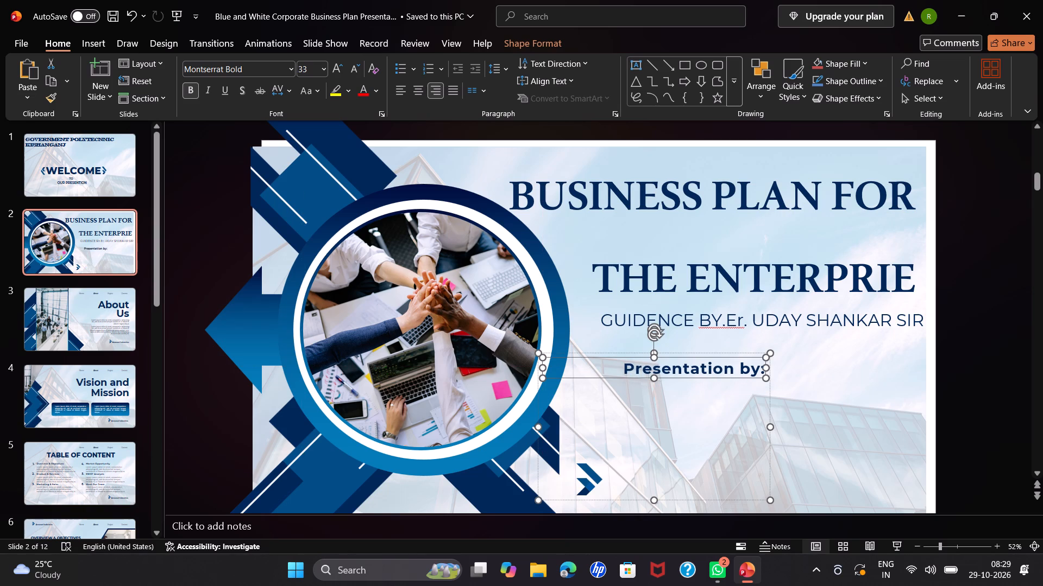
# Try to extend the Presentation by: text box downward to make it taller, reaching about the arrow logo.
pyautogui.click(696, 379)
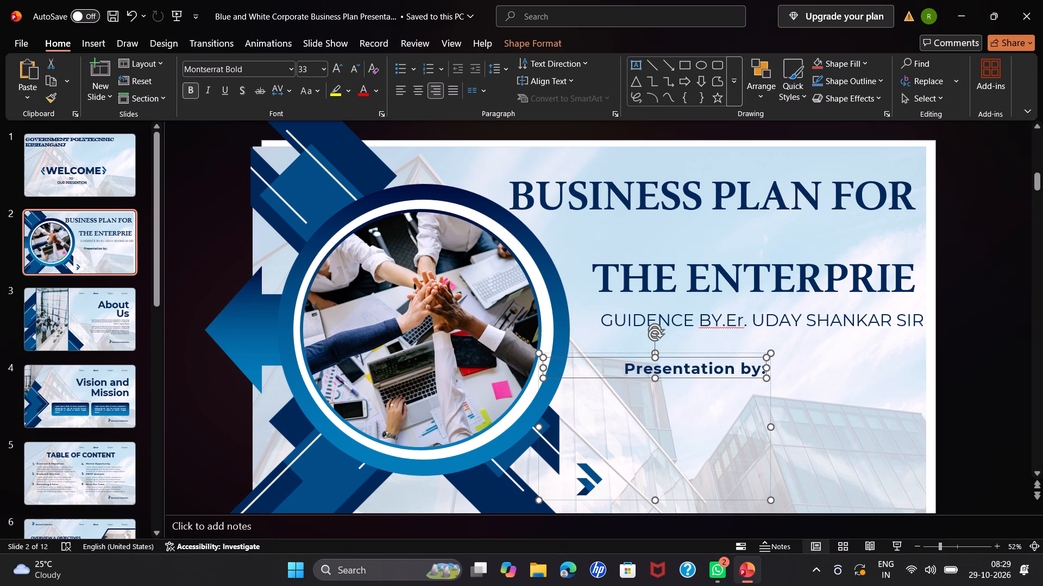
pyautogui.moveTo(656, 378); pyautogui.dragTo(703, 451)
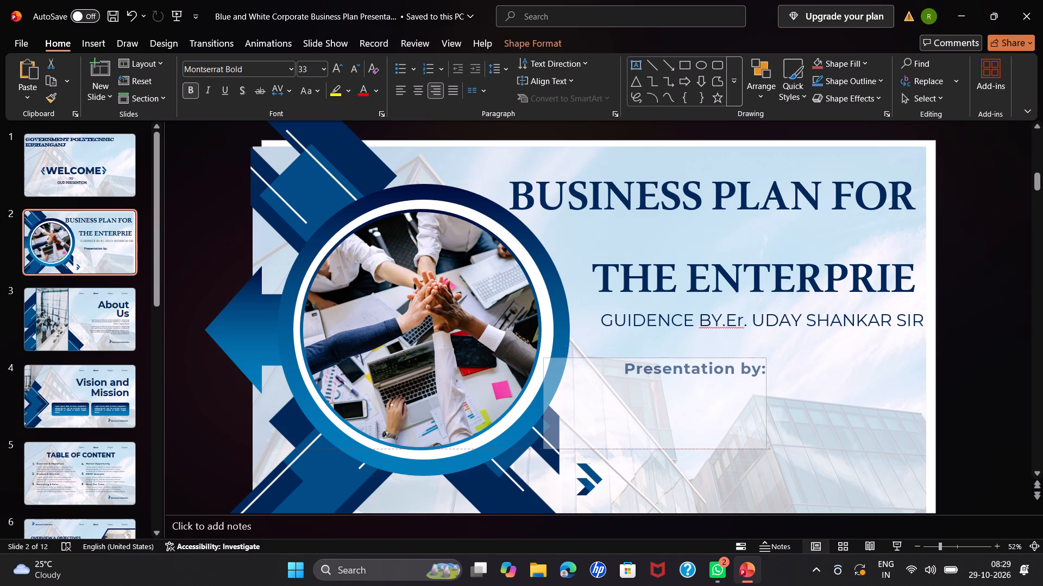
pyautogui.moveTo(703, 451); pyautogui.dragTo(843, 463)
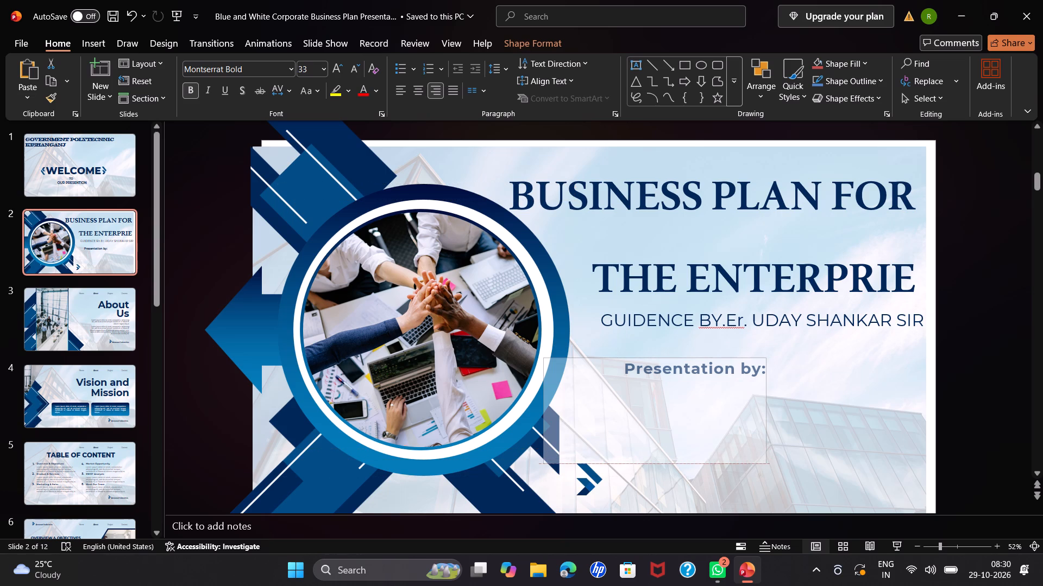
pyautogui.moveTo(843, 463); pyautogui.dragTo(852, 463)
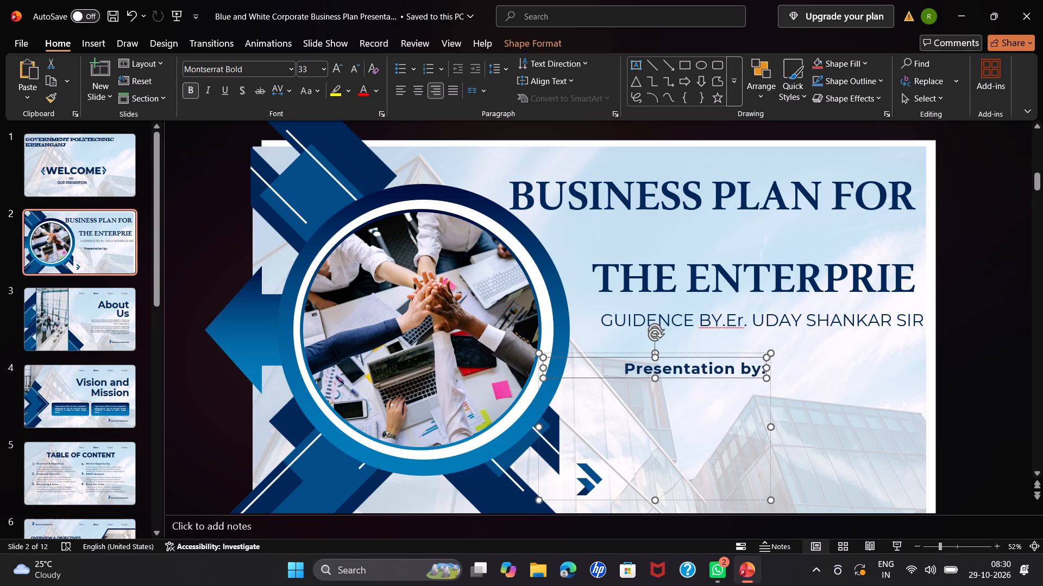
# Widen the group containing Presentation by: and the arrow logo toward the slide's right edge, and reselect its text box.
pyautogui.moveTo(771, 428); pyautogui.dragTo(825, 418)
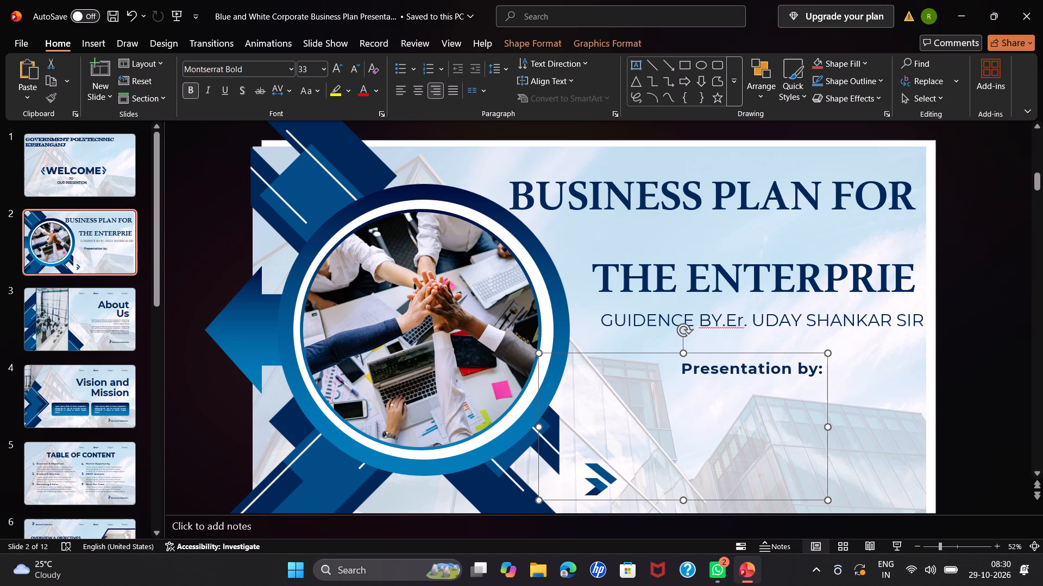
pyautogui.click(685, 391)
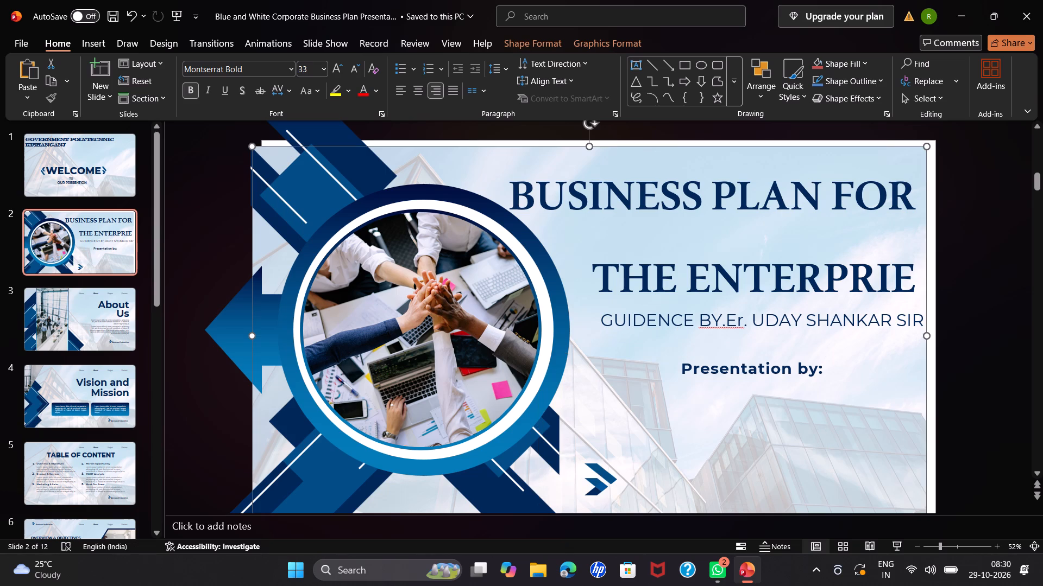
pyautogui.click(702, 374)
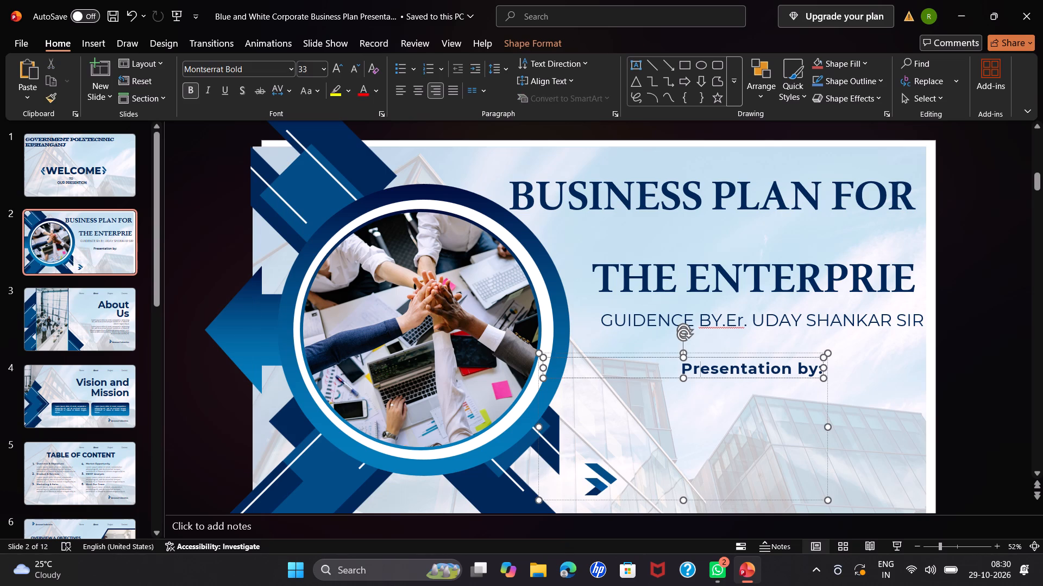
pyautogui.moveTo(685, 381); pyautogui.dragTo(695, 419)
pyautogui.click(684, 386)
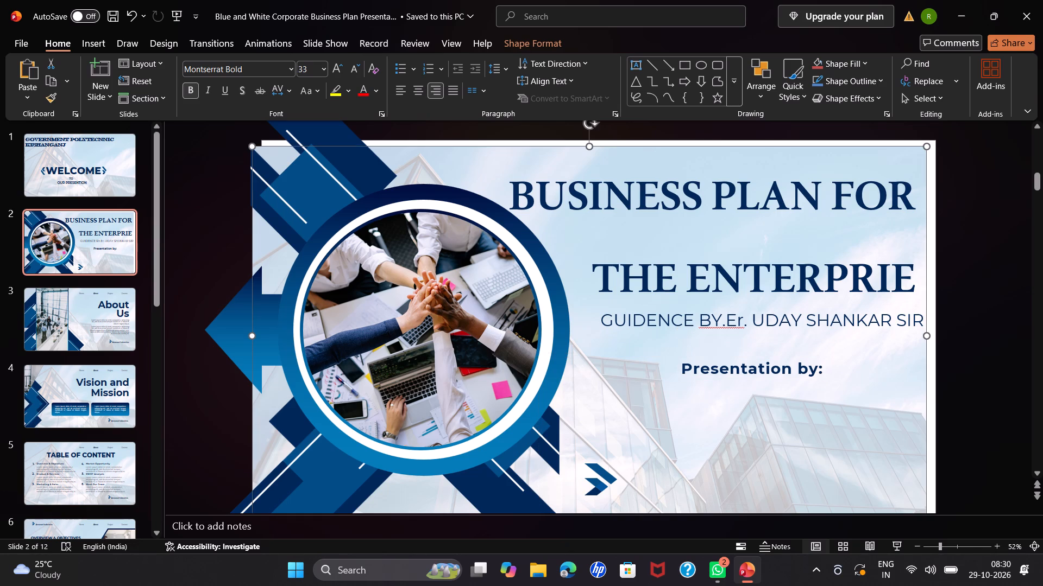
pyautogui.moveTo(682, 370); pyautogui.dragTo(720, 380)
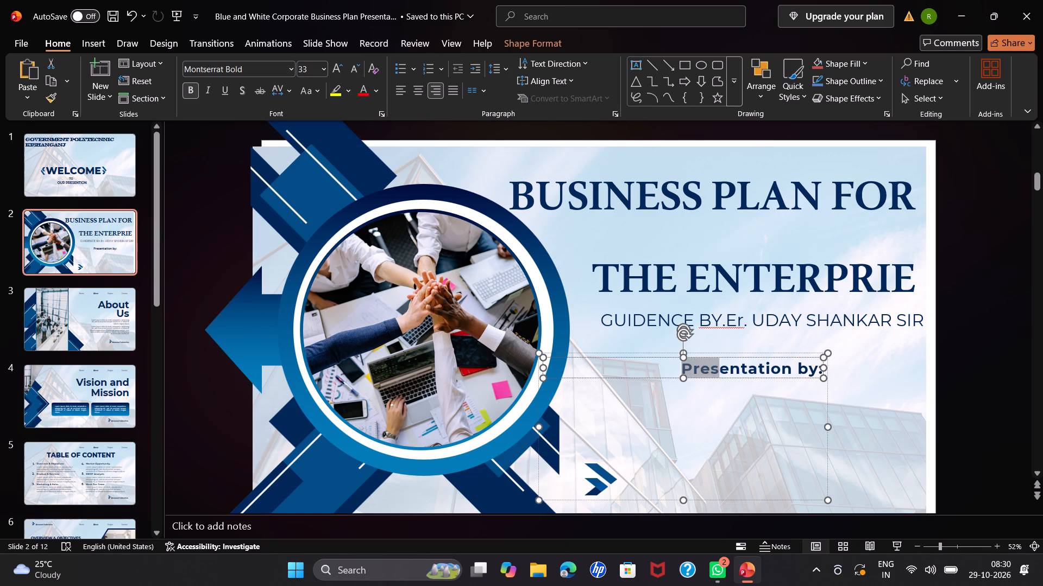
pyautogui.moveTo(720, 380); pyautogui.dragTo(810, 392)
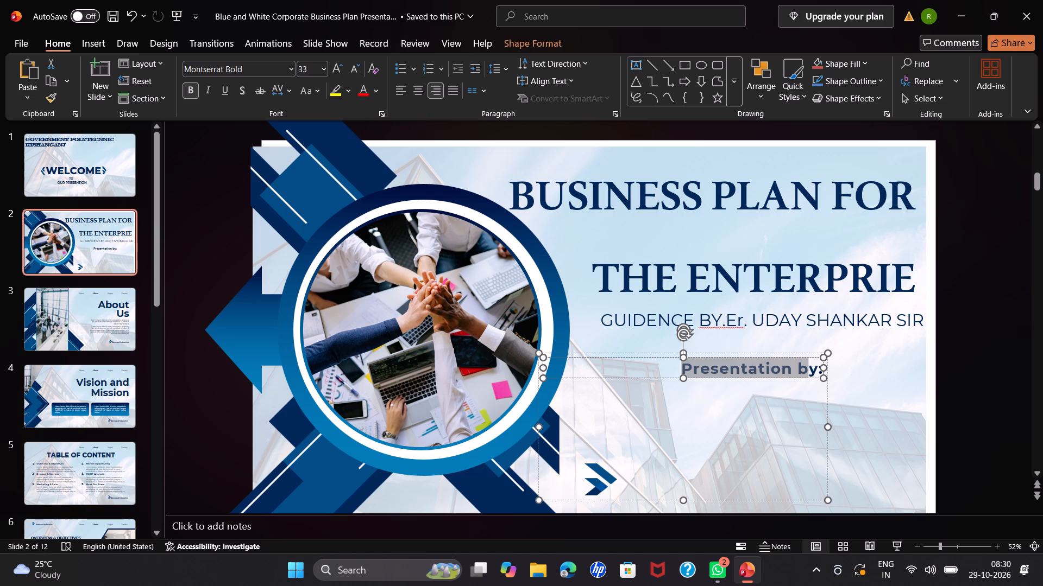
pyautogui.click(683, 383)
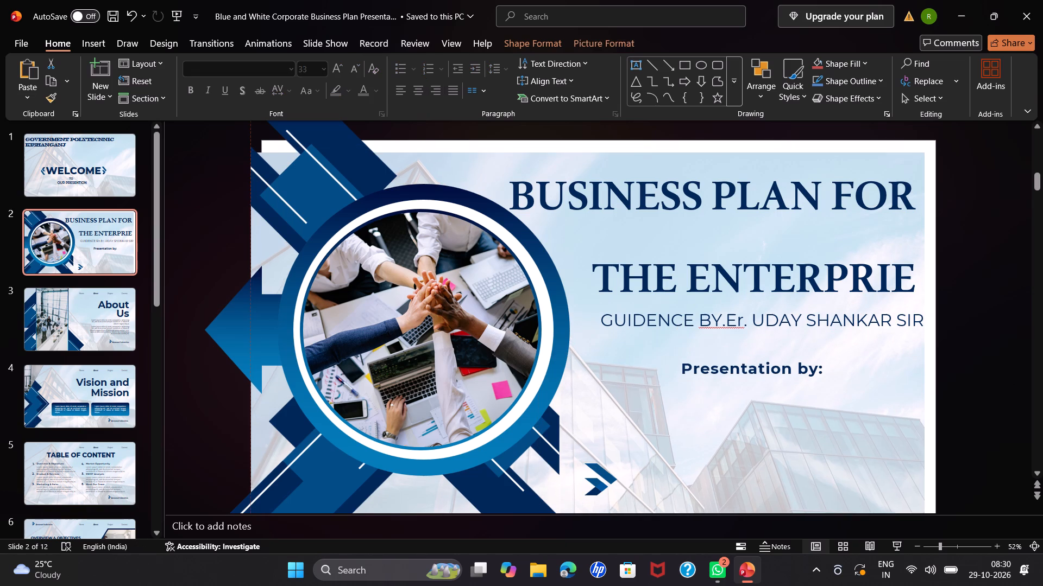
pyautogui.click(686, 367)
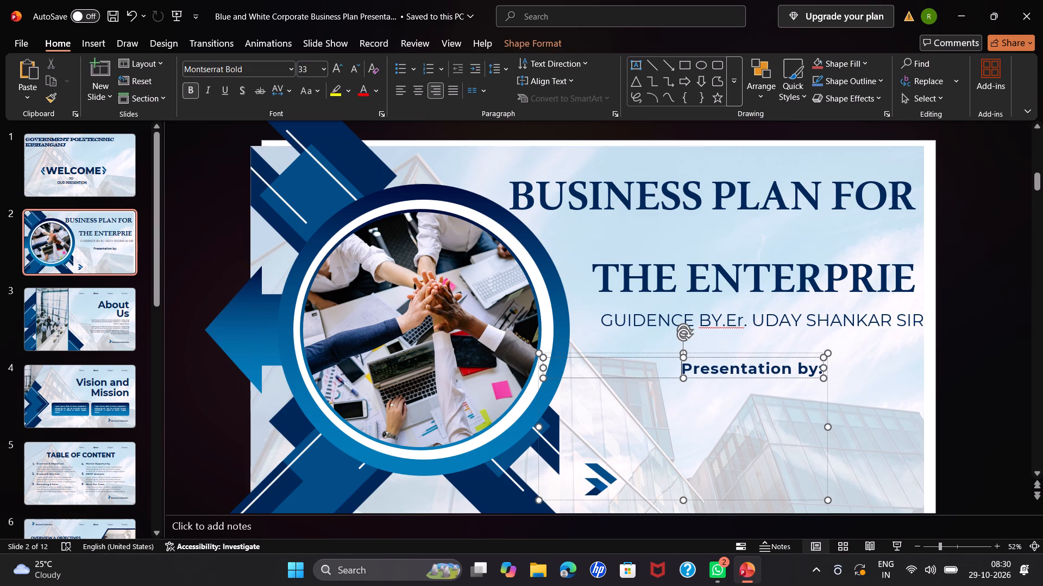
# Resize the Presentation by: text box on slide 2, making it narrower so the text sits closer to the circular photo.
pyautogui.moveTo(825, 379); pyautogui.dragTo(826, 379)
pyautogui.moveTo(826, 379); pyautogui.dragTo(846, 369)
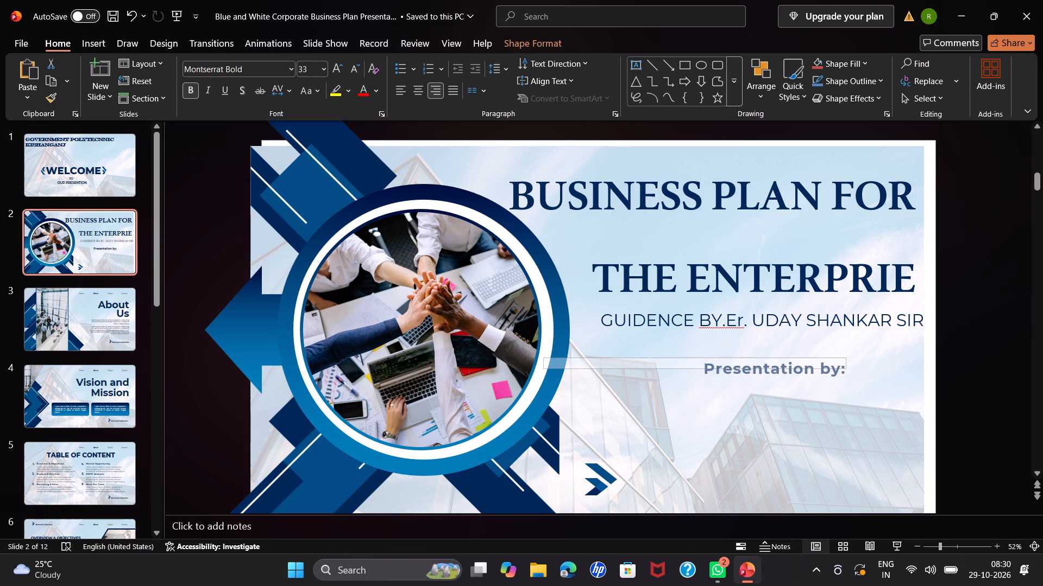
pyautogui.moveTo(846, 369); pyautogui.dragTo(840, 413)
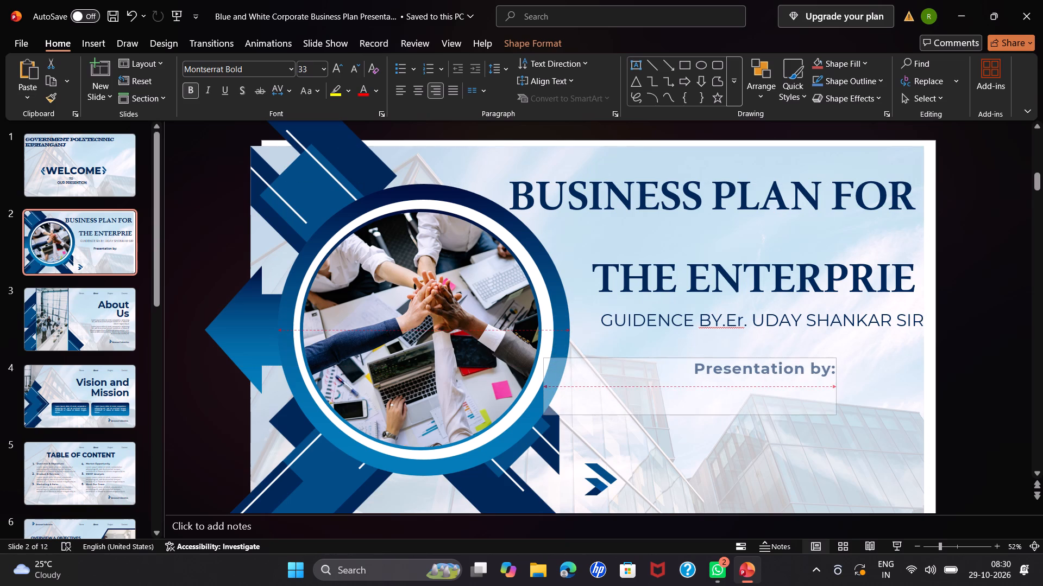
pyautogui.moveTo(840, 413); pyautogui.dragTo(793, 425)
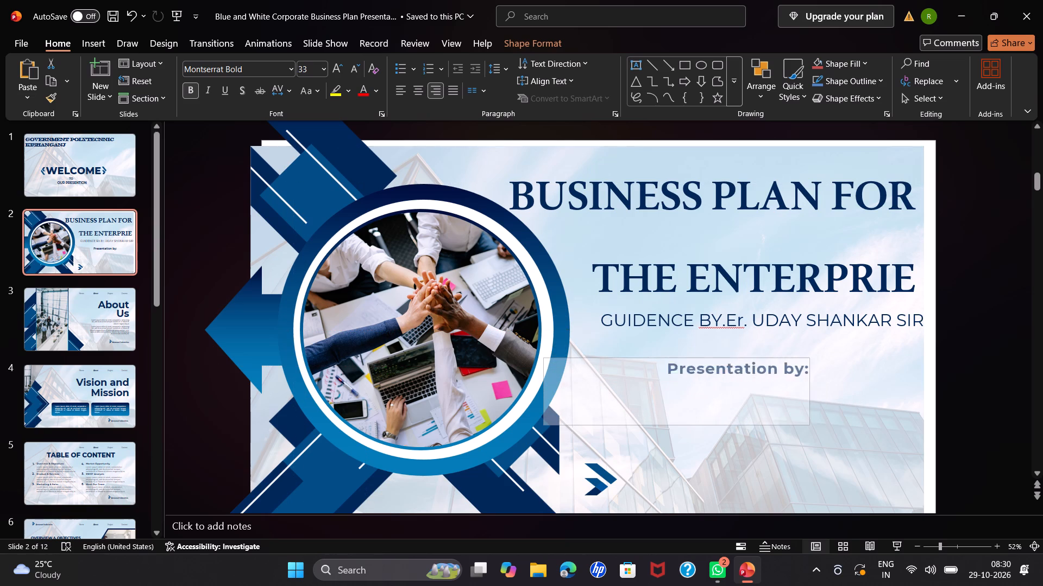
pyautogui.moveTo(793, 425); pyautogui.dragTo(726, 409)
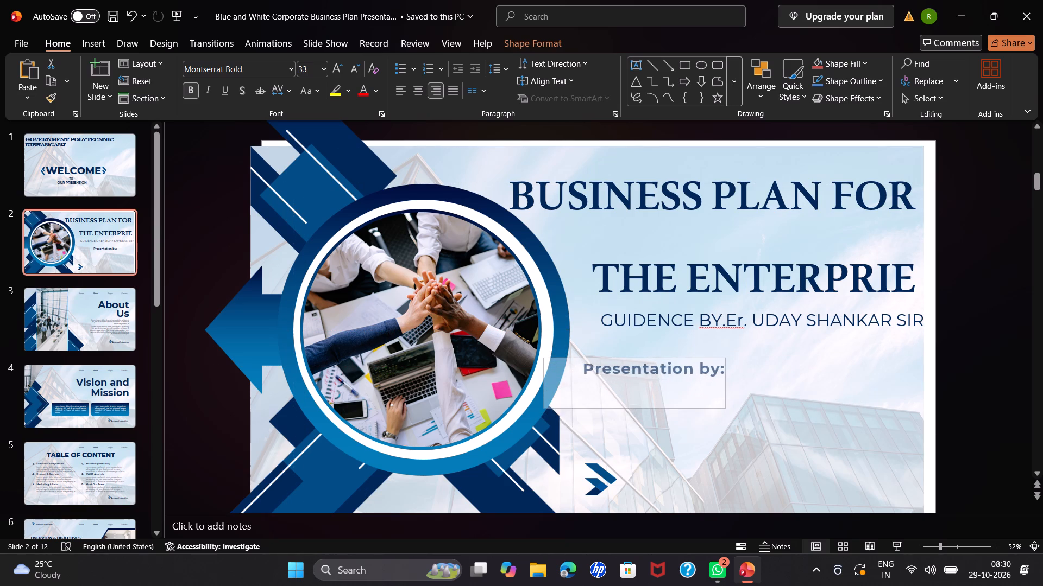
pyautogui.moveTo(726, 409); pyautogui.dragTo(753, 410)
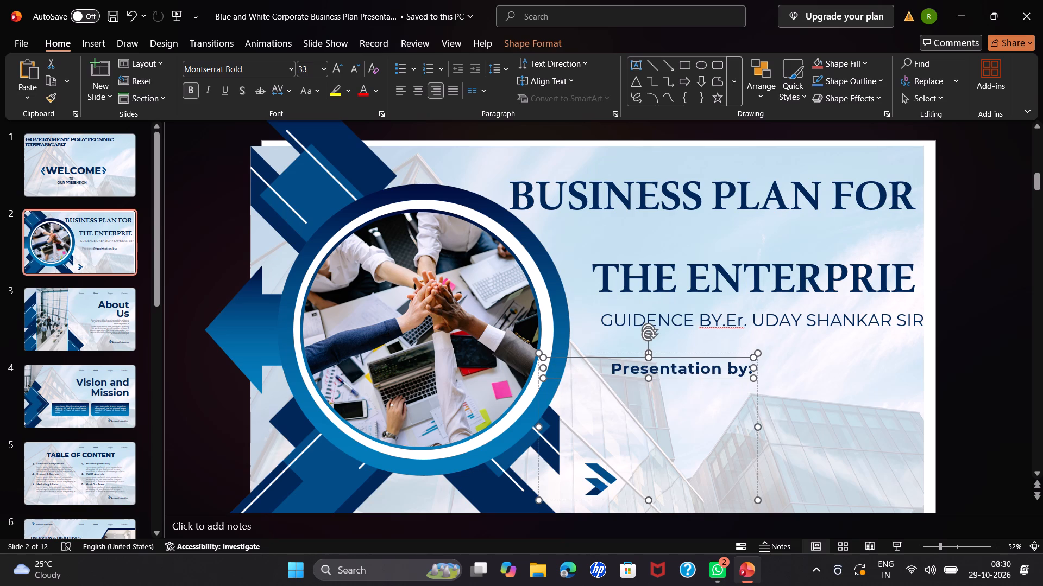
# Delete the arrow logo near the bottom of slide 2.
pyautogui.click(609, 477)
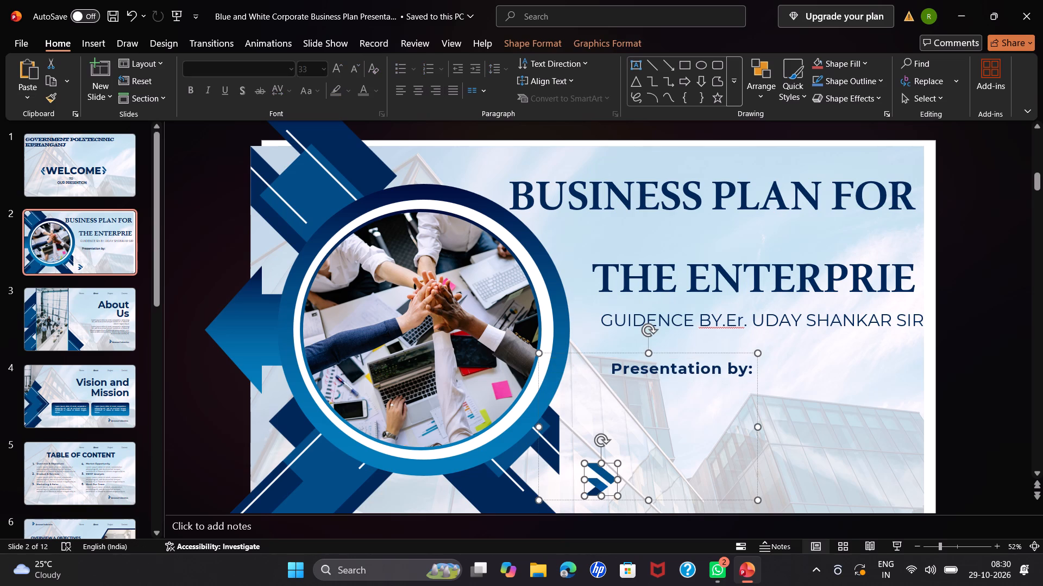
pyautogui.press('BackSpace')
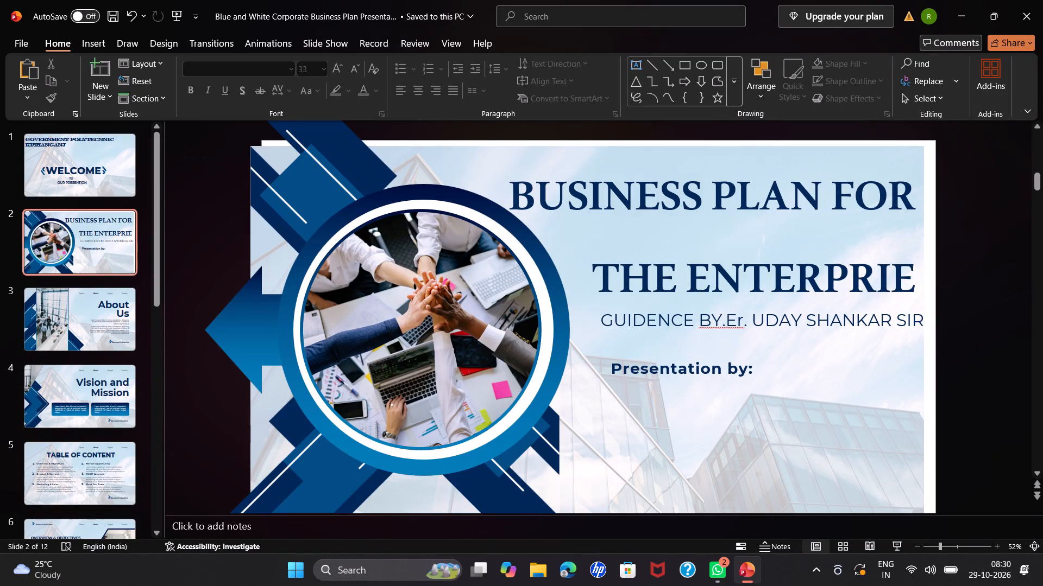
# Move the Presentation by: text box slightly up, closer to the guidance credit on slide 2.
pyautogui.moveTo(613, 371); pyautogui.dragTo(788, 396)
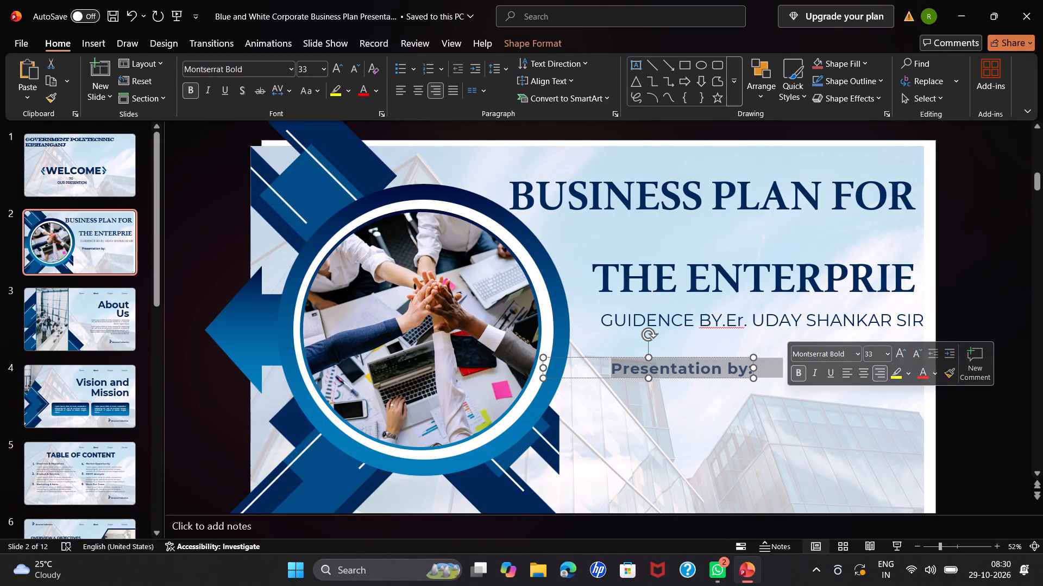
pyautogui.click(738, 421)
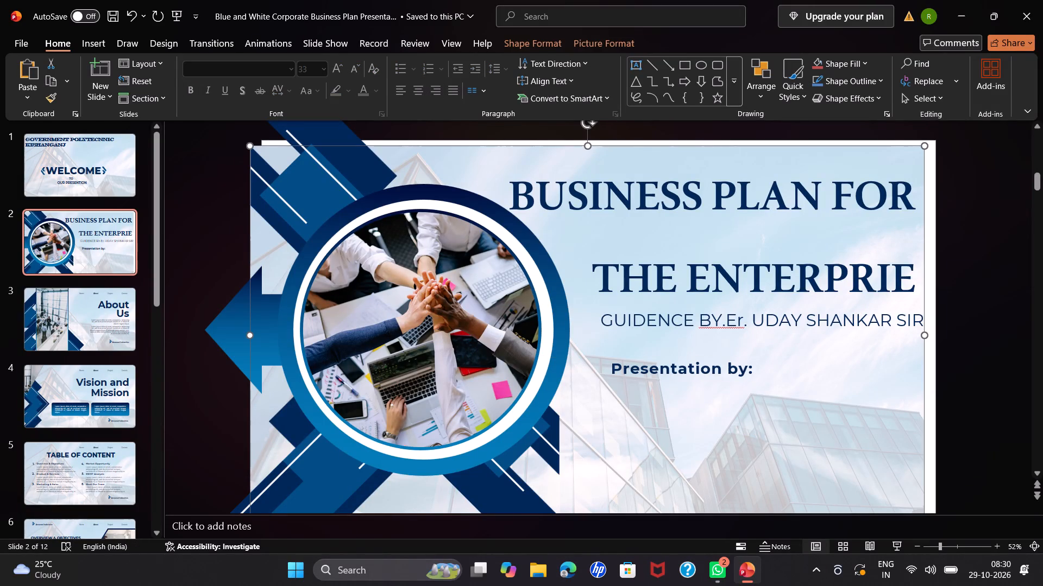
pyautogui.click(613, 374)
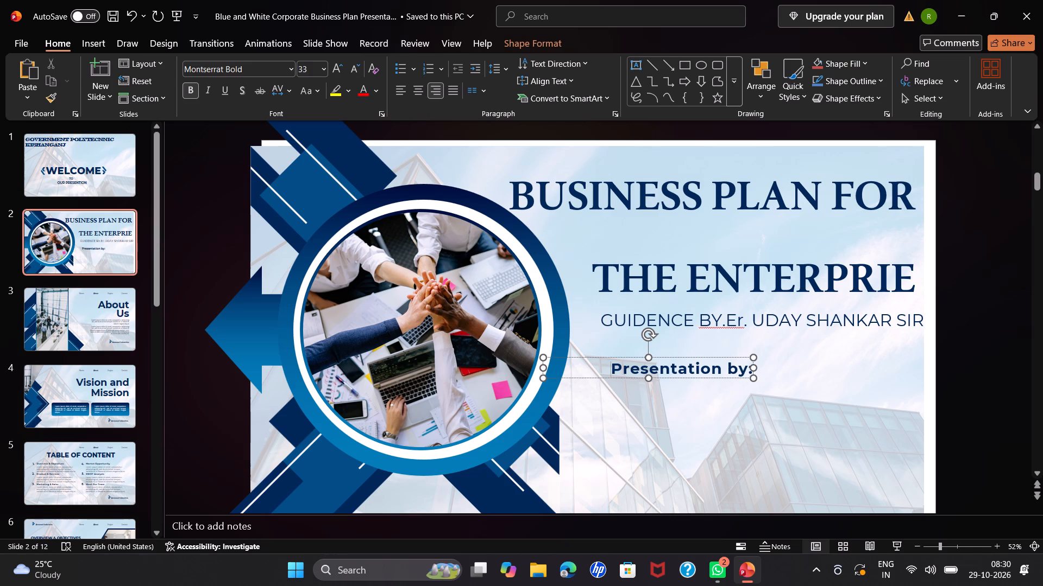
pyautogui.moveTo(667, 378); pyautogui.dragTo(665, 368)
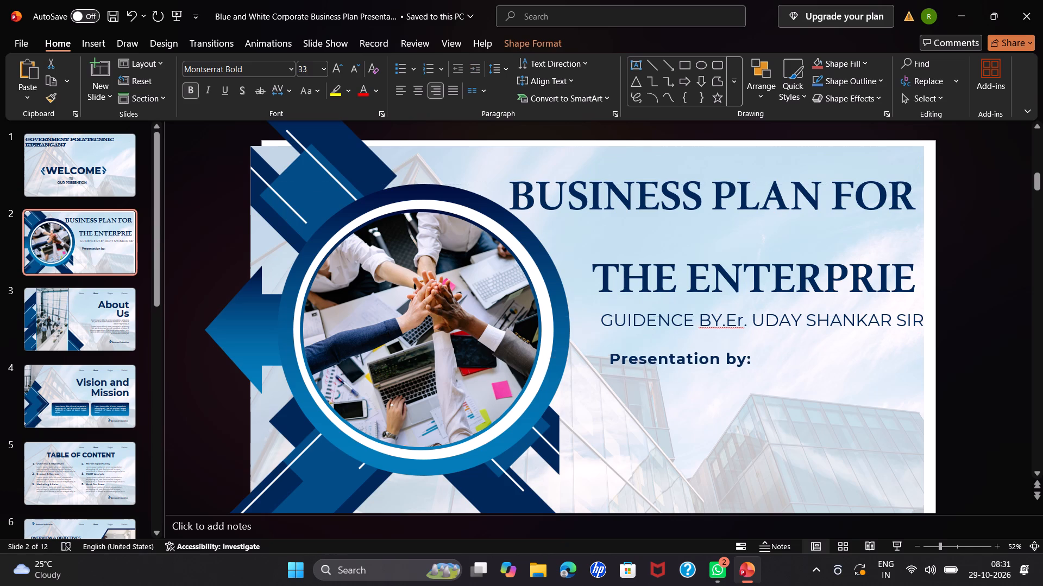
pyautogui.moveTo(665, 368); pyautogui.dragTo(665, 366)
pyautogui.click(665, 366)
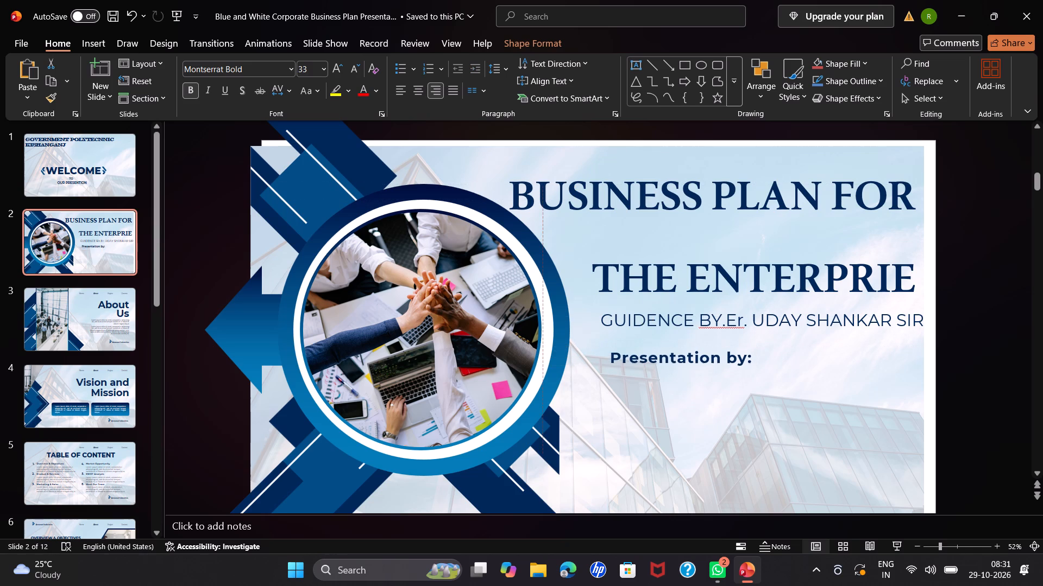
# Widen the Presentation by: text box toward the slide's right edge, ending roughly below SHANKAR in the guidance credit.
pyautogui.moveTo(752, 370); pyautogui.dragTo(754, 374)
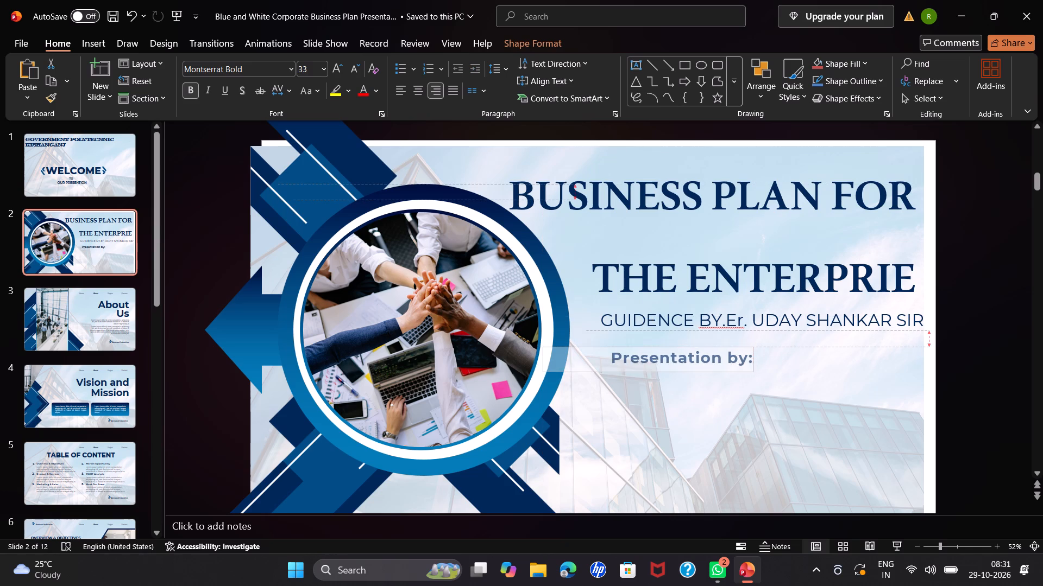
pyautogui.moveTo(754, 374); pyautogui.dragTo(787, 421)
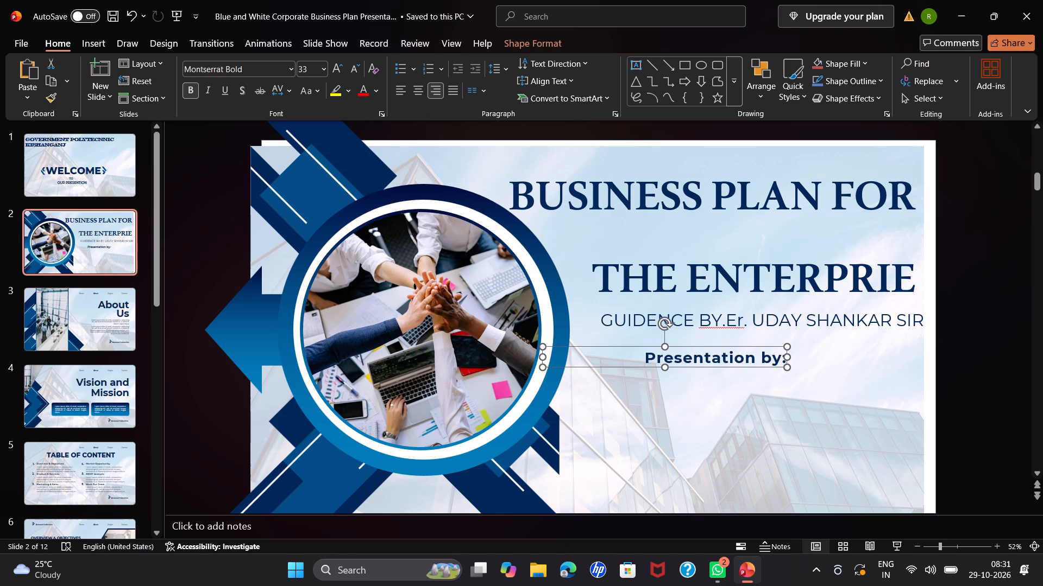
pyautogui.moveTo(787, 369); pyautogui.dragTo(814, 438)
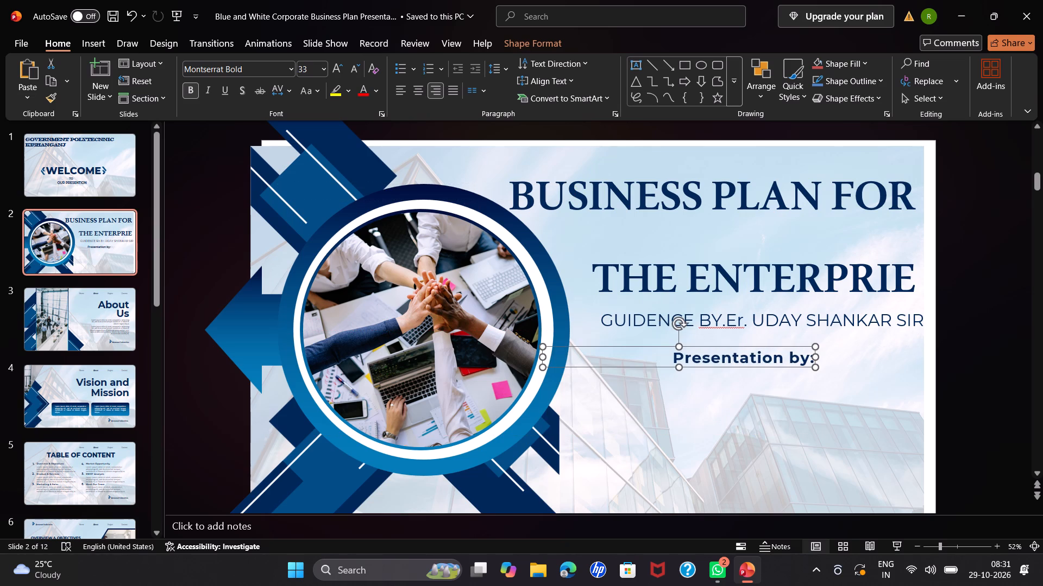
# Shift the building background picture on slide 2 slightly right and down.
pyautogui.moveTo(804, 372); pyautogui.dragTo(795, 375)
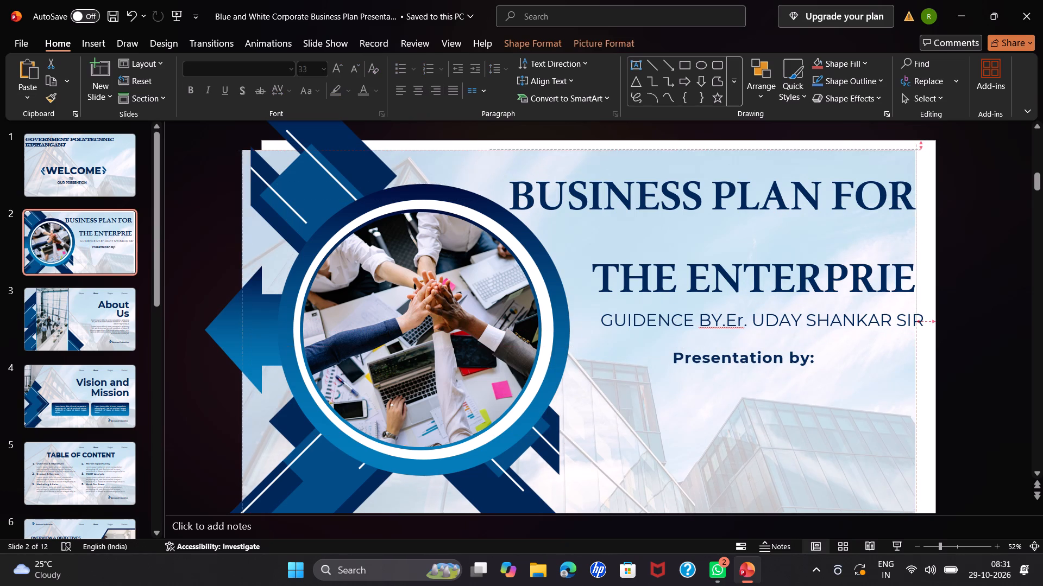
pyautogui.moveTo(795, 375); pyautogui.dragTo(810, 373)
# Copy the Presentation by: text and drop a duplicate onto the background picture just below the original.
pyautogui.moveTo(808, 364); pyautogui.dragTo(806, 393)
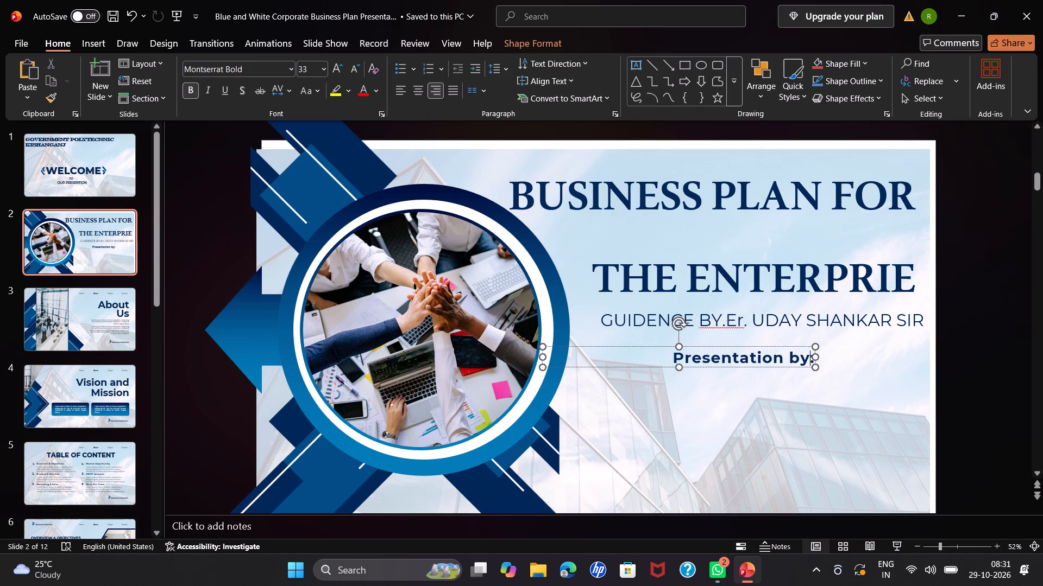
pyautogui.moveTo(806, 393); pyautogui.dragTo(805, 407)
pyautogui.click(757, 448)
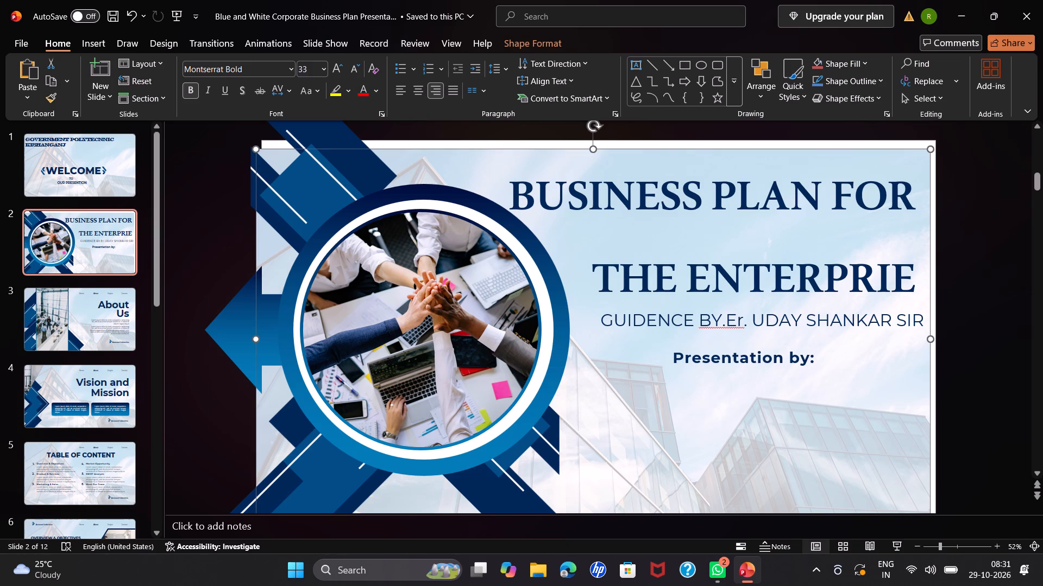
pyautogui.moveTo(676, 361); pyautogui.dragTo(687, 368)
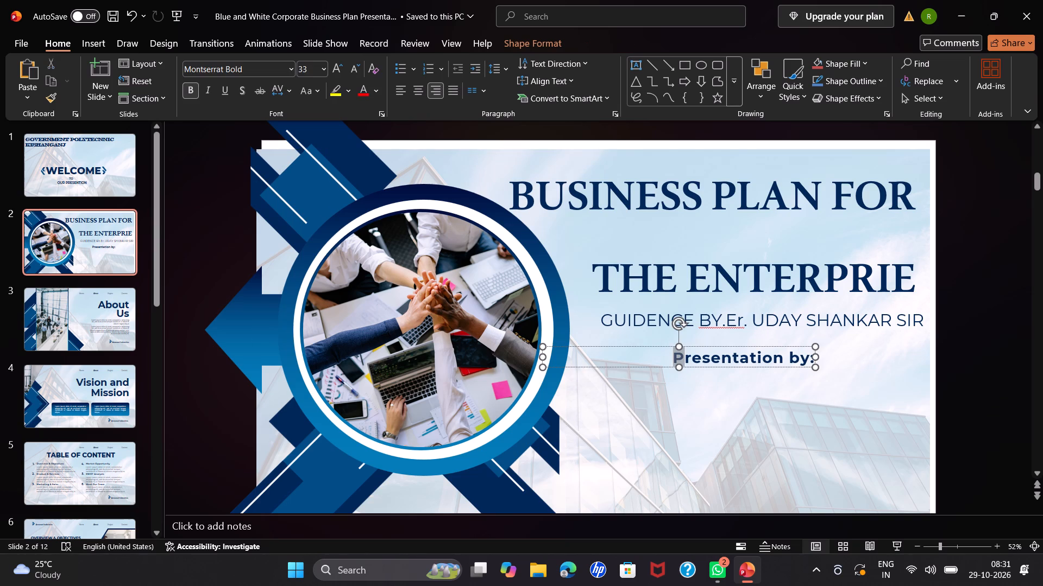
pyautogui.moveTo(687, 368); pyautogui.dragTo(838, 383)
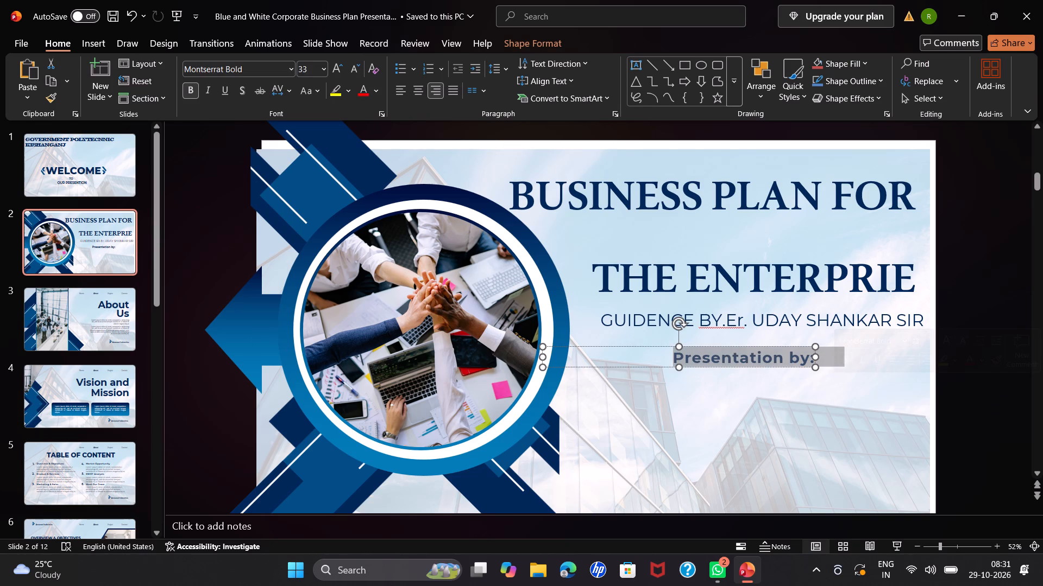
pyautogui.click(779, 436)
pyautogui.moveTo(676, 358); pyautogui.dragTo(805, 376)
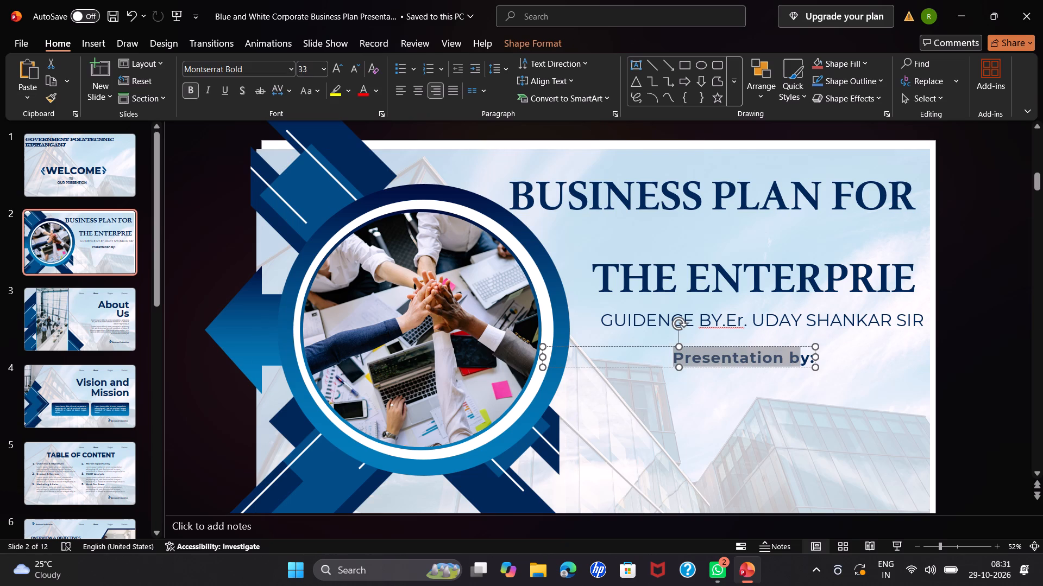
pyautogui.moveTo(805, 376); pyautogui.dragTo(816, 375)
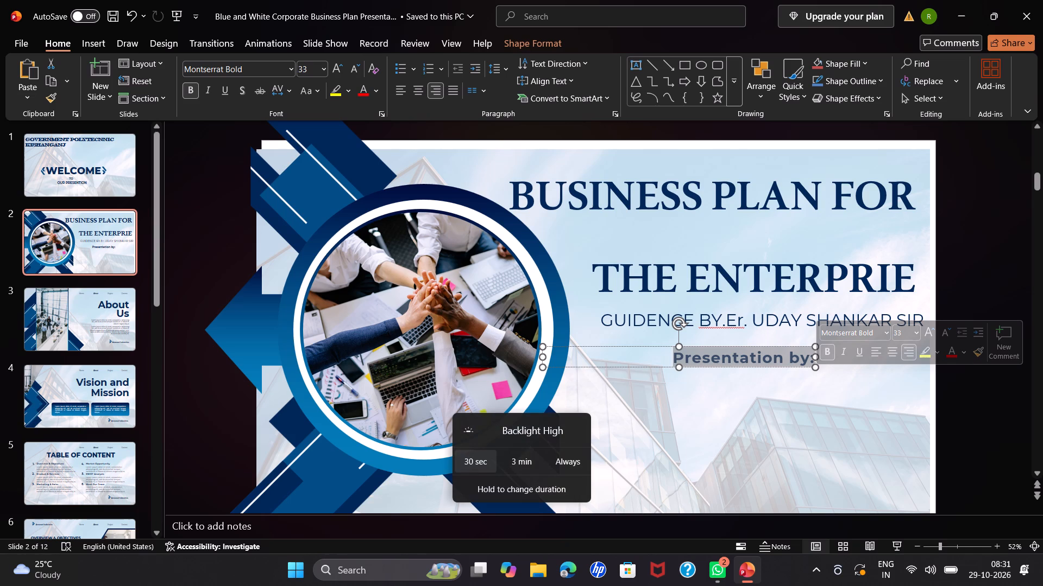
pyautogui.hotkey('ctrl', 'c')
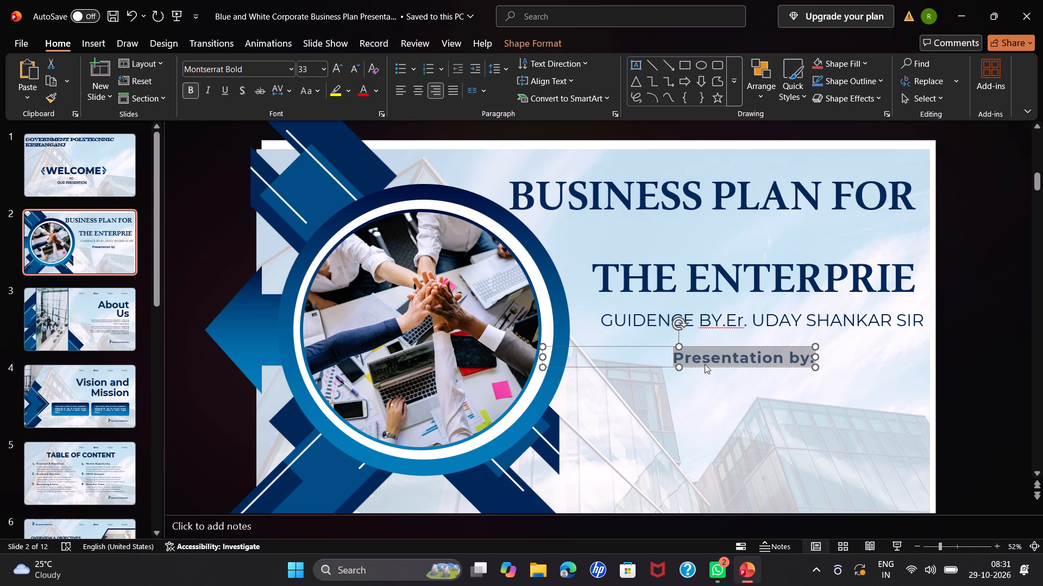
pyautogui.moveTo(705, 359); pyautogui.dragTo(708, 386)
pyautogui.moveTo(705, 359); pyautogui.dragTo(708, 386, button='right')
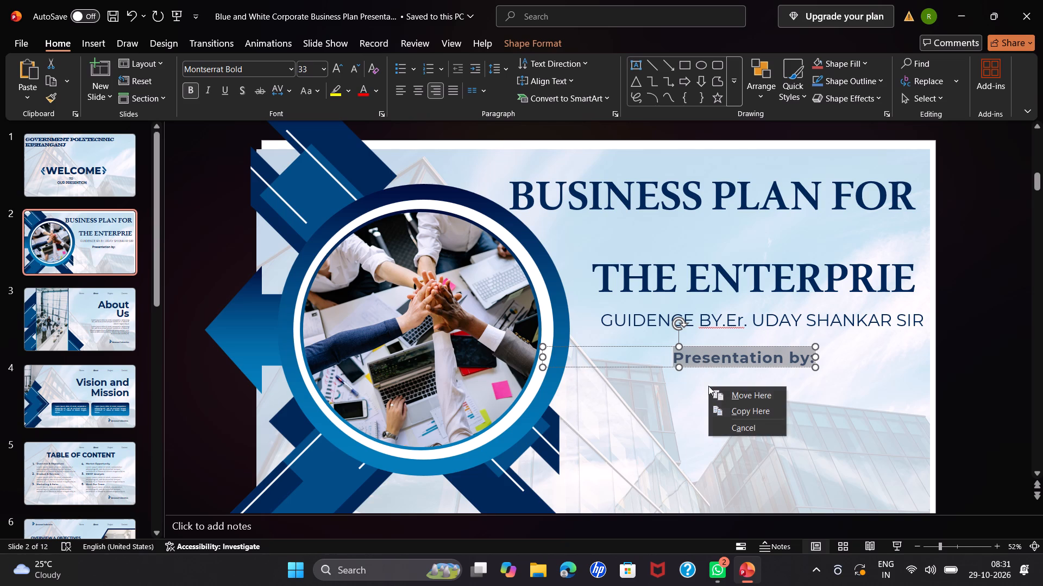
pyautogui.click(740, 413)
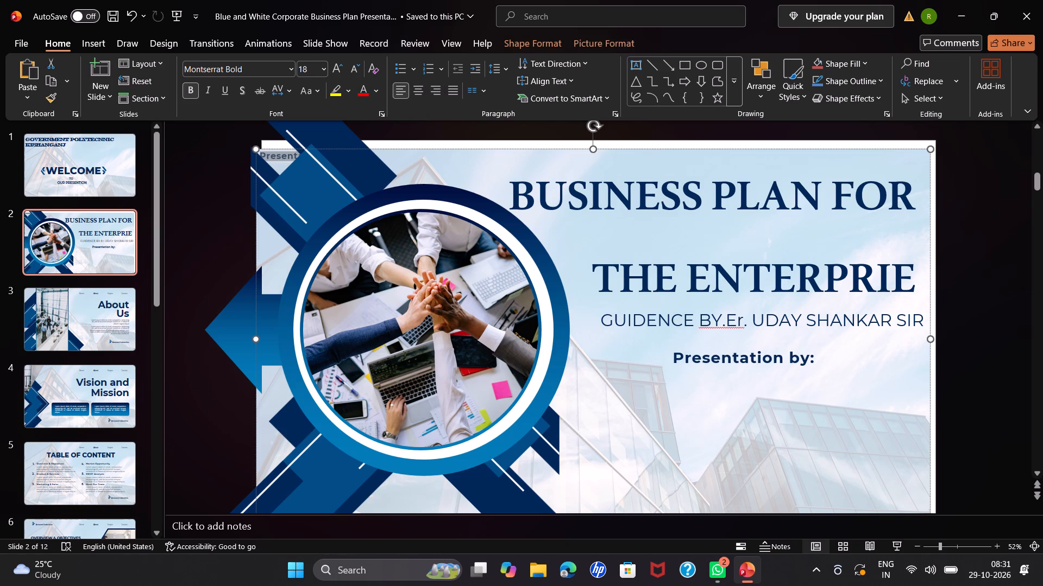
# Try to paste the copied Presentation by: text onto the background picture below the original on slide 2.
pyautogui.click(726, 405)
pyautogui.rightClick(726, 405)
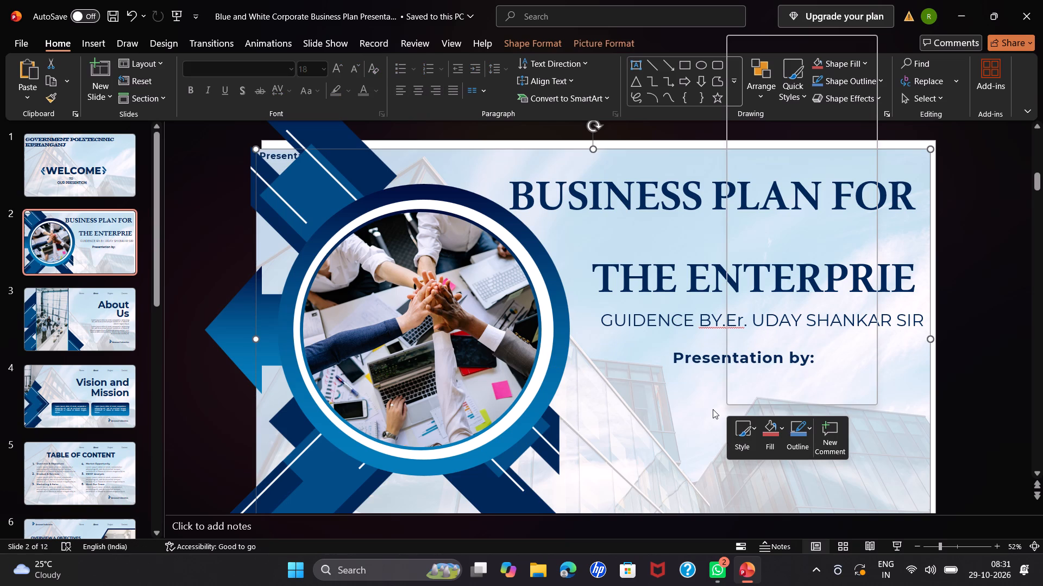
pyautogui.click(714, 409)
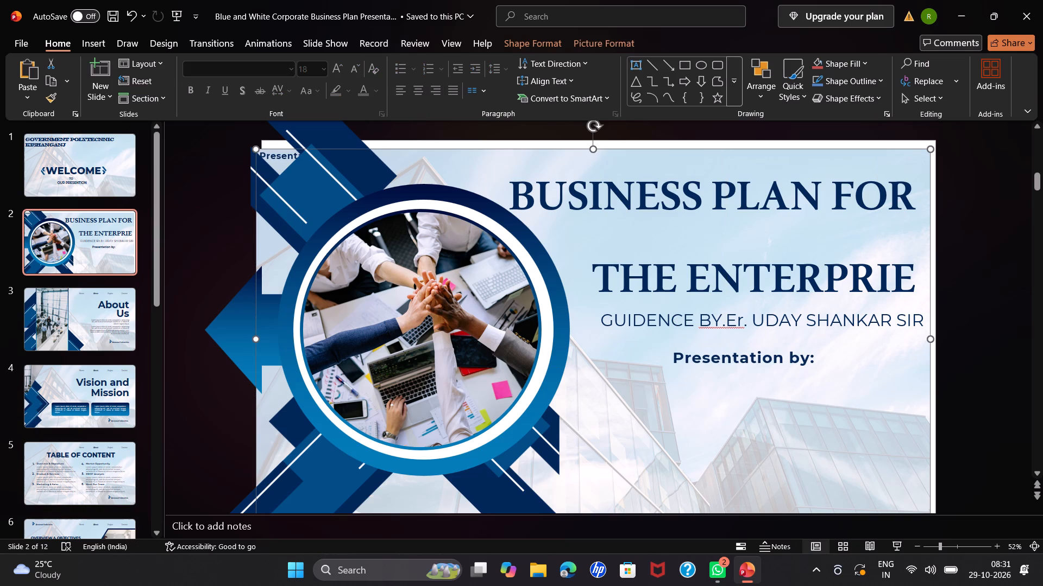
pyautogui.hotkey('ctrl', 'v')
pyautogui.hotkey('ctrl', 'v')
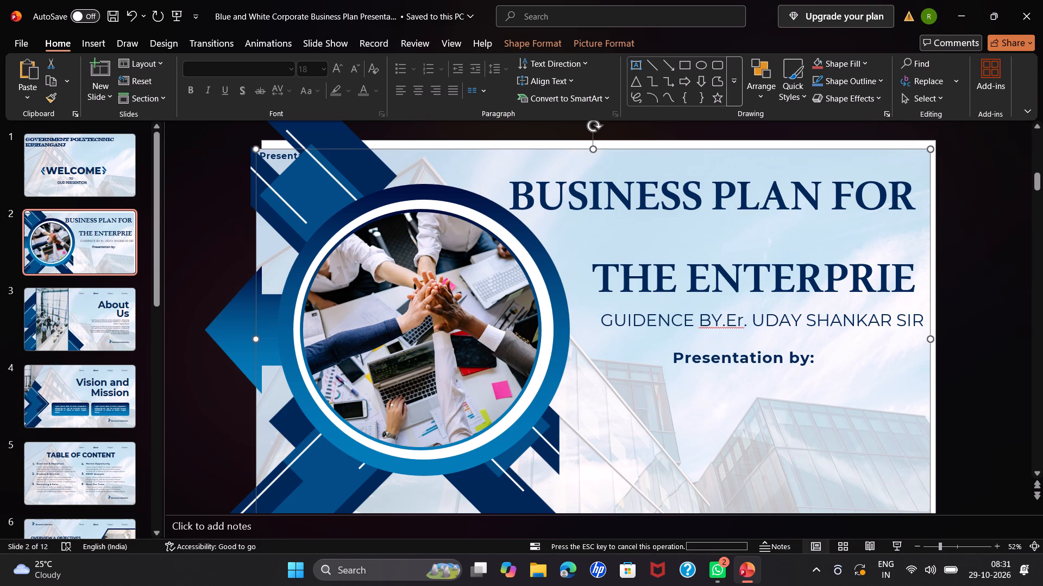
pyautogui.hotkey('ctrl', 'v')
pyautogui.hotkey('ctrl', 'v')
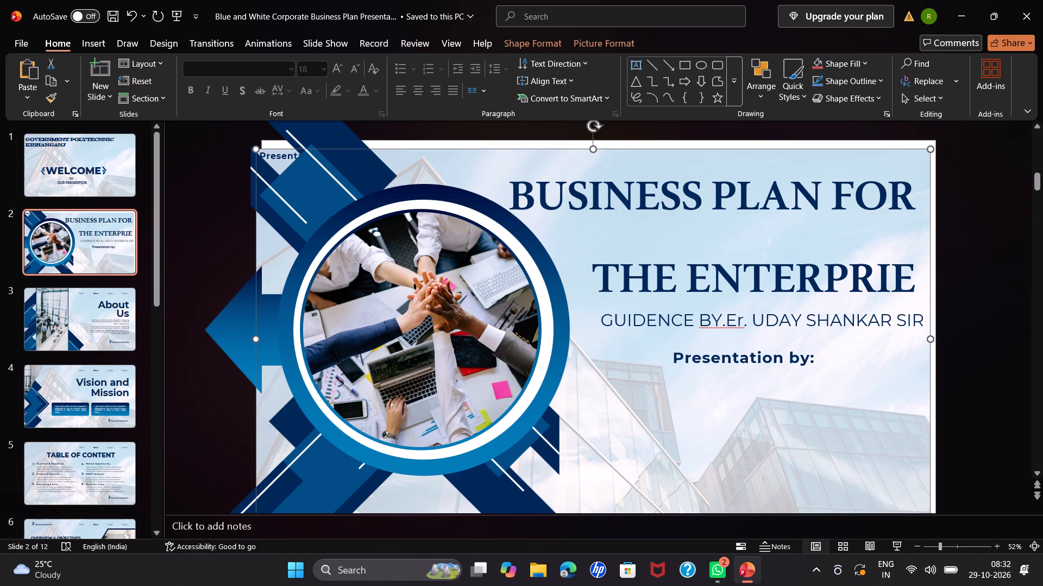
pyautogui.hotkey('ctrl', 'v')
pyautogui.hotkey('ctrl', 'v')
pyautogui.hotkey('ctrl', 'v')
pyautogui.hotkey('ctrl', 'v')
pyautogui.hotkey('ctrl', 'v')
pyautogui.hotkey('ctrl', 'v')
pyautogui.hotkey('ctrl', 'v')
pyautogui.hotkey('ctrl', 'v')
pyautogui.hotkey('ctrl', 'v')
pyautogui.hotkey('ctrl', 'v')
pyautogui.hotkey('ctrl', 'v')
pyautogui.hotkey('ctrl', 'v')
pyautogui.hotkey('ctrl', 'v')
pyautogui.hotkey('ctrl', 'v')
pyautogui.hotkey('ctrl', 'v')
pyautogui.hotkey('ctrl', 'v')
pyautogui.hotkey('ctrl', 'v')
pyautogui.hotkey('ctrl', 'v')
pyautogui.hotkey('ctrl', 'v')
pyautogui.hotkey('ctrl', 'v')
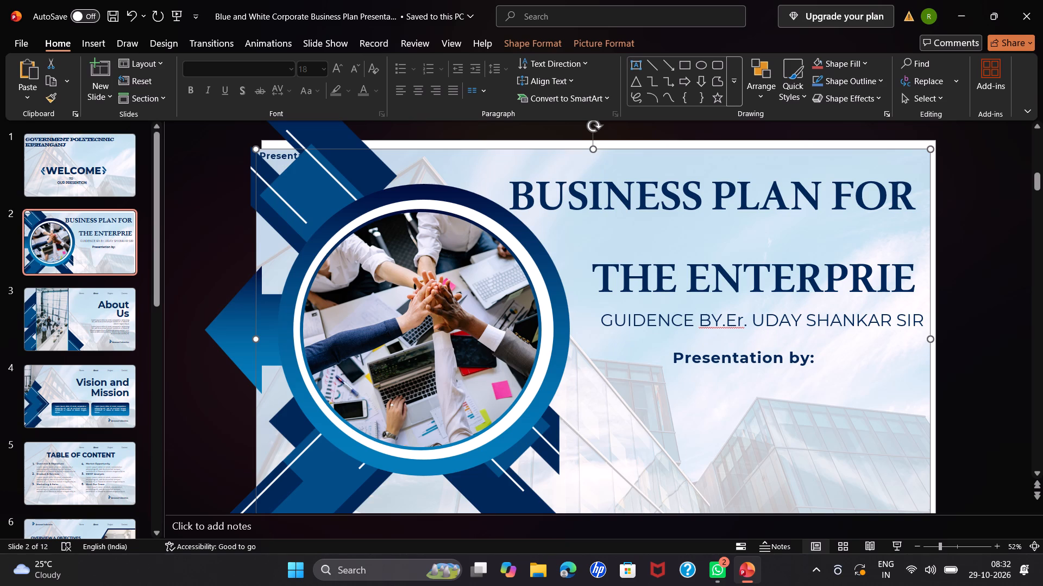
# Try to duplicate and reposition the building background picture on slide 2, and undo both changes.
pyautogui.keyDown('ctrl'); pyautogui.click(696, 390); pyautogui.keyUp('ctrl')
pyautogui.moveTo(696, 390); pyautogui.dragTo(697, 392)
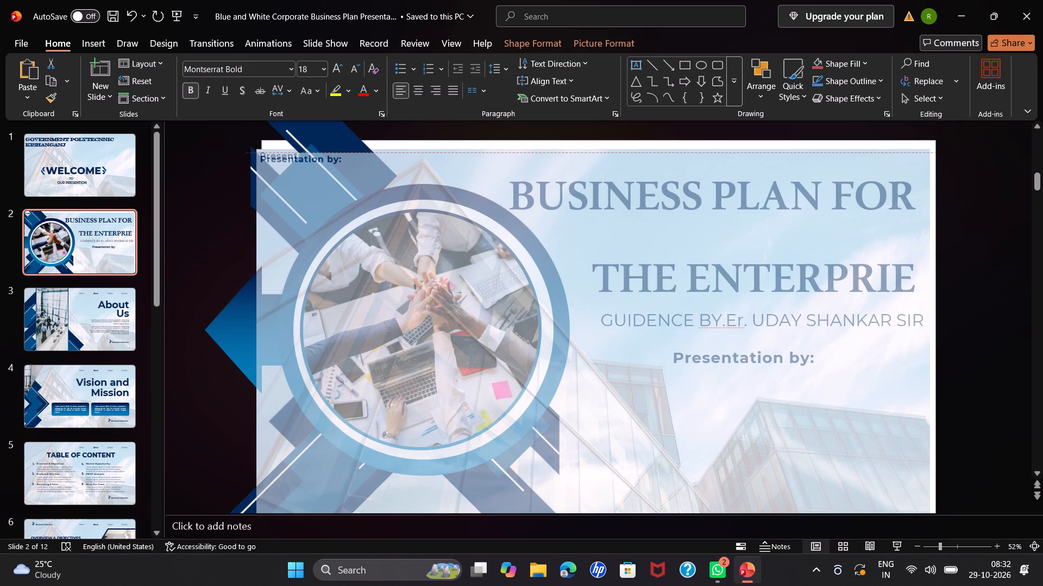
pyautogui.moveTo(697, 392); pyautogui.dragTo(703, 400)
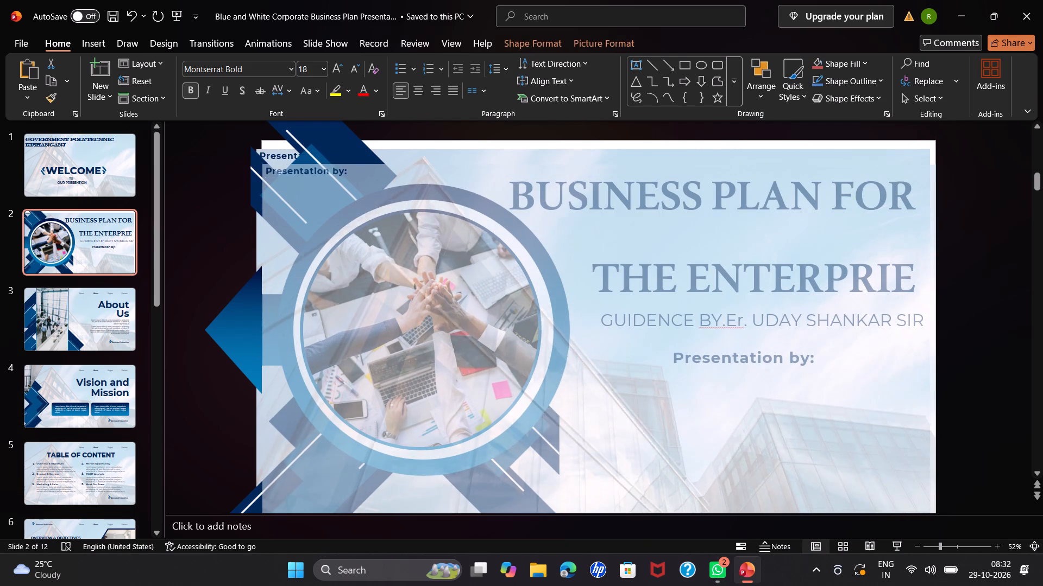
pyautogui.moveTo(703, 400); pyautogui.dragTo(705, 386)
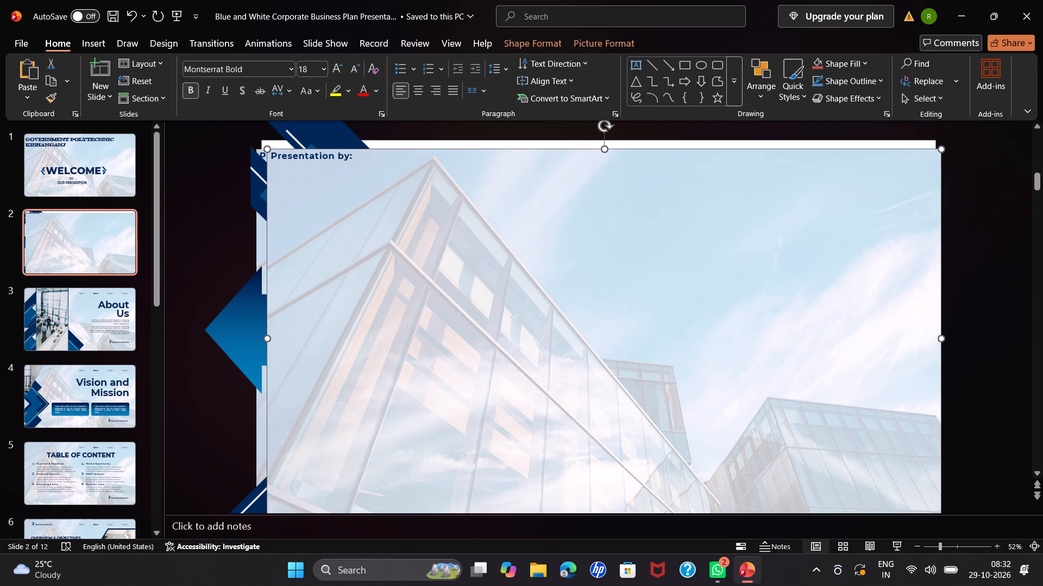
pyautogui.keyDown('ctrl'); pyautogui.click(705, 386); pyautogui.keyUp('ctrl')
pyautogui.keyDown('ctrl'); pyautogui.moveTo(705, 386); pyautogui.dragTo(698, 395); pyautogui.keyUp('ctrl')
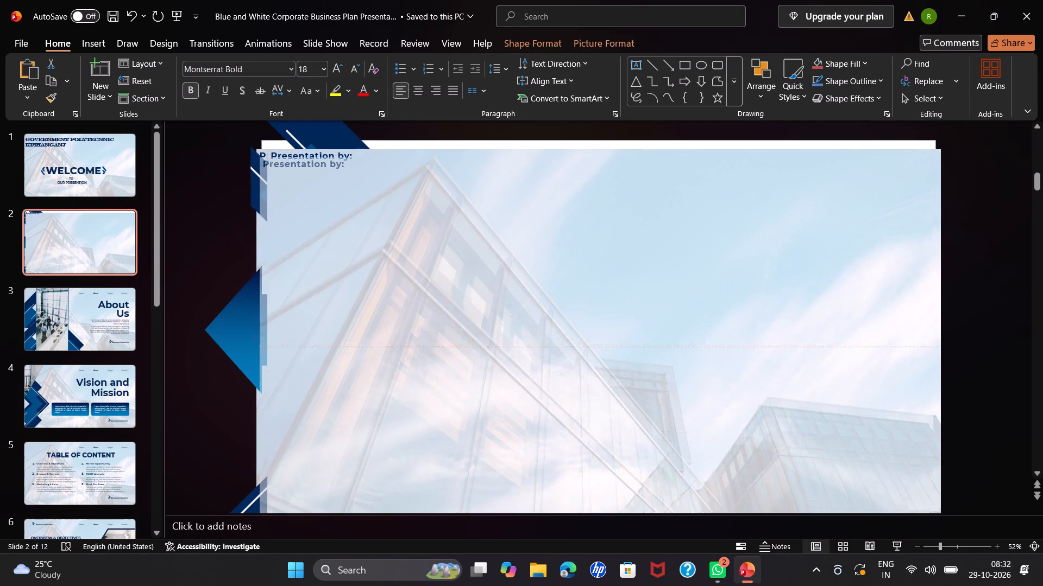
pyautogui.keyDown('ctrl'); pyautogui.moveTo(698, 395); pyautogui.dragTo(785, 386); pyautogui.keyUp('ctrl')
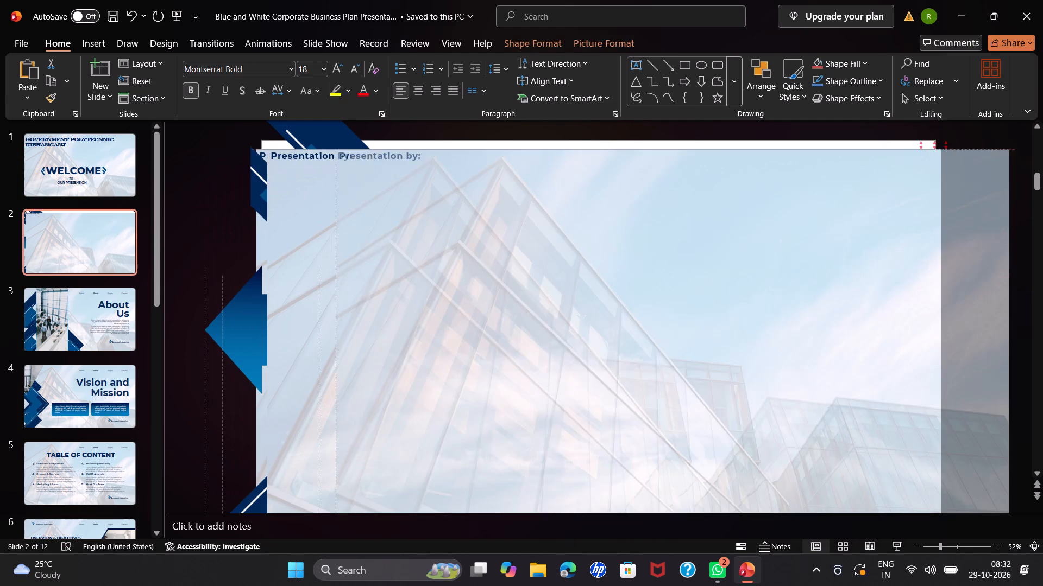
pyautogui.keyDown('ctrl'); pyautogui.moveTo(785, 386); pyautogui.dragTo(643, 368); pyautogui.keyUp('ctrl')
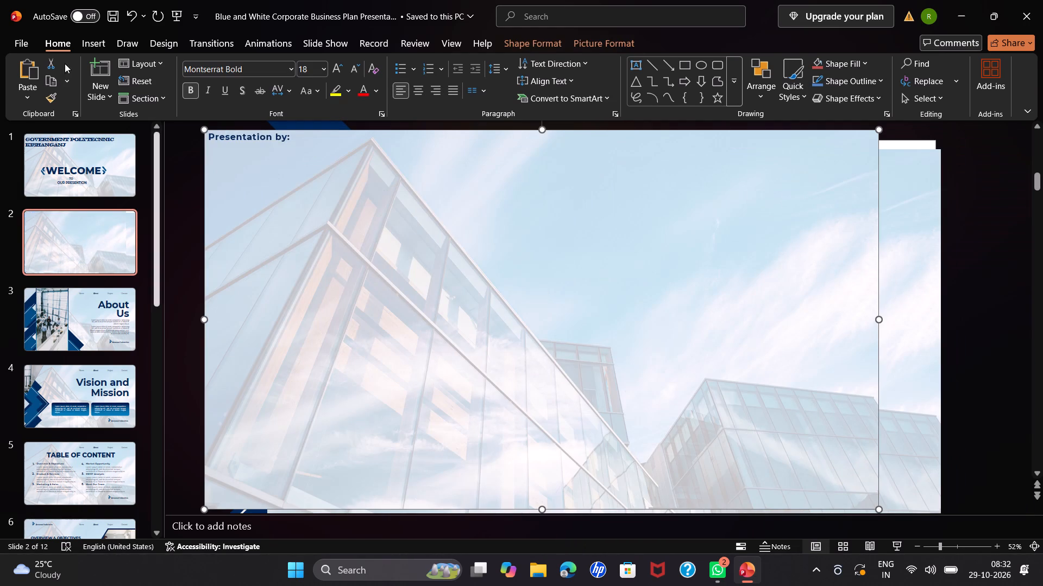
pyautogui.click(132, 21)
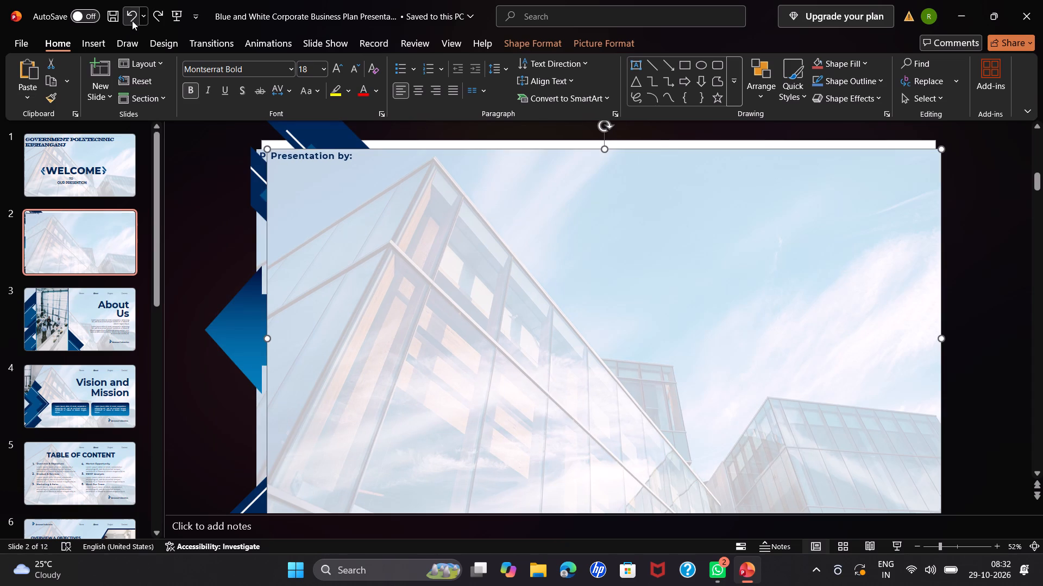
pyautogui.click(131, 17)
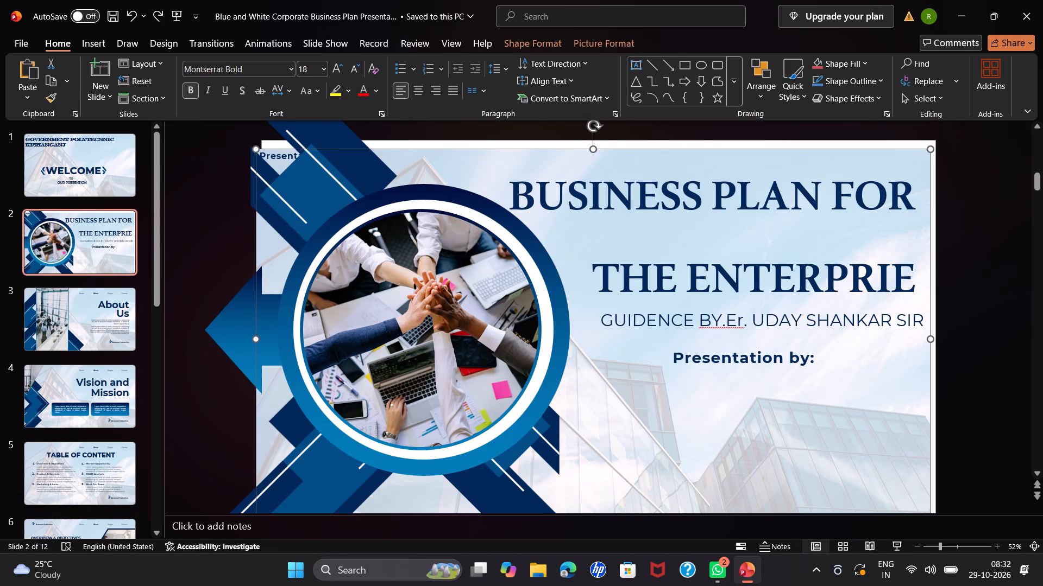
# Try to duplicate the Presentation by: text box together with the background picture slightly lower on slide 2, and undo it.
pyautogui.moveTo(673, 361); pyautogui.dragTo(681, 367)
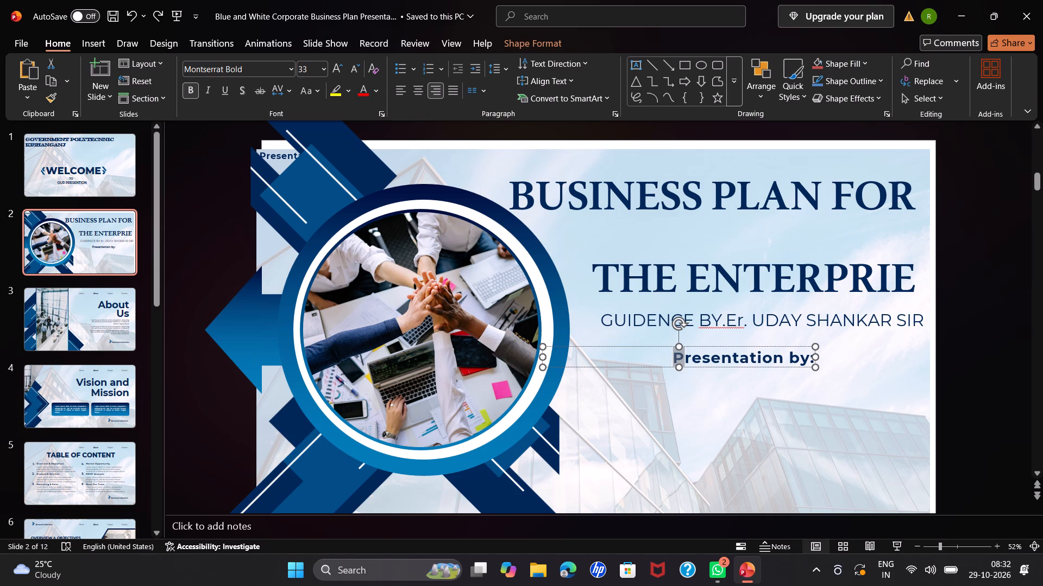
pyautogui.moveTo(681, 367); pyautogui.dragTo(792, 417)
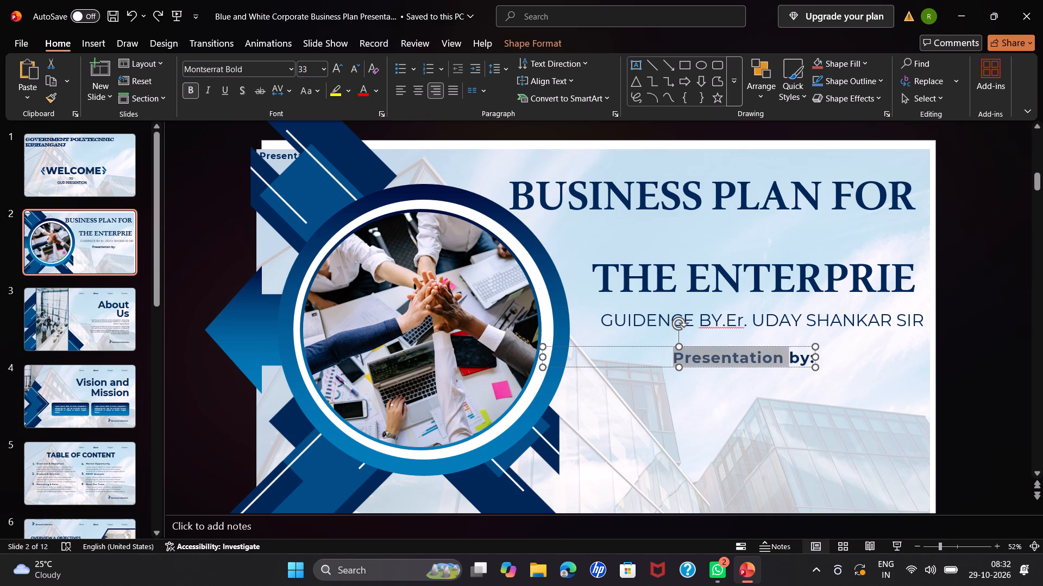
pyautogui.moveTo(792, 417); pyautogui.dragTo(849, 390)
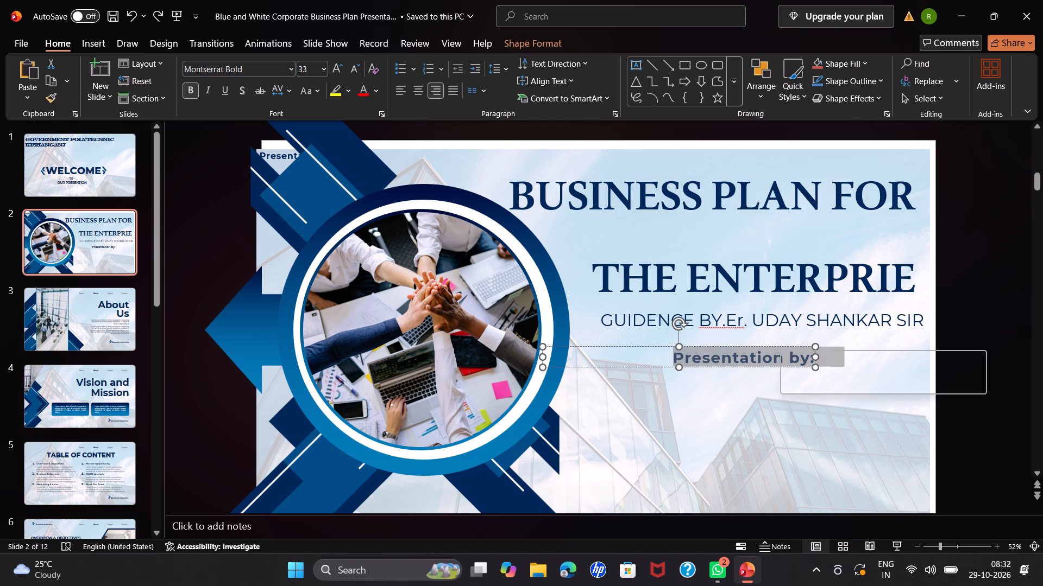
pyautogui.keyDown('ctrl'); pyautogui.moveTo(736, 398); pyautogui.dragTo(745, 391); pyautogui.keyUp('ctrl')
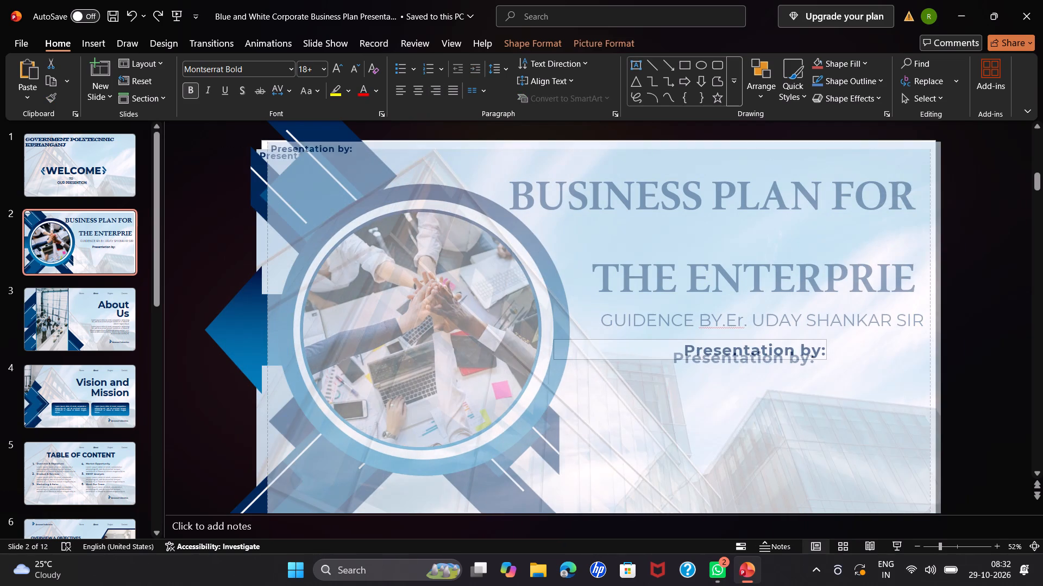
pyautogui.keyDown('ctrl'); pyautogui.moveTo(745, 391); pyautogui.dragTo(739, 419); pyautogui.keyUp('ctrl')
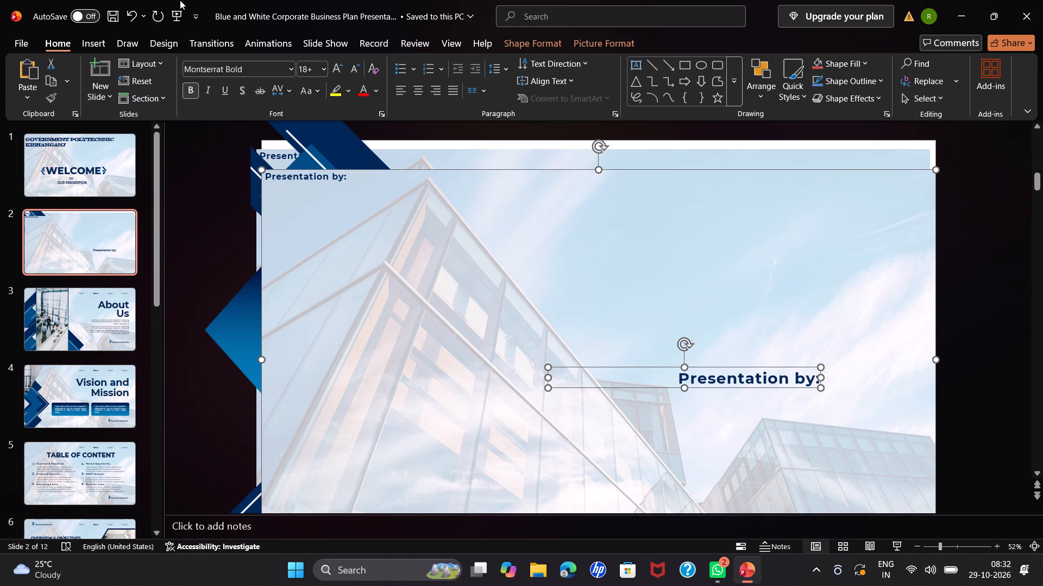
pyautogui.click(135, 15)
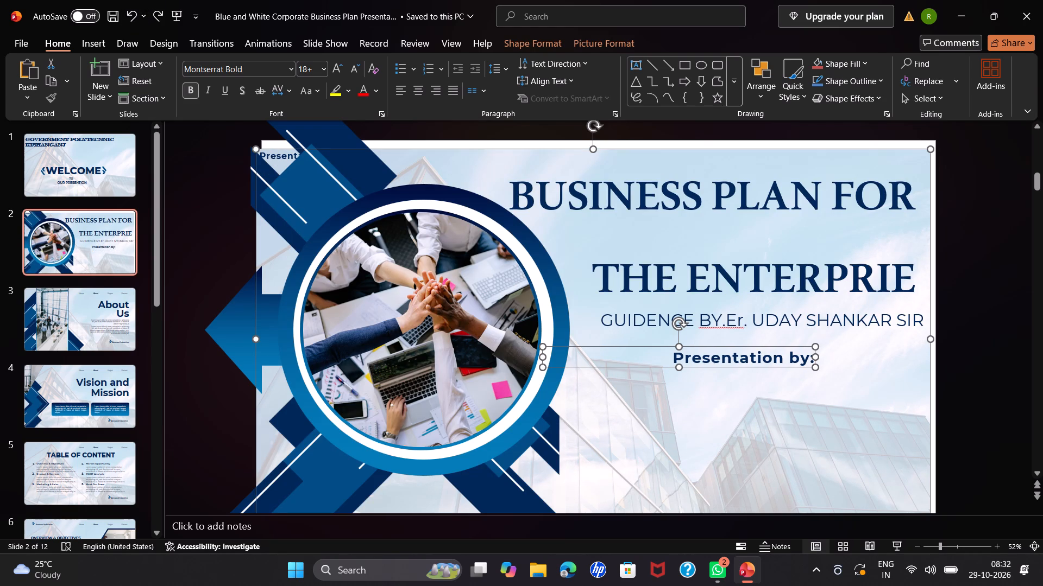
# Shorten the building background picture from its bottom edge, with the Presentation by: box also selected, so it ends just below THE ENTERPRIE.
pyautogui.moveTo(679, 369); pyautogui.dragTo(680, 385)
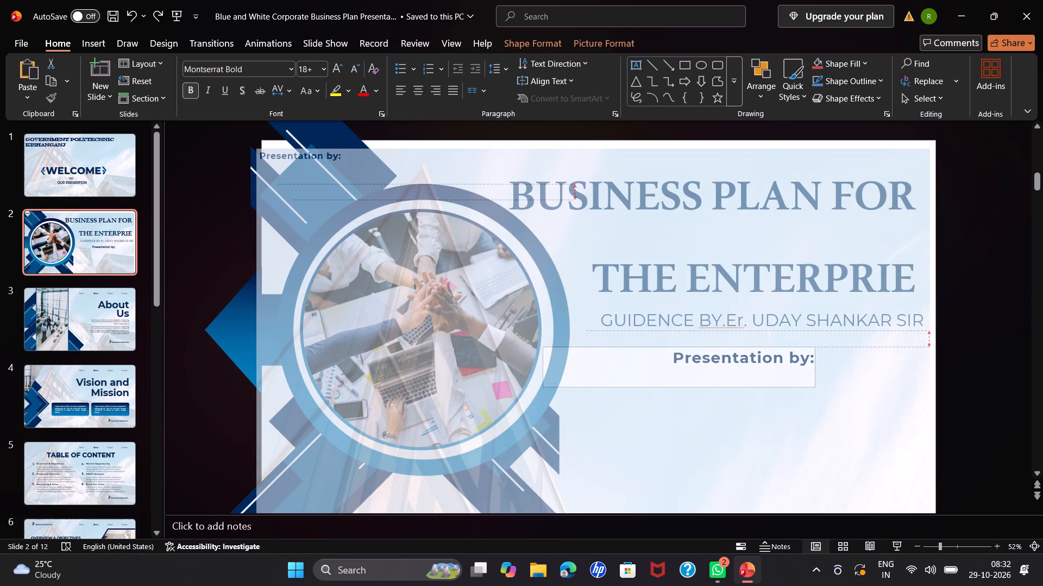
pyautogui.moveTo(680, 385); pyautogui.dragTo(674, 356)
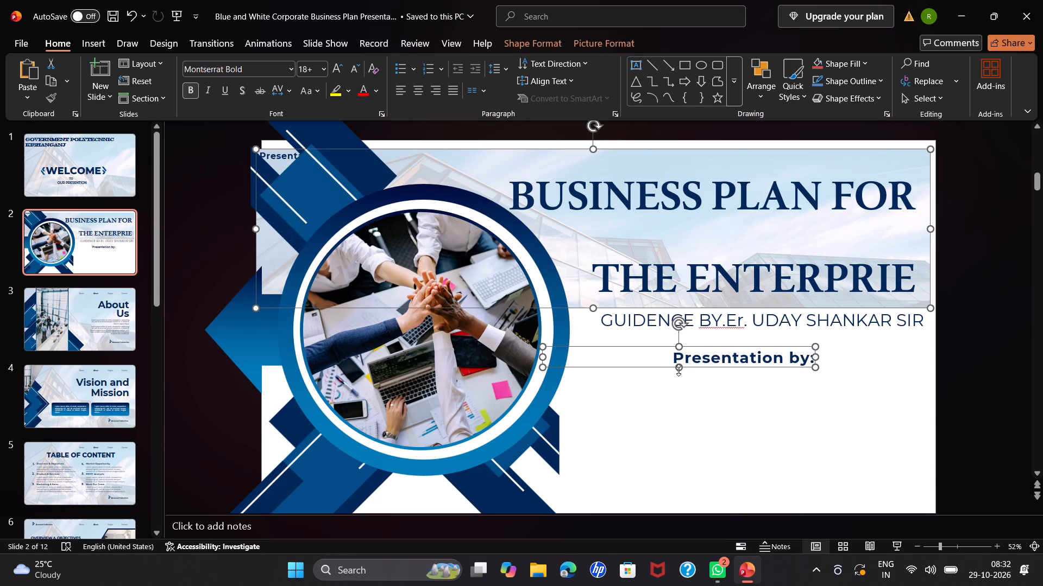
pyautogui.click(678, 370)
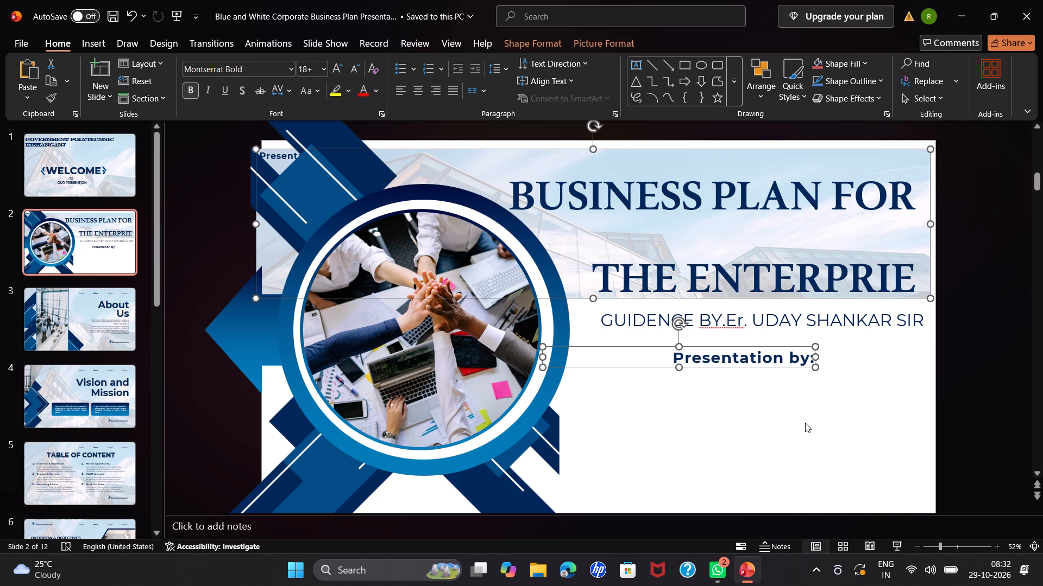
# Clear the selection on slide 2 and open slide 3, About Us.
pyautogui.moveTo(804, 421); pyautogui.dragTo(804, 406)
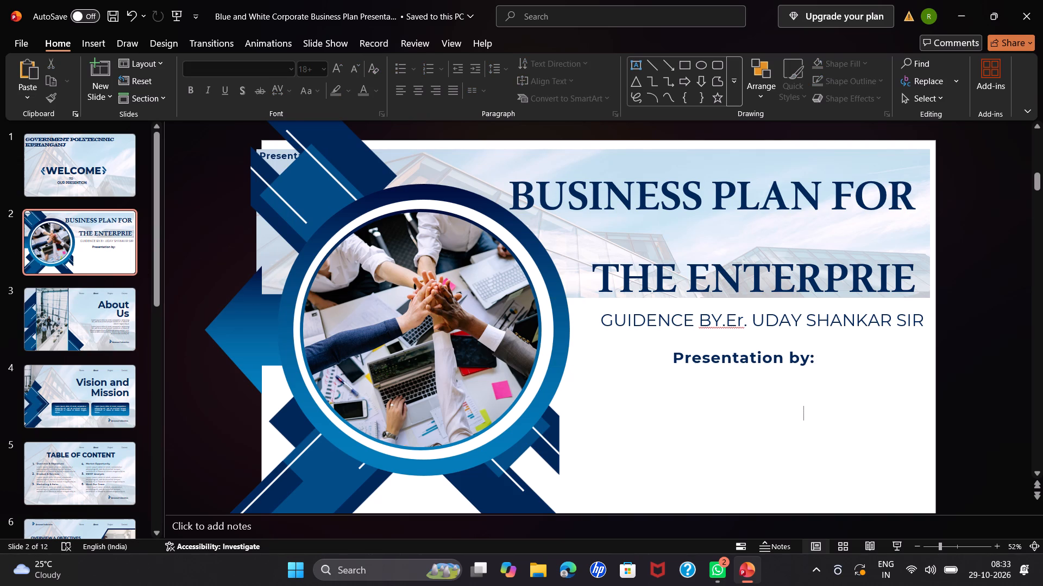
pyautogui.scroll(-1, 430, 384)
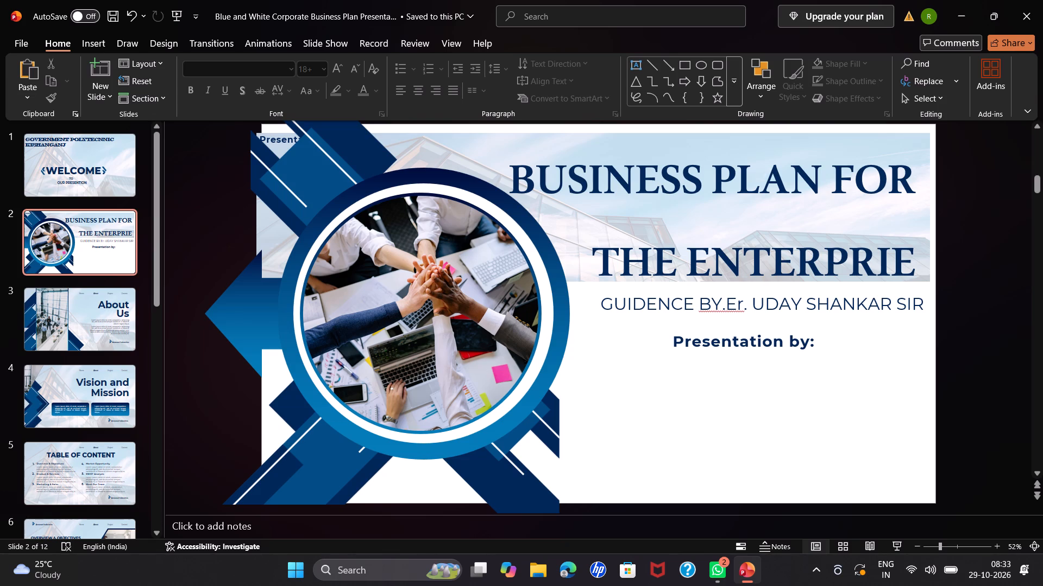
pyautogui.click(107, 322)
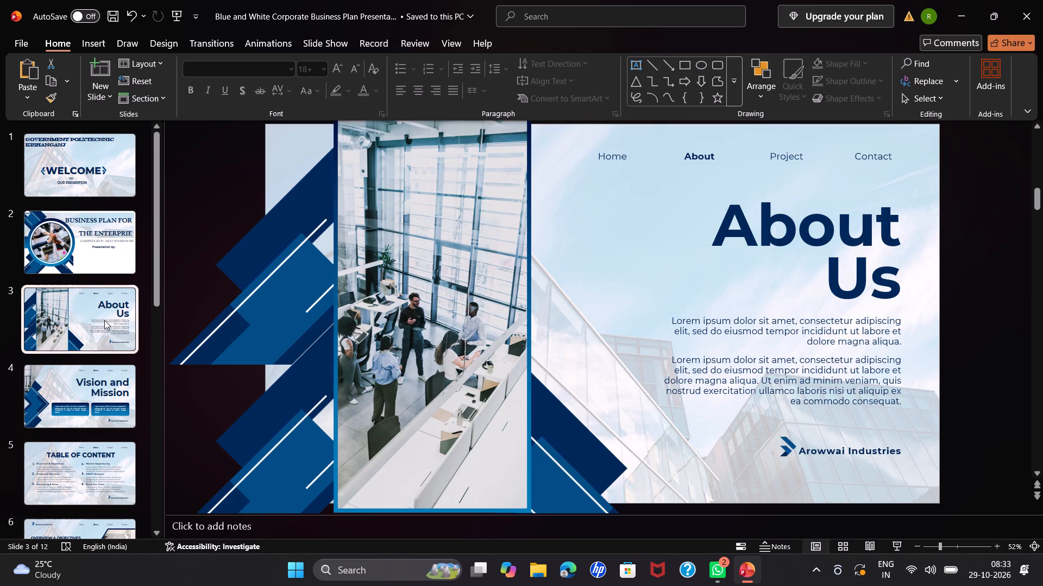
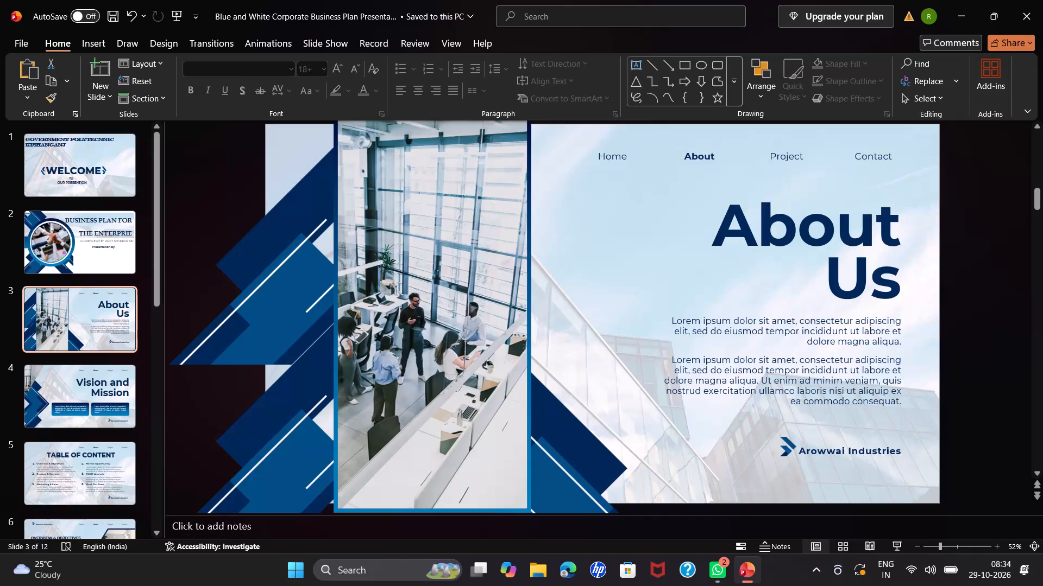
# Widen the Home label's text box on slide 3 from its right side until it reaches the start of the About label.
pyautogui.moveTo(599, 158); pyautogui.dragTo(652, 164)
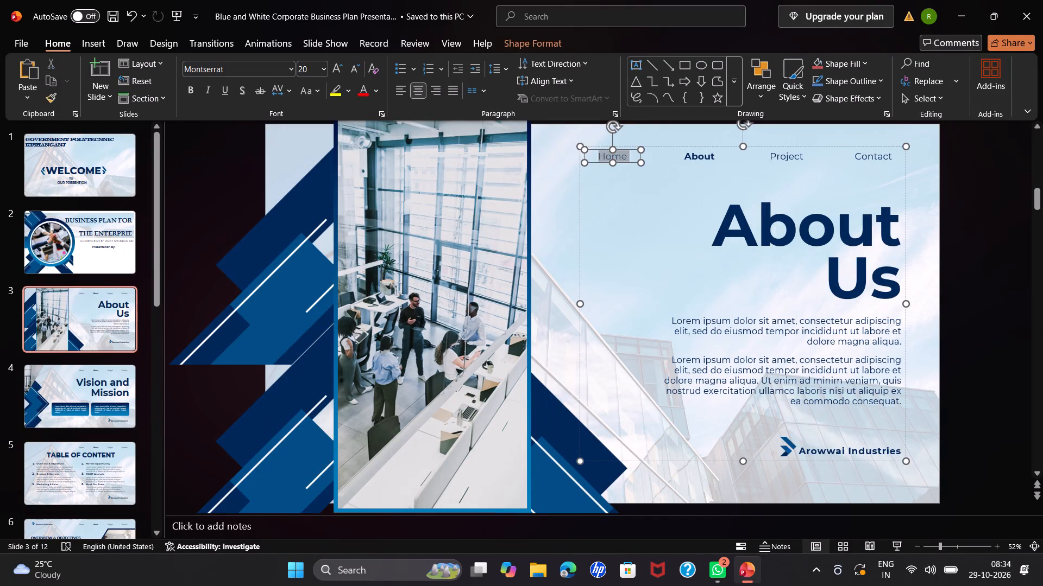
pyautogui.moveTo(652, 164); pyautogui.dragTo(780, 153)
pyautogui.click(778, 148)
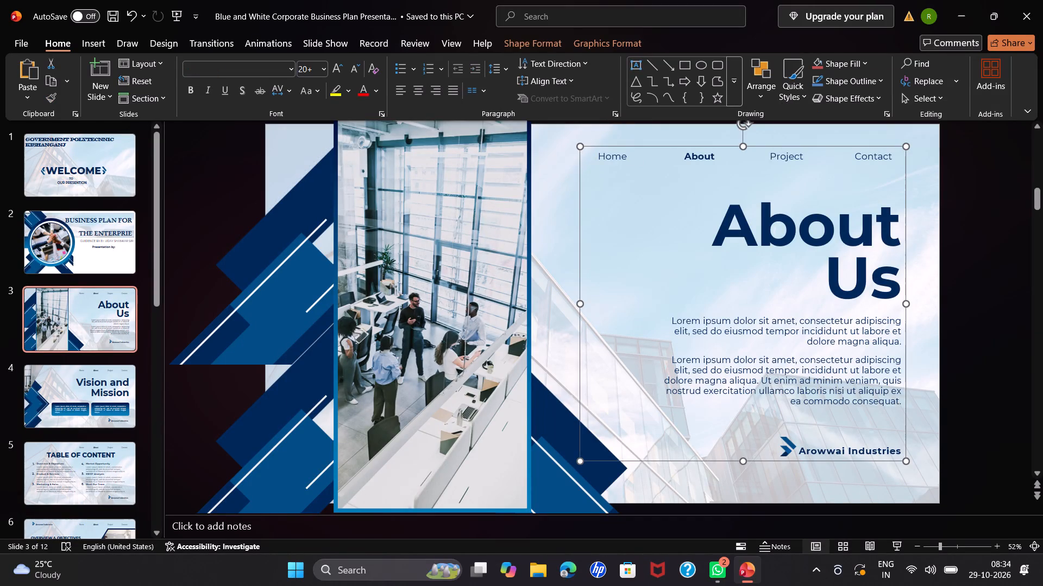
pyautogui.click(714, 225)
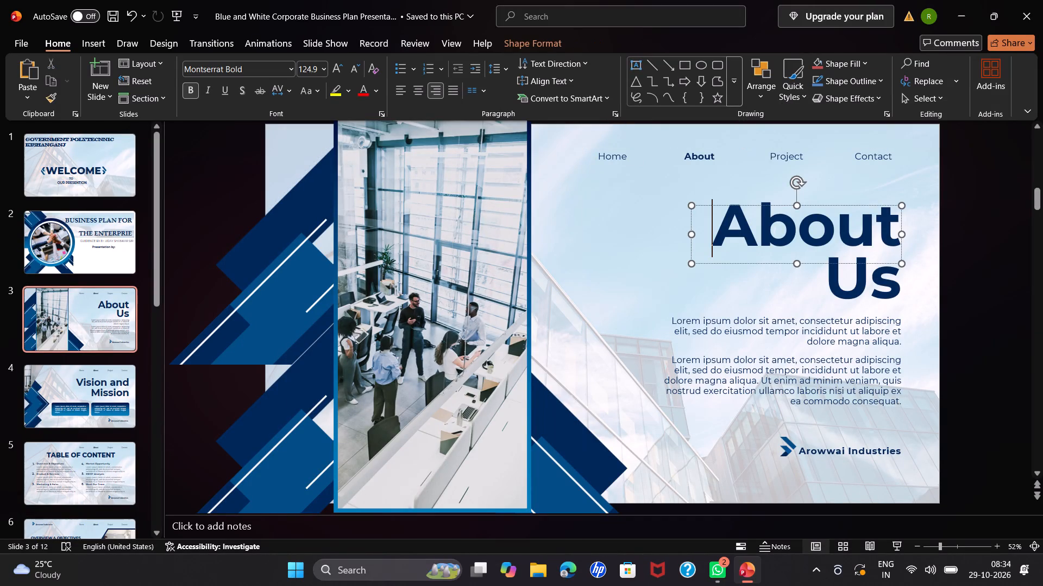
pyautogui.moveTo(598, 158); pyautogui.dragTo(660, 159)
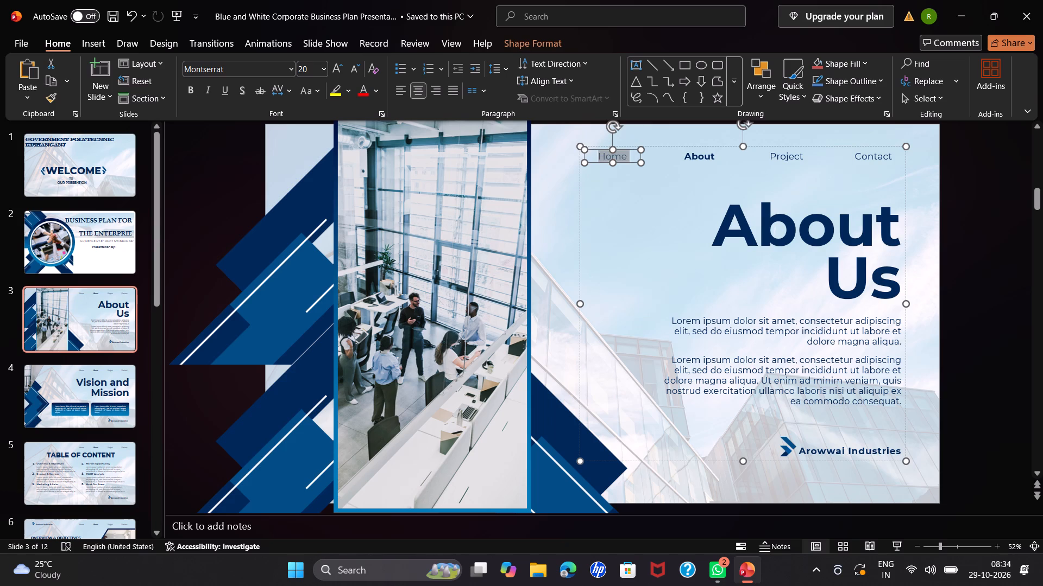
pyautogui.moveTo(660, 159); pyautogui.dragTo(662, 159)
pyautogui.moveTo(644, 163); pyautogui.dragTo(686, 159)
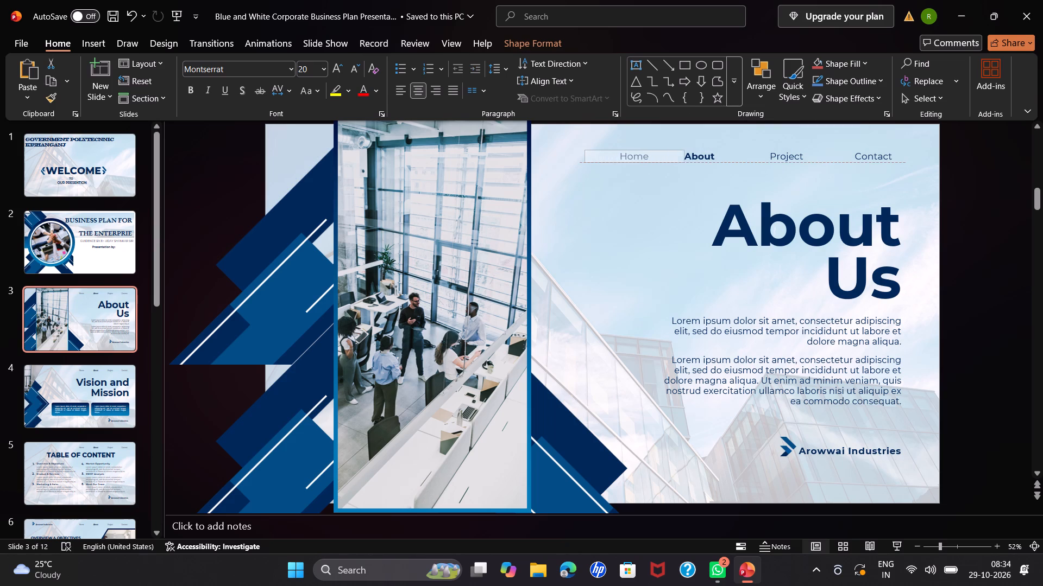
# Delete the Home label text box from the navigation row on slide 3.
pyautogui.moveTo(686, 159); pyautogui.dragTo(893, 170)
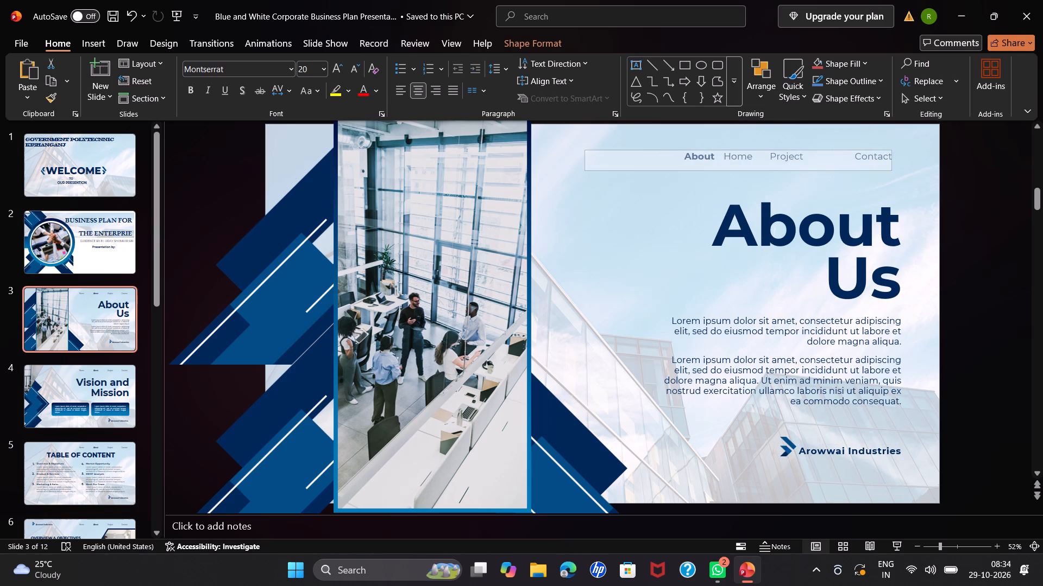
pyautogui.moveTo(893, 170); pyautogui.dragTo(899, 168)
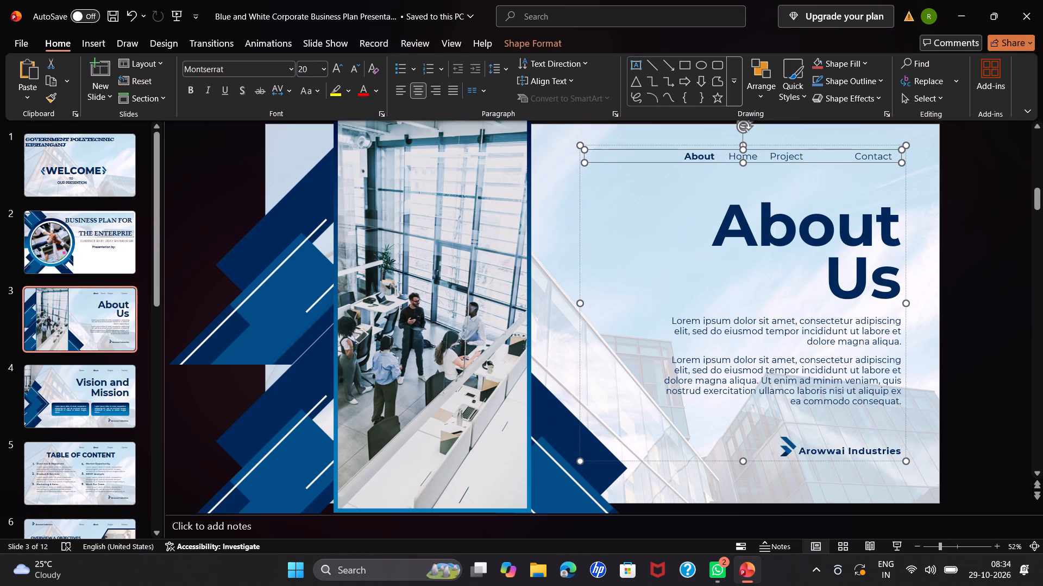
pyautogui.click(841, 150)
pyautogui.press('BackSpace')
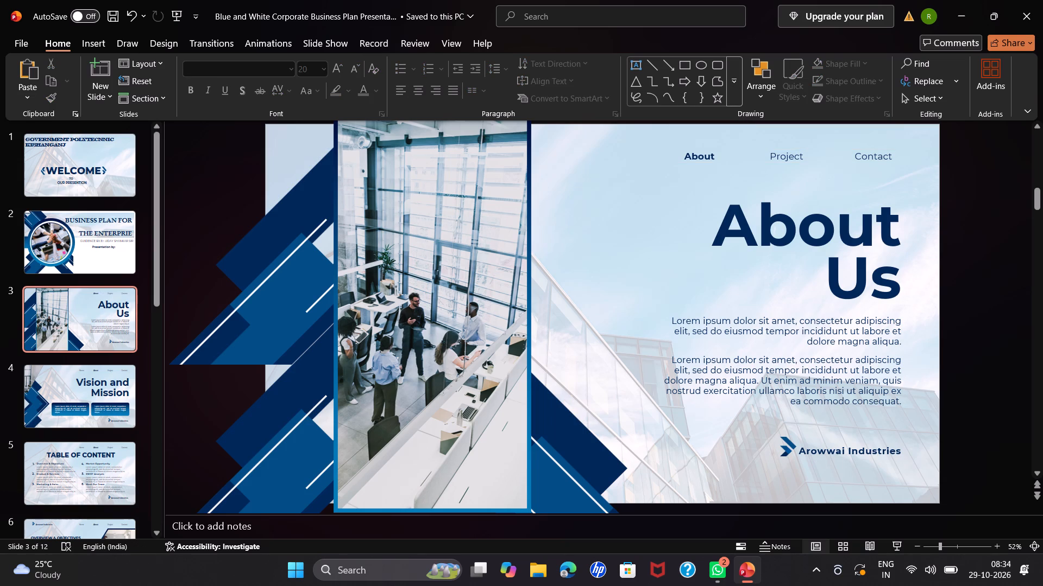
# Delete the building-and-sky background picture from slide 3.
pyautogui.moveTo(682, 158); pyautogui.dragTo(634, 156)
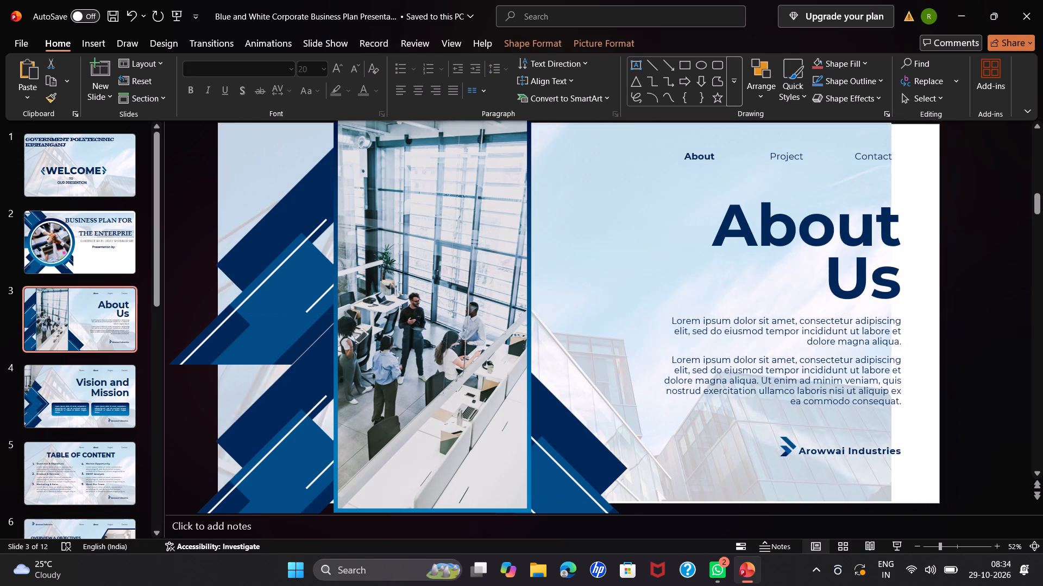
pyautogui.moveTo(634, 156); pyautogui.dragTo(643, 162)
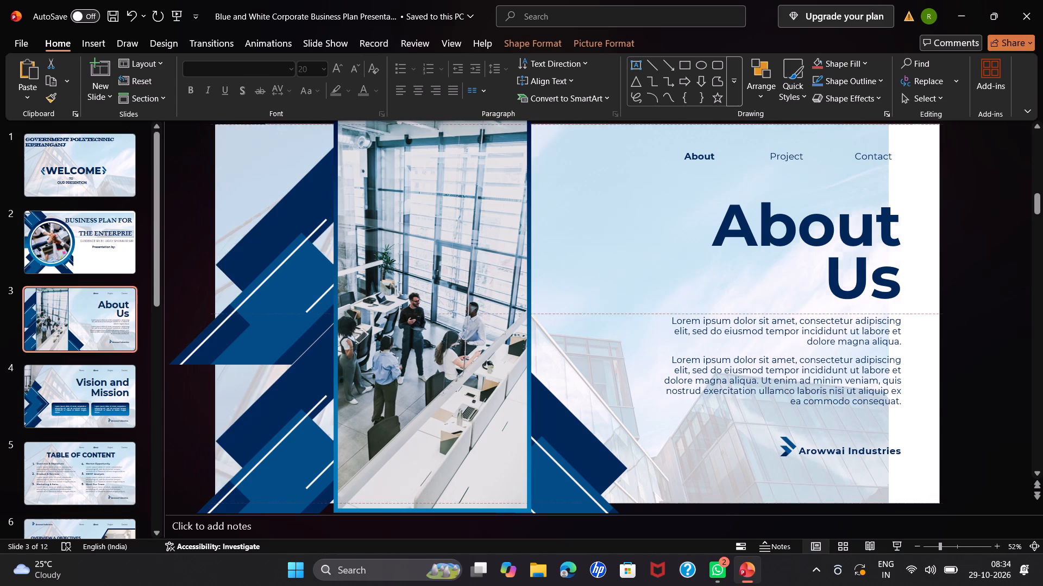
pyautogui.moveTo(643, 162); pyautogui.dragTo(683, 166)
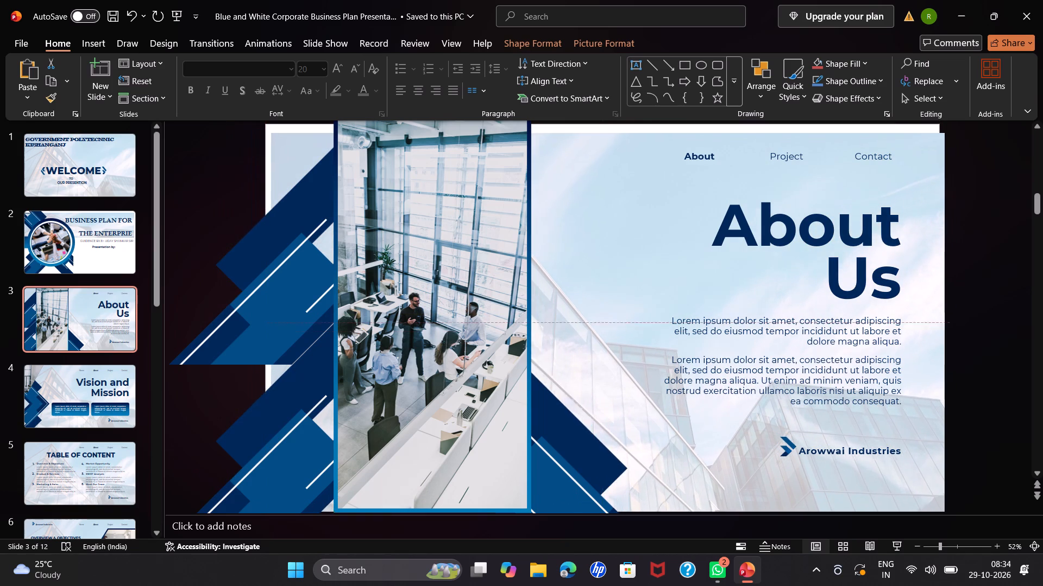
pyautogui.moveTo(683, 166); pyautogui.dragTo(0, 121)
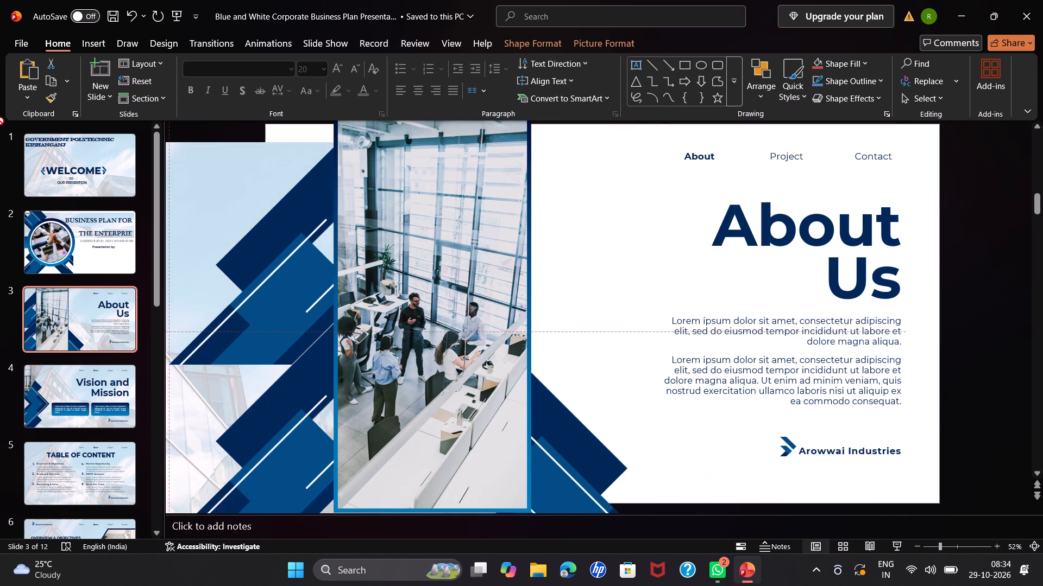
pyautogui.moveTo(0, 121); pyautogui.dragTo(633, 170)
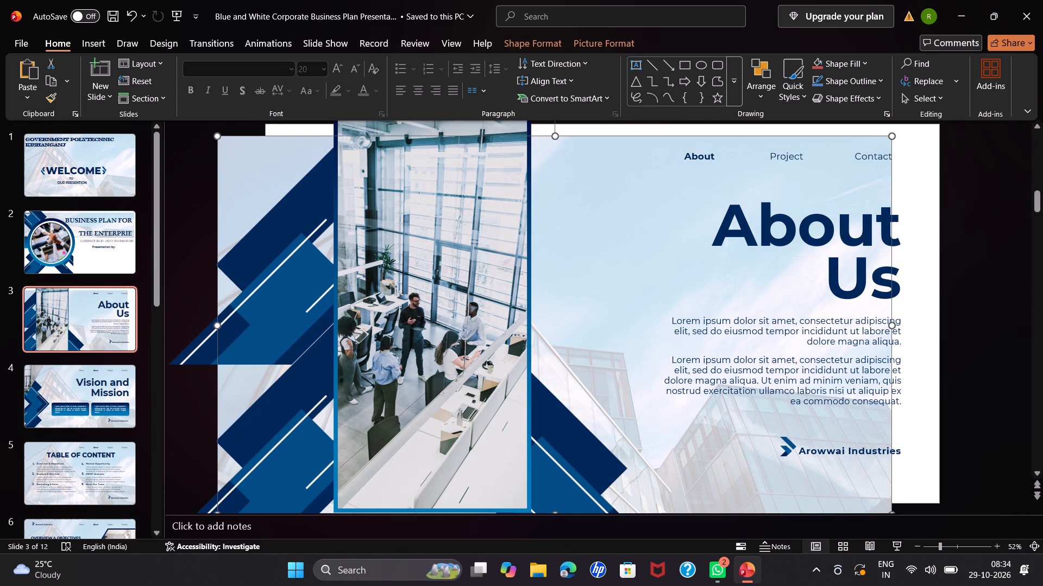
pyautogui.press('BackSpace')
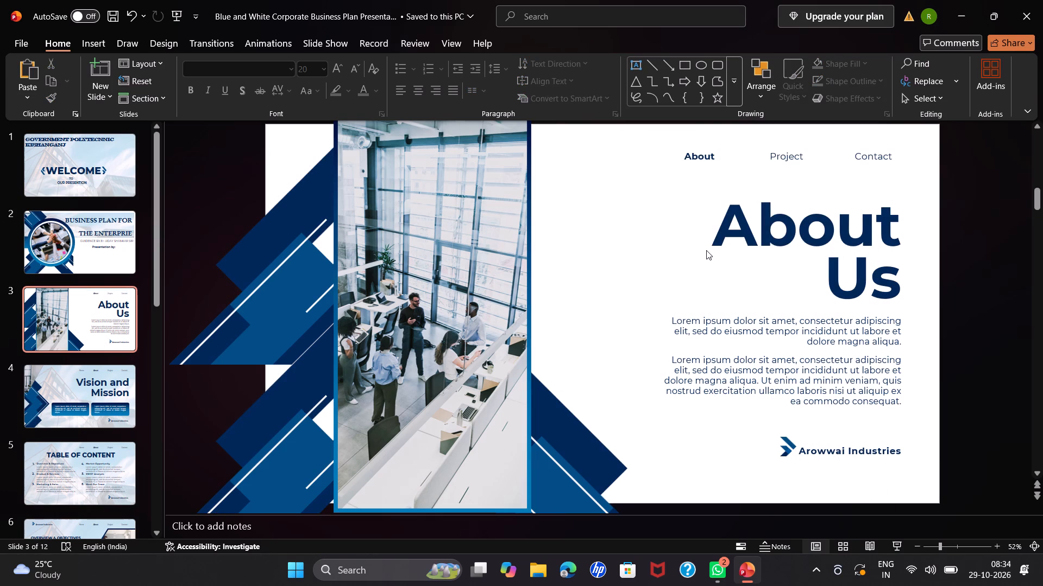
# Replace the word About in the slide 3 title with the copied text INTRODUCTION.
pyautogui.click(715, 238)
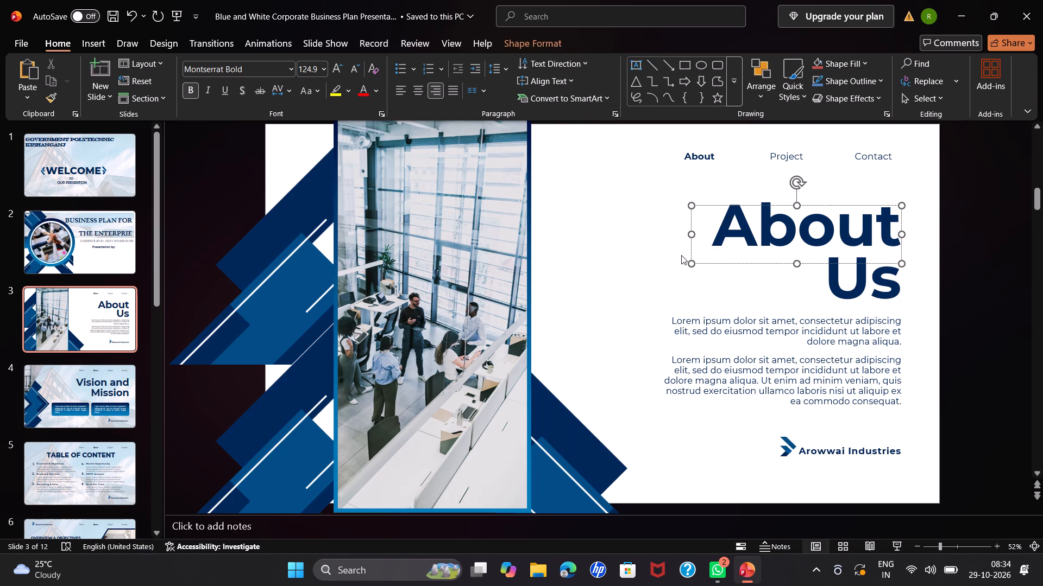
pyautogui.moveTo(711, 237); pyautogui.dragTo(835, 222)
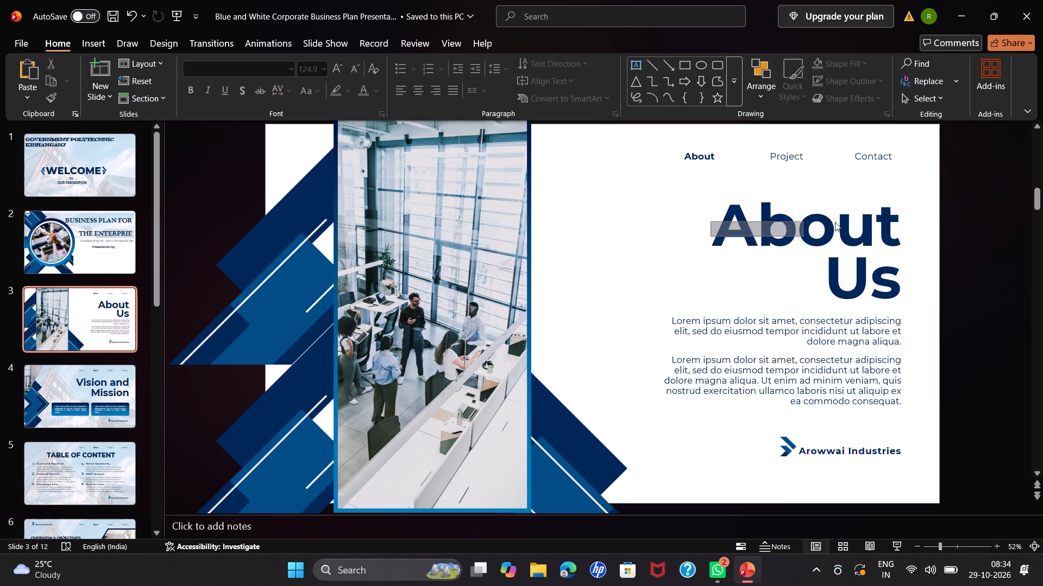
pyautogui.moveTo(835, 222); pyautogui.dragTo(917, 244)
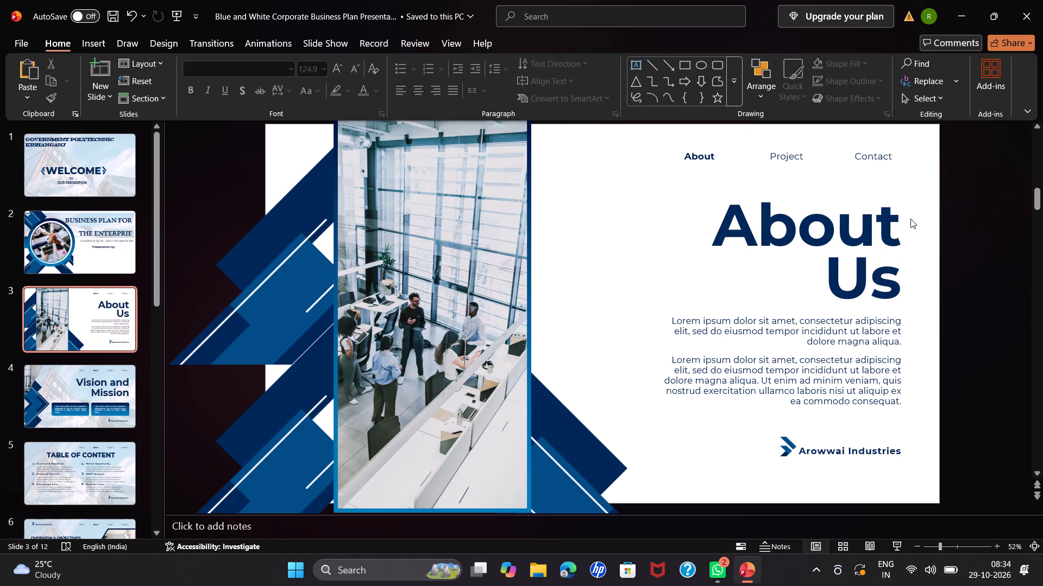
pyautogui.click(722, 234)
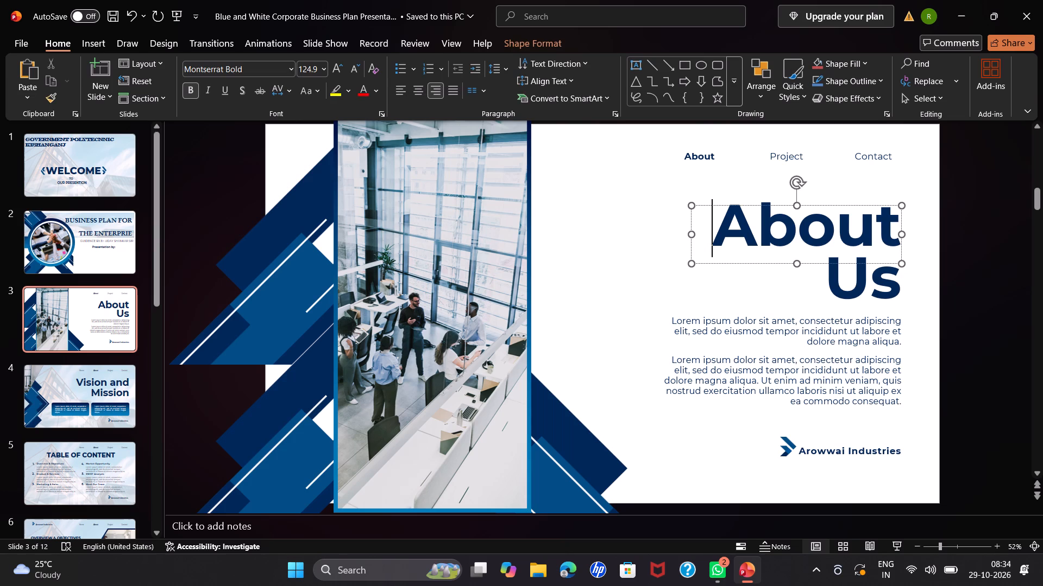
pyautogui.moveTo(889, 229); pyautogui.dragTo(839, 230)
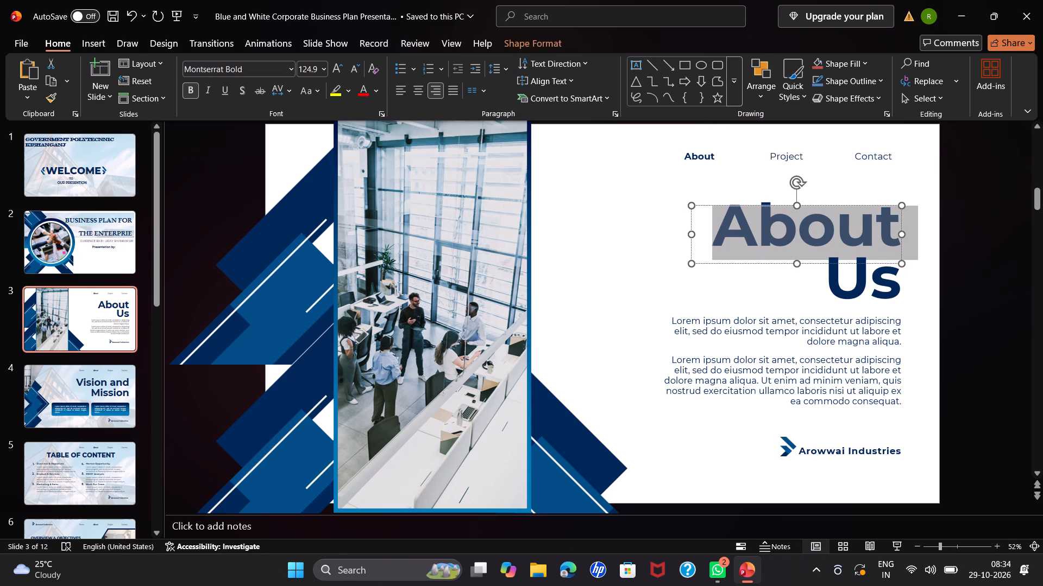
pyautogui.moveTo(839, 230); pyautogui.dragTo(752, 231)
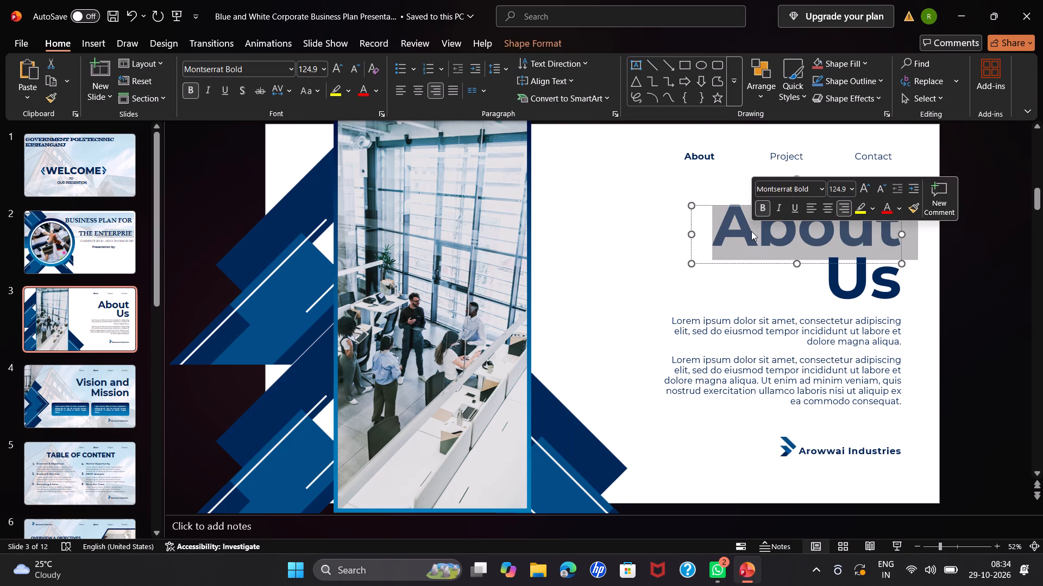
pyautogui.press('BackSpace')
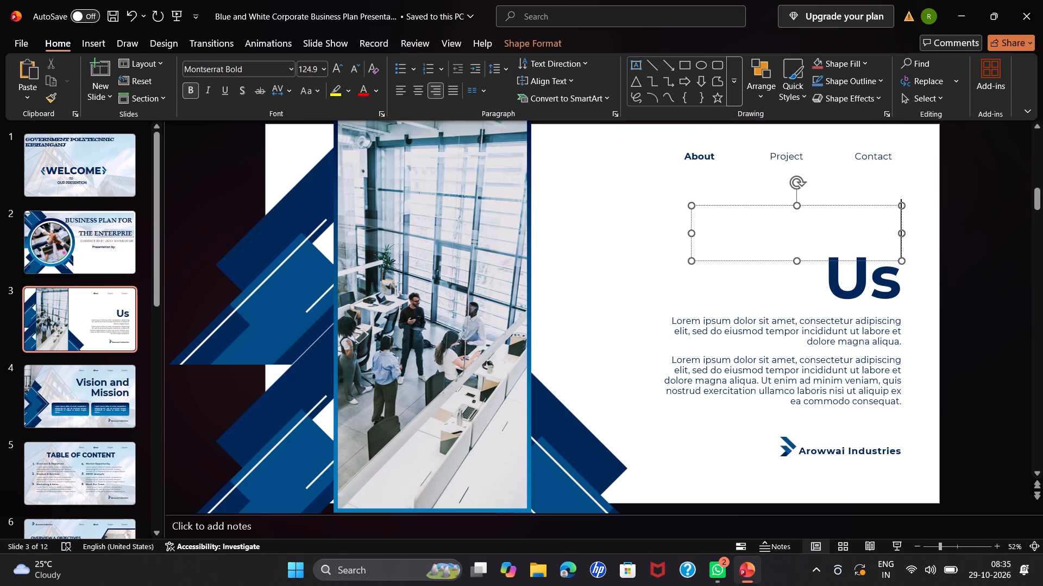
pyautogui.hotkey('ctrl', 'v')
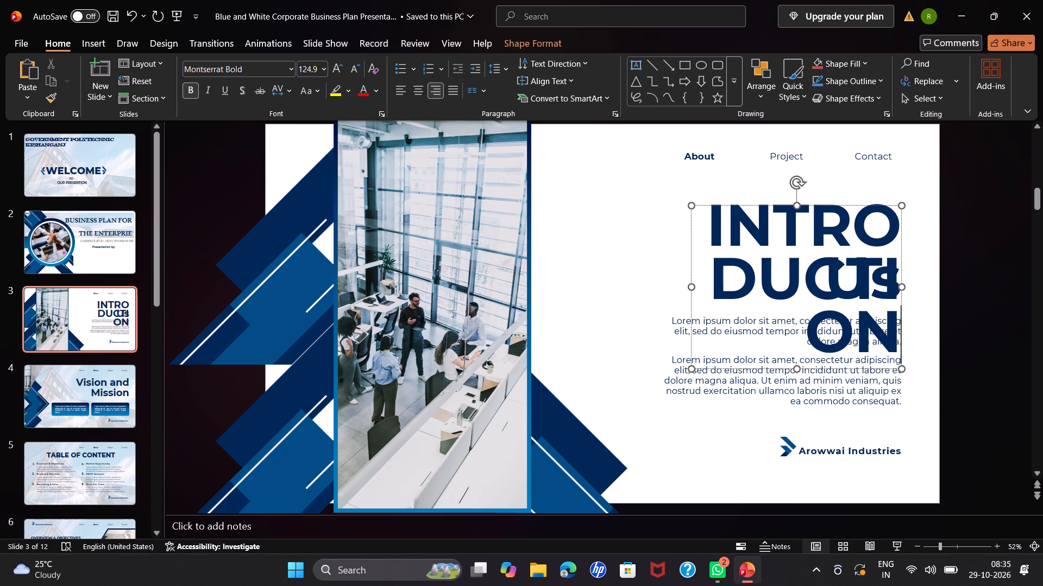
# Widen the INTRODUCTION title box to span the area beside the office photo and move it up just below the navigation labels.
pyautogui.moveTo(691, 286); pyautogui.dragTo(520, 190)
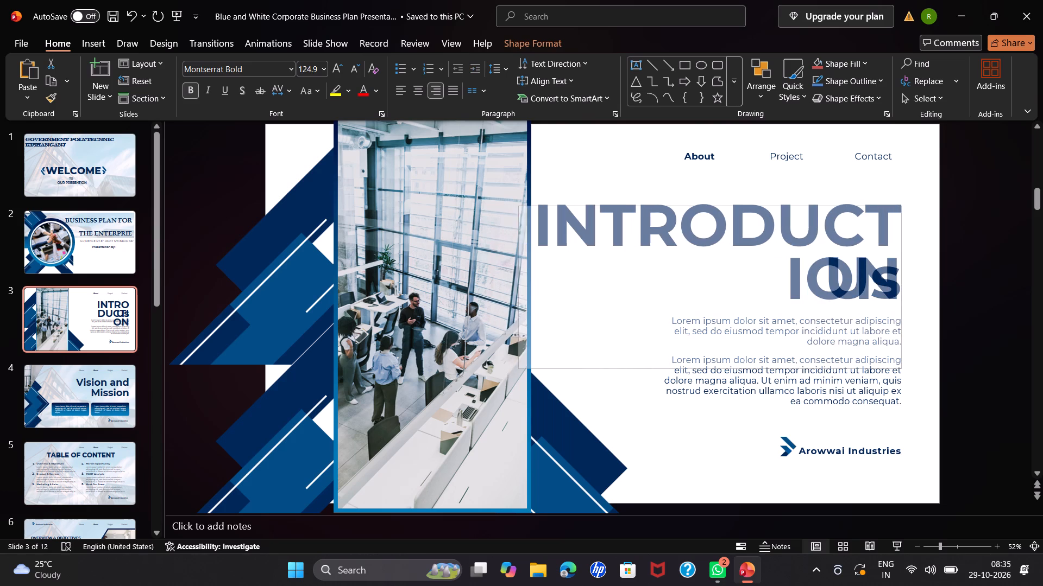
pyautogui.moveTo(520, 190); pyautogui.dragTo(534, 171)
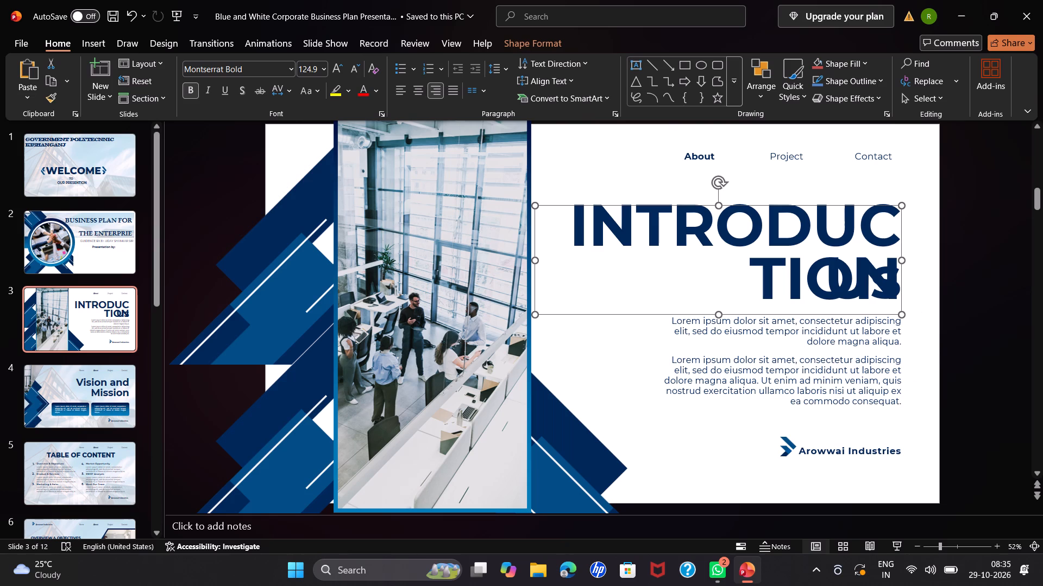
pyautogui.moveTo(901, 317); pyautogui.dragTo(921, 320)
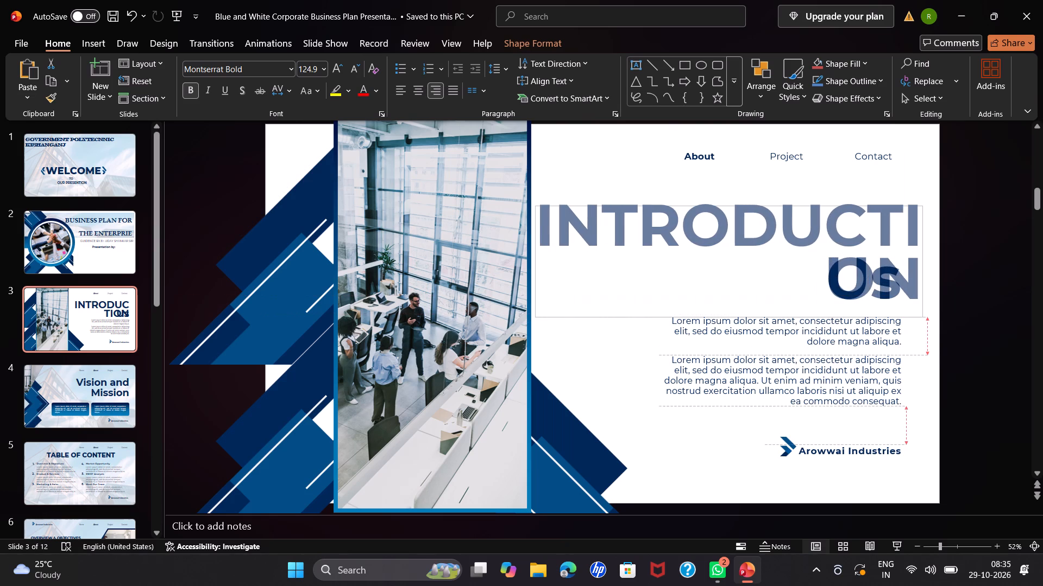
pyautogui.moveTo(921, 320); pyautogui.dragTo(937, 317)
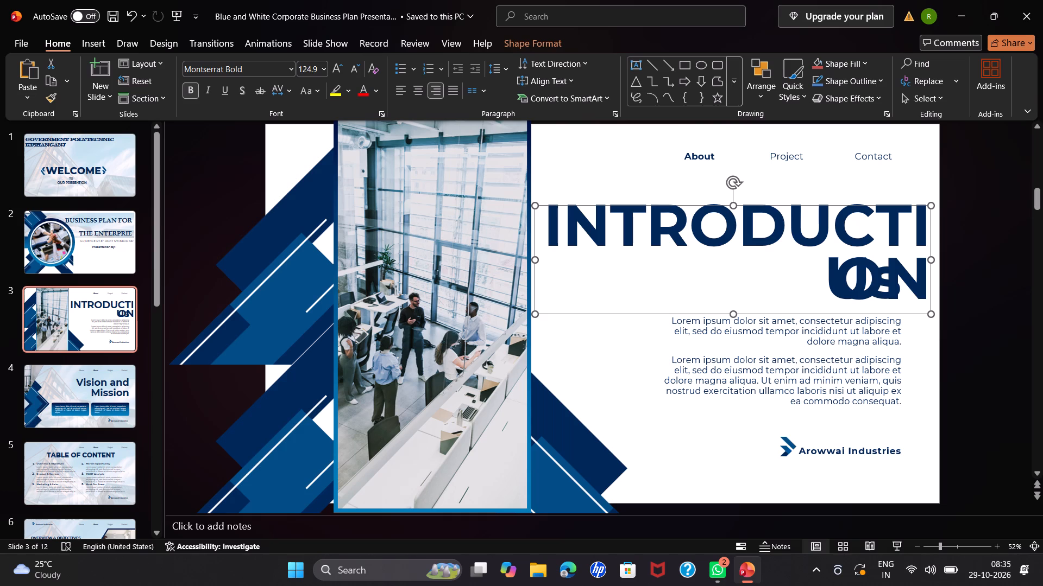
pyautogui.click(679, 207)
pyautogui.moveTo(680, 204); pyautogui.dragTo(680, 196)
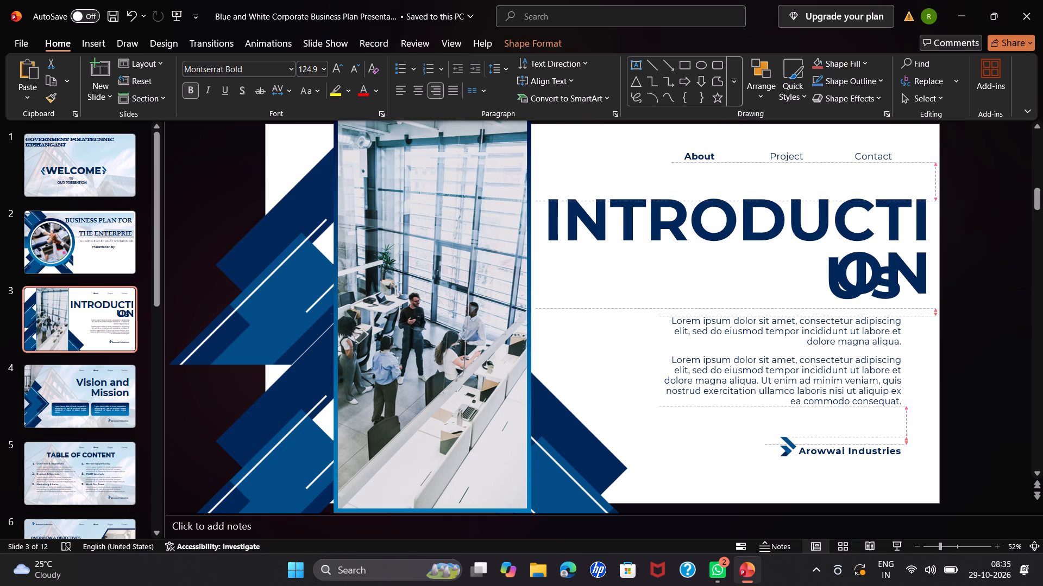
pyautogui.moveTo(680, 196); pyautogui.dragTo(681, 180)
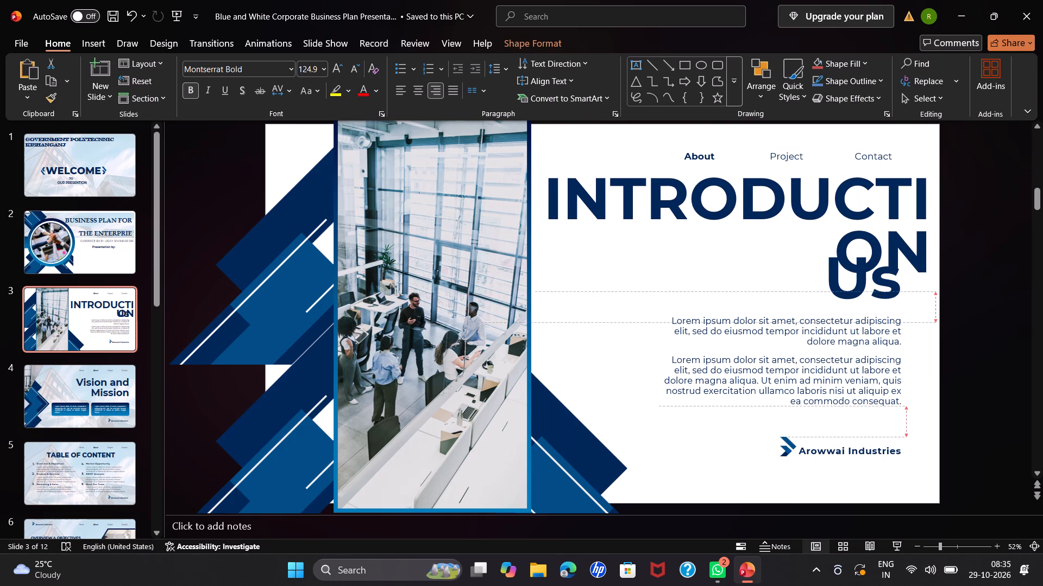
pyautogui.moveTo(681, 180); pyautogui.dragTo(671, 180)
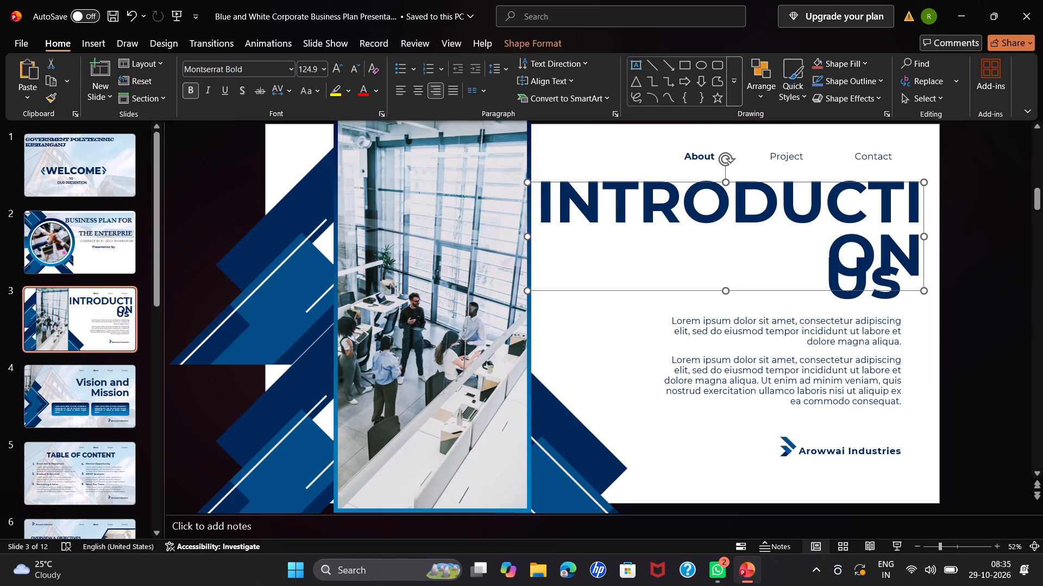
# Resize the Us text box past its left edge so the word sits clear of ON in the title.
pyautogui.click(840, 292)
pyautogui.click(840, 294)
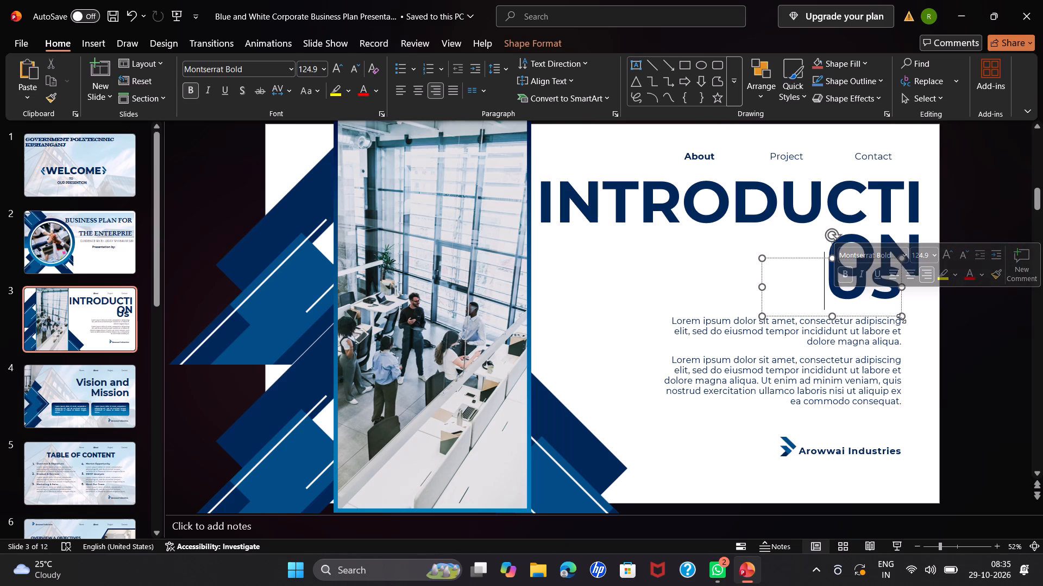
pyautogui.moveTo(901, 319); pyautogui.dragTo(903, 329)
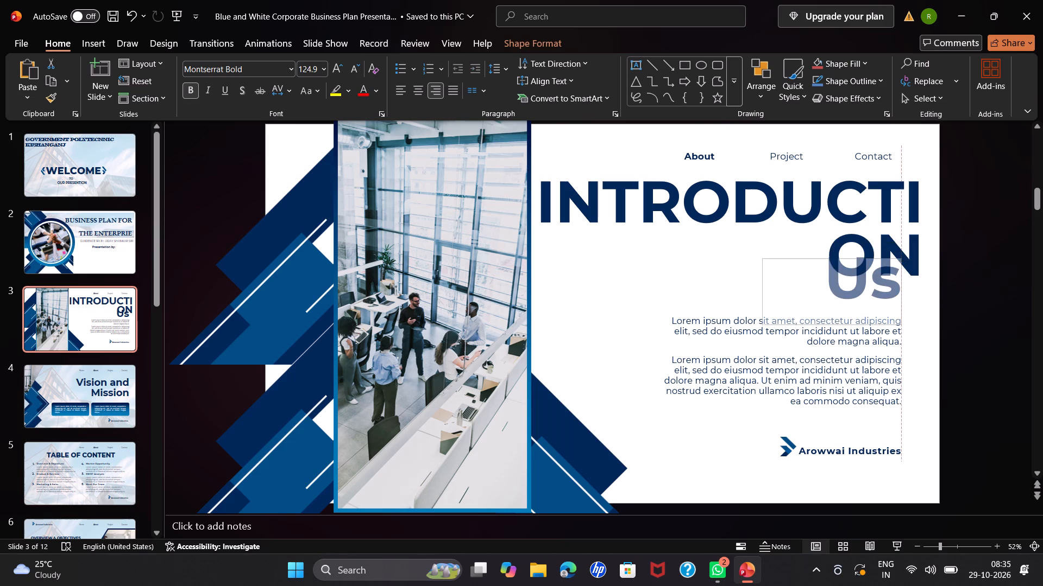
pyautogui.moveTo(903, 329); pyautogui.dragTo(703, 341)
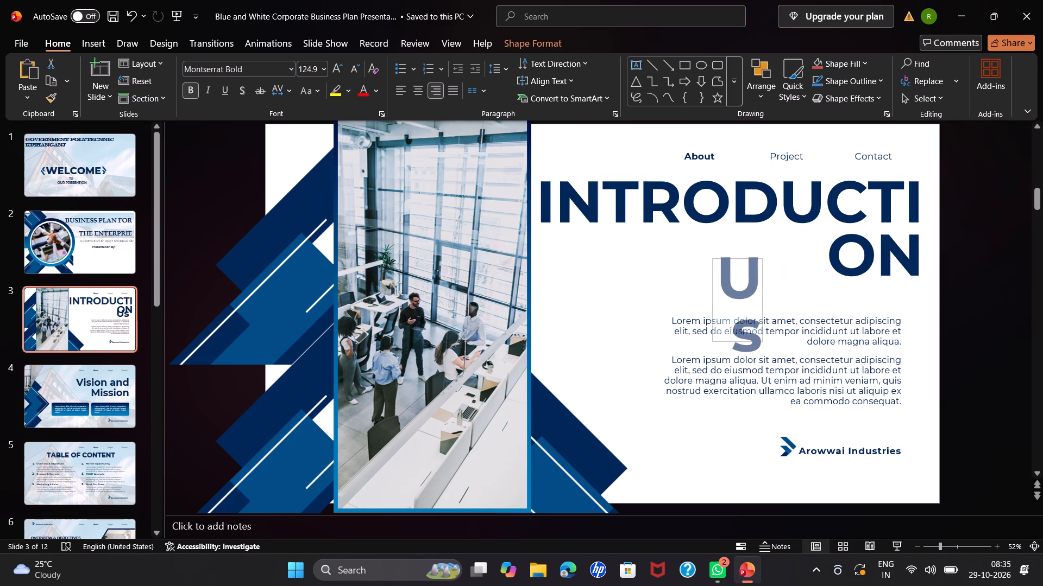
pyautogui.moveTo(703, 341); pyautogui.dragTo(627, 339)
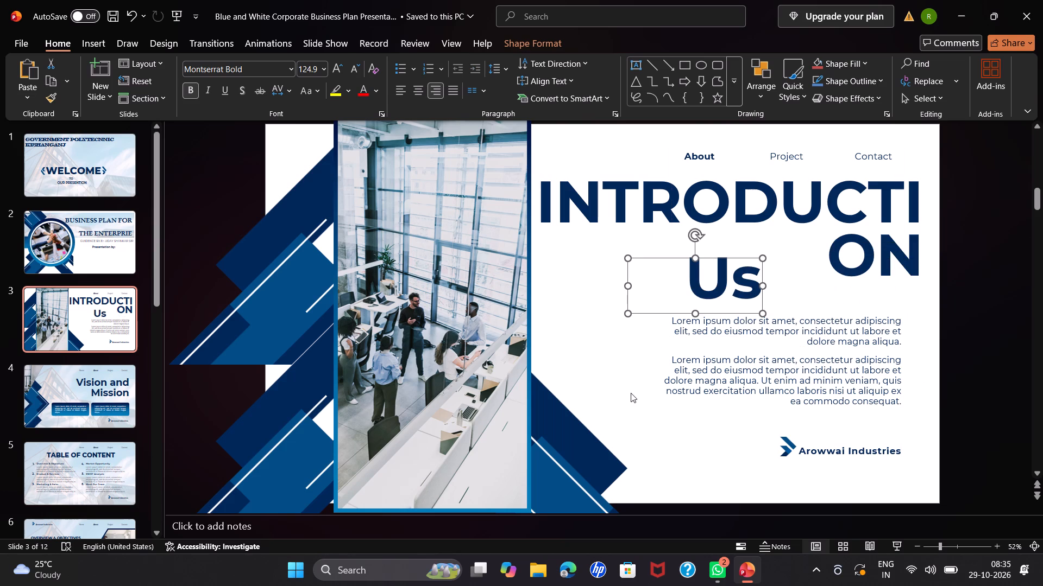
pyautogui.click(628, 392)
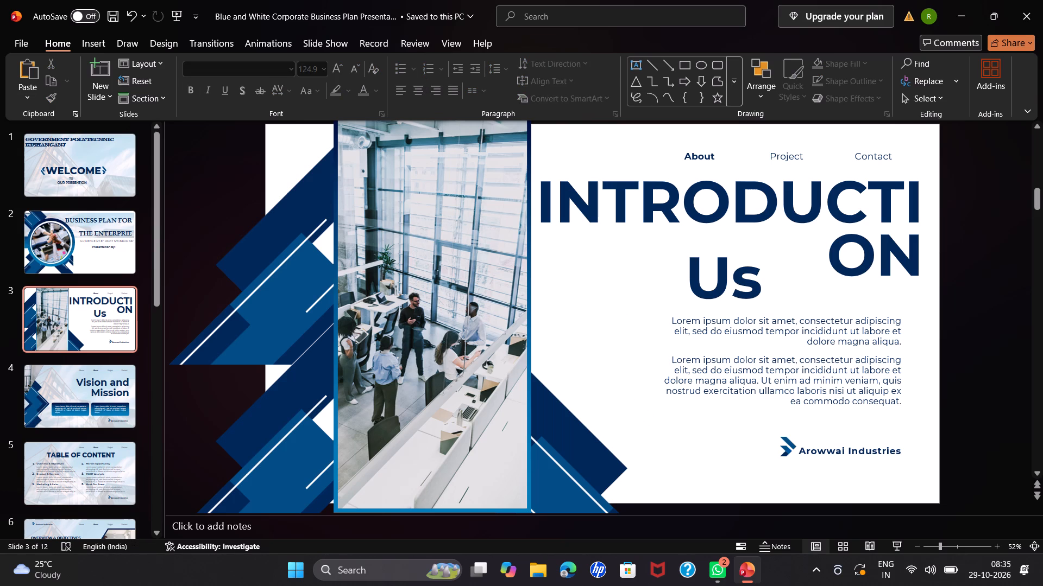
# Change the font of the whole INTRODUCTION title on slide 3 to Microsoft Tai Le.
pyautogui.moveTo(918, 199); pyautogui.dragTo(566, 179)
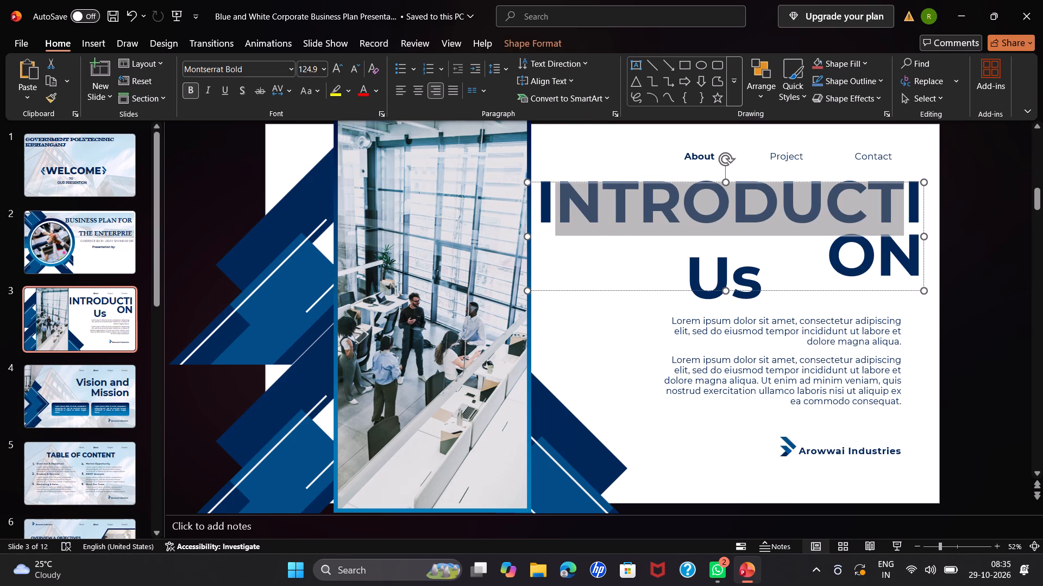
pyautogui.moveTo(566, 179); pyautogui.dragTo(907, 268)
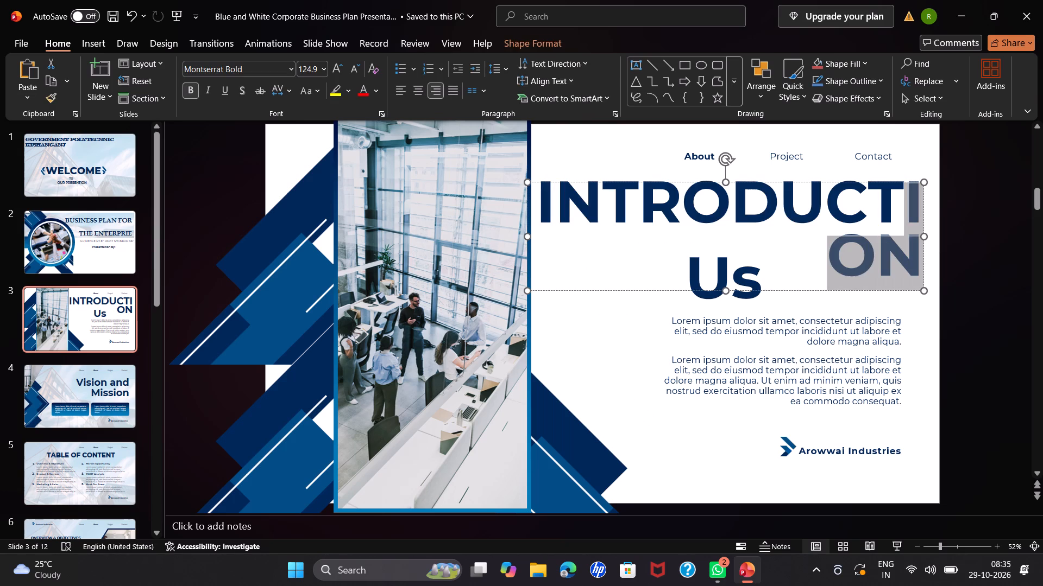
pyautogui.moveTo(907, 268); pyautogui.dragTo(553, 207)
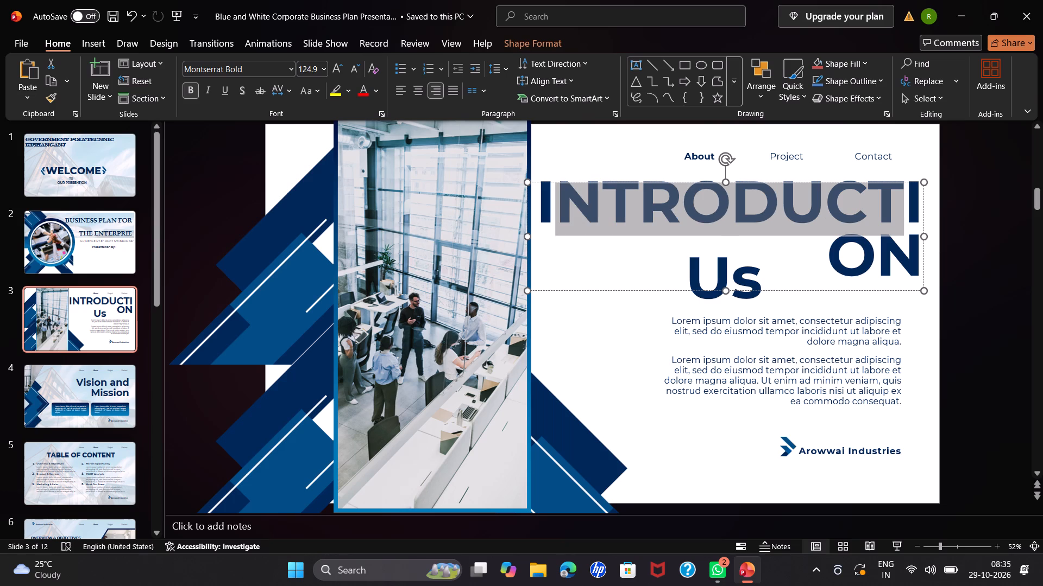
pyautogui.moveTo(553, 207); pyautogui.dragTo(914, 247)
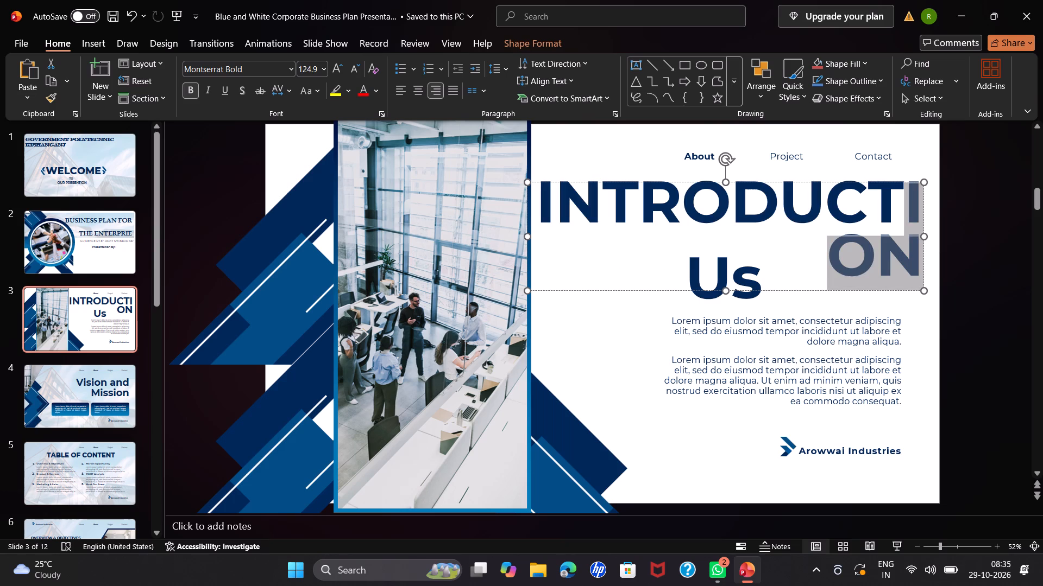
pyautogui.moveTo(914, 247); pyautogui.dragTo(937, 283)
pyautogui.moveTo(937, 283); pyautogui.dragTo(577, 202)
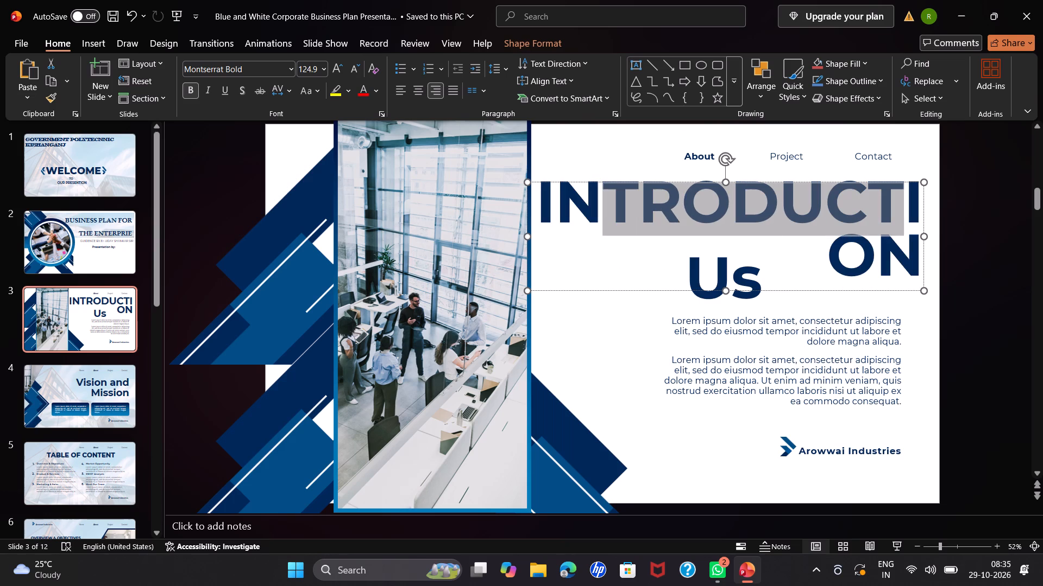
pyautogui.moveTo(577, 202); pyautogui.dragTo(703, 275)
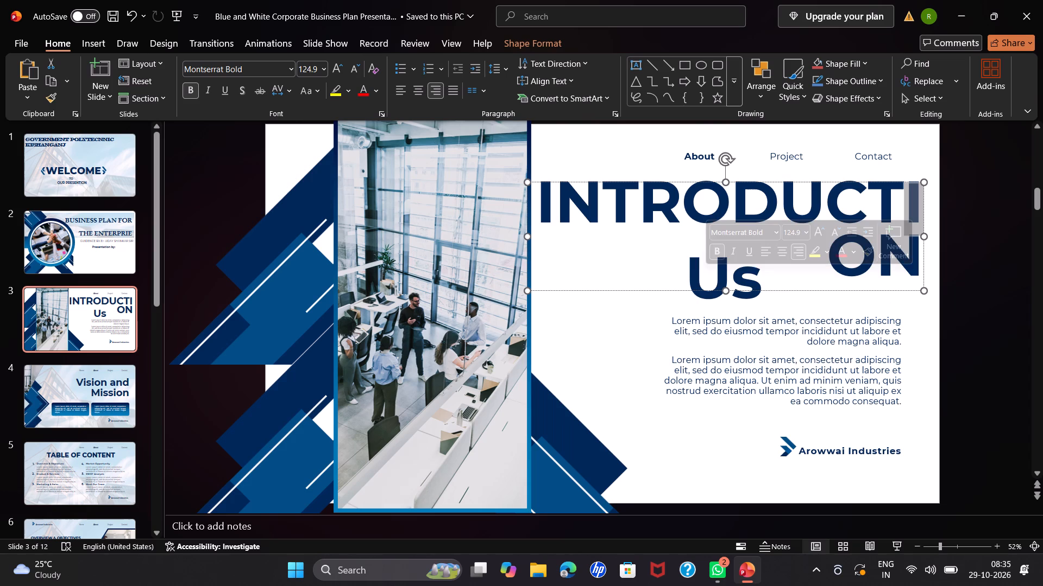
pyautogui.moveTo(921, 265); pyautogui.dragTo(907, 257)
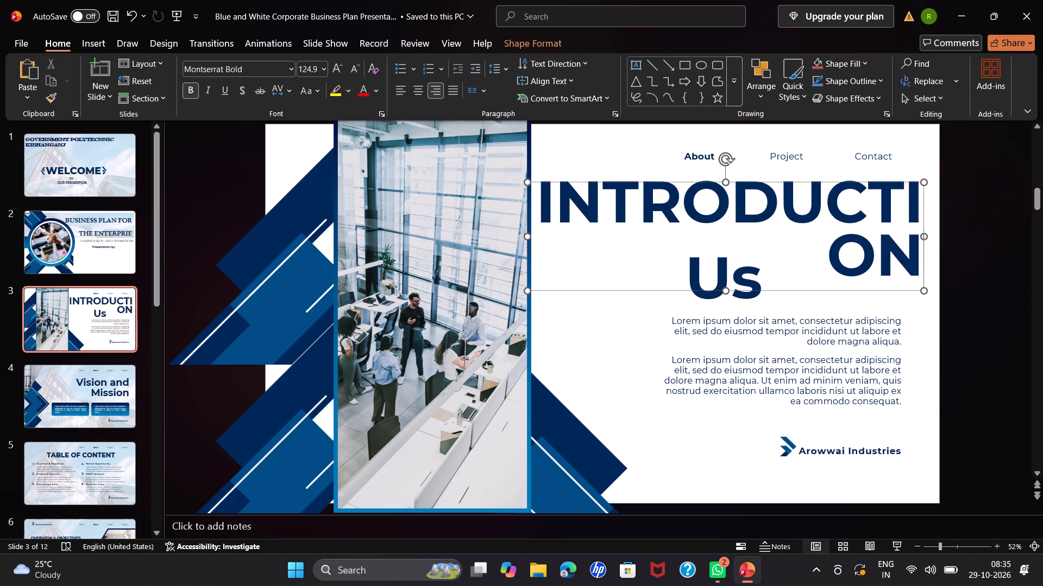
pyautogui.moveTo(907, 257); pyautogui.dragTo(838, 193)
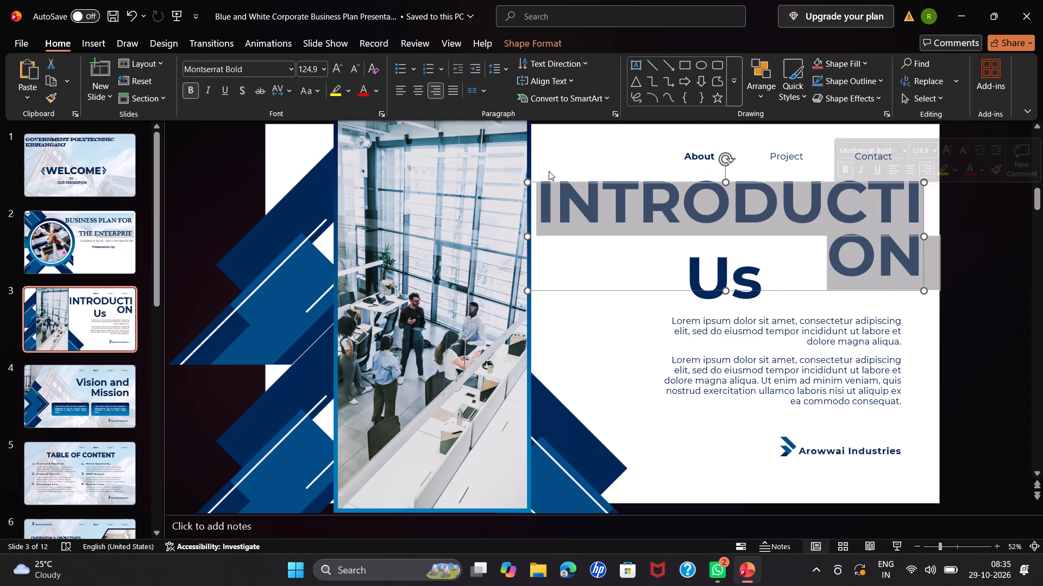
pyautogui.click(321, 71)
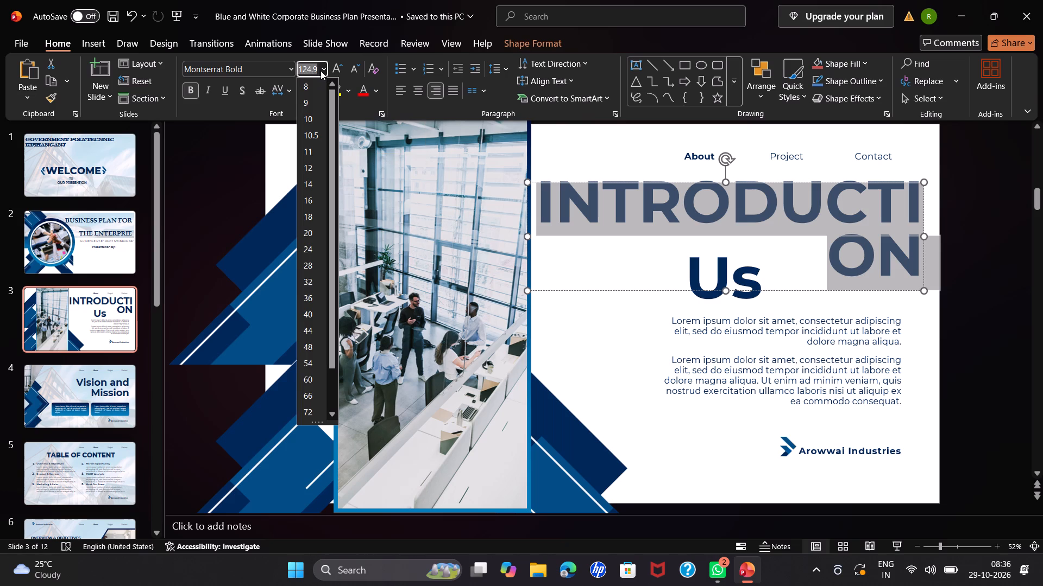
pyautogui.click(331, 411)
pyautogui.tripleClick(332, 411)
pyautogui.click(332, 409)
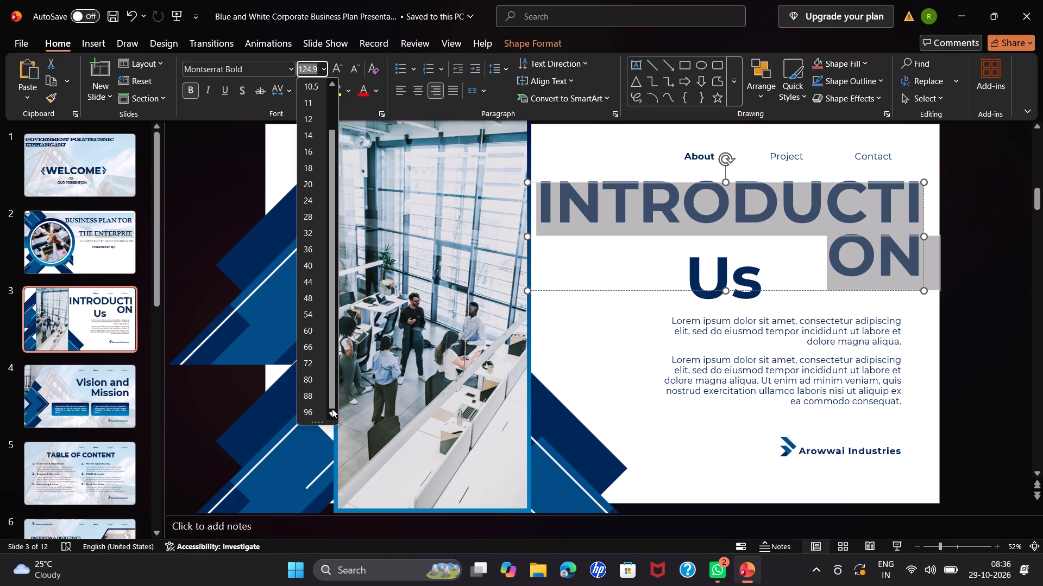
pyautogui.click(286, 69)
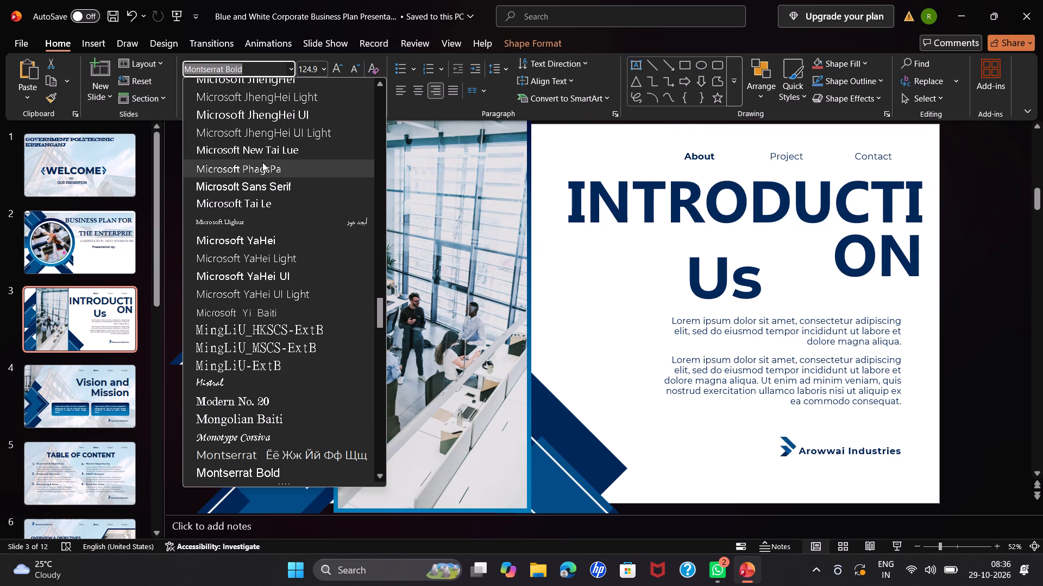
pyautogui.click(245, 199)
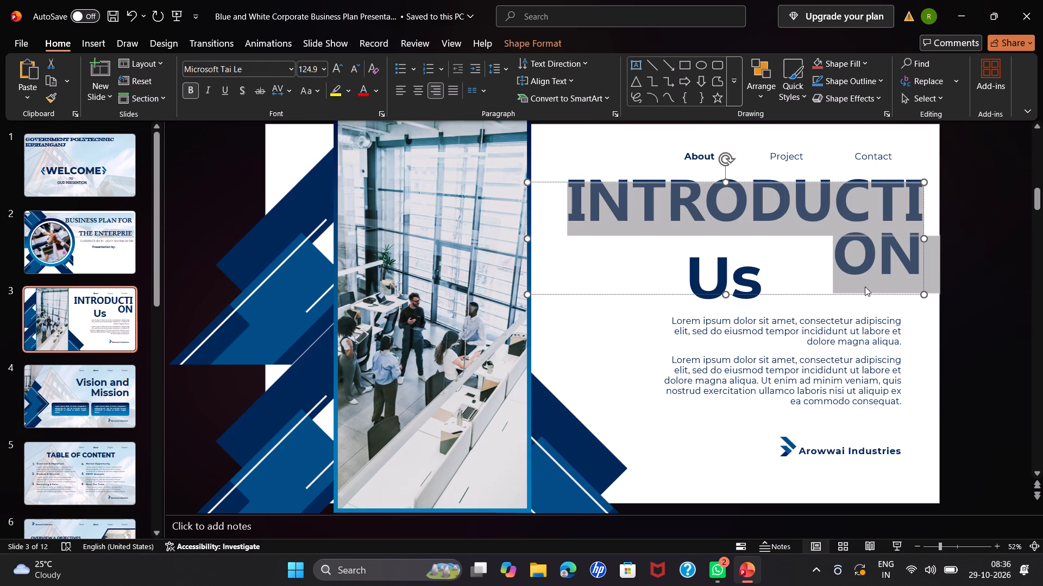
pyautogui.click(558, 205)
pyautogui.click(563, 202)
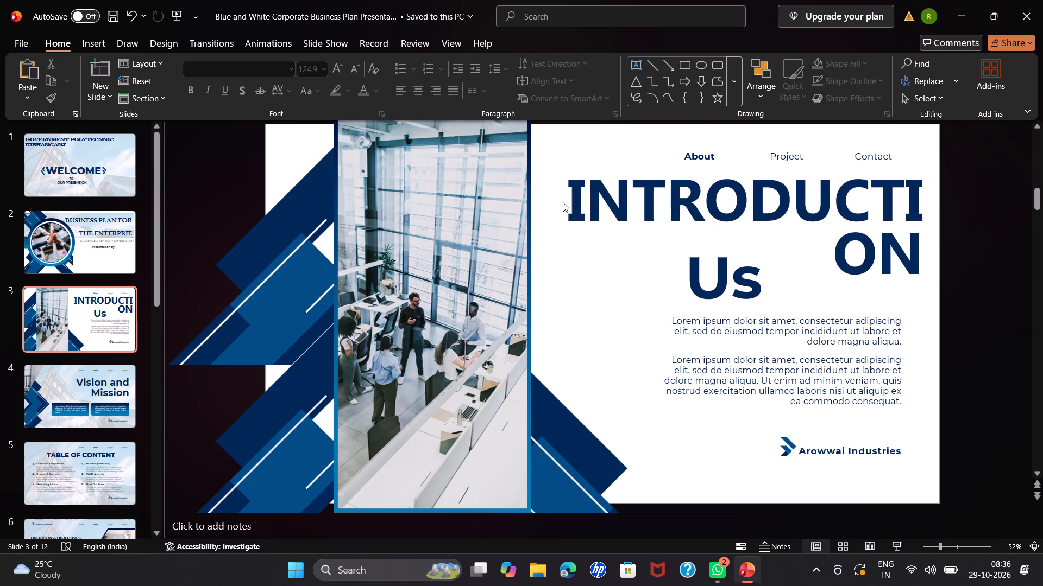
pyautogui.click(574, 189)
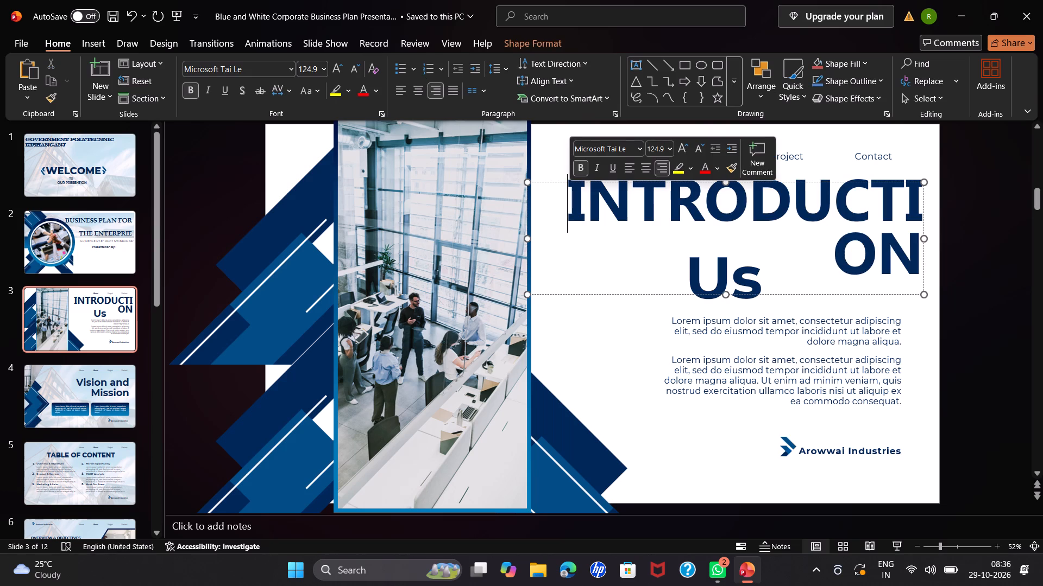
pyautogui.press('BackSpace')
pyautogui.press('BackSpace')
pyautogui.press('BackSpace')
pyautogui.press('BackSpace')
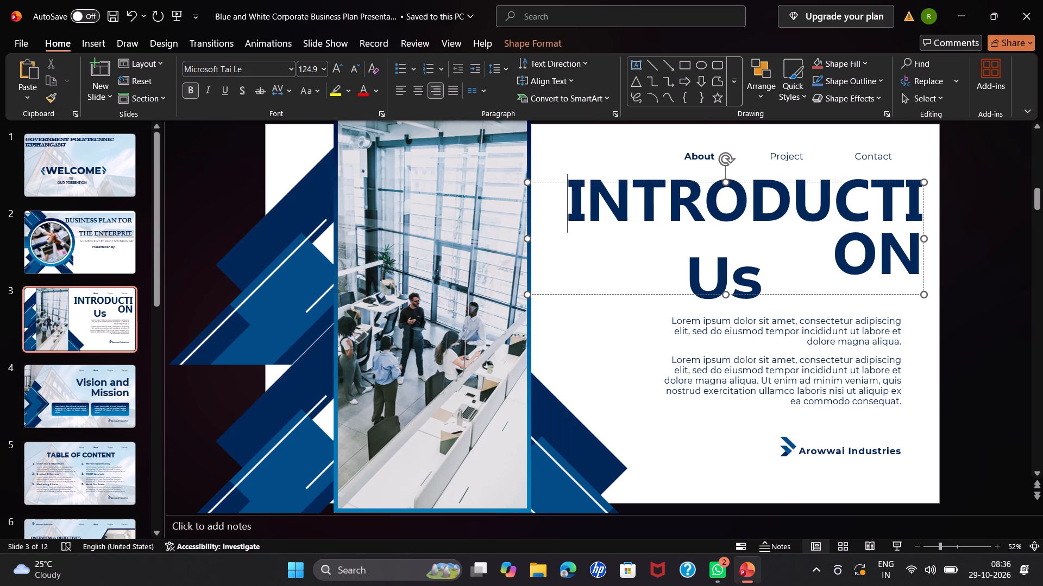
# Extend the INTRODUCTION title box leftward over the office photo and reduce its height so the word fits on one line.
pyautogui.click(530, 212)
pyautogui.click(528, 213)
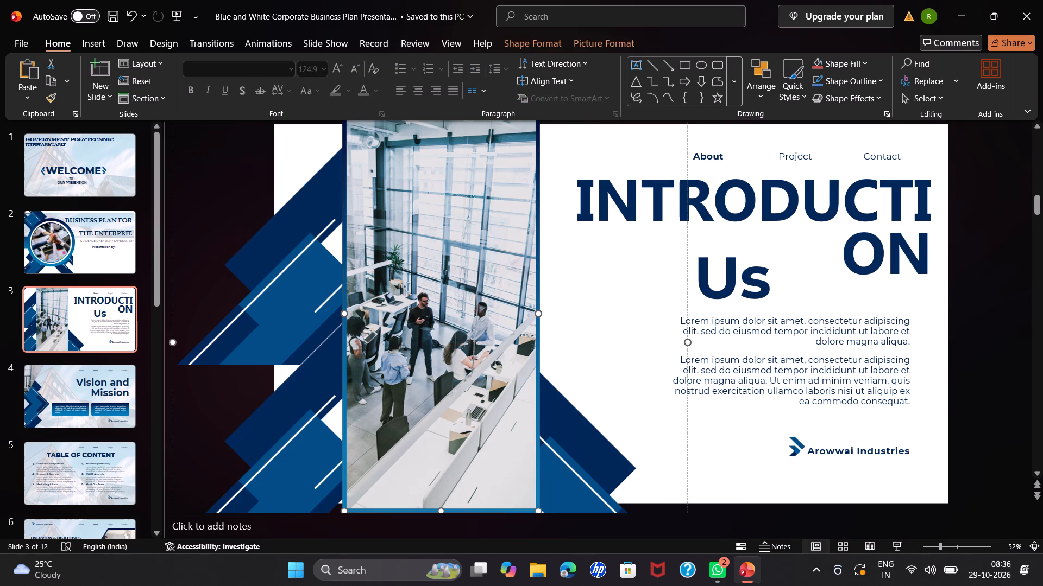
pyautogui.click(663, 203)
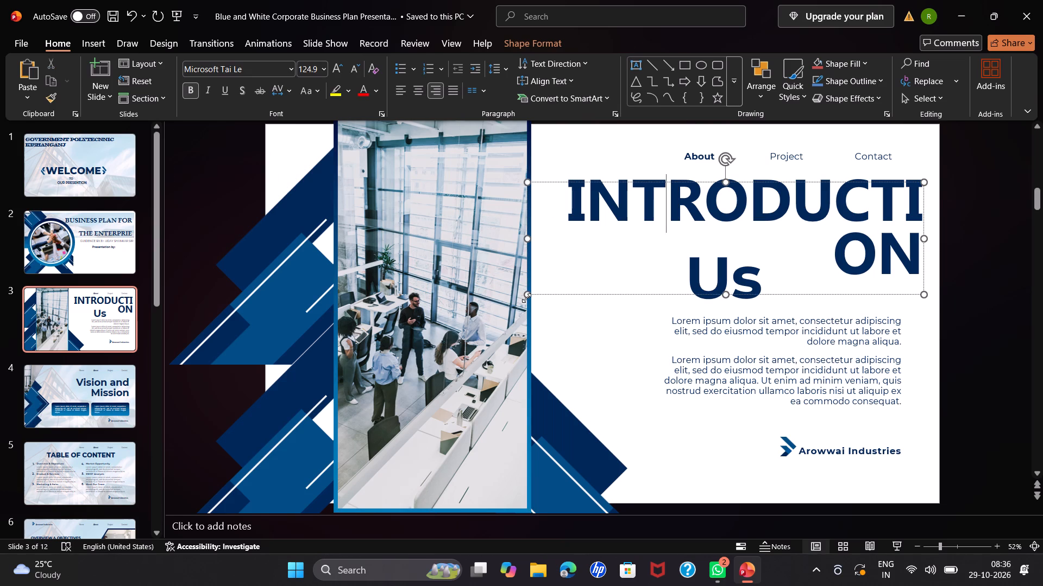
pyautogui.moveTo(526, 298); pyautogui.dragTo(471, 265)
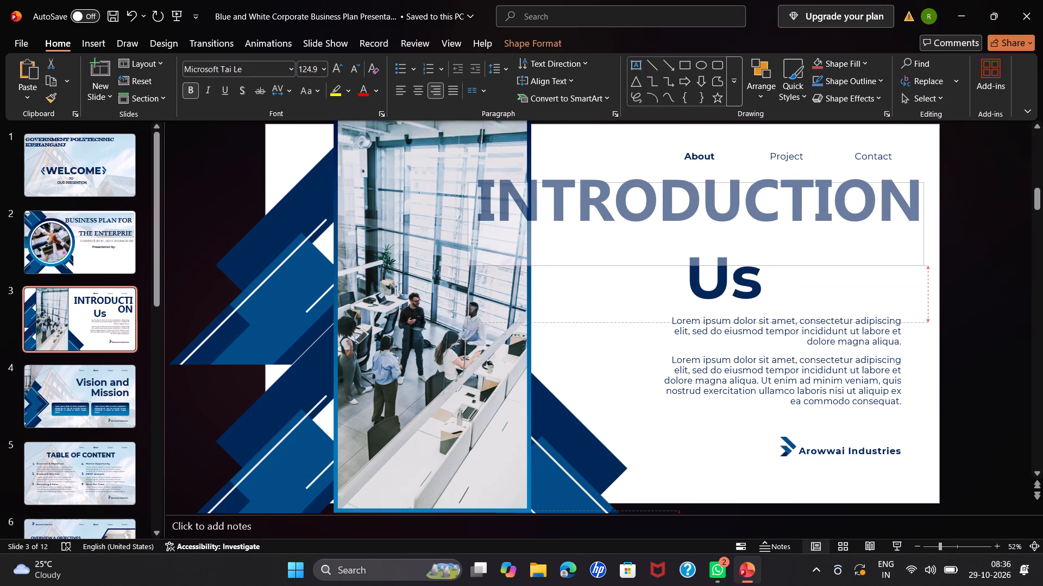
pyautogui.moveTo(471, 265); pyautogui.dragTo(503, 246)
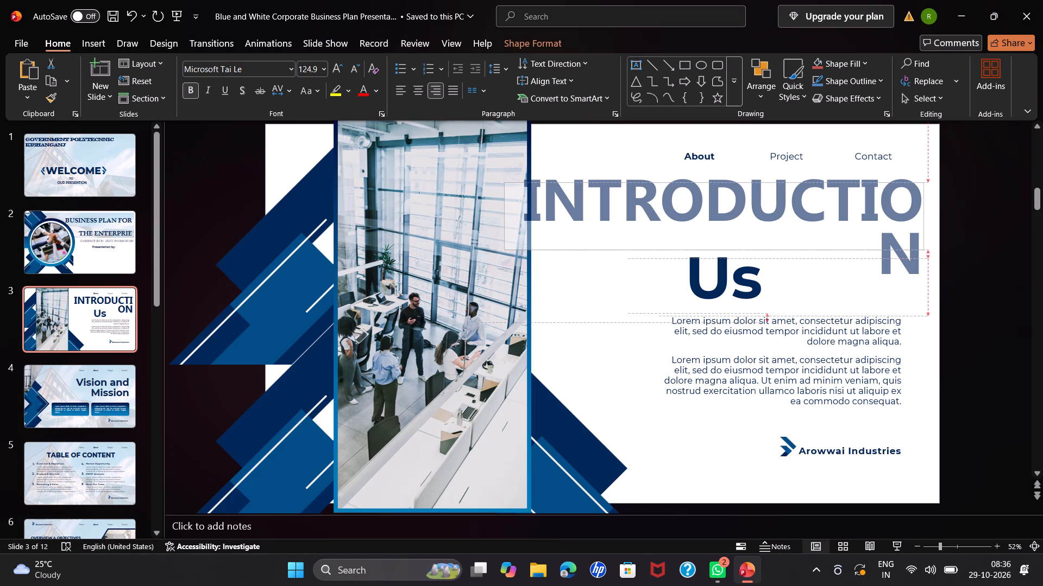
pyautogui.moveTo(503, 246); pyautogui.dragTo(458, 243)
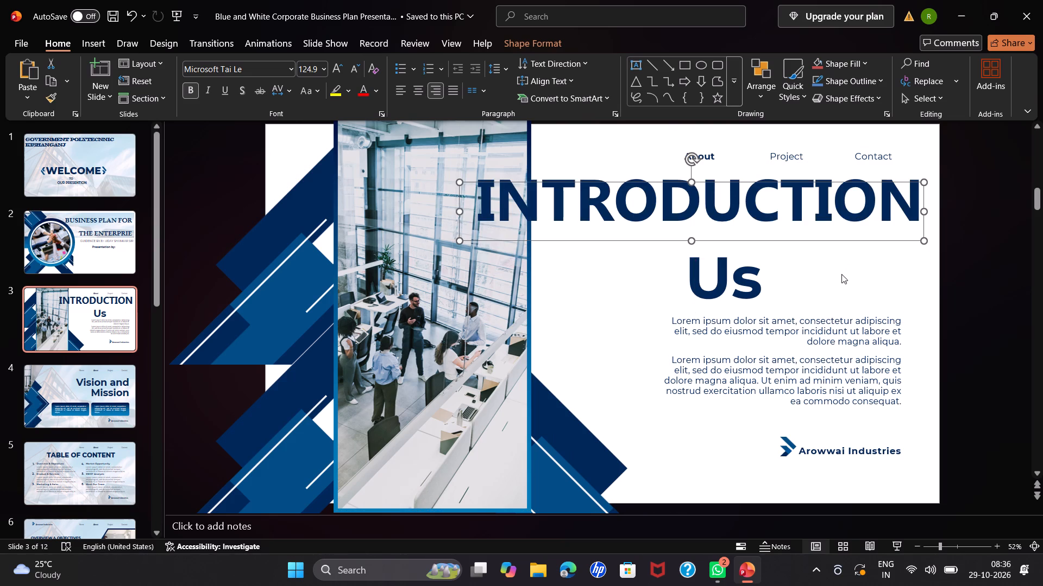
pyautogui.click(825, 296)
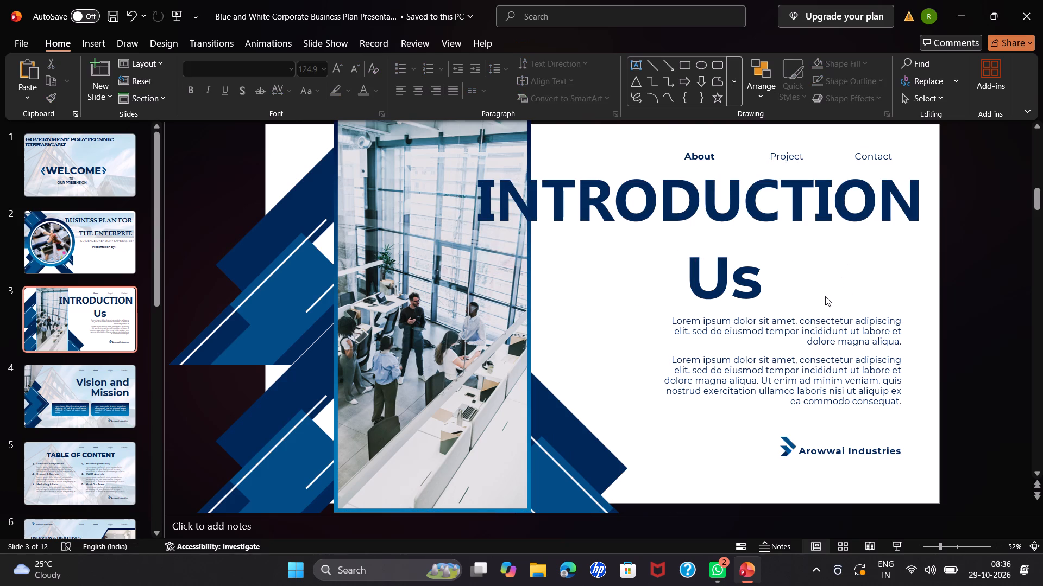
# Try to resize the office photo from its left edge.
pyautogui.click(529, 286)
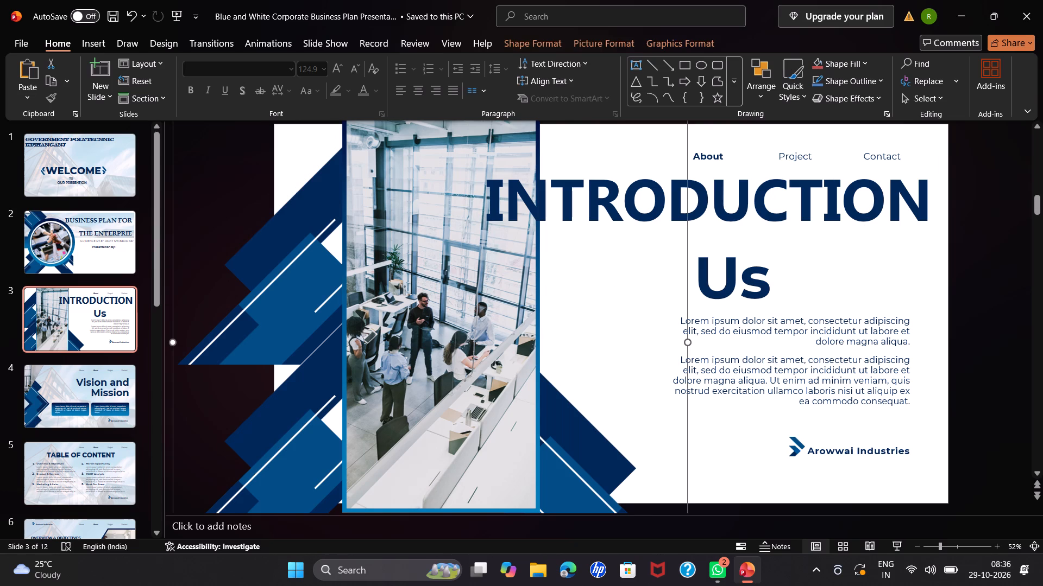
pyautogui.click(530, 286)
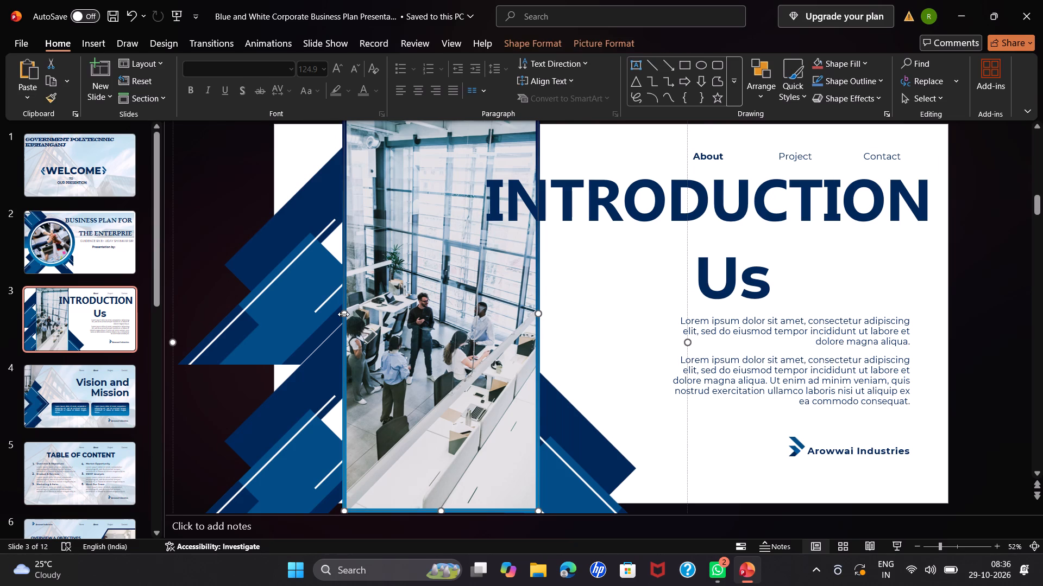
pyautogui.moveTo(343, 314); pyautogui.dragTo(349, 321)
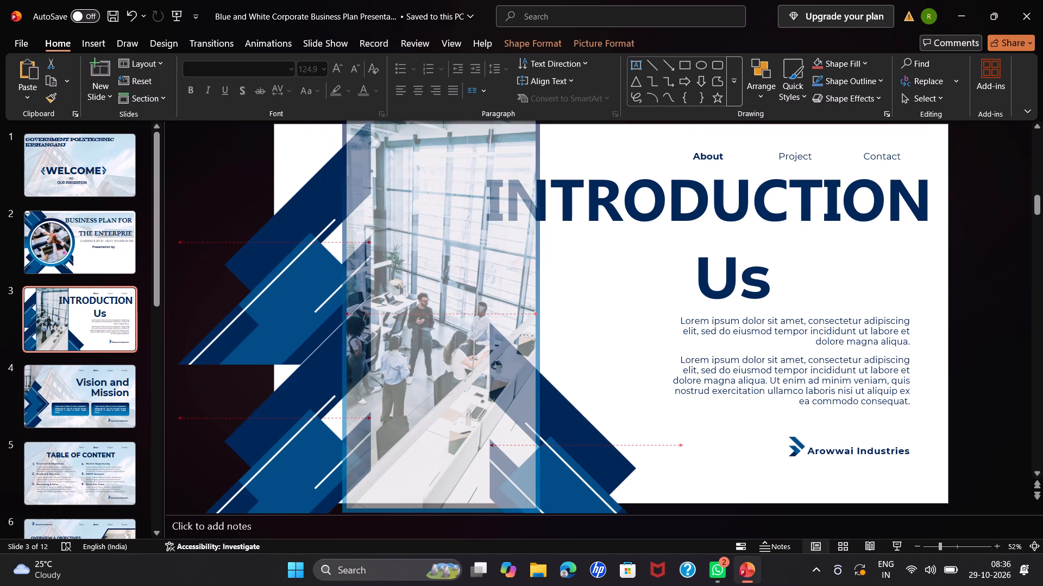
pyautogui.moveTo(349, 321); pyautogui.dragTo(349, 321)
# Shift the lower-left blue diagonal graphic slightly farther left behind the office photo.
pyautogui.moveTo(338, 343); pyautogui.dragTo(321, 344)
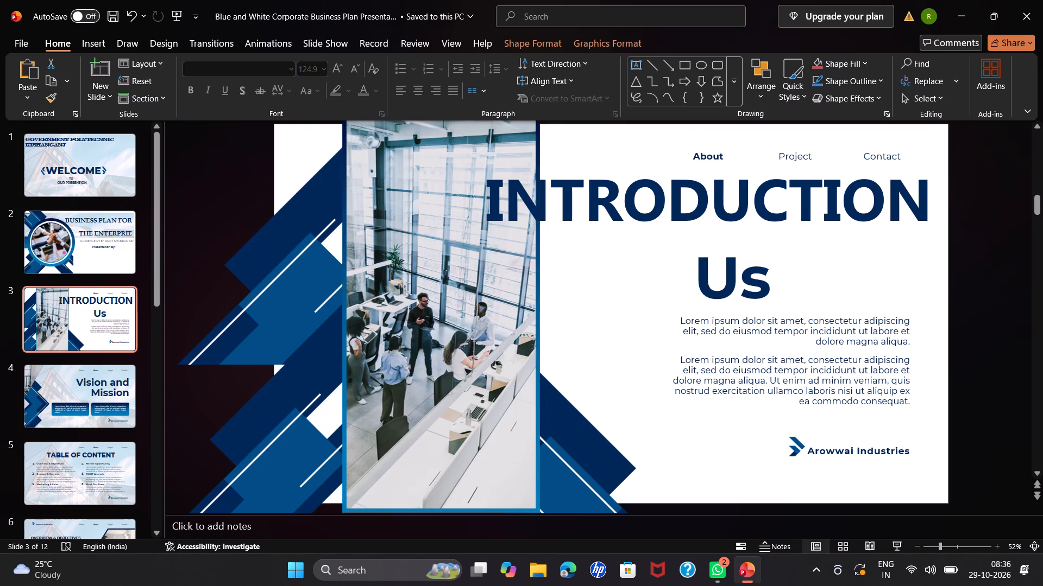
pyautogui.moveTo(321, 344); pyautogui.dragTo(326, 344)
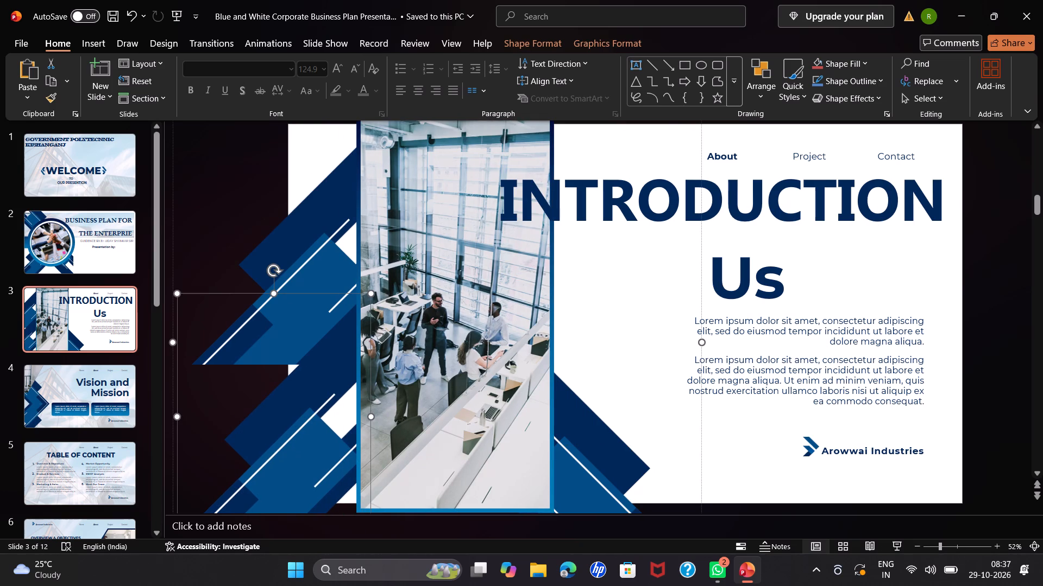
# Move the office photo left to the slide's edge so it clears the INTRODUCTION title, keeping its height position.
pyautogui.click(558, 358)
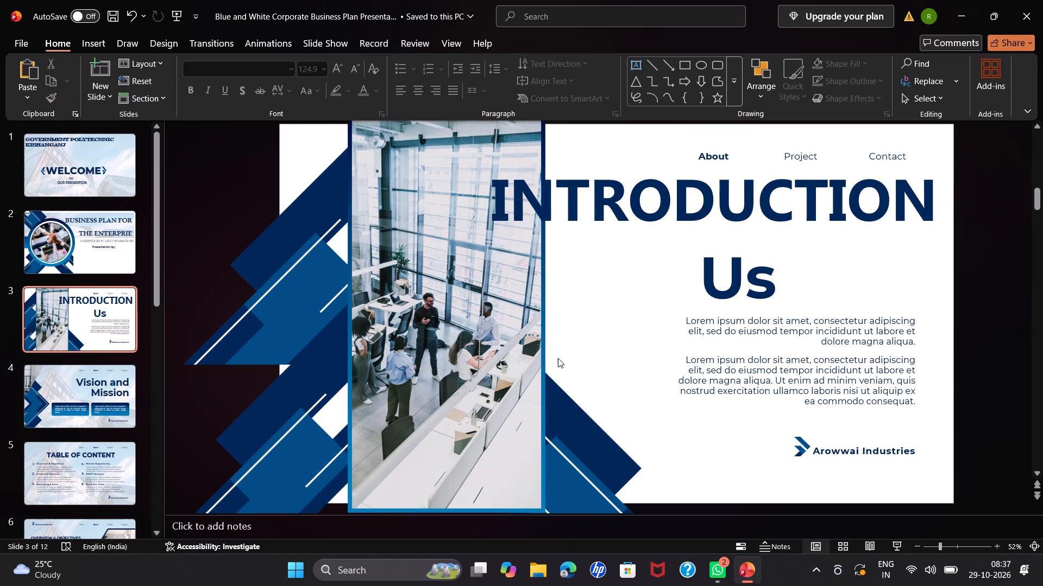
pyautogui.click(545, 367)
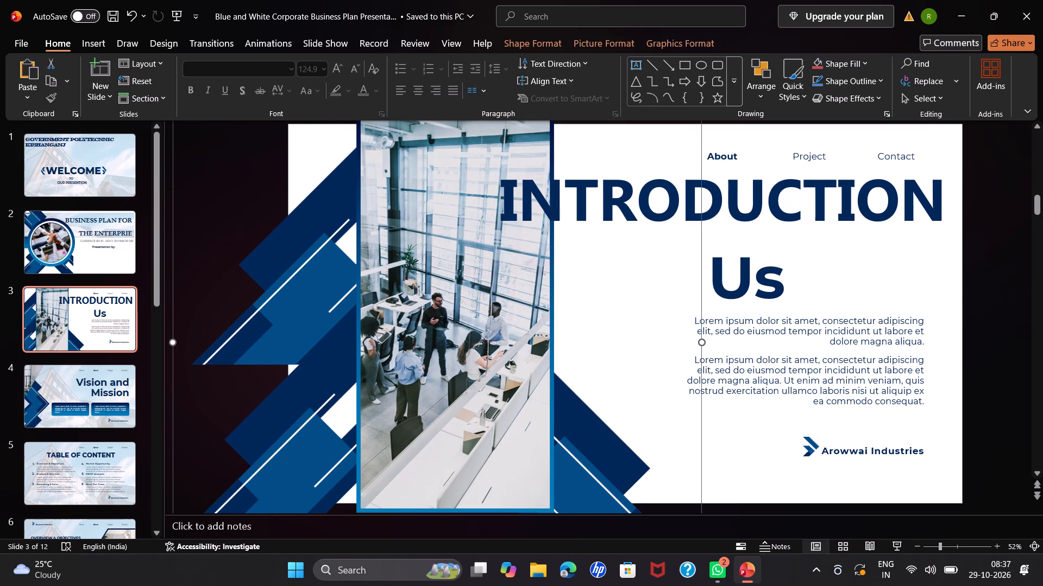
pyautogui.click(555, 360)
pyautogui.moveTo(551, 356); pyautogui.dragTo(482, 348)
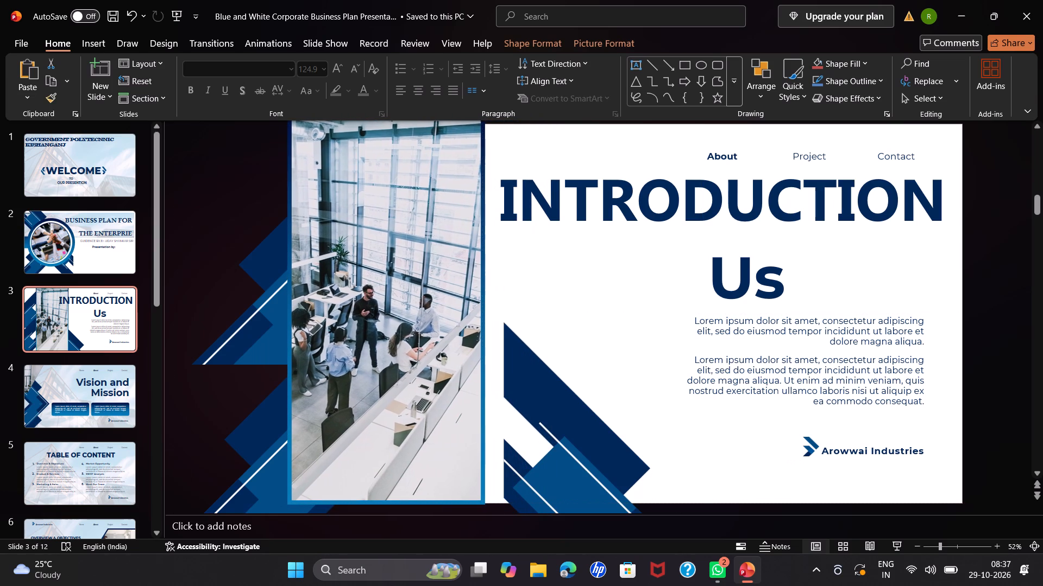
pyautogui.moveTo(482, 348); pyautogui.dragTo(480, 352)
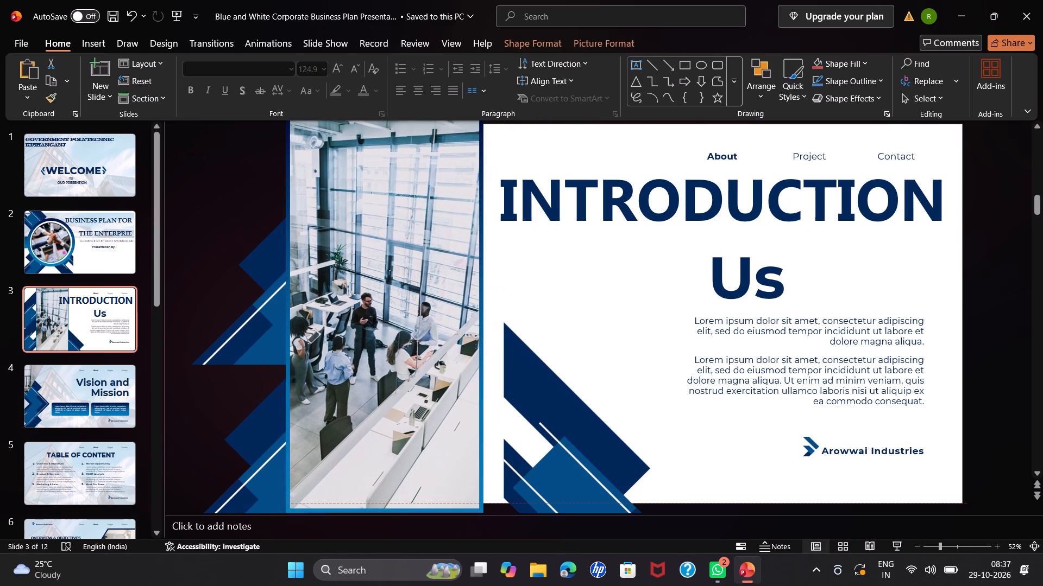
pyautogui.moveTo(480, 352); pyautogui.dragTo(479, 353)
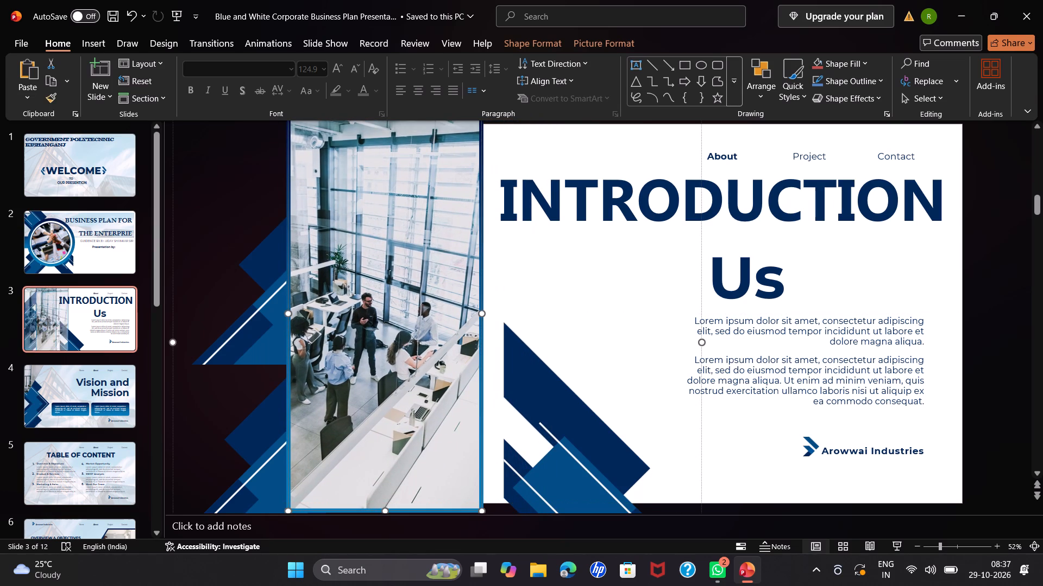
# Move the lower-right blue diagonal graphic left until it meets the office photo's right edge.
pyautogui.moveTo(526, 379); pyautogui.dragTo(507, 376)
pyautogui.click(528, 283)
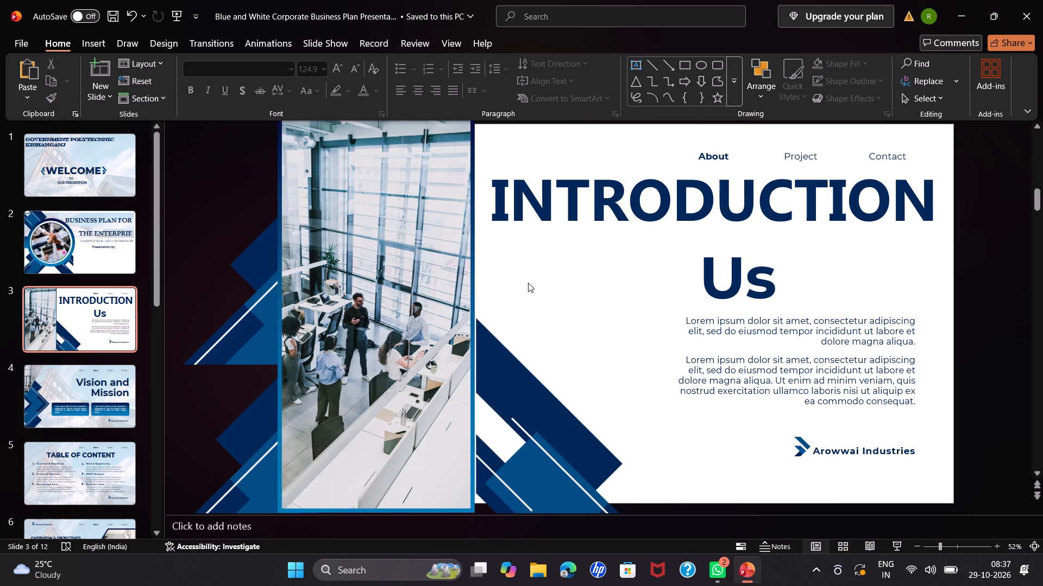
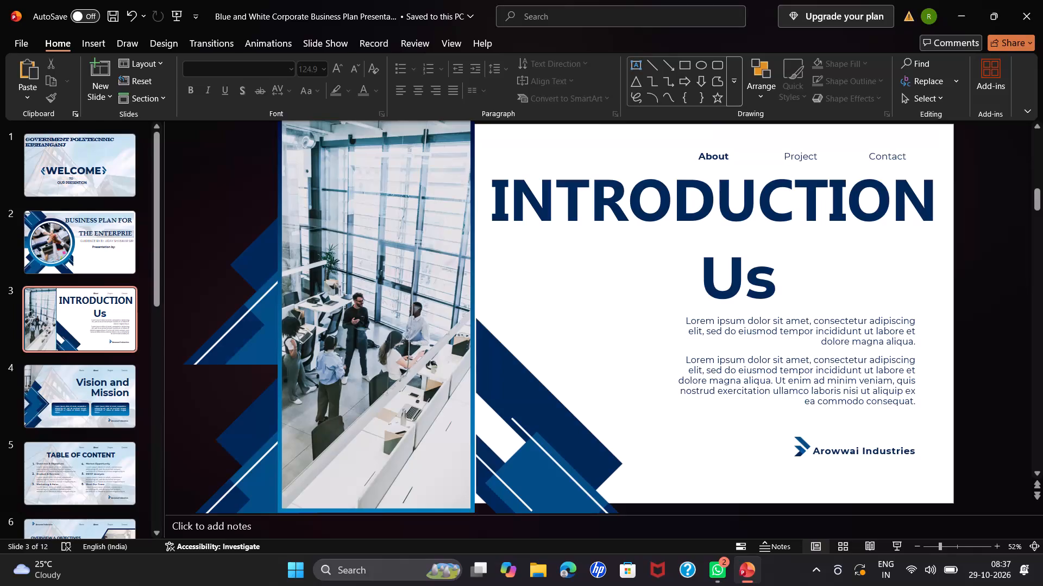
# Delete the "Us" text box below the INTRODUCTION title on slide 3.
pyautogui.moveTo(770, 280); pyautogui.dragTo(765, 279)
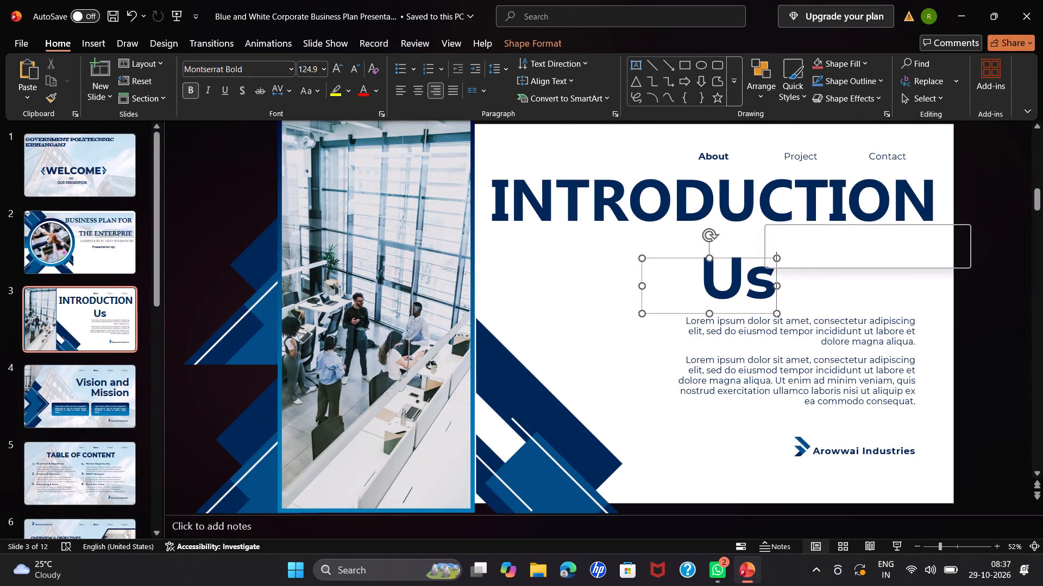
pyautogui.click(739, 315)
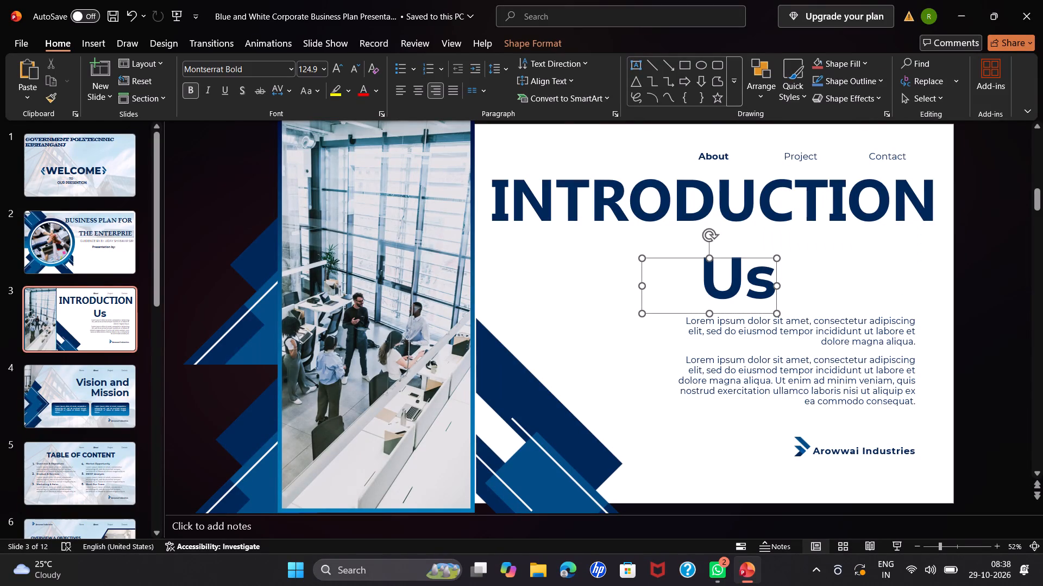
pyautogui.press('BackSpace')
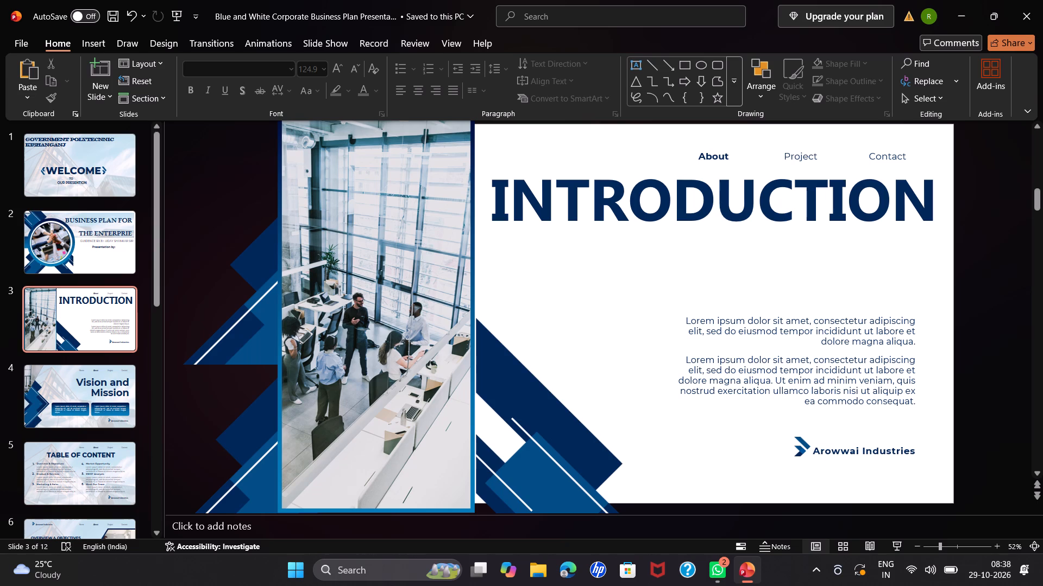
# Replace the first lorem ipsum paragraph with the copied text "Business Plan: A written document that describes the goals and strategies of a business.".
pyautogui.moveTo(686, 321); pyautogui.dragTo(709, 320)
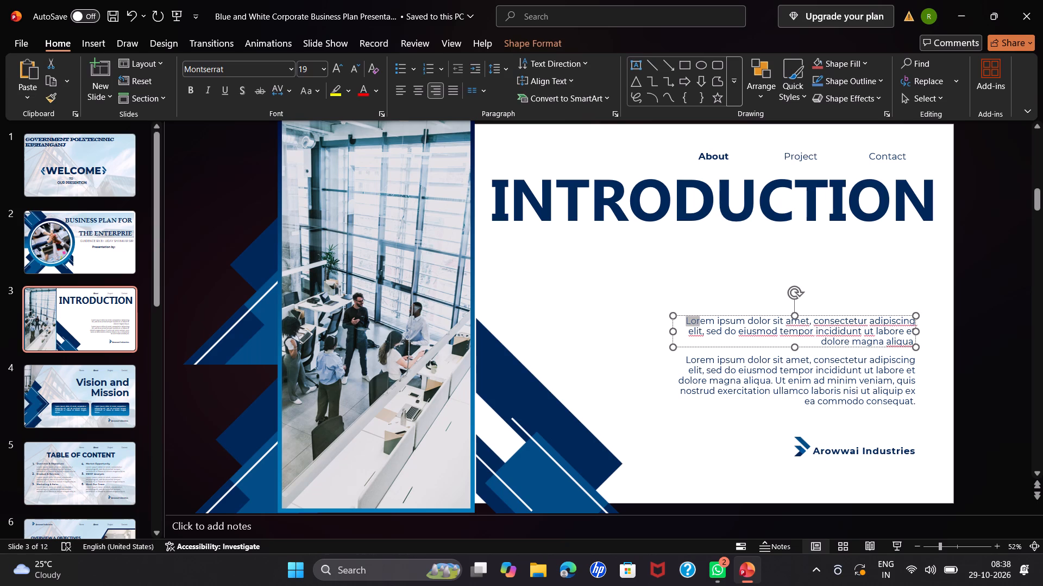
pyautogui.moveTo(709, 320); pyautogui.dragTo(903, 340)
pyautogui.press('BackSpace')
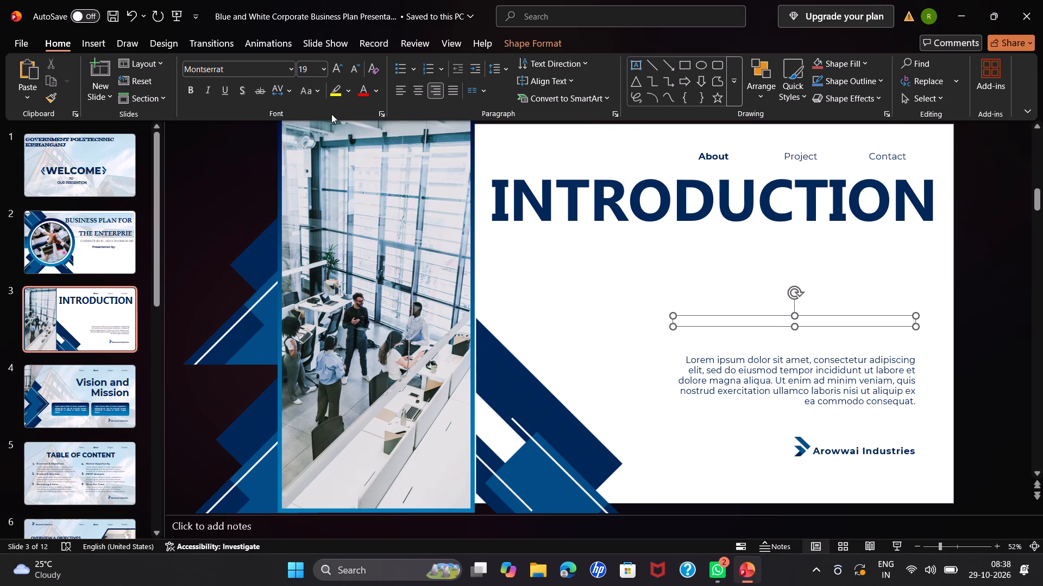
pyautogui.hotkey('ctrl', 'v')
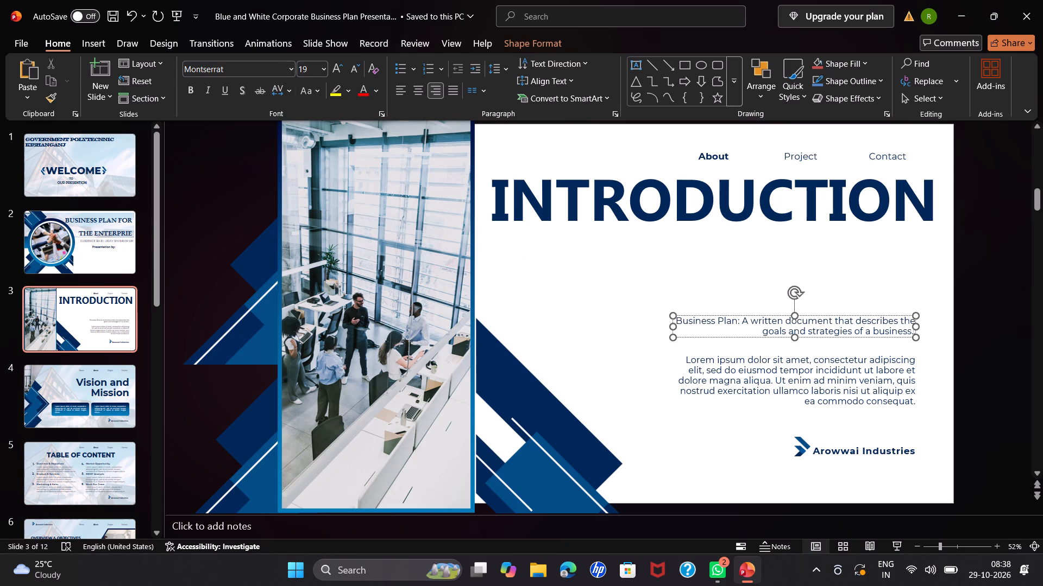
# Widen the Business Plan text box leftward to the office photo's edge so the sentence fits on one line.
pyautogui.moveTo(673, 341); pyautogui.dragTo(576, 319)
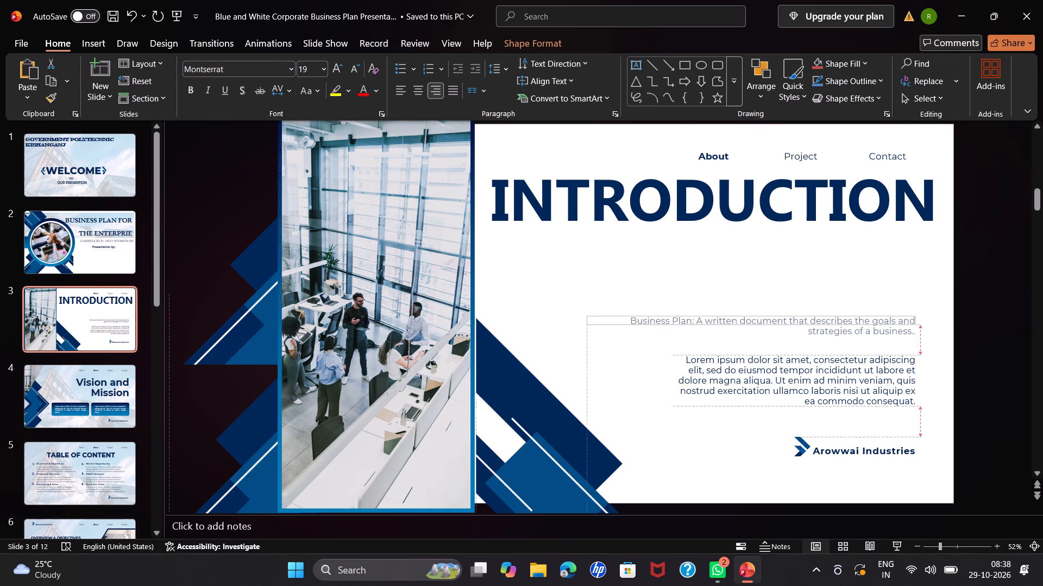
pyautogui.moveTo(576, 319); pyautogui.dragTo(481, 315)
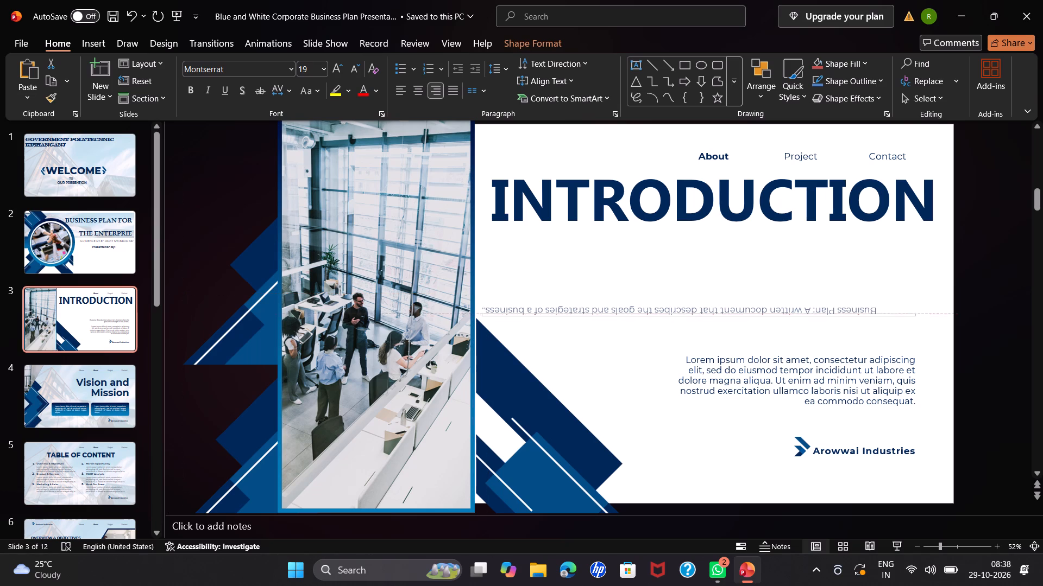
pyautogui.moveTo(481, 315); pyautogui.dragTo(479, 322)
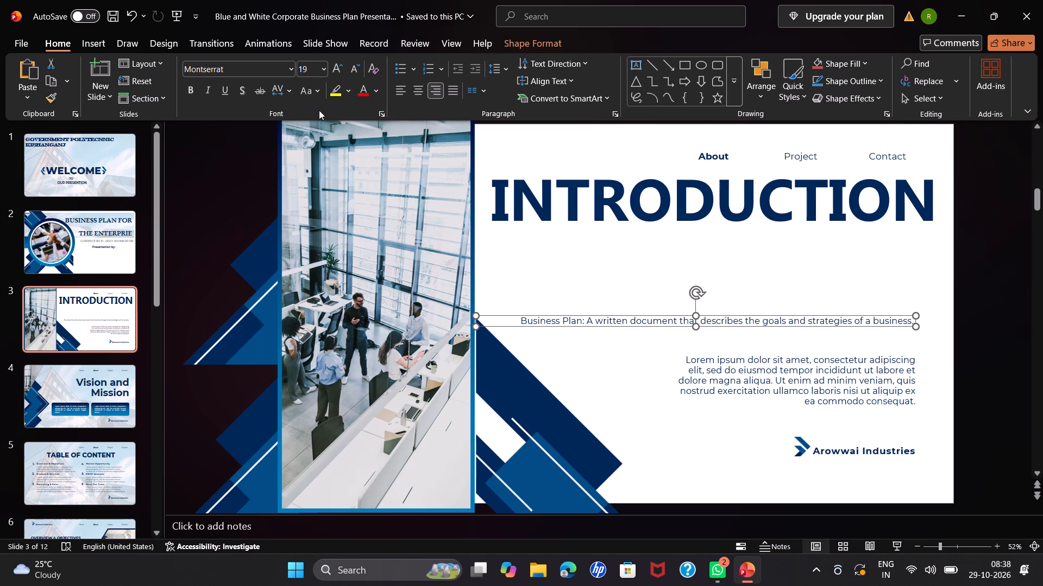
# Delete the blue diagonal graphic beside the office photo's lower-right edge.
pyautogui.click(535, 477)
pyautogui.click(535, 477)
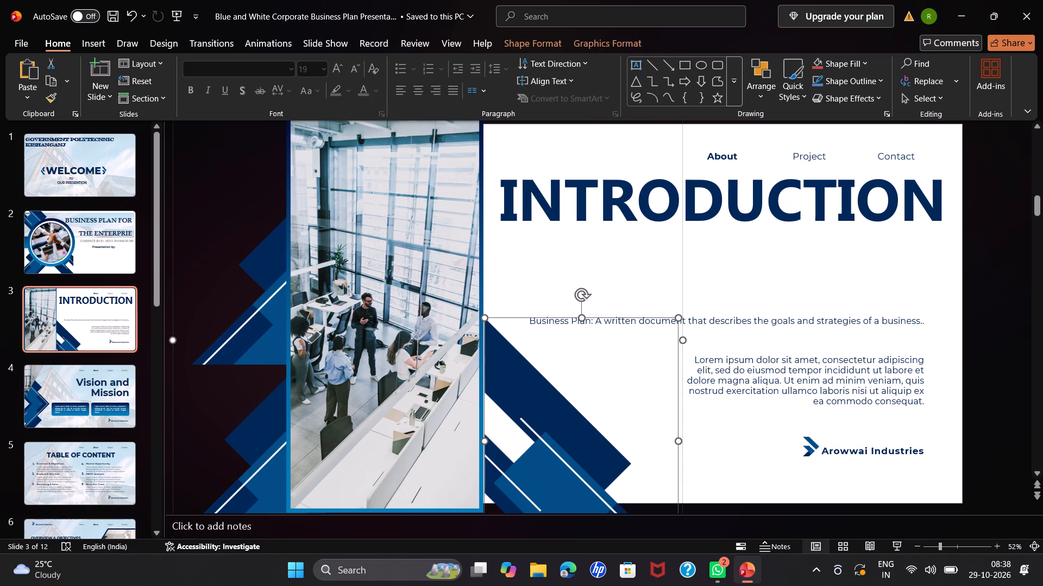
pyautogui.press('BackSpace')
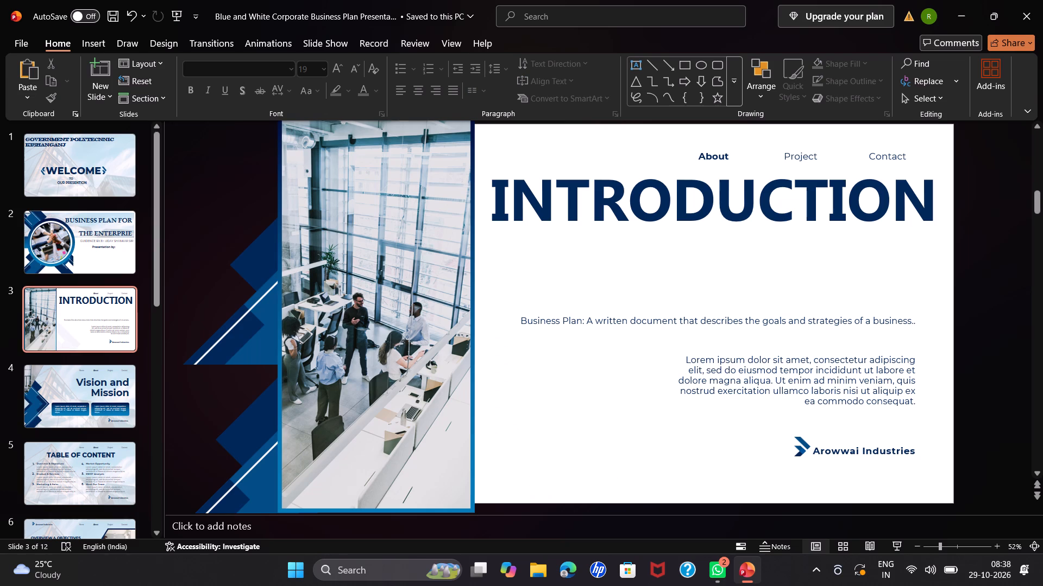
# Set the font size of the whole Business Plan sentence to 40.
pyautogui.click(669, 323)
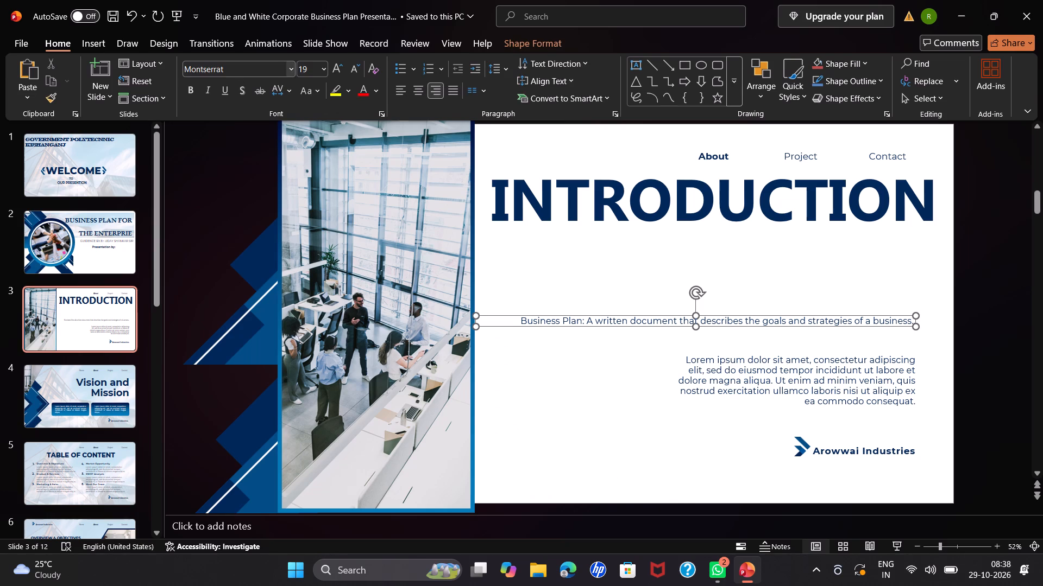
pyautogui.click(293, 71)
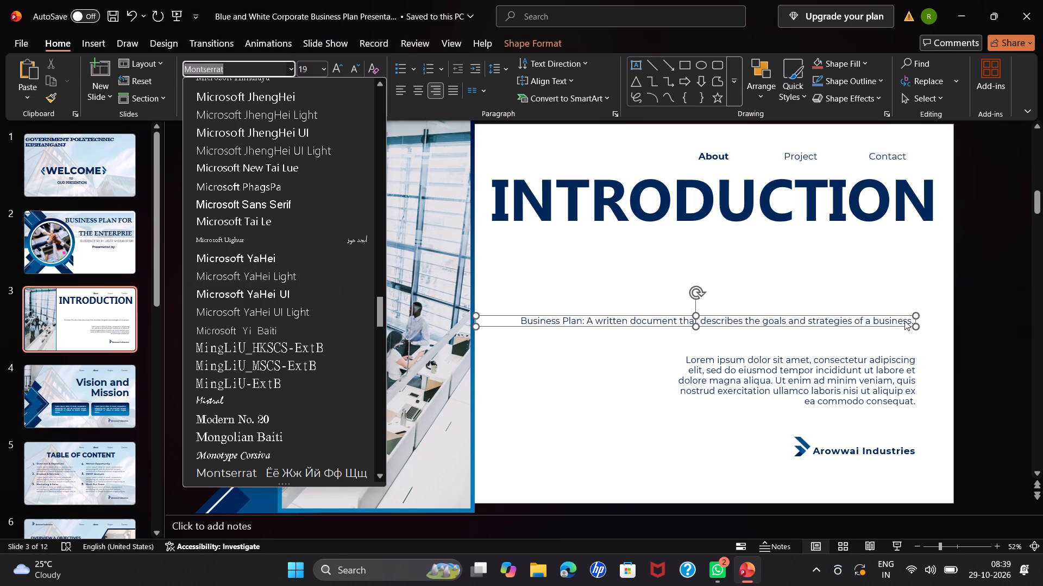
pyautogui.moveTo(910, 319); pyautogui.dragTo(904, 327)
pyautogui.moveTo(910, 321); pyautogui.dragTo(775, 327)
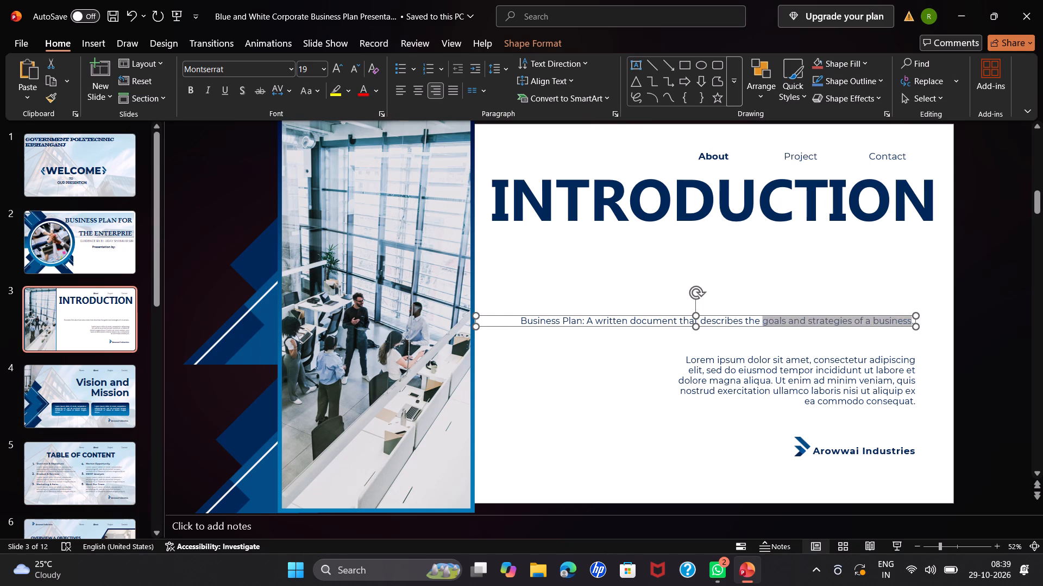
pyautogui.moveTo(775, 327); pyautogui.dragTo(506, 359)
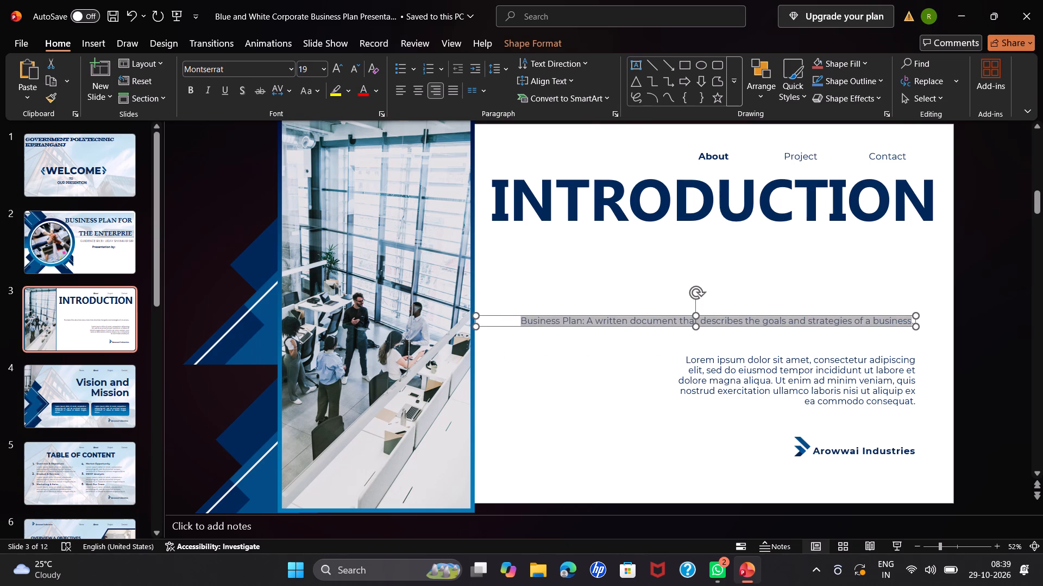
pyautogui.click(289, 72)
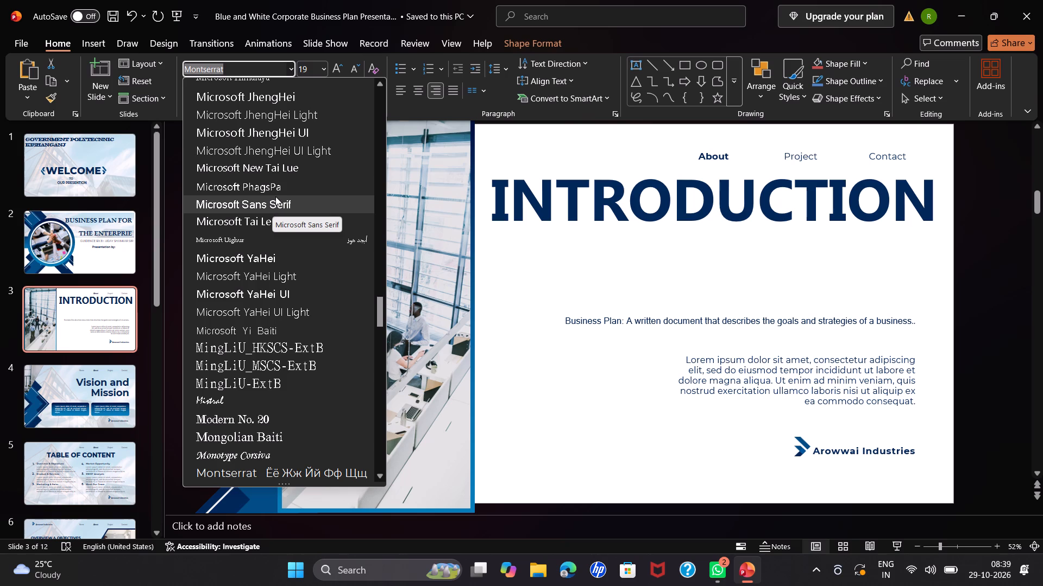
pyautogui.click(323, 70)
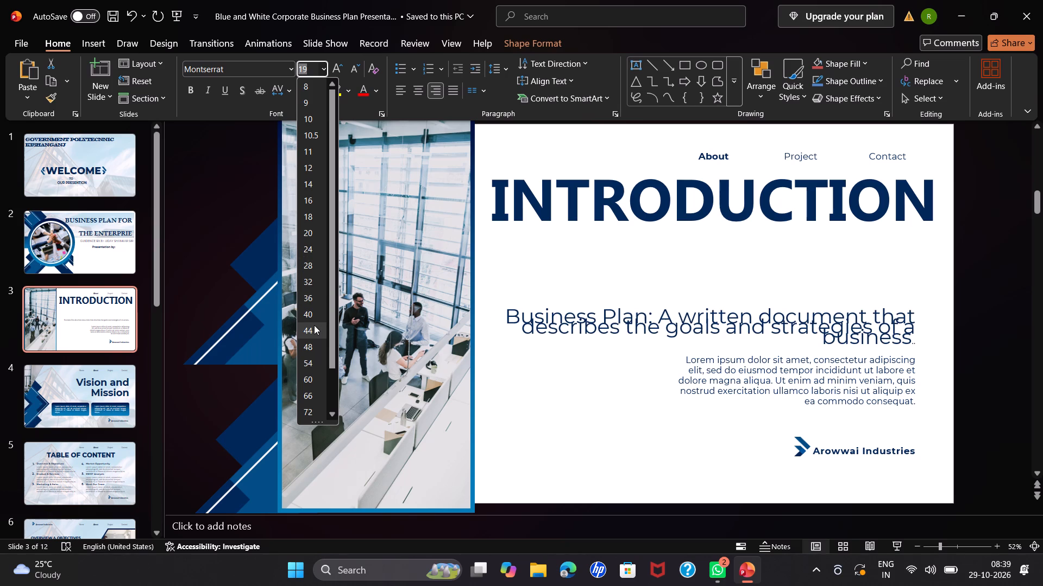
pyautogui.click(311, 317)
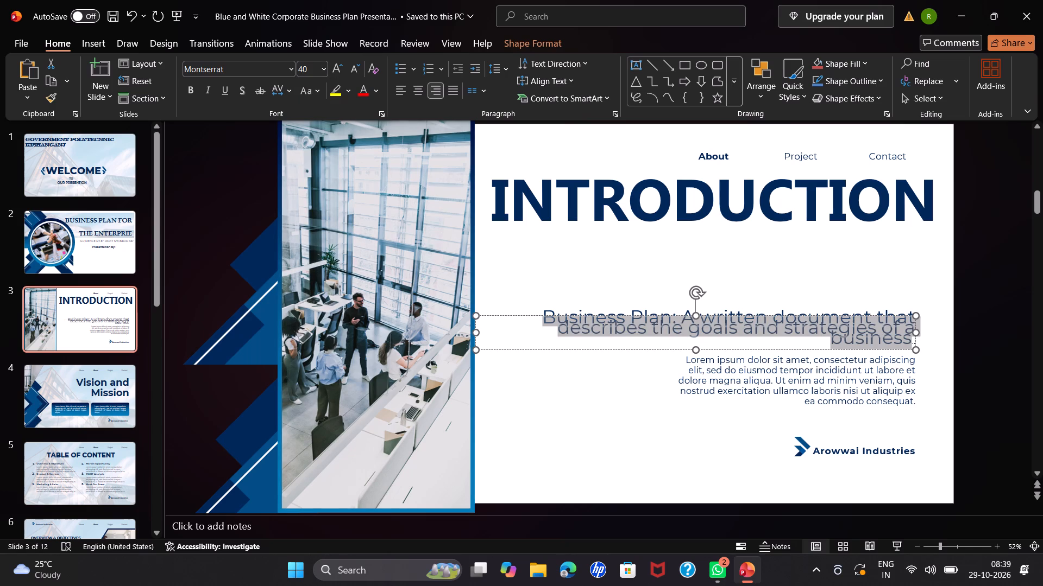
# Move the Business Plan text box up beneath the INTRODUCTION title and shift it left, overlapping the office photo's edge.
pyautogui.moveTo(476, 319); pyautogui.dragTo(491, 260)
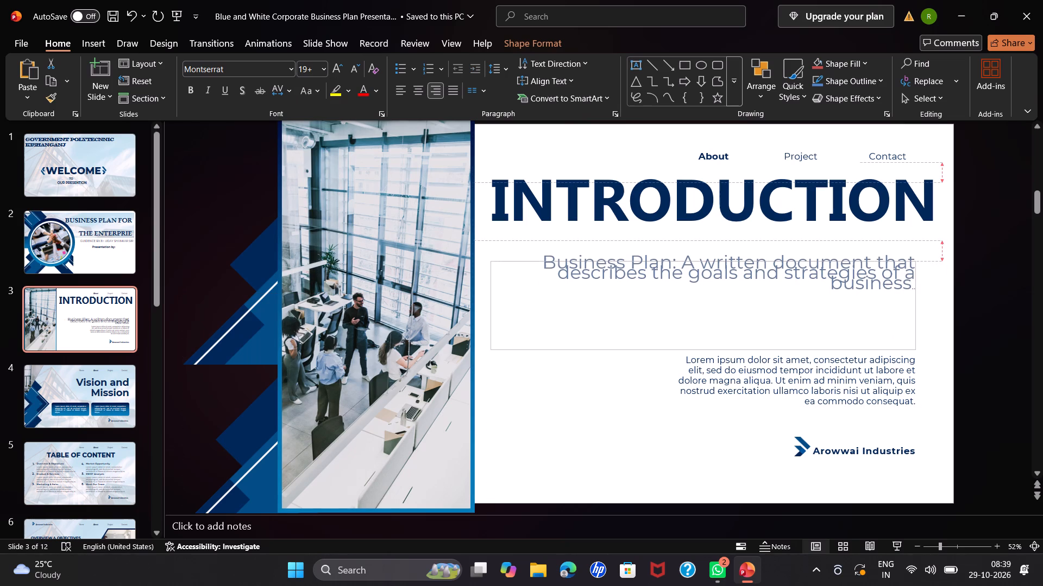
pyautogui.moveTo(491, 260); pyautogui.dragTo(472, 266)
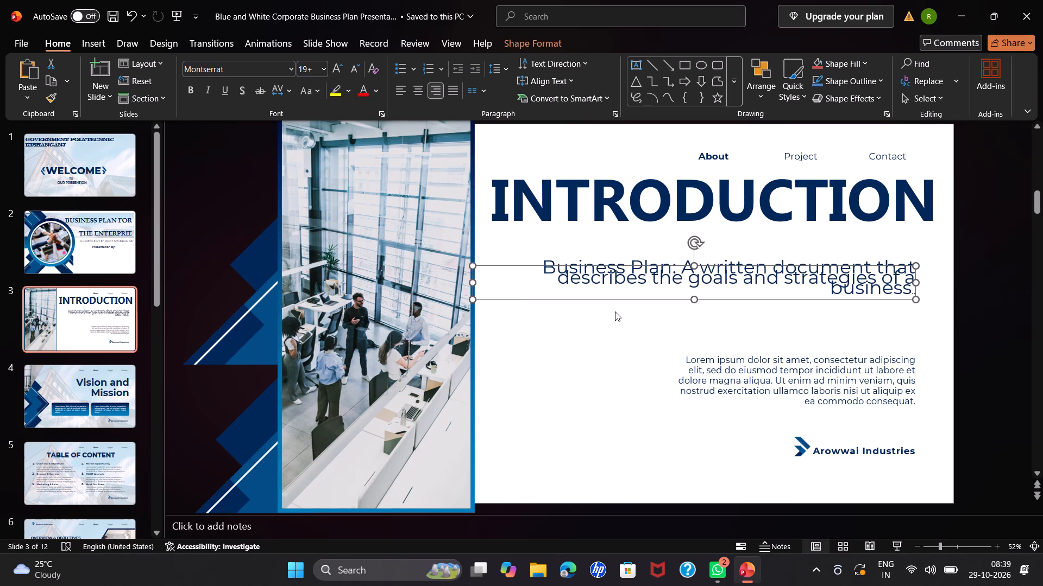
pyautogui.moveTo(693, 301); pyautogui.dragTo(654, 316)
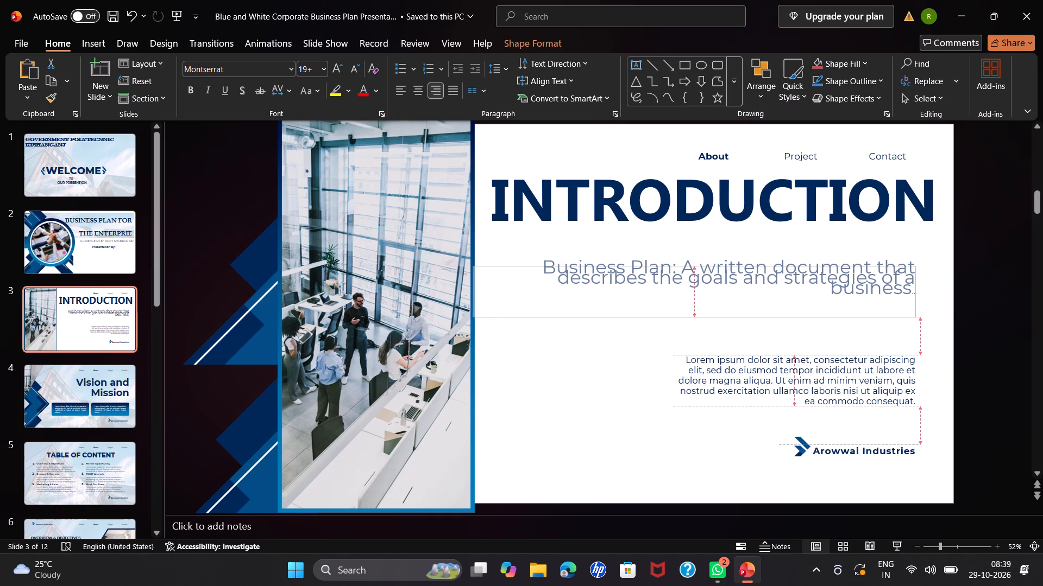
pyautogui.moveTo(654, 316); pyautogui.dragTo(548, 298)
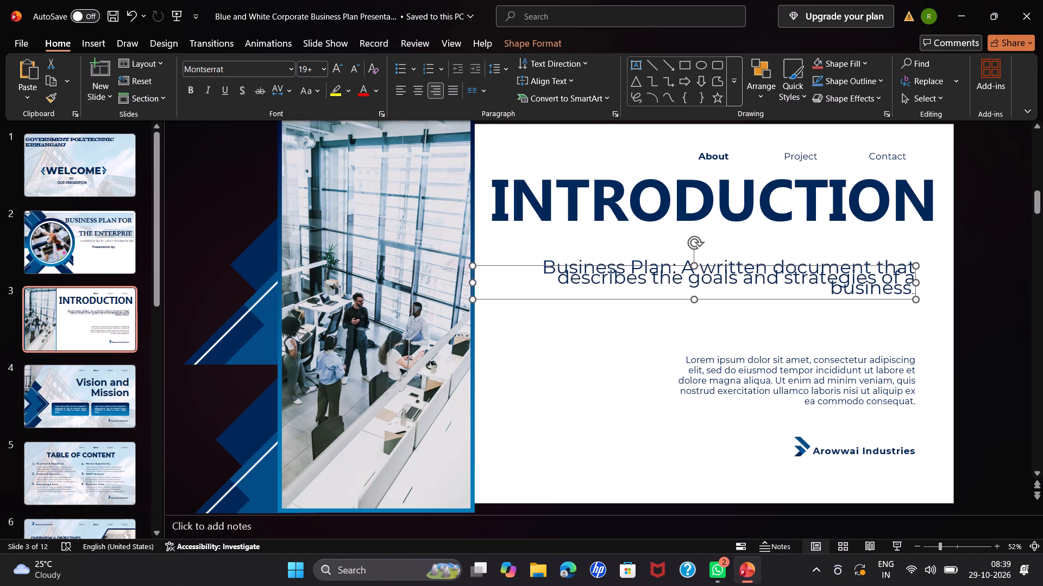
pyautogui.moveTo(547, 266); pyautogui.dragTo(520, 252)
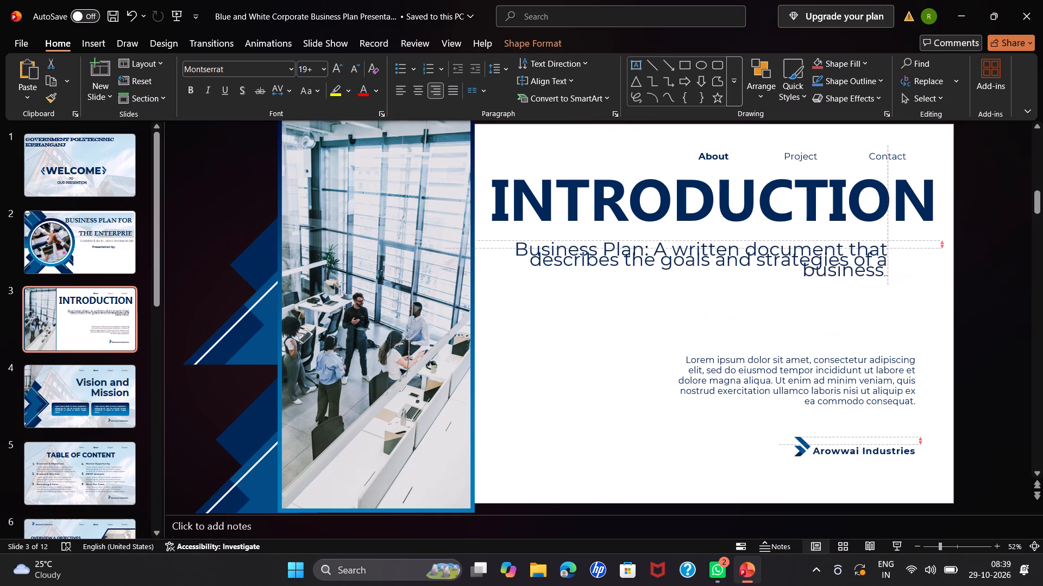
pyautogui.moveTo(520, 252); pyautogui.dragTo(504, 258)
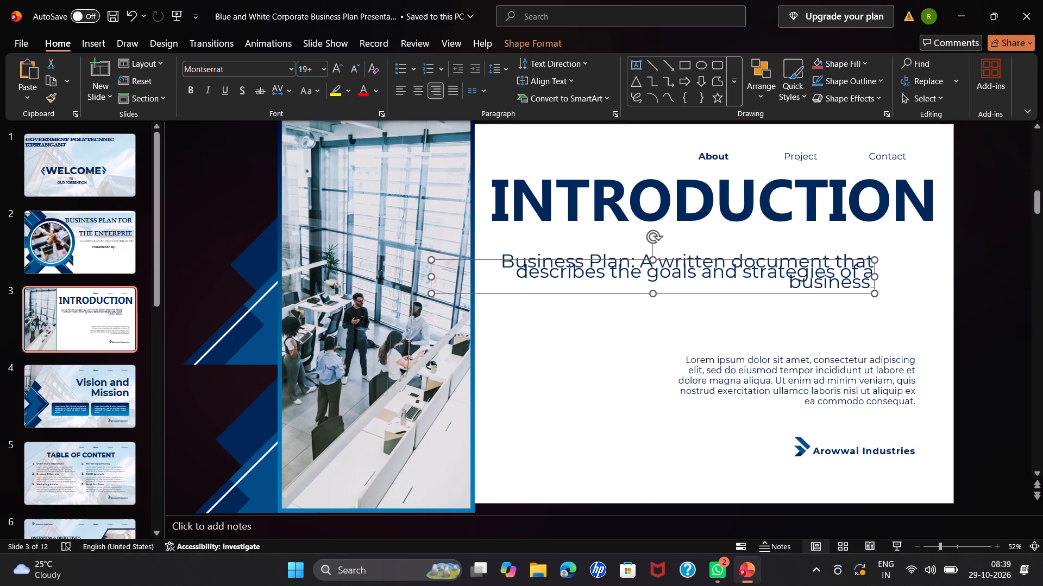
# Widen the Business Plan text box to the slide's right edge so its sentence wraps onto two lines.
pyautogui.moveTo(872, 295); pyautogui.dragTo(898, 295)
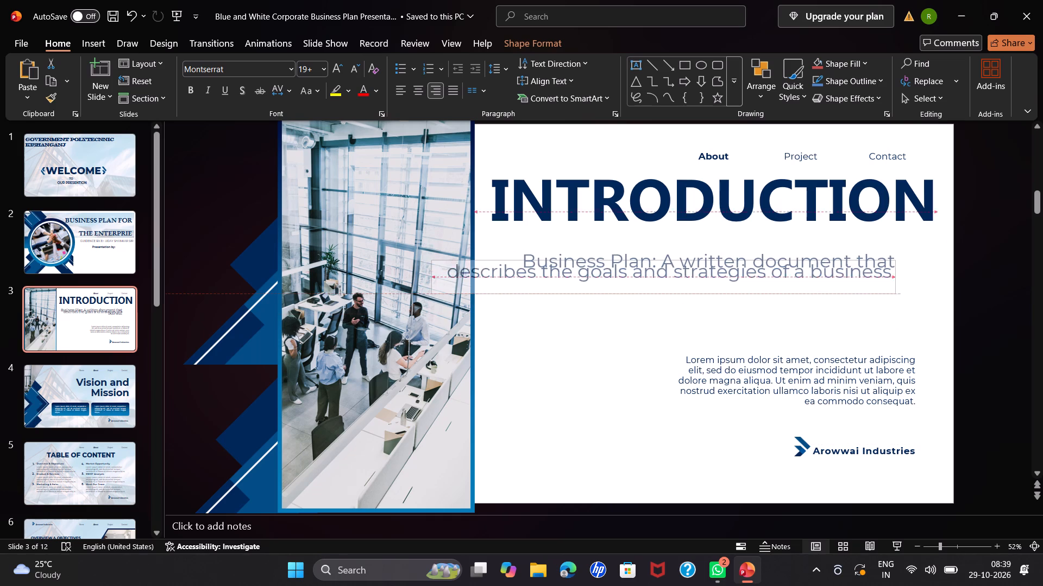
pyautogui.moveTo(898, 295); pyautogui.dragTo(935, 284)
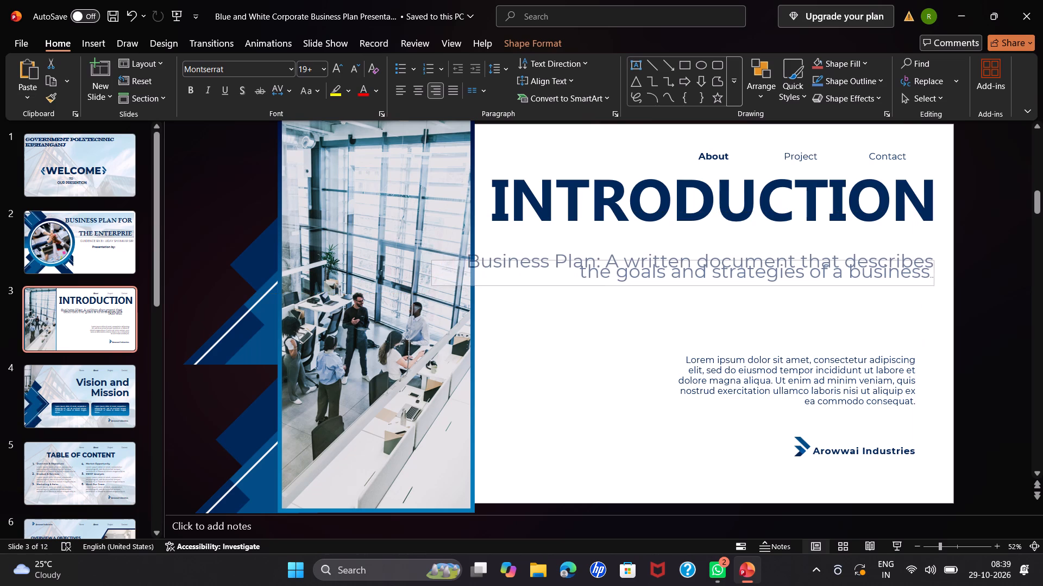
pyautogui.moveTo(935, 284); pyautogui.dragTo(953, 280)
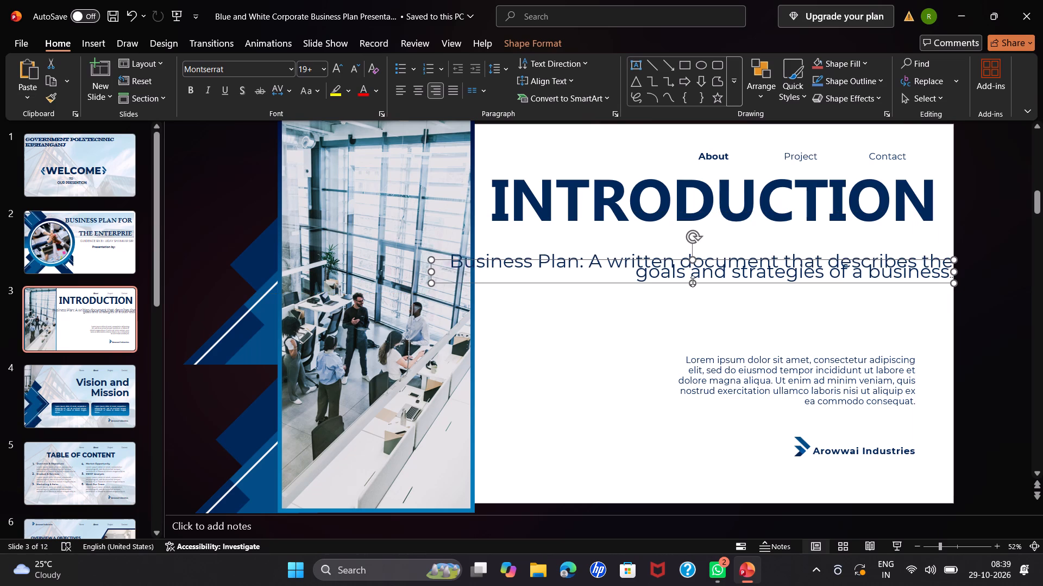
pyautogui.moveTo(692, 283); pyautogui.dragTo(710, 327)
# Delete the first line of the Business Plan sentence beneath the INTRODUCTION title, from "Business Plan" through "describes the".
pyautogui.click(645, 313)
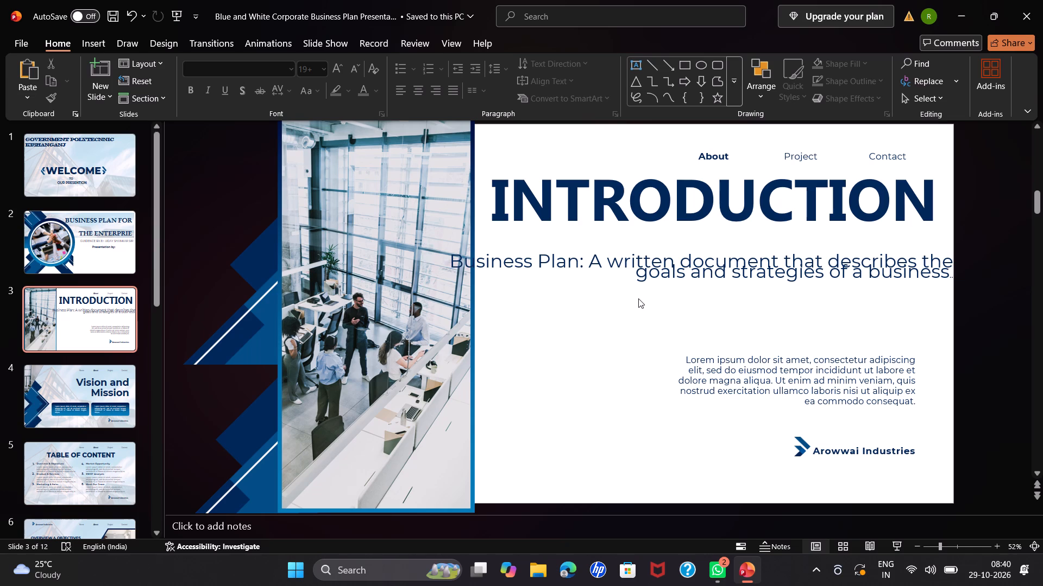
pyautogui.click(454, 258)
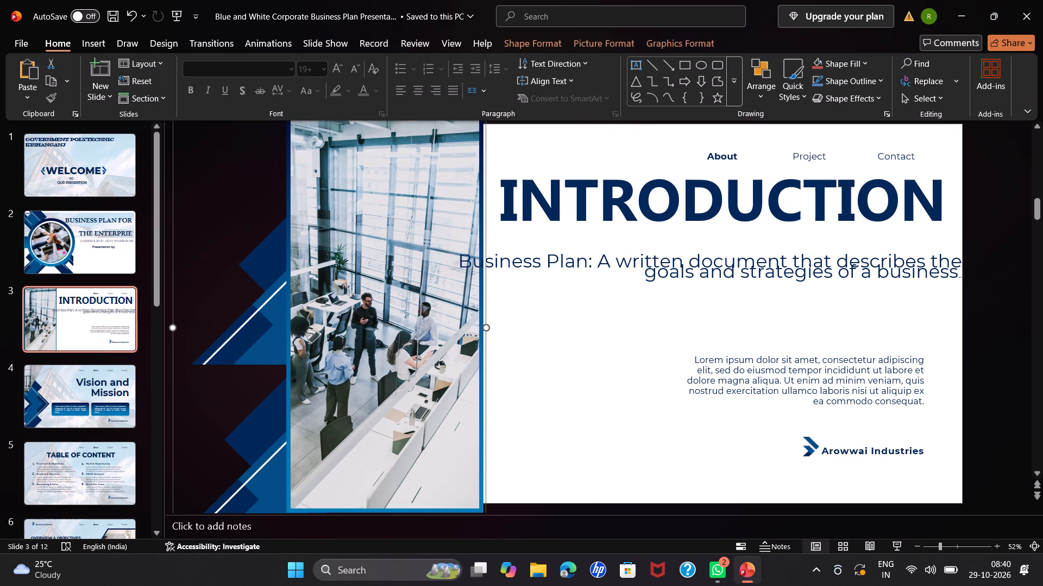
pyautogui.click(570, 311)
pyautogui.moveTo(543, 262); pyautogui.dragTo(952, 281)
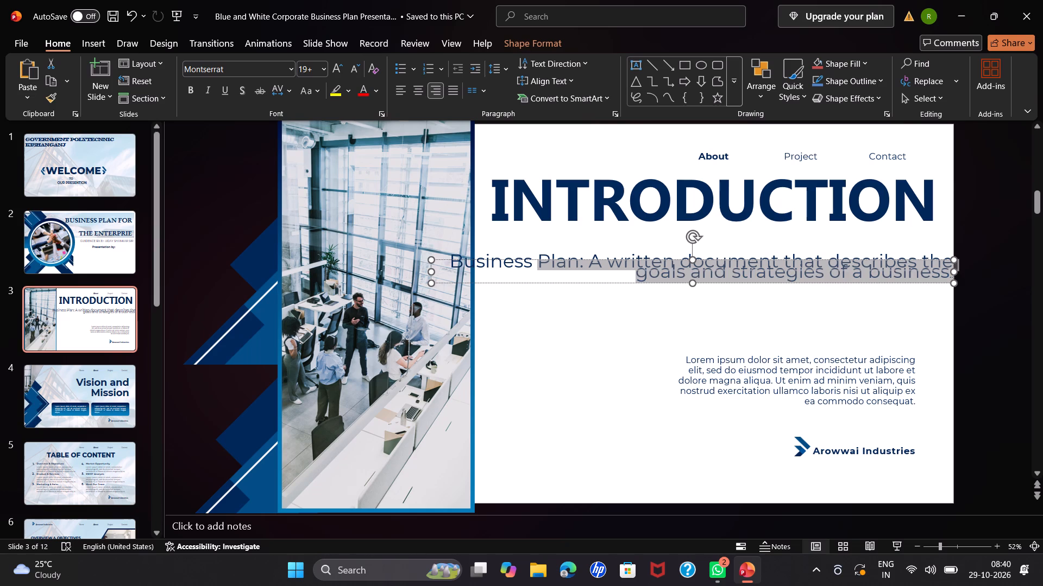
pyautogui.moveTo(952, 281); pyautogui.dragTo(473, 257)
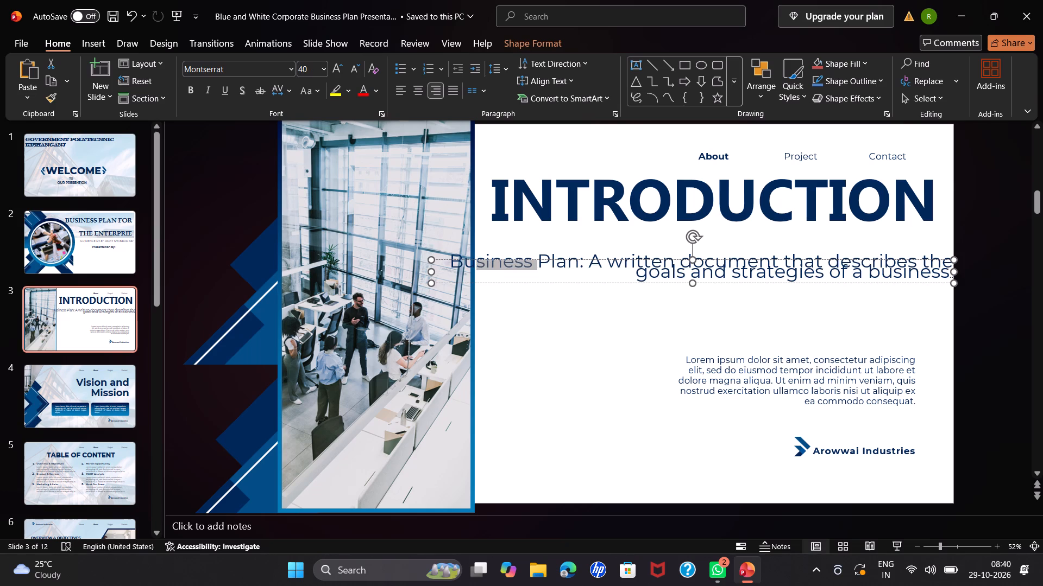
pyautogui.moveTo(473, 257); pyautogui.dragTo(990, 267)
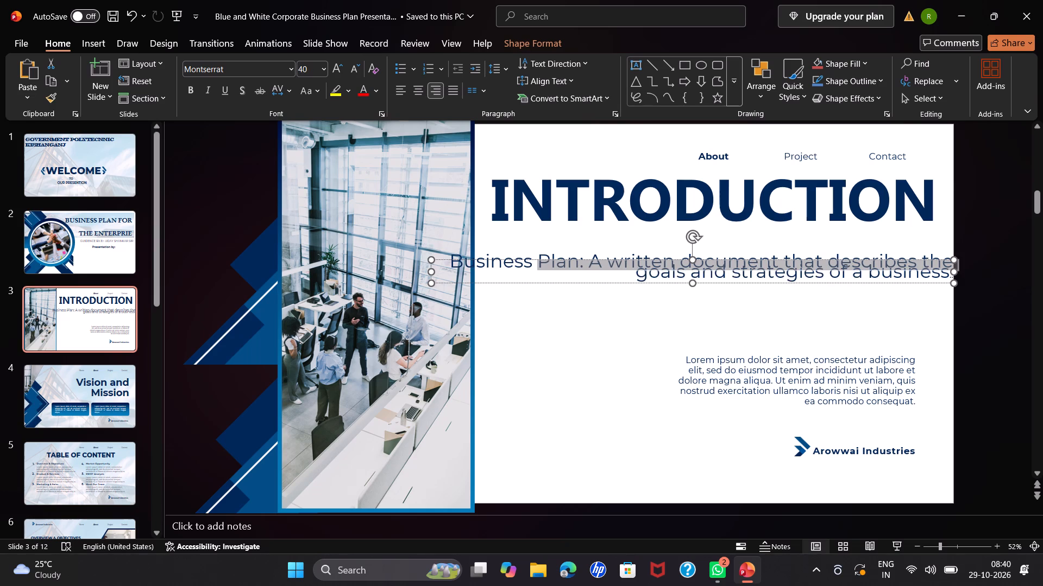
pyautogui.moveTo(990, 267); pyautogui.dragTo(823, 345)
pyautogui.click(589, 341)
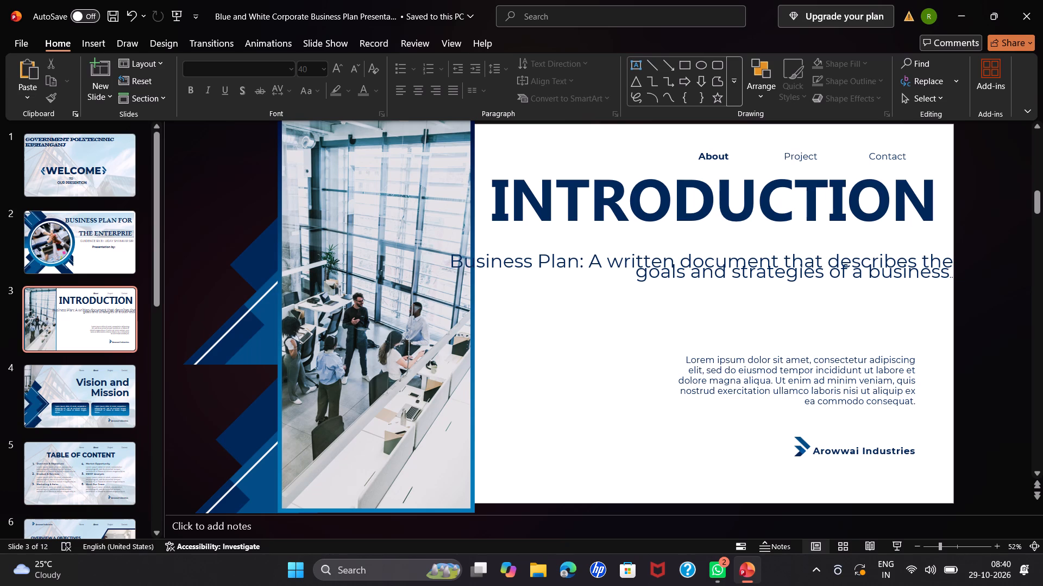
pyautogui.moveTo(948, 265); pyautogui.dragTo(562, 270)
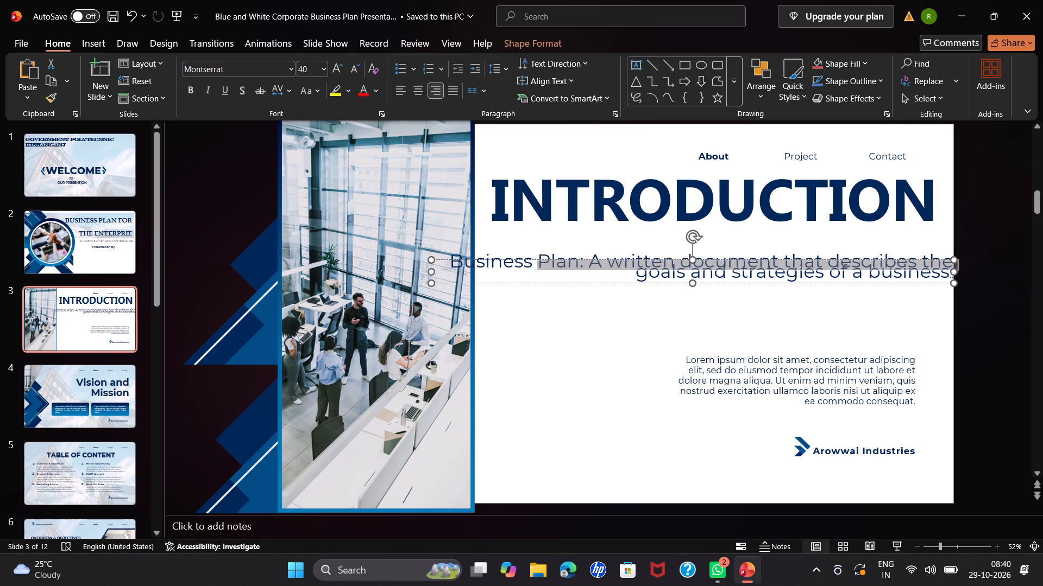
pyautogui.moveTo(562, 270); pyautogui.dragTo(936, 262)
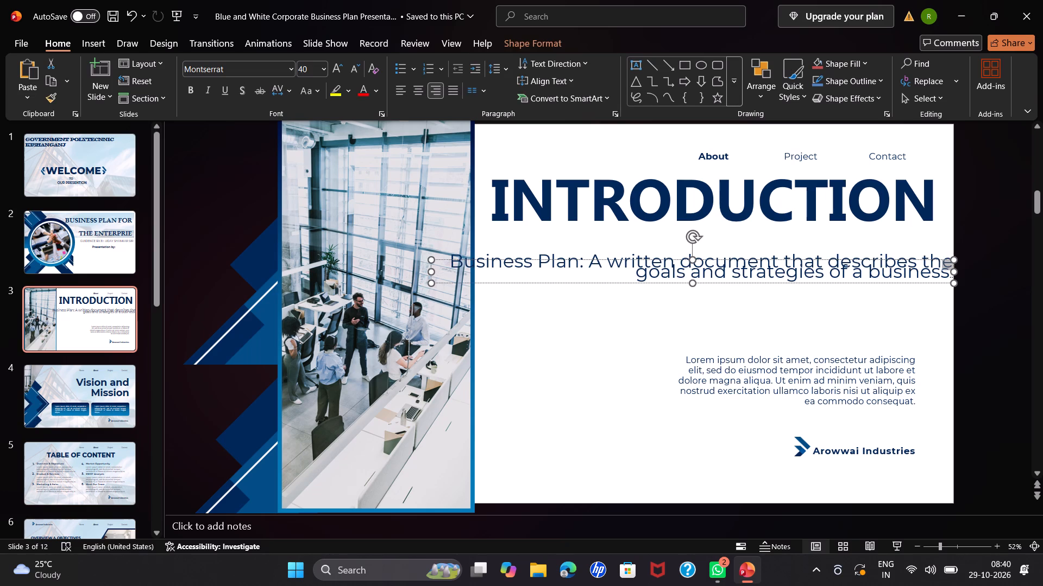
pyautogui.moveTo(936, 262); pyautogui.dragTo(487, 266)
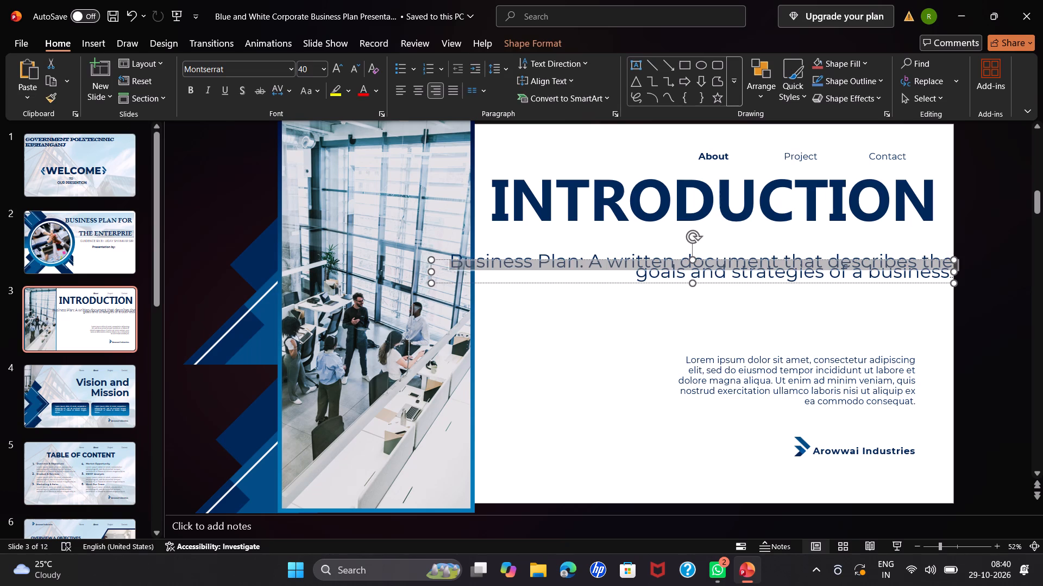
pyautogui.moveTo(487, 266); pyautogui.dragTo(488, 266)
pyautogui.press('BackSpace')
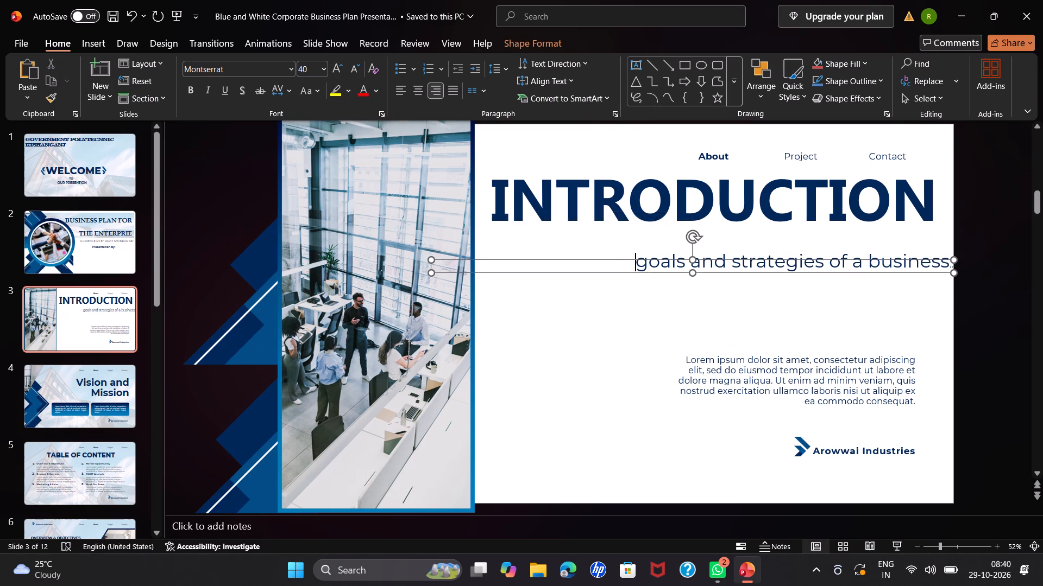
# Delete the remaining words "goals and strategies of a business" so the text box is empty.
pyautogui.click(949, 263)
pyautogui.press('BackSpace')
pyautogui.press('BackSpace')
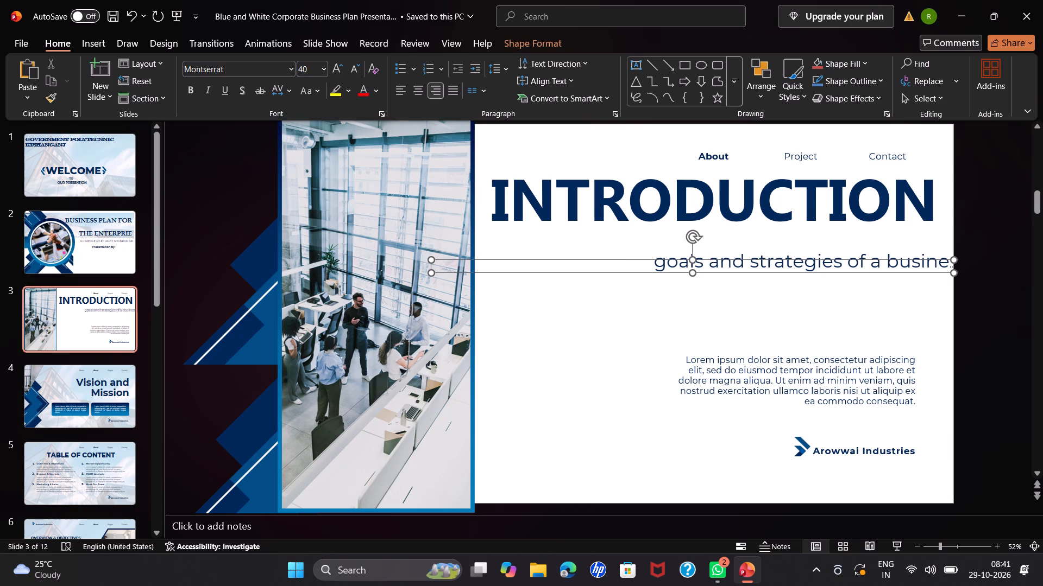
pyautogui.press('BackSpace')
pyautogui.press('BackSpace')
pyautogui.press('BackSpace')
pyautogui.press('BackSpace')
pyautogui.press('BackSpace')
pyautogui.press('BackSpace')
pyautogui.press('BackSpace')
pyautogui.press('BackSpace')
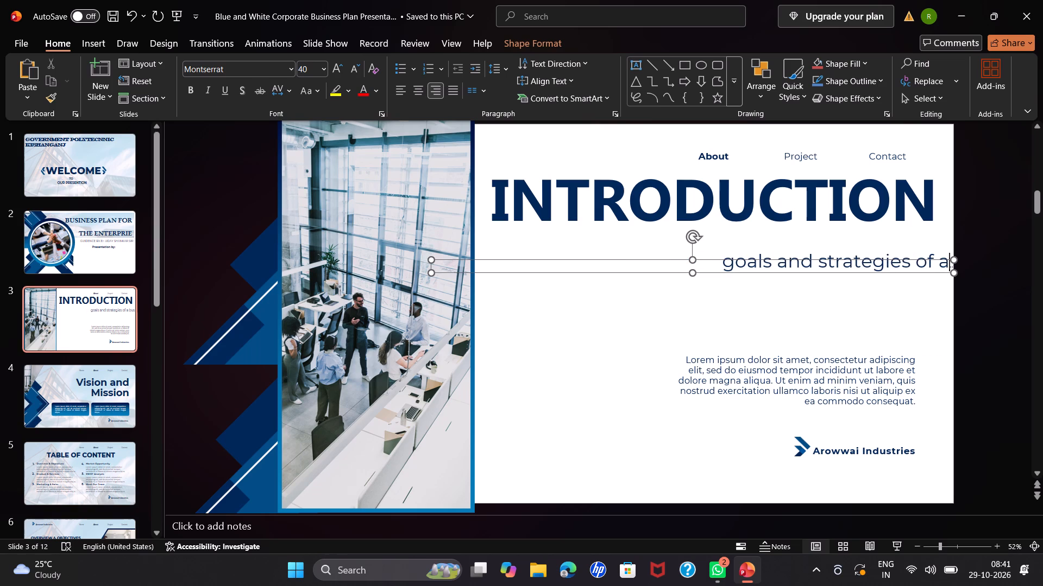
pyautogui.press('BackSpace')
pyautogui.press('BackSpace')
pyautogui.press('BackSpace')
pyautogui.press('BackSpace')
pyautogui.press('BackSpace')
pyautogui.press('BackSpace')
pyautogui.press('BackSpace')
pyautogui.press('BackSpace')
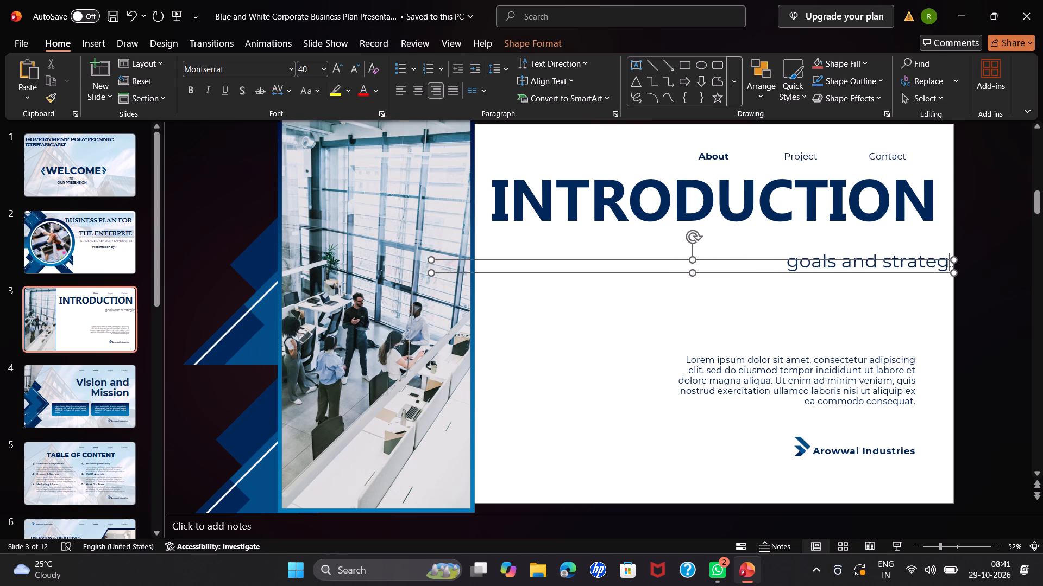
pyautogui.press('BackSpace')
pyautogui.press('BackSpace')
pyautogui.press('BackSpace')
pyautogui.press('BackSpace')
pyautogui.press('BackSpace')
pyautogui.press('BackSpace')
pyautogui.press('BackSpace')
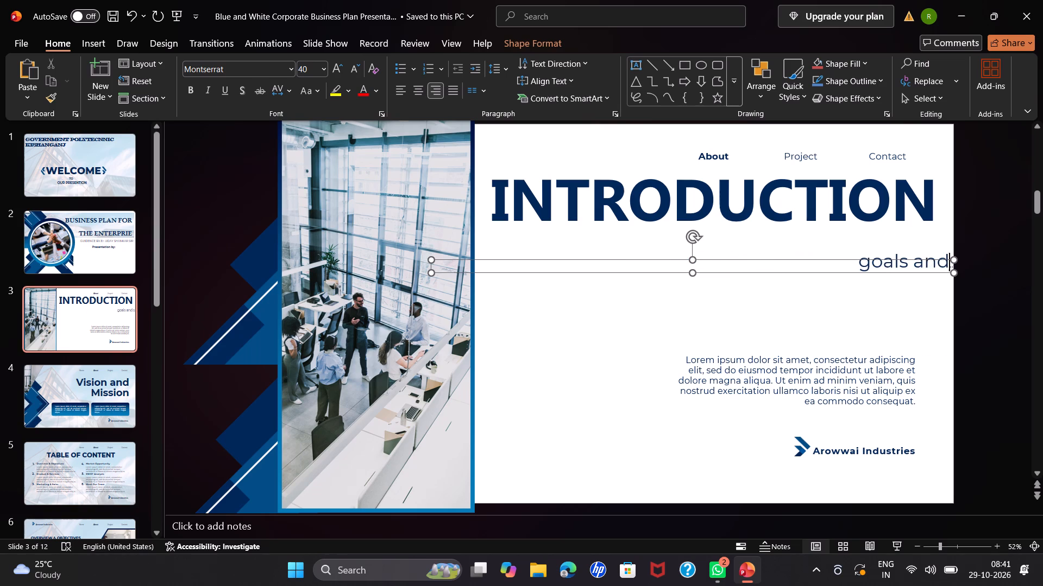
pyautogui.press('BackSpace')
pyautogui.press('BackSpace')
pyautogui.press('BackSpace')
pyautogui.press('BackSpace')
pyautogui.press('BackSpace')
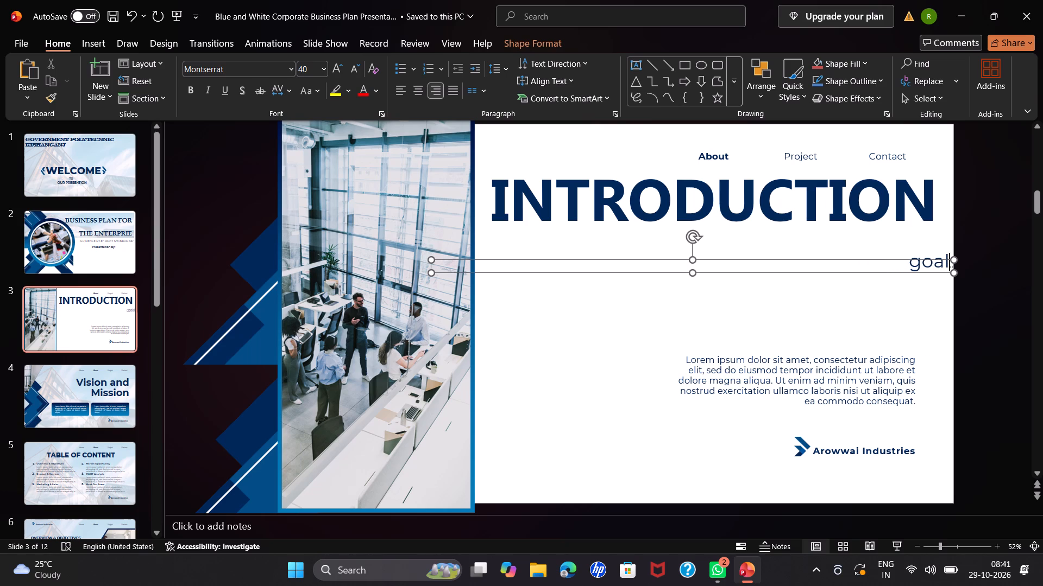
pyautogui.press('BackSpace')
pyautogui.press('BackSpace')
pyautogui.press('BackSpace')
pyautogui.press('BackSpace')
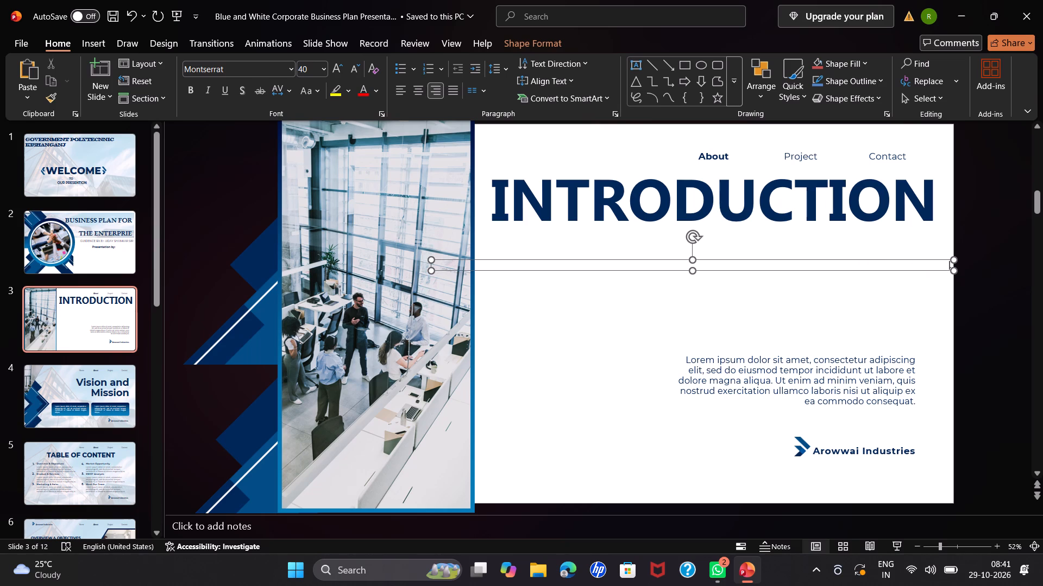
# Paste "Business Plan: A written document that describes the goals and strategies of a business..." into the emptied text box.
pyautogui.hotkey('ctrl', 'v')
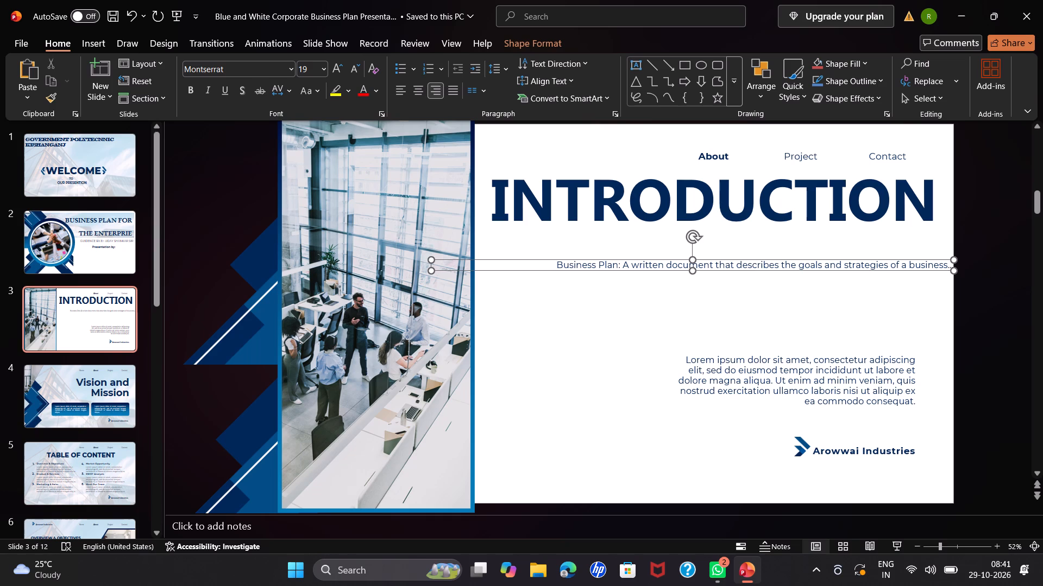
# Move the Business Plan text box left and slightly up so its sentence starts beneath the first letter of INTRODUCTION.
pyautogui.moveTo(554, 260); pyautogui.dragTo(502, 256)
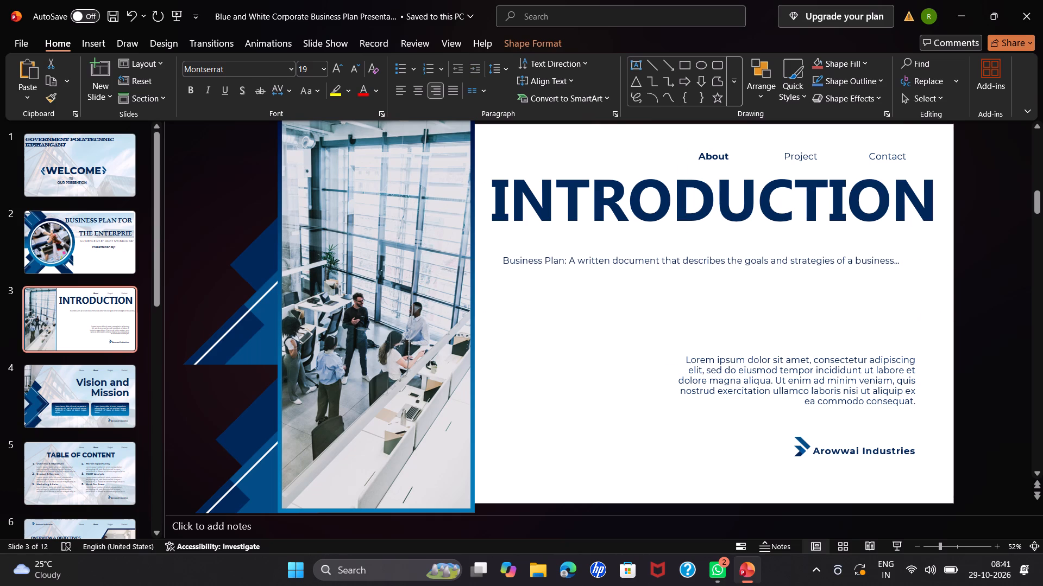
pyautogui.moveTo(502, 256); pyautogui.dragTo(498, 256)
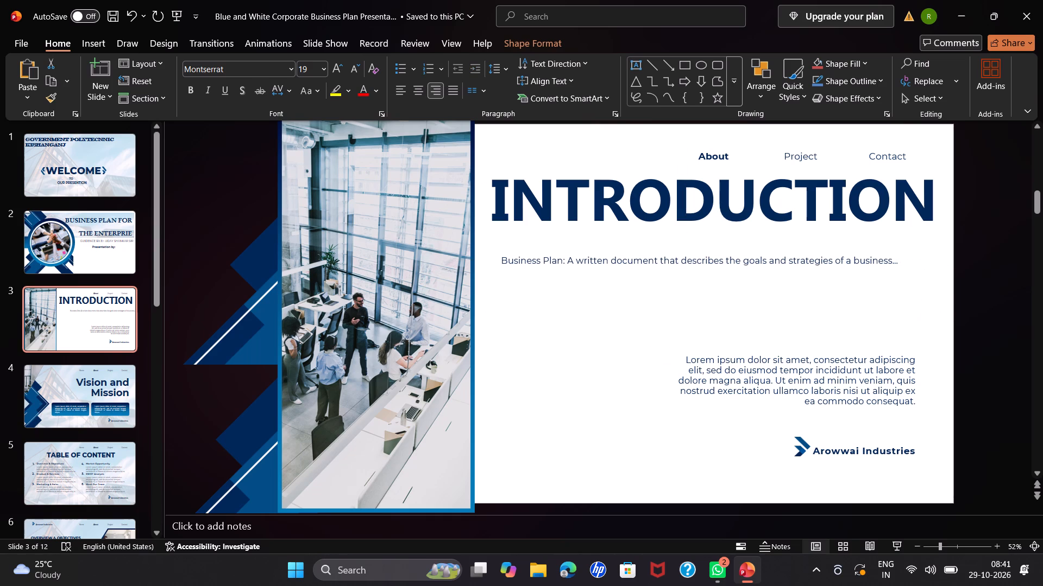
pyautogui.moveTo(498, 256); pyautogui.dragTo(493, 256)
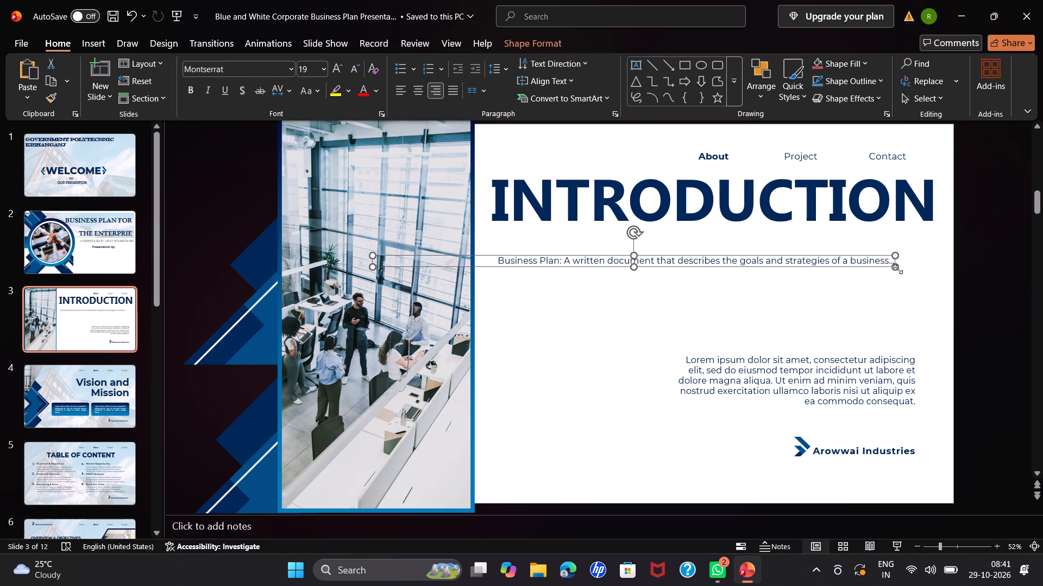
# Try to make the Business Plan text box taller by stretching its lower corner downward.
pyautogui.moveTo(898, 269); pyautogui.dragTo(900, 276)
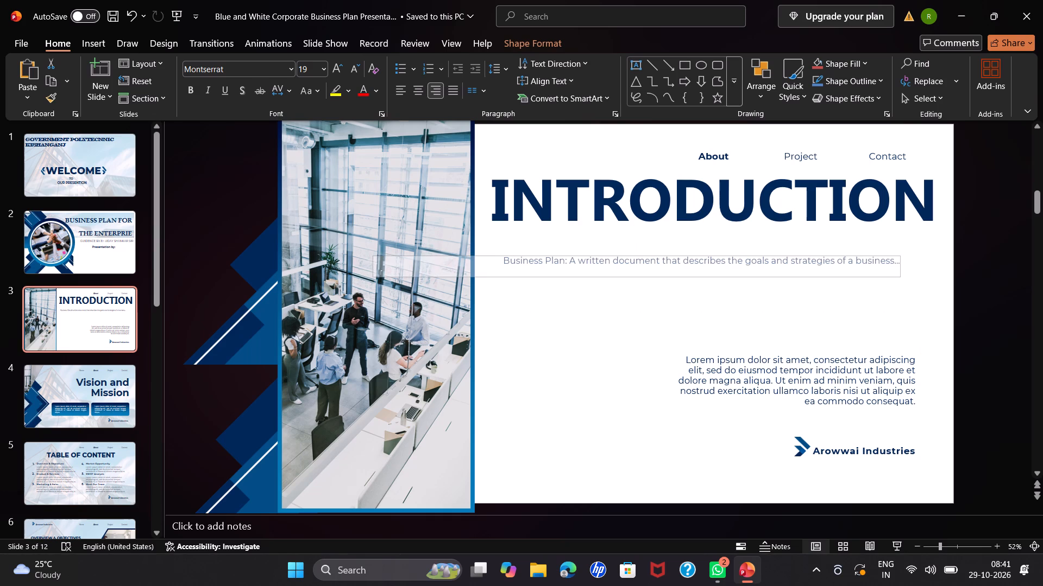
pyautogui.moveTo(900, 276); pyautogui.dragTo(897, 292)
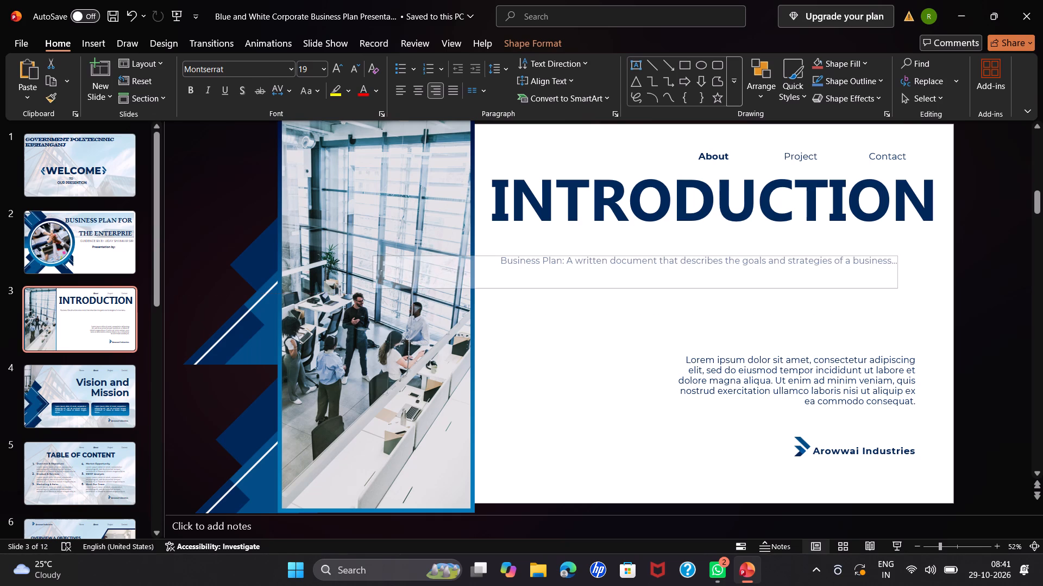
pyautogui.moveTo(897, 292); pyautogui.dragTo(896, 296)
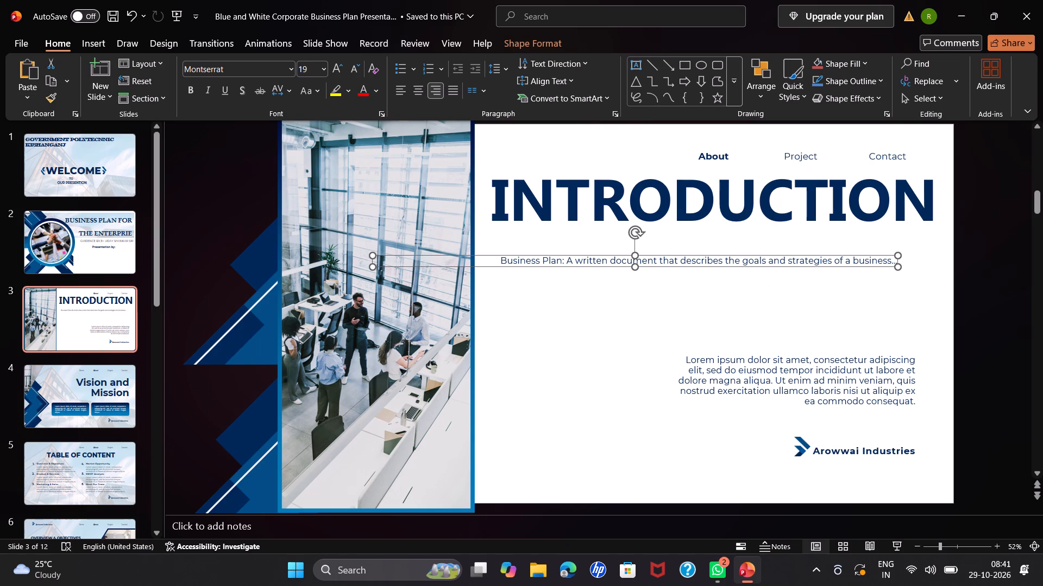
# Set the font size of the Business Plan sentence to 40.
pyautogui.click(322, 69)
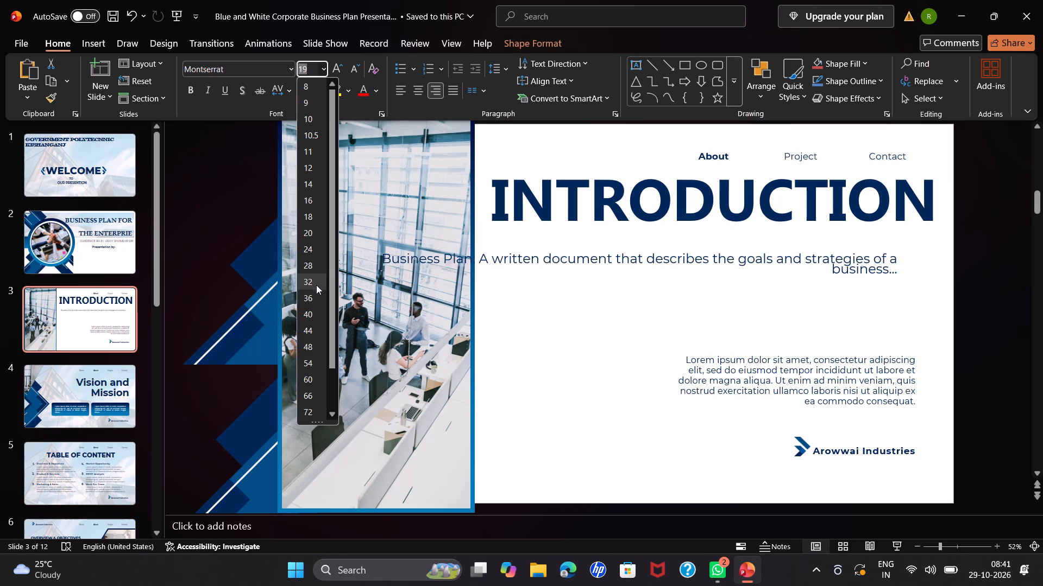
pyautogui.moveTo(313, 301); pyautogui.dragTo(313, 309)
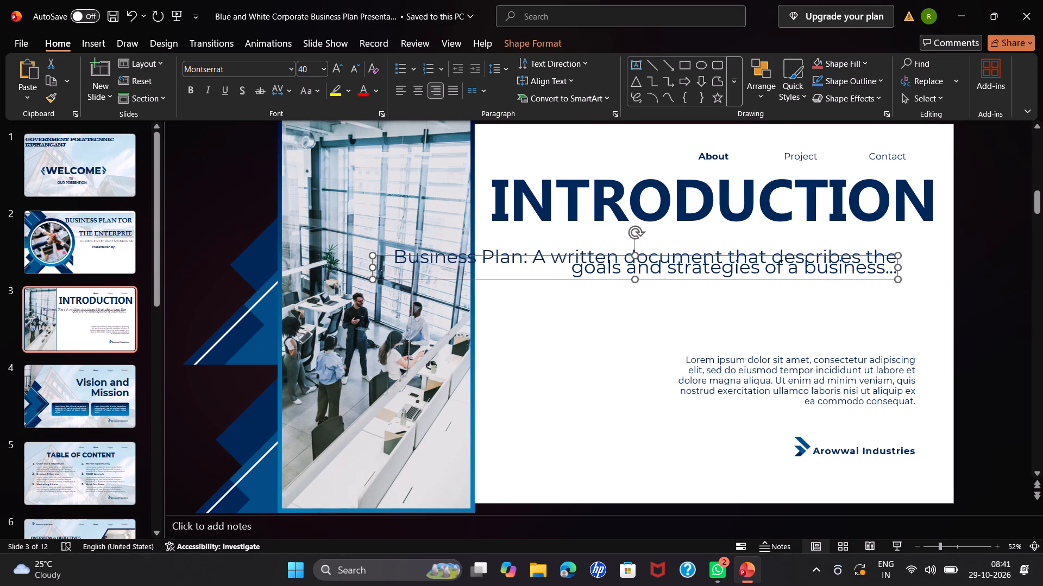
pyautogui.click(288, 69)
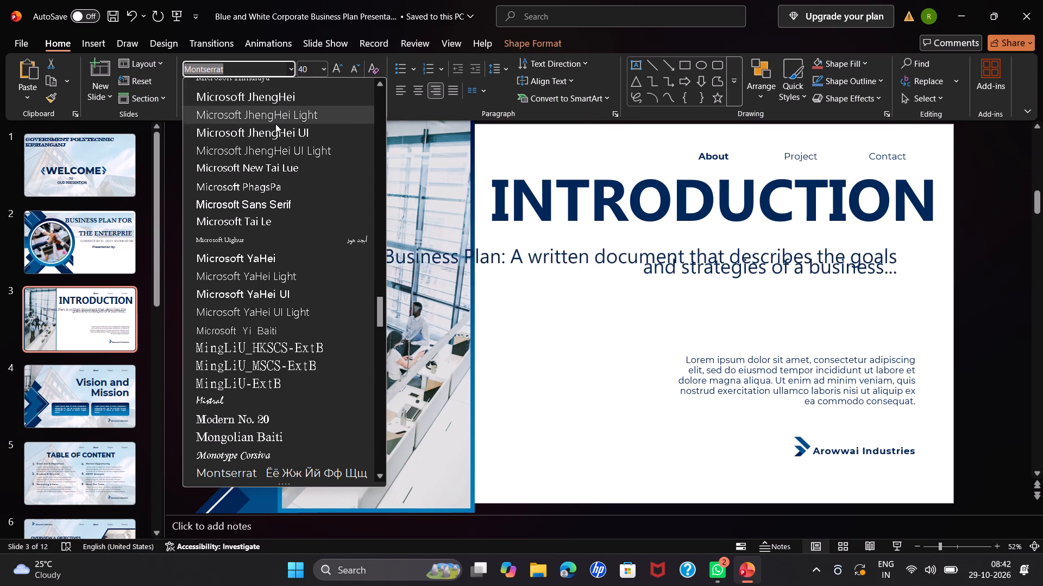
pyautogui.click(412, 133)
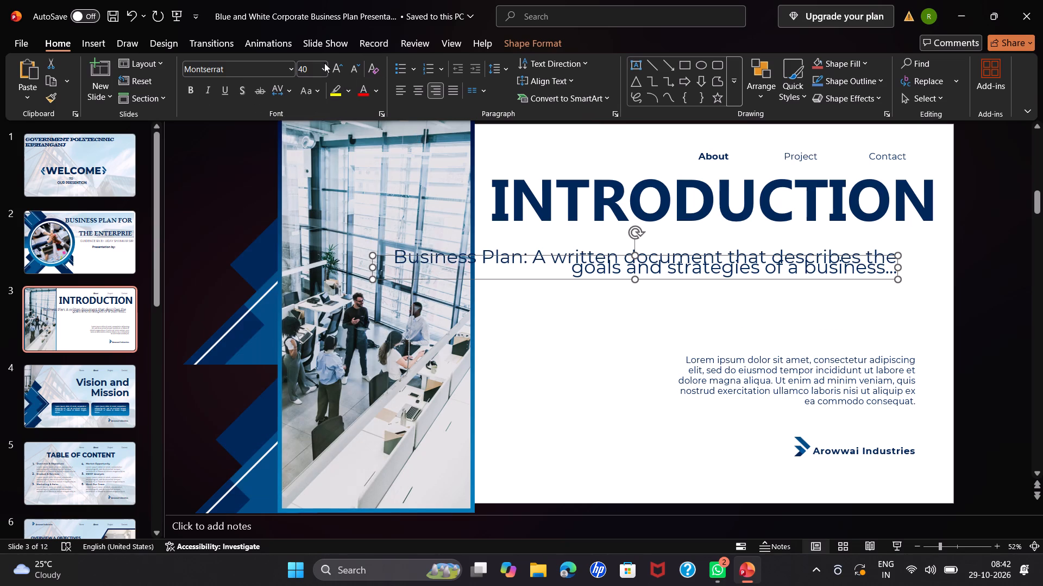
# Set the font size of the Business Plan sentence to 20.
pyautogui.click(324, 63)
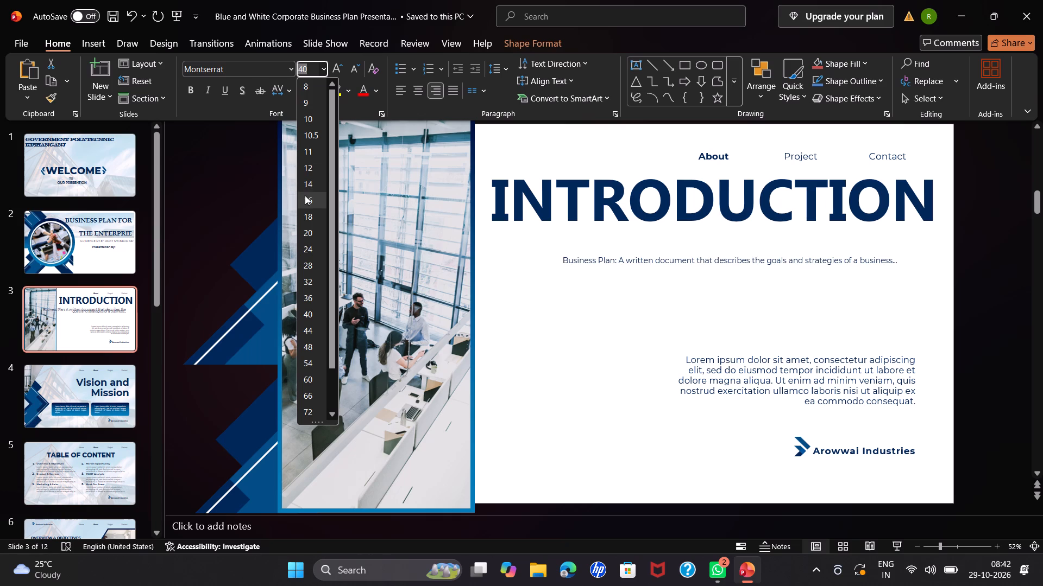
pyautogui.moveTo(301, 220); pyautogui.dragTo(304, 231)
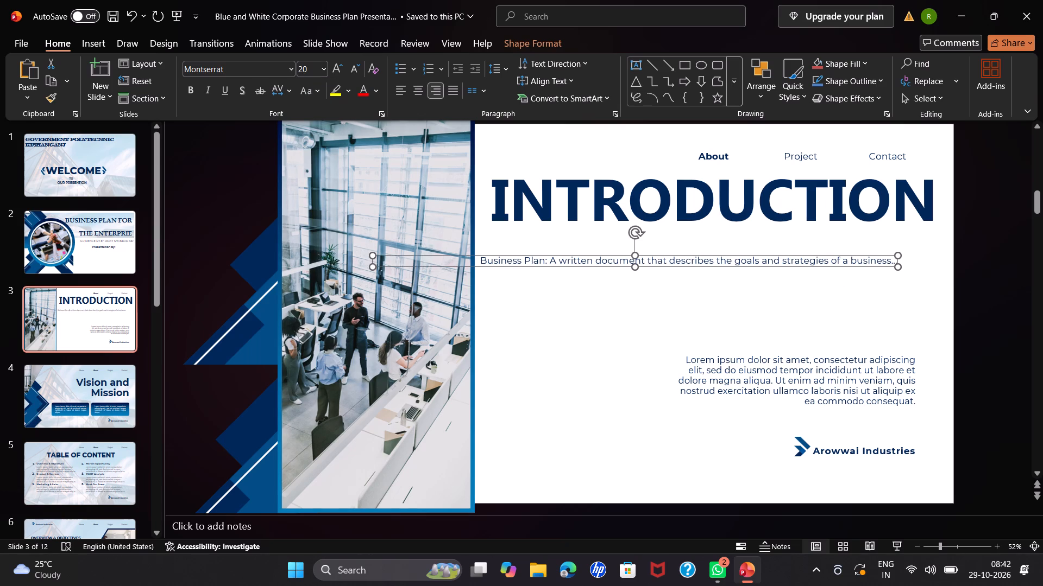
# Stretch the Business Plan text box by its lower corner, trying to make it taller and slightly wider.
pyautogui.moveTo(900, 268); pyautogui.dragTo(912, 273)
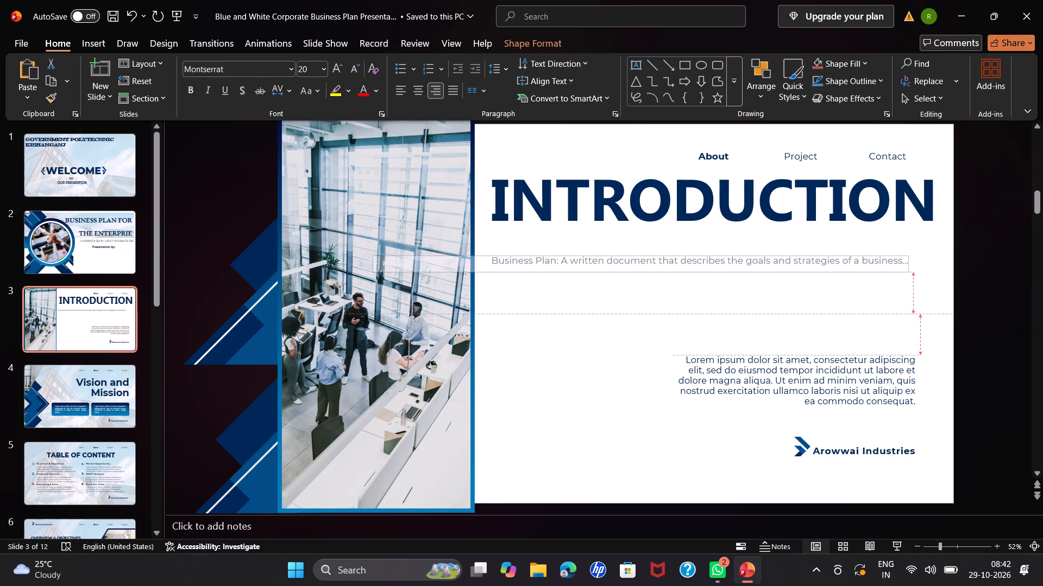
pyautogui.moveTo(912, 273); pyautogui.dragTo(922, 248)
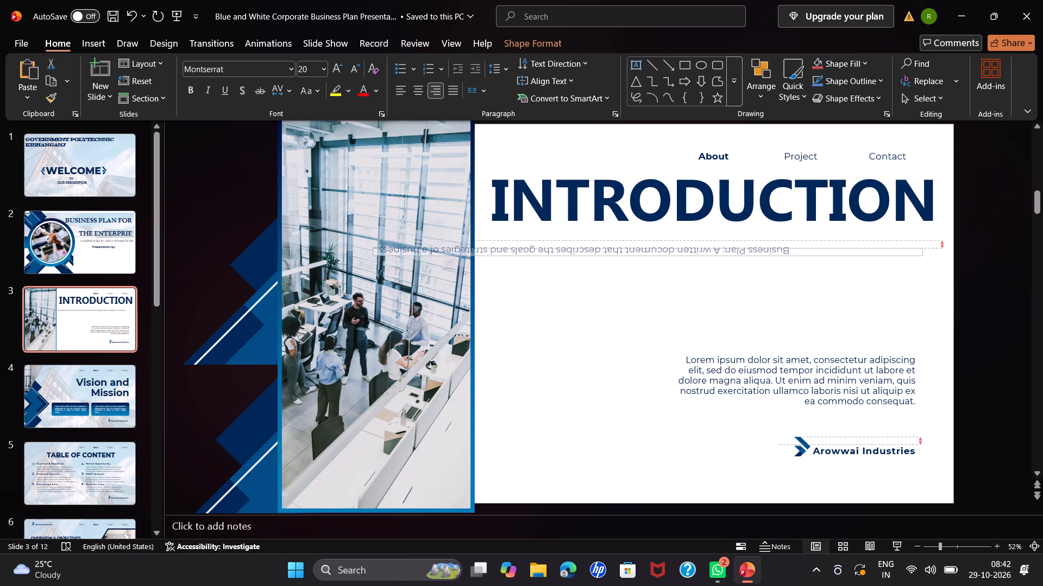
pyautogui.moveTo(922, 248); pyautogui.dragTo(925, 264)
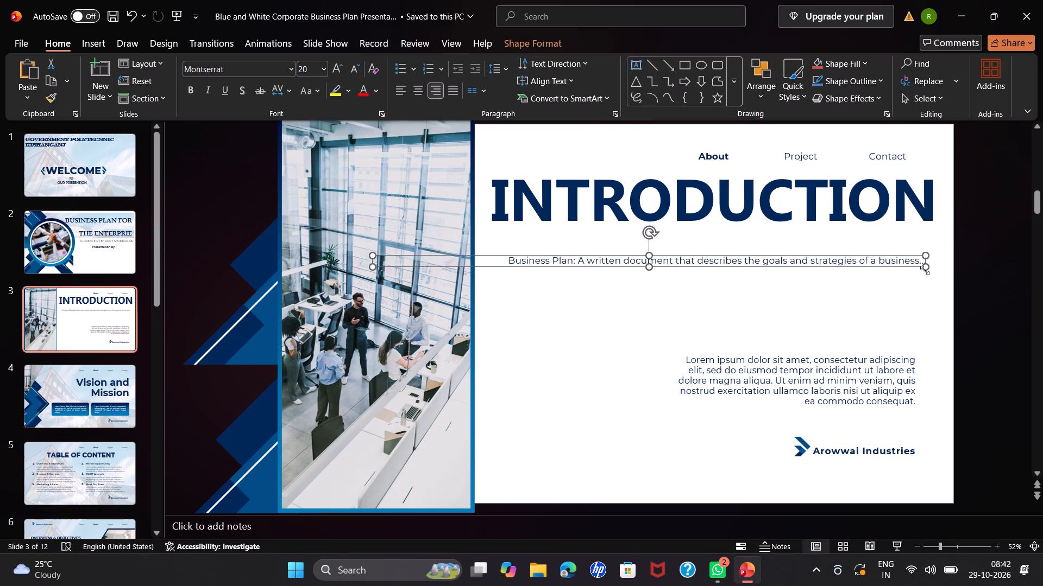
pyautogui.moveTo(925, 270); pyautogui.dragTo(926, 284)
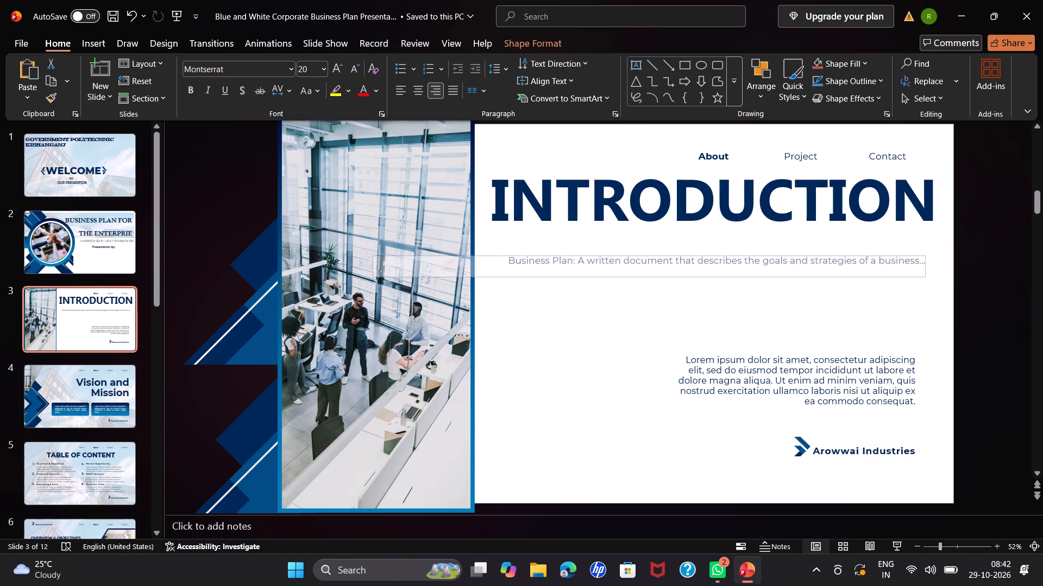
pyautogui.moveTo(926, 284); pyautogui.dragTo(890, 304)
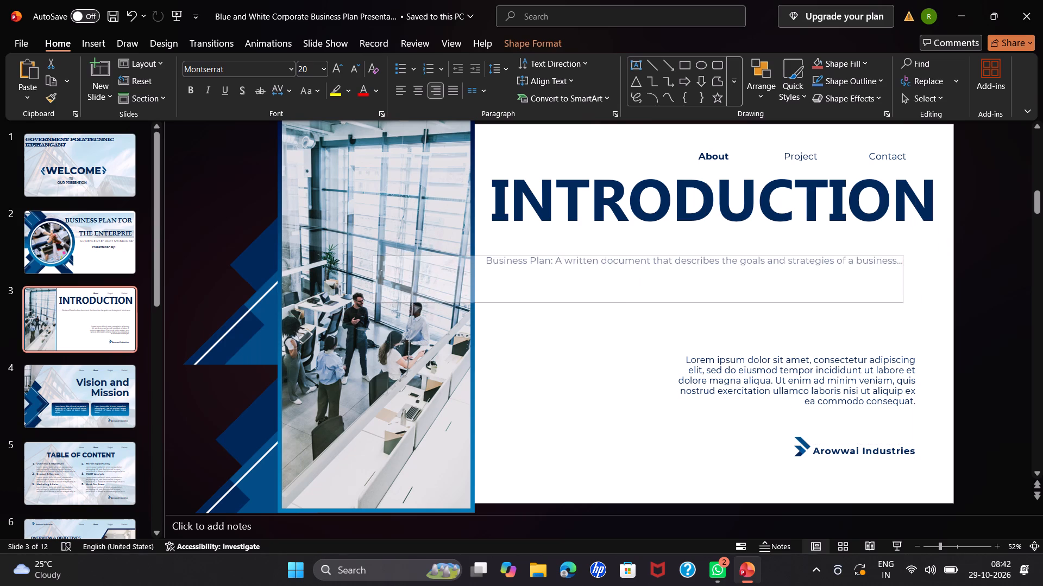
pyautogui.moveTo(890, 304); pyautogui.dragTo(900, 295)
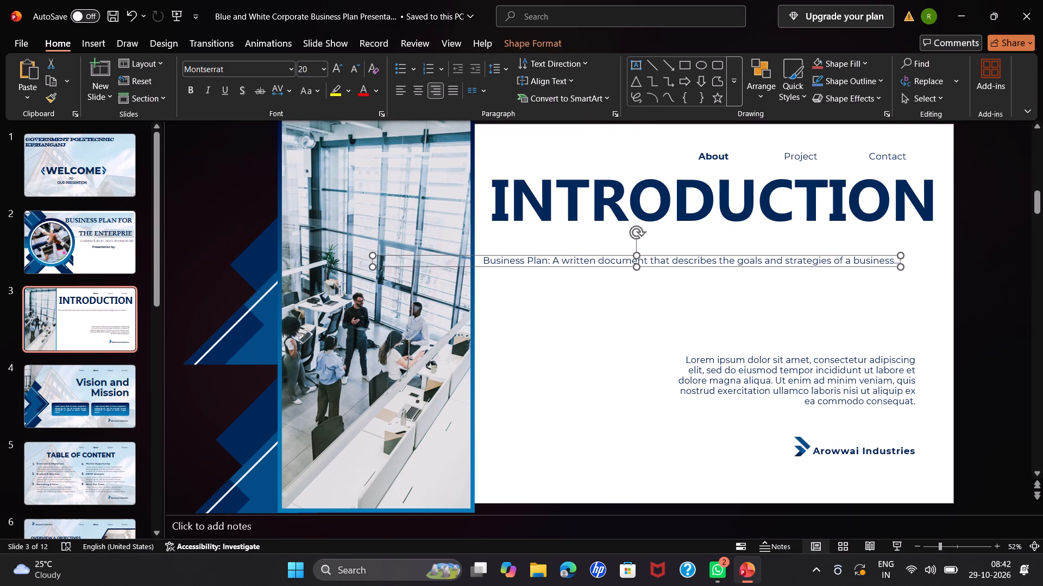
pyautogui.click(637, 270)
pyautogui.click(626, 322)
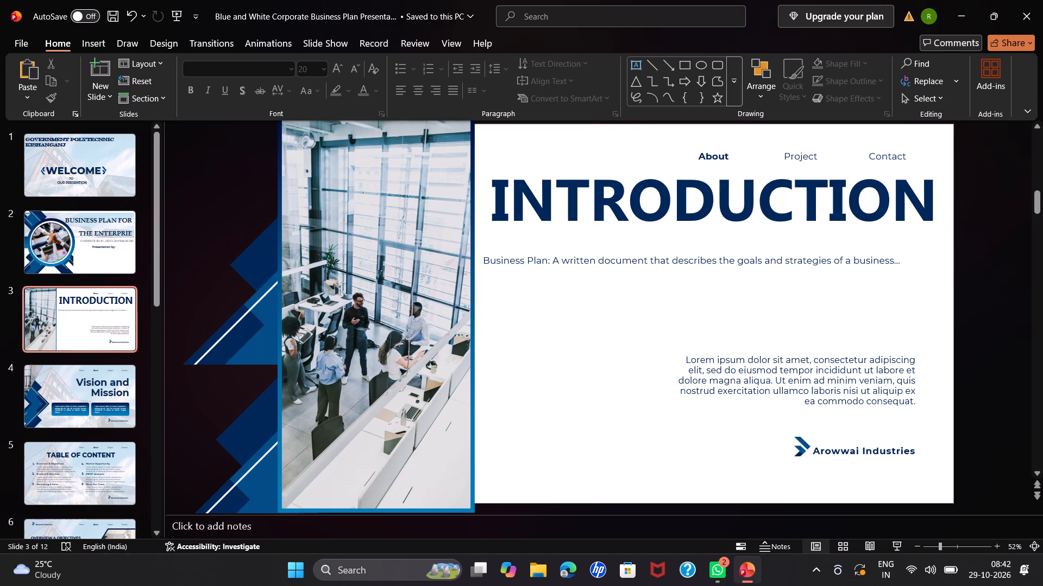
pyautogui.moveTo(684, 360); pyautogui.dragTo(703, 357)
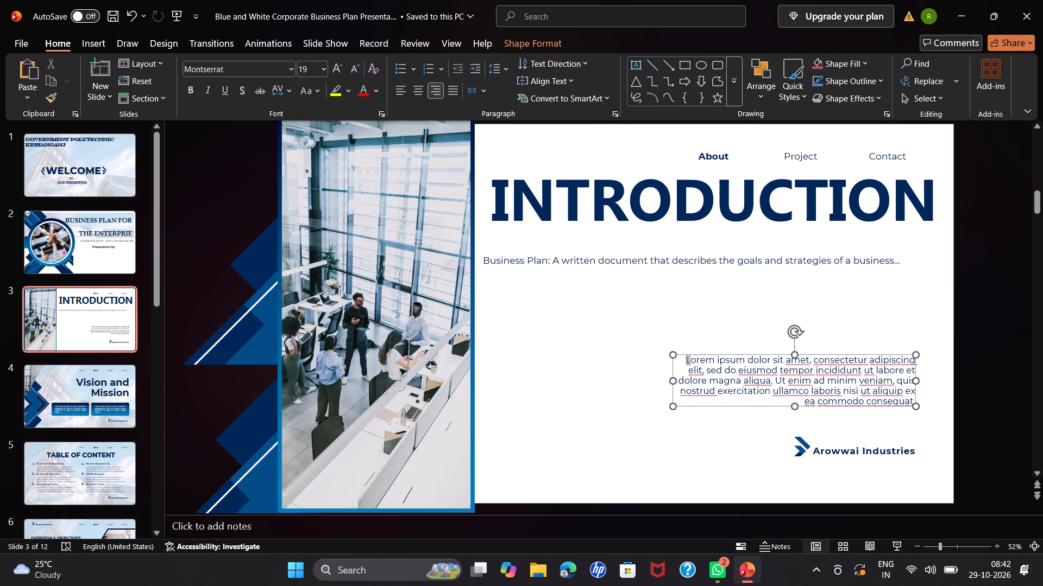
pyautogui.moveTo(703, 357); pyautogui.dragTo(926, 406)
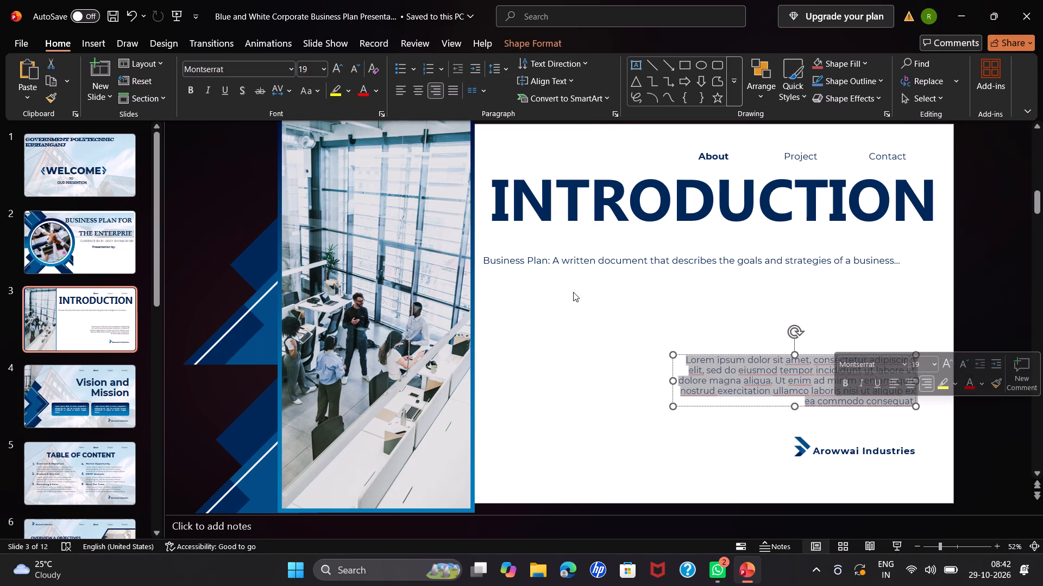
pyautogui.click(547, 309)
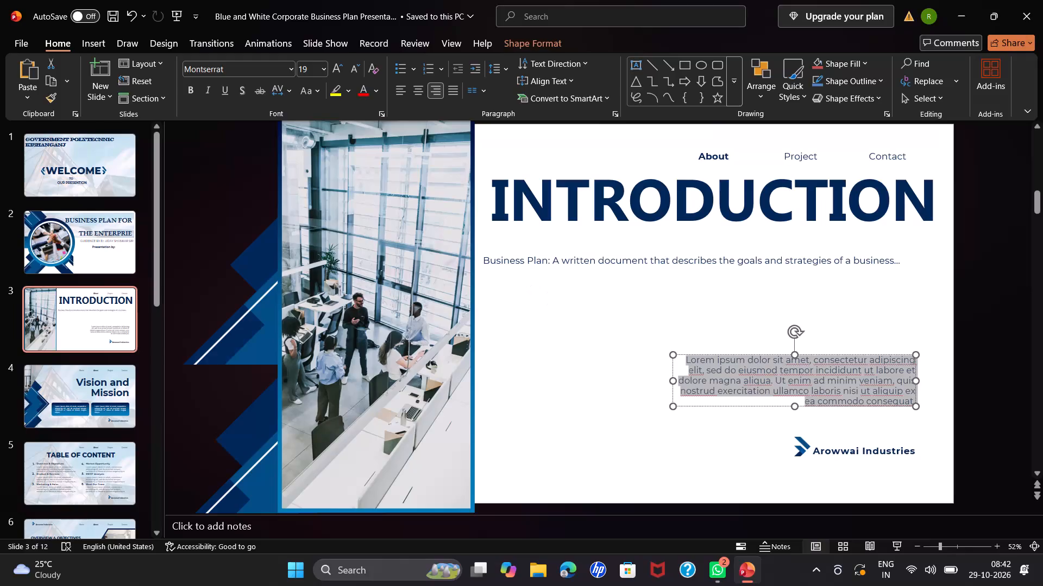
# Nudge the Business Plan text box slightly right and down beneath the INTRODUCTION heading.
pyautogui.click(484, 262)
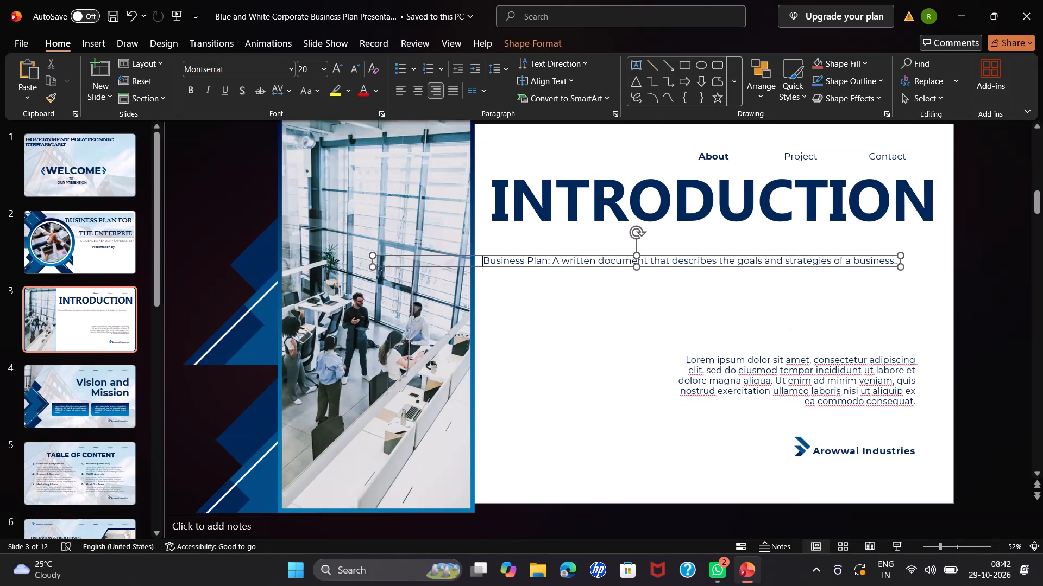
pyautogui.click(525, 265)
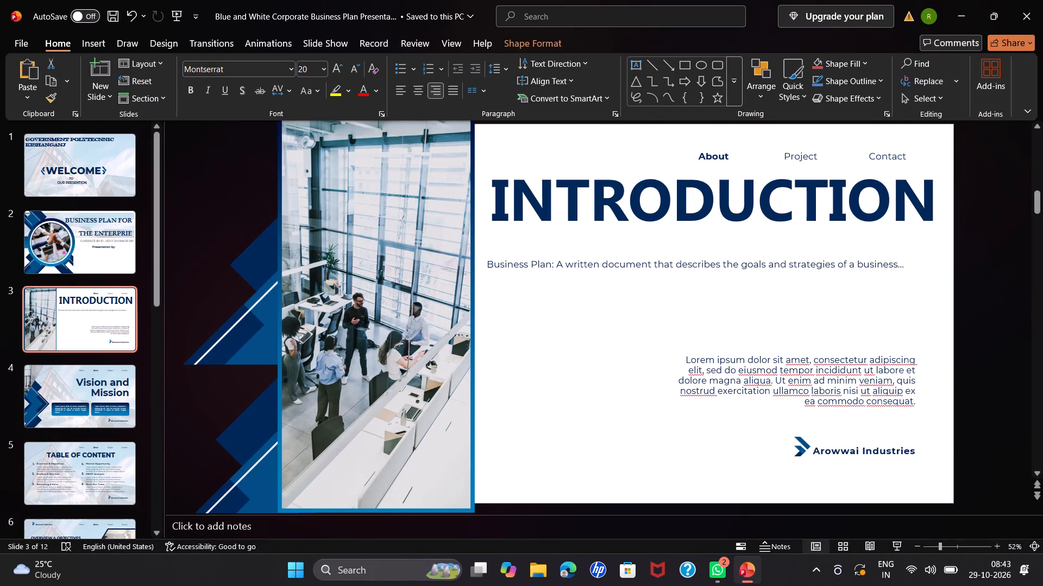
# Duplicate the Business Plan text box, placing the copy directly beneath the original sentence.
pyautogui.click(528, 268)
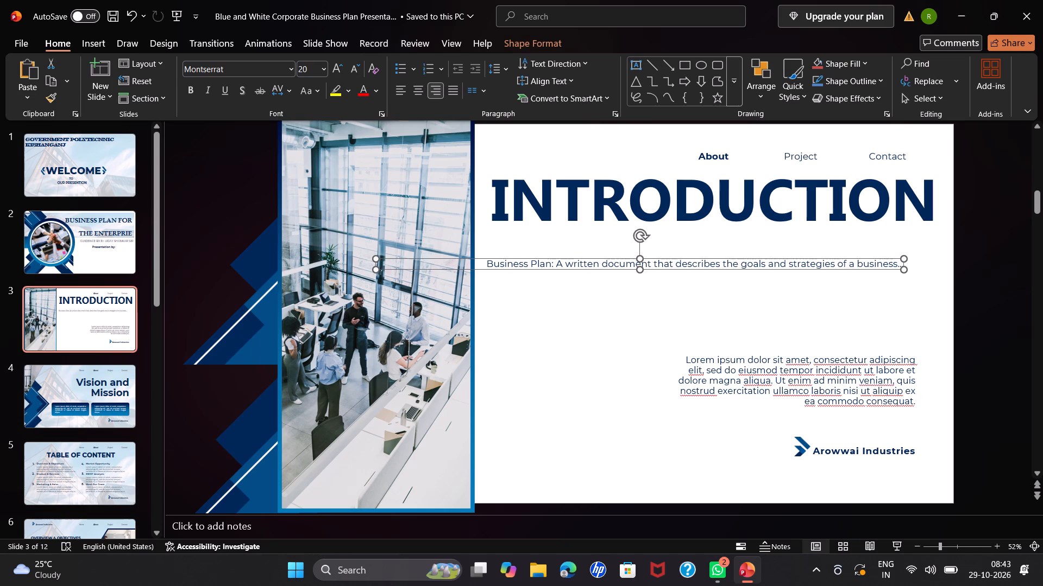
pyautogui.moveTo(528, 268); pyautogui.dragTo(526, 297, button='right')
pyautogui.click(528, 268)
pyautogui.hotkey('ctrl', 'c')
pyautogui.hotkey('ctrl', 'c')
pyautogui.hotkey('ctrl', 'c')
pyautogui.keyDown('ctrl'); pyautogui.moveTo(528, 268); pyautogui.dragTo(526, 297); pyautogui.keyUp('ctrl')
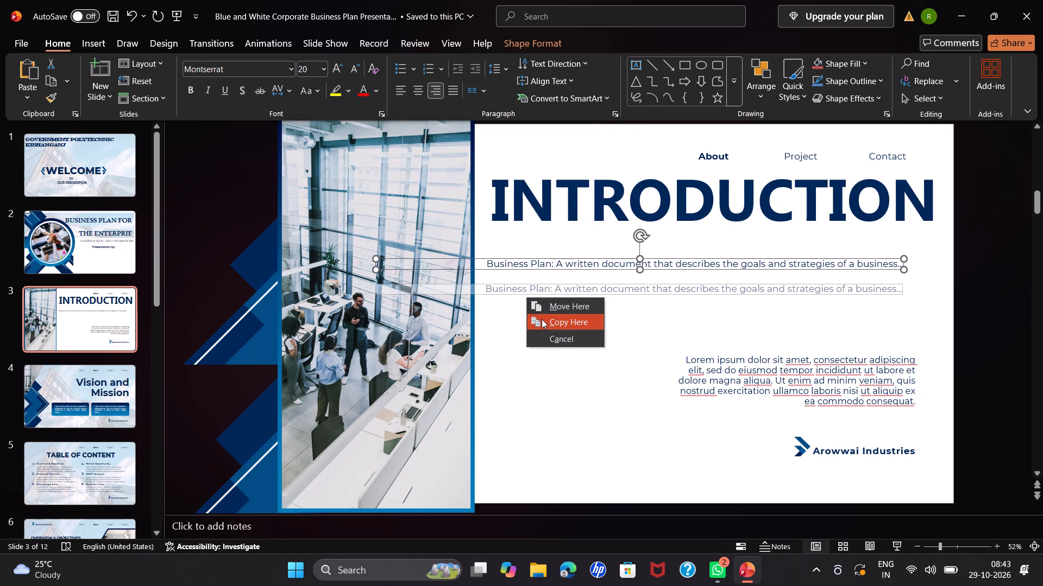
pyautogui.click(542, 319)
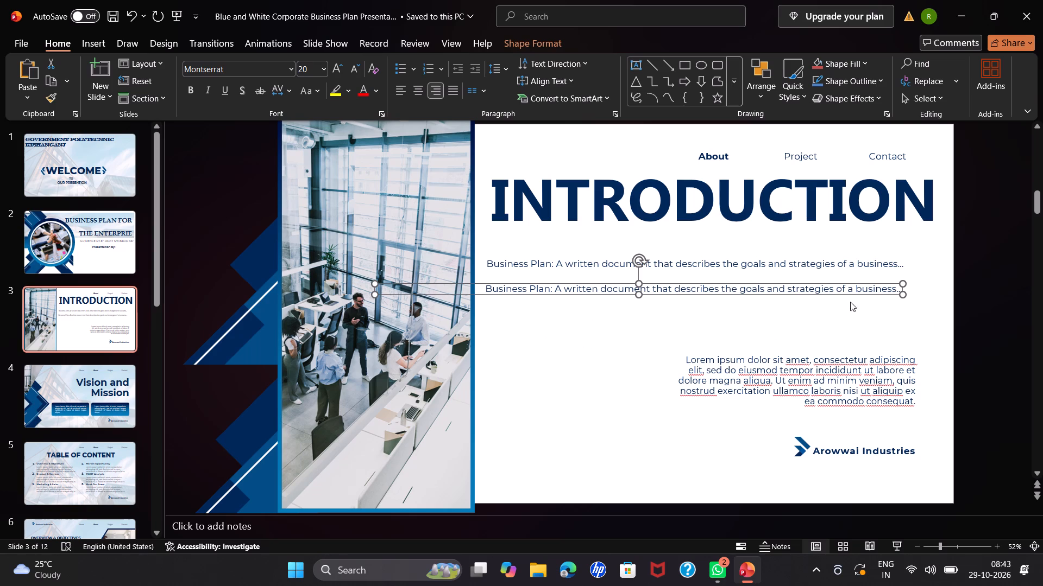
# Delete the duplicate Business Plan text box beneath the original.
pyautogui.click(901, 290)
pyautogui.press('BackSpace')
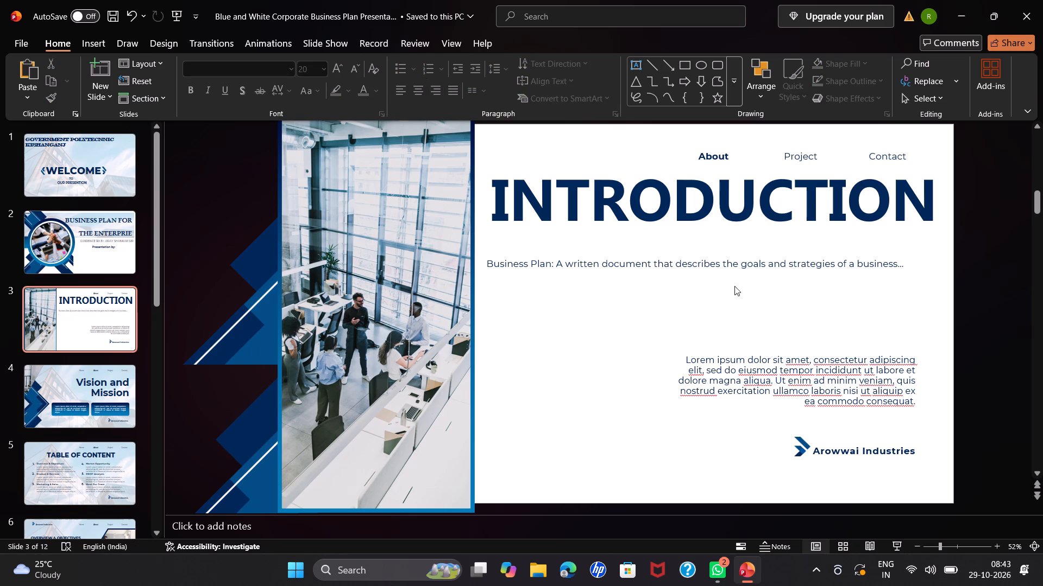
# Select the remaining Business Plan text box as a whole object.
pyautogui.click(714, 266)
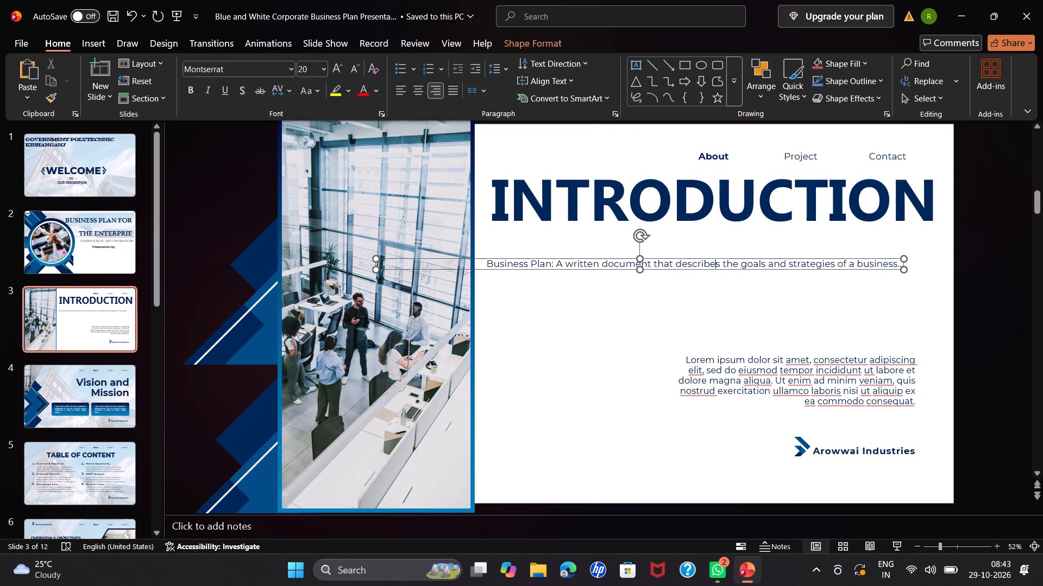
pyautogui.click(711, 271)
# Duplicate the Business Plan text box, placing the copy just below the original sentence under the INTRODUCTION heading.
pyautogui.keyDown('ctrl'); pyautogui.moveTo(719, 269); pyautogui.dragTo(723, 297); pyautogui.keyUp('ctrl')
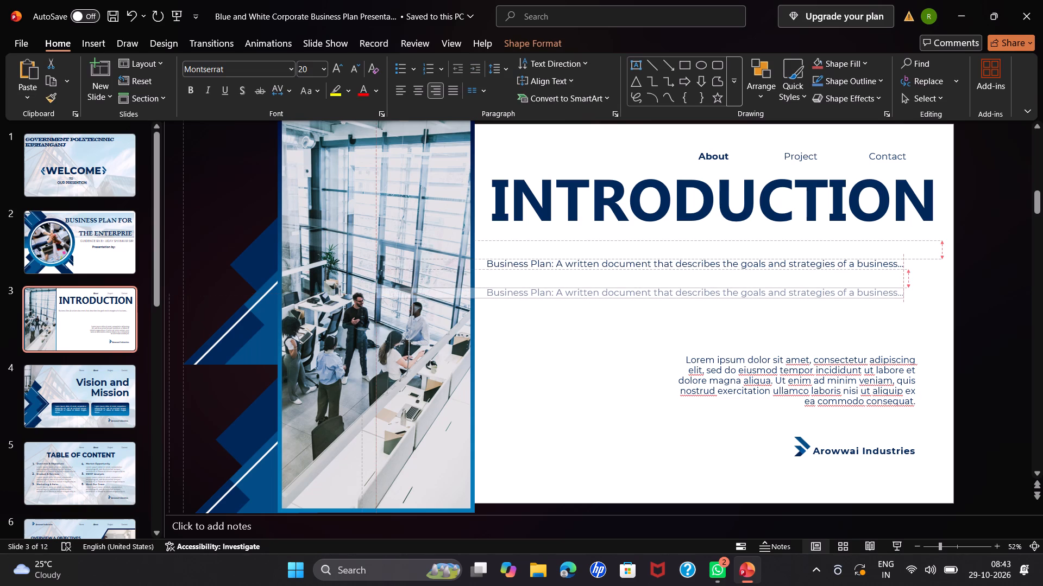
pyautogui.keyDown('ctrl'); pyautogui.moveTo(723, 297); pyautogui.dragTo(725, 296); pyautogui.keyUp('ctrl')
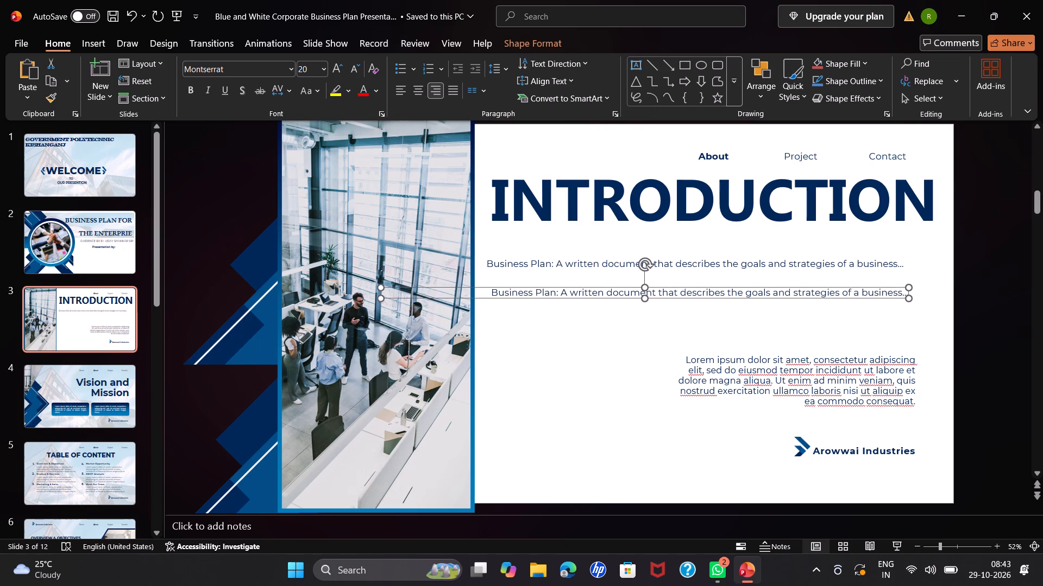
pyautogui.click(659, 354)
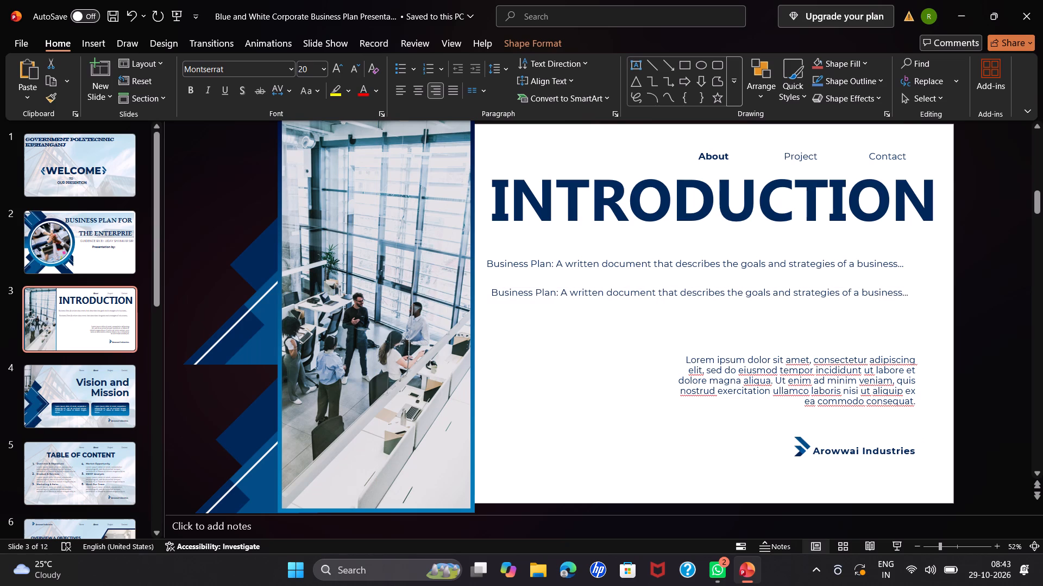
# Erase the wording "and strategies of a" before "business" in the lower copy of the Business Plan sentence.
pyautogui.click(560, 298)
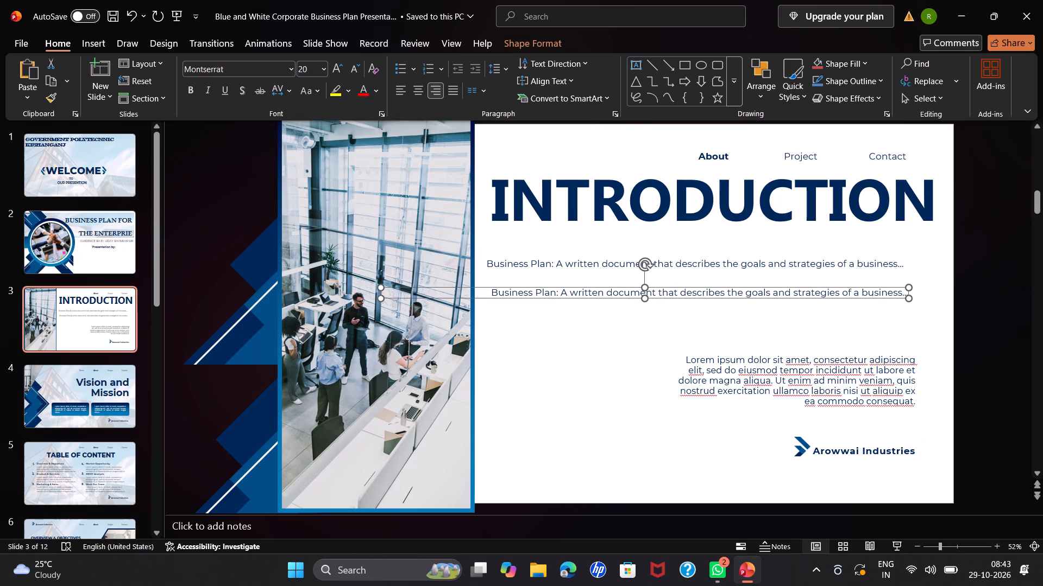
pyautogui.click(491, 291)
pyautogui.click(862, 294)
pyautogui.press('BackSpace')
pyautogui.press('BackSpace')
pyautogui.press('BackSpace')
pyautogui.press('BackSpace')
pyautogui.press('BackSpace')
pyautogui.press('BackSpace')
pyautogui.press('BackSpace')
pyautogui.press('BackSpace')
pyautogui.press('BackSpace')
pyautogui.press('BackSpace')
pyautogui.press('BackSpace')
pyautogui.press('BackSpace')
pyautogui.press('BackSpace')
pyautogui.press('BackSpace')
pyautogui.press('BackSpace')
pyautogui.press('BackSpace')
pyautogui.press('BackSpace')
pyautogui.press('BackSpace')
pyautogui.press('BackSpace')
pyautogui.press('BackSpace')
pyautogui.press('BackSpace')
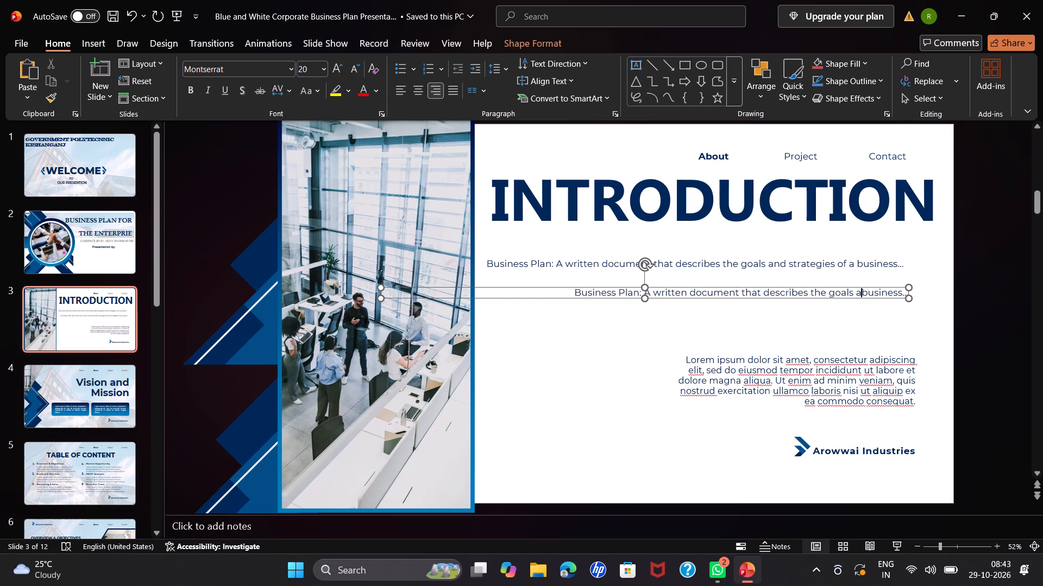
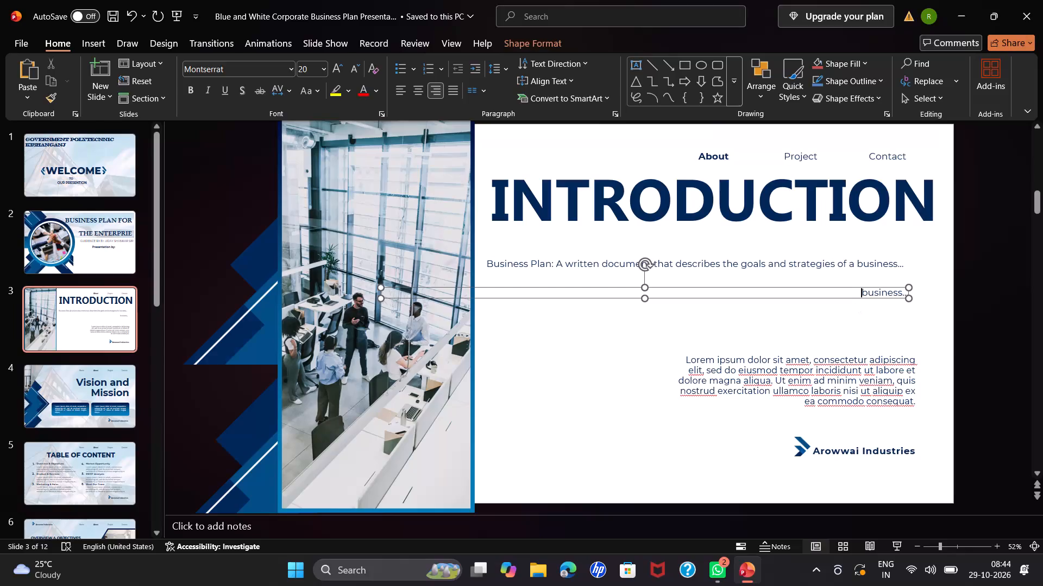
# Paste the bulleted line "Business Planning: The process of setting goals and deciding how to achieve them" into the text box below the Business Plan sentence.
pyautogui.click(857, 294)
pyautogui.hotkey('ctrl', 'v')
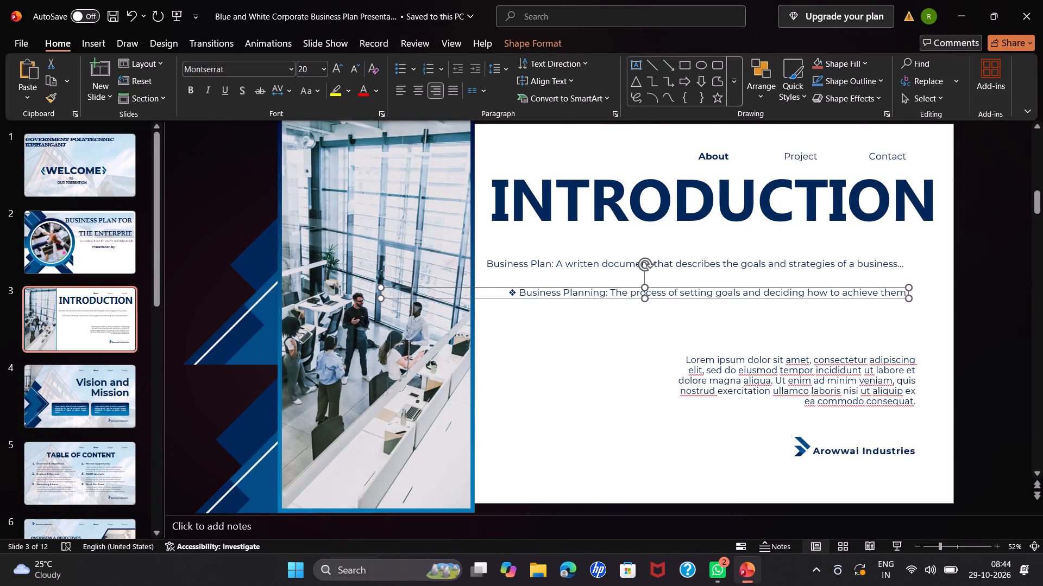
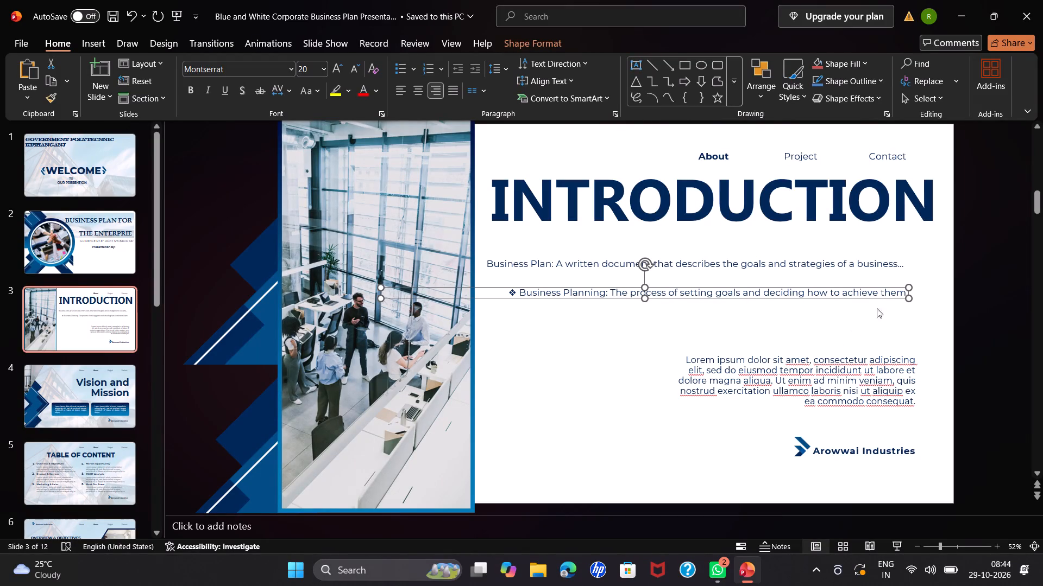
# Resize the Business Planning text box from its lower-right corner so its bullet sits near the left start of the Business Plan line above.
pyautogui.moveTo(909, 298); pyautogui.dragTo(911, 302)
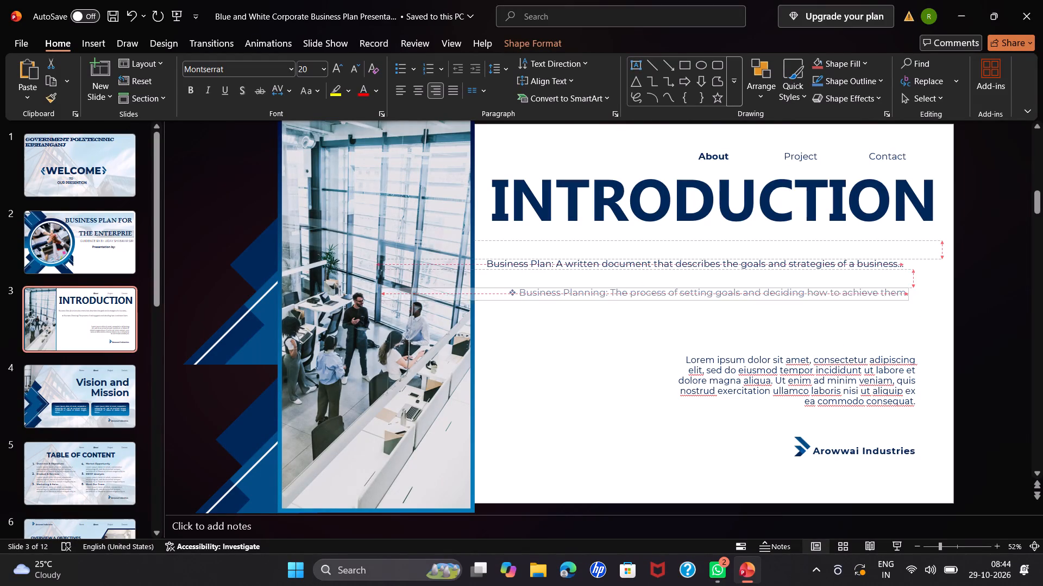
pyautogui.moveTo(911, 302); pyautogui.dragTo(900, 315)
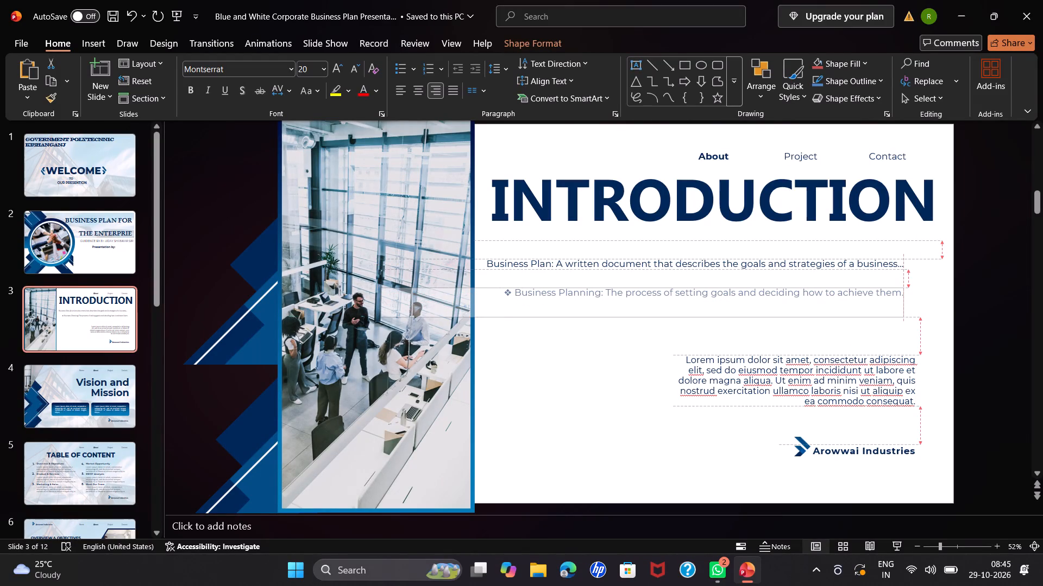
pyautogui.moveTo(900, 315); pyautogui.dragTo(878, 311)
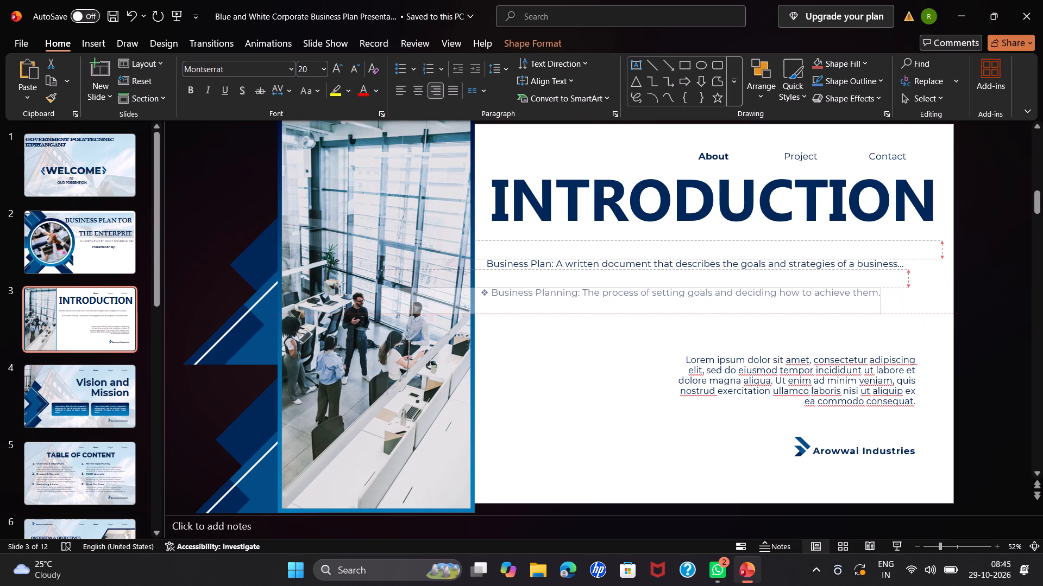
pyautogui.moveTo(878, 311); pyautogui.dragTo(877, 311)
pyautogui.click(838, 317)
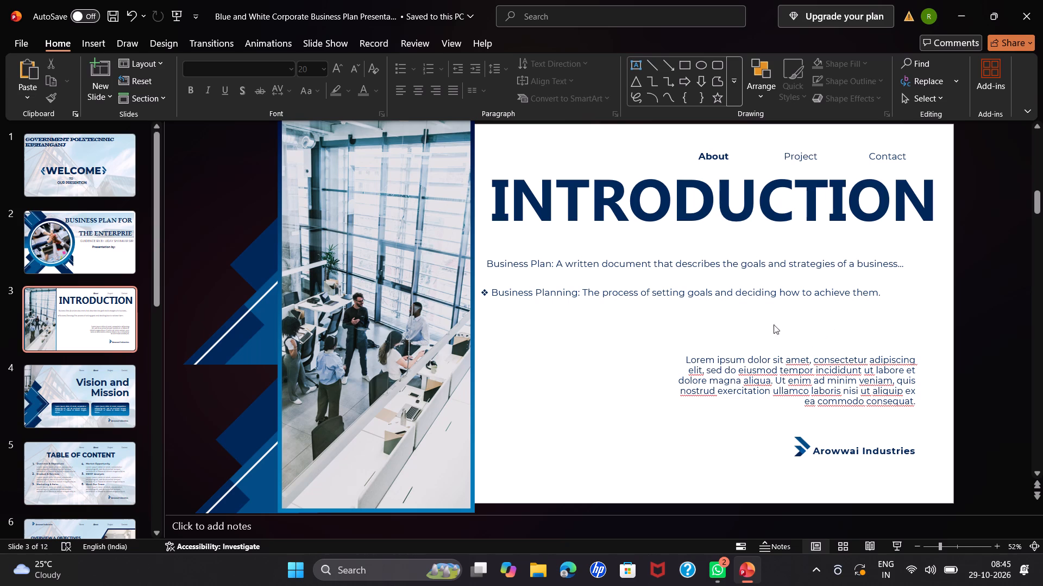
# Duplicate the Business Planning text box, placing the copy directly beneath the original line.
pyautogui.moveTo(715, 423); pyautogui.dragTo(621, 585)
pyautogui.click(605, 291)
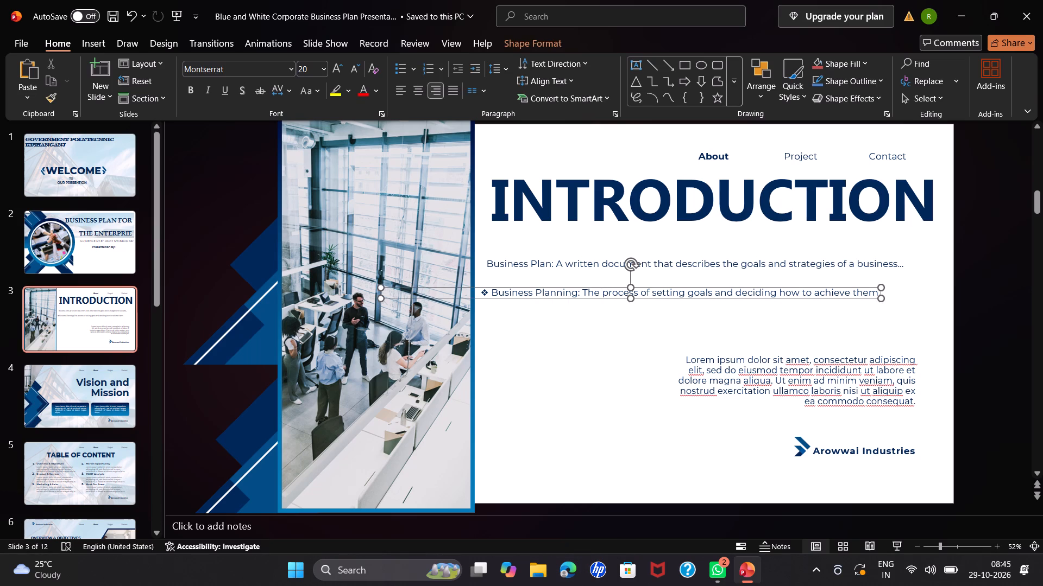
pyautogui.click(610, 298)
pyautogui.keyDown('ctrl'); pyautogui.moveTo(610, 298); pyautogui.dragTo(612, 323); pyautogui.keyUp('ctrl')
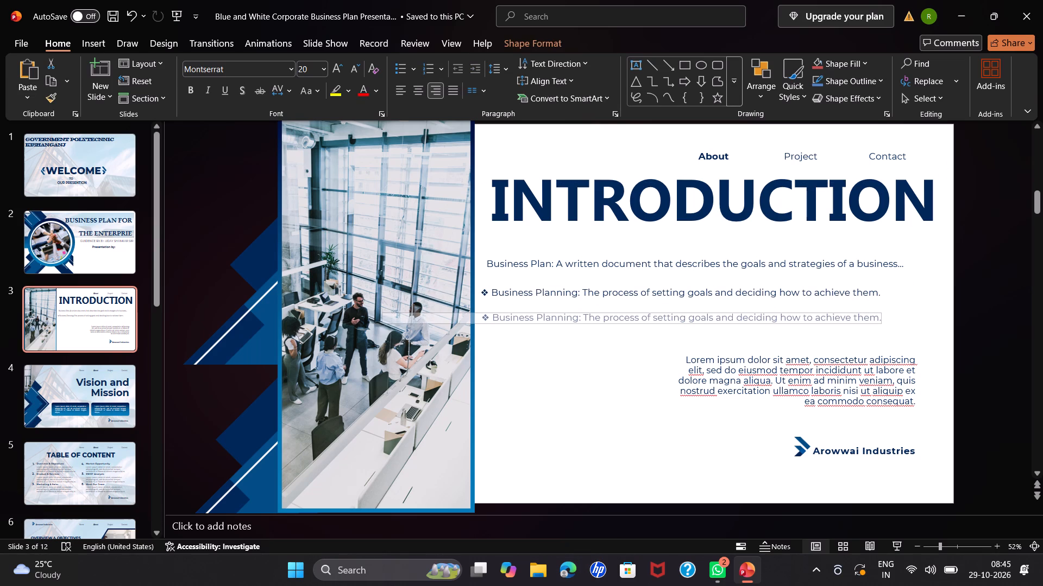
pyautogui.keyDown('ctrl'); pyautogui.moveTo(612, 323); pyautogui.dragTo(613, 323); pyautogui.keyUp('ctrl')
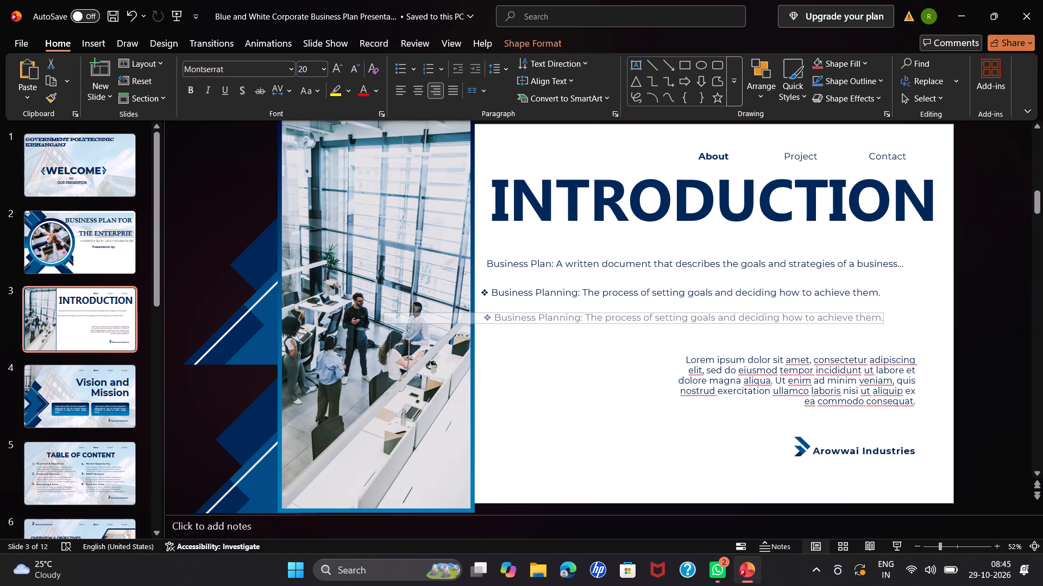
pyautogui.keyDown('ctrl'); pyautogui.moveTo(613, 323); pyautogui.dragTo(613, 326); pyautogui.keyUp('ctrl')
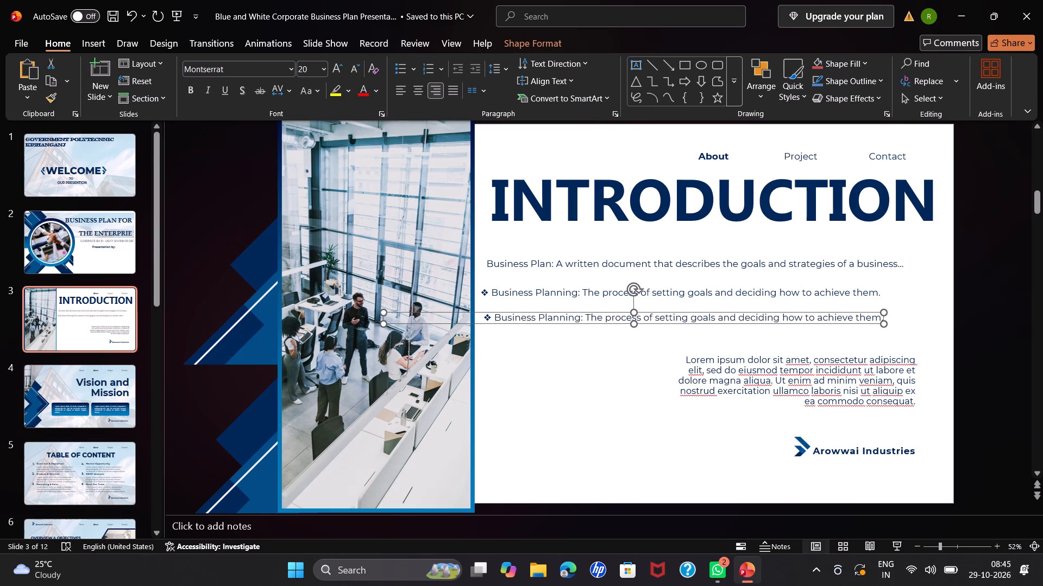
# Erase the sentence in the duplicated Business Planning text box, working backward from its end.
pyautogui.click(879, 320)
pyautogui.press('BackSpace')
pyautogui.press('BackSpace')
pyautogui.press('BackSpace')
pyautogui.press('BackSpace')
pyautogui.press('BackSpace')
pyautogui.press('BackSpace')
pyautogui.press('BackSpace')
pyautogui.press('BackSpace')
pyautogui.press('BackSpace')
pyautogui.press('BackSpace')
pyautogui.press('BackSpace')
pyautogui.press('BackSpace')
pyautogui.press('BackSpace')
pyautogui.press('BackSpace')
pyautogui.press('BackSpace')
pyautogui.press('BackSpace')
pyautogui.press('BackSpace')
pyautogui.press('BackSpace')
pyautogui.press('BackSpace')
pyautogui.press('BackSpace')
pyautogui.press('BackSpace')
pyautogui.press('BackSpace')
pyautogui.press('BackSpace')
pyautogui.press('BackSpace')
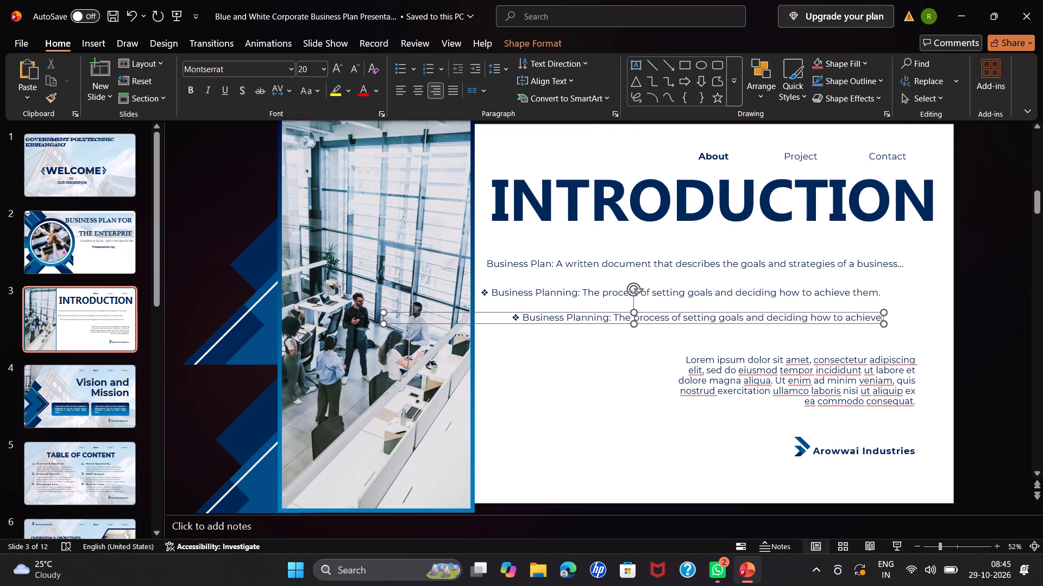
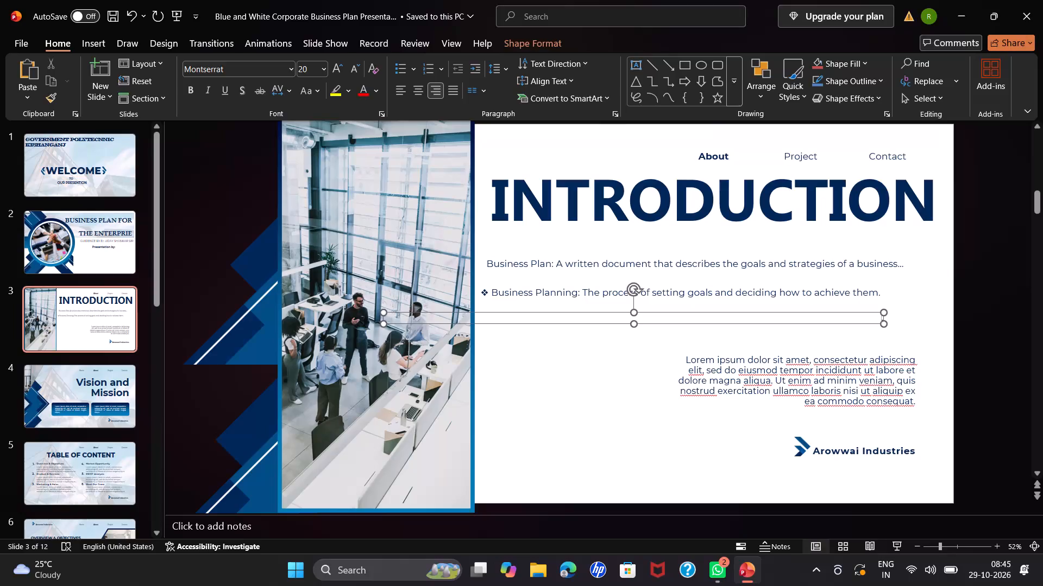
# Paste the line "Enterprise: A business organization that provides products or services to customers." into the emptied text box below Business Planning.
pyautogui.click(876, 318)
pyautogui.hotkey('ctrl', 'v')
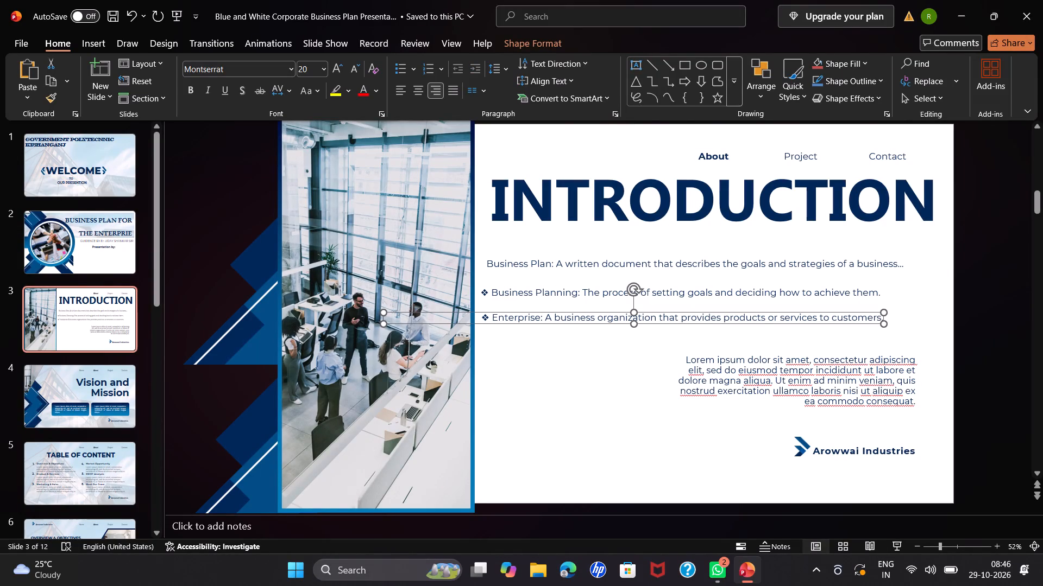
pyautogui.click(621, 368)
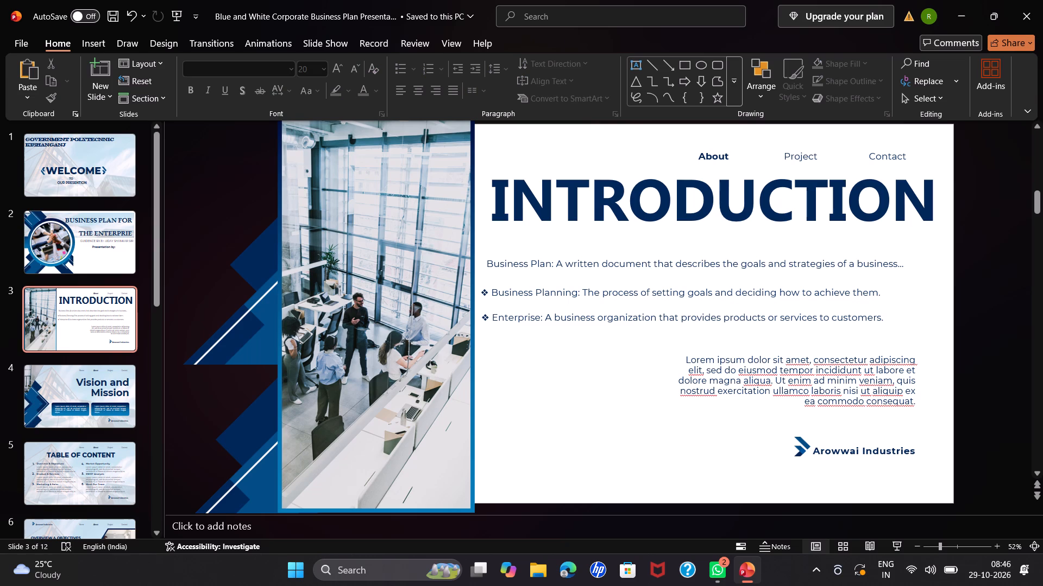
# Delete the Lorem ipsum placeholder paragraph above the Arowwai Industries logo.
pyautogui.moveTo(684, 362); pyautogui.dragTo(905, 394)
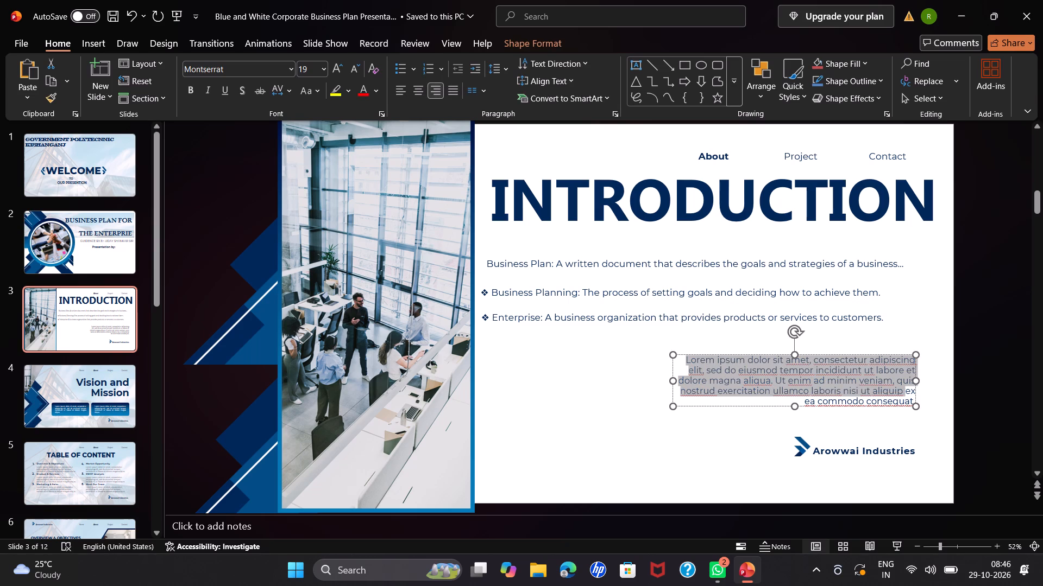
pyautogui.moveTo(905, 394); pyautogui.dragTo(913, 411)
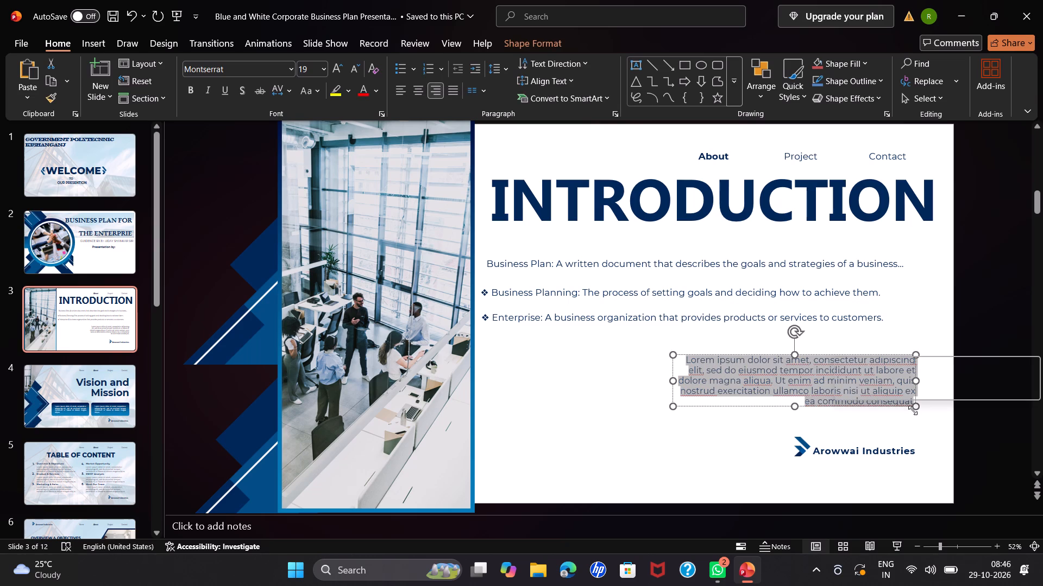
pyautogui.press('BackSpace')
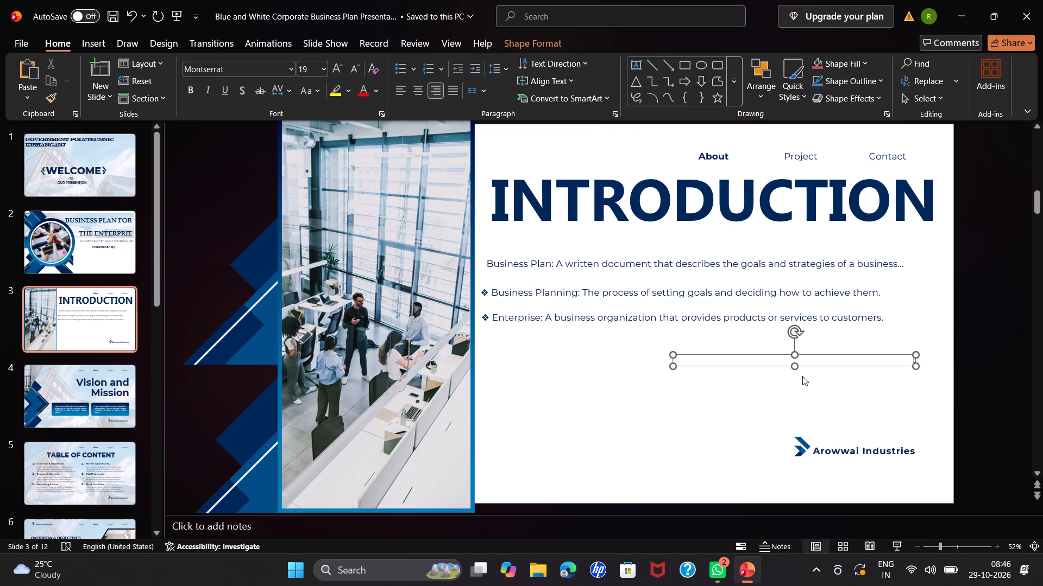
pyautogui.click(759, 395)
# Duplicate the Enterprise text box, placing the copy directly beneath the original line.
pyautogui.moveTo(482, 318); pyautogui.dragTo(912, 337)
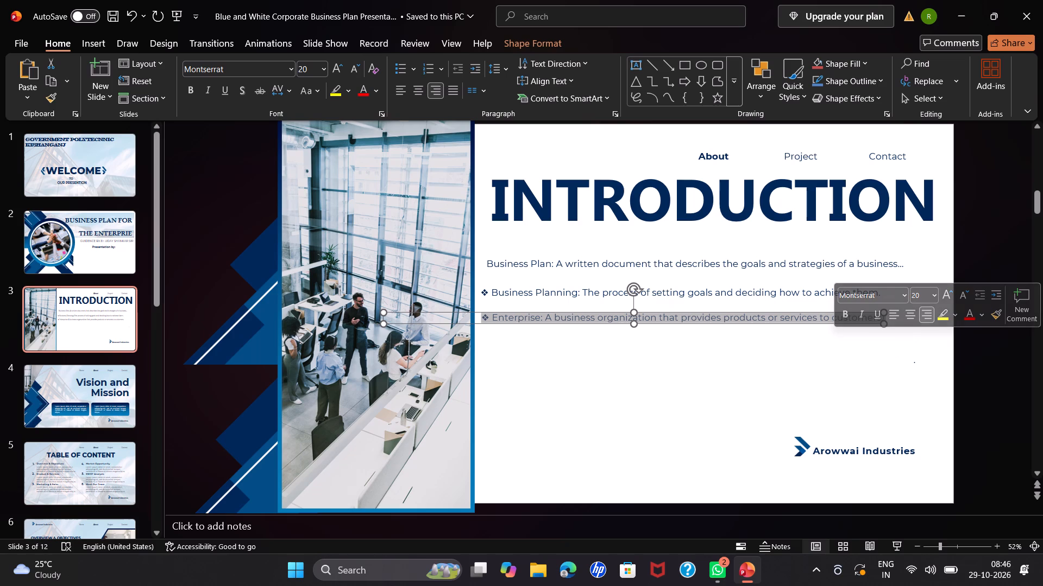
pyautogui.click(738, 326)
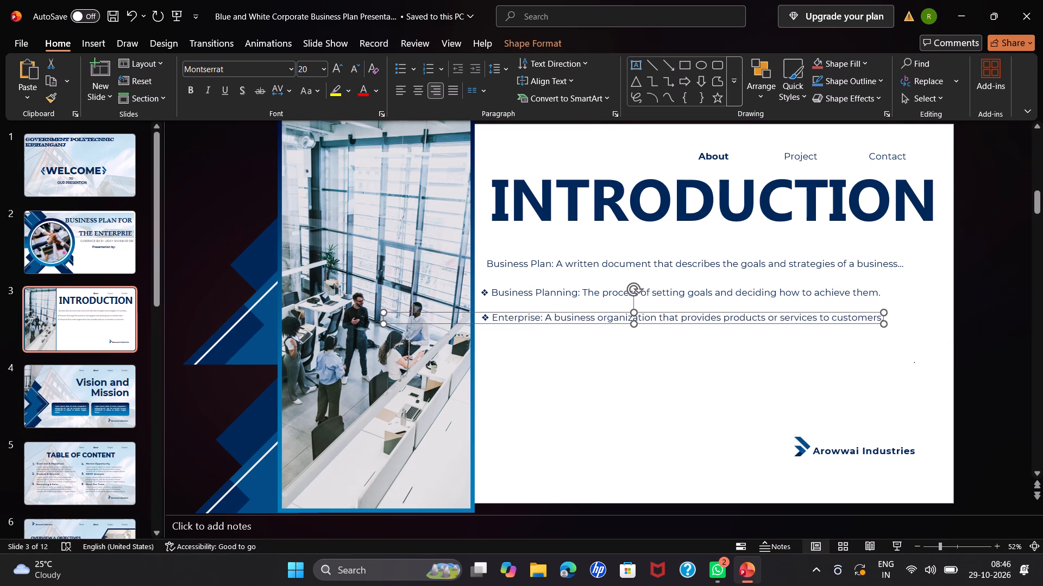
pyautogui.keyDown('ctrl'); pyautogui.moveTo(738, 324); pyautogui.dragTo(736, 349); pyautogui.keyUp('ctrl')
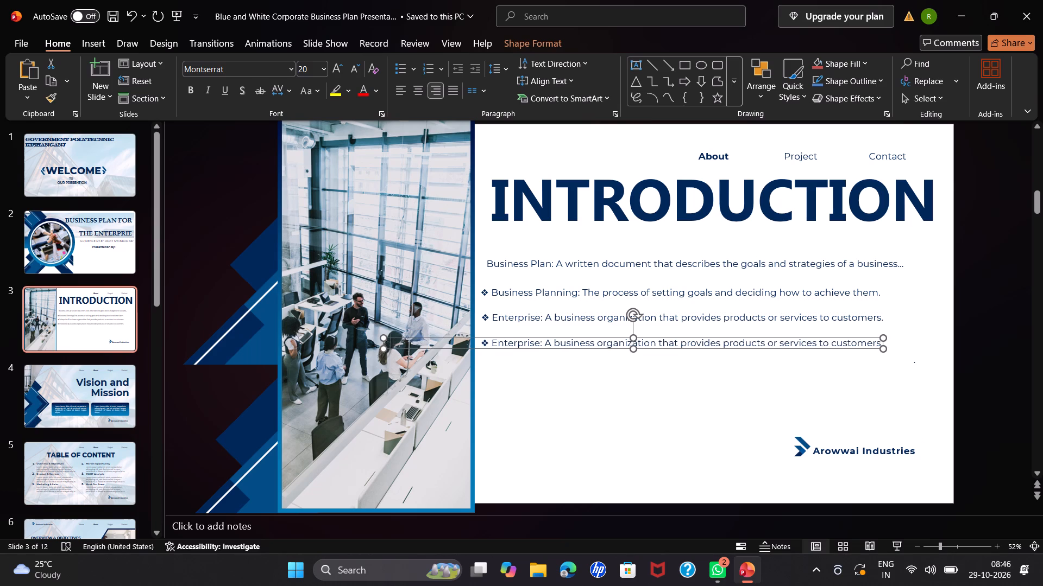
# Erase the sentence in the duplicated Enterprise text box, working backward from its end.
pyautogui.click(878, 343)
pyautogui.press('BackSpace')
pyautogui.press('BackSpace')
pyautogui.press('BackSpace')
pyautogui.press('BackSpace')
pyautogui.press('BackSpace')
pyautogui.press('BackSpace')
pyautogui.press('BackSpace')
pyautogui.press('BackSpace')
pyautogui.press('BackSpace')
pyautogui.press('BackSpace')
pyautogui.press('BackSpace')
pyautogui.press('BackSpace')
pyautogui.press('BackSpace')
pyautogui.press('BackSpace')
pyautogui.press('BackSpace')
pyautogui.press('BackSpace')
pyautogui.press('BackSpace')
pyautogui.press('BackSpace')
pyautogui.press('BackSpace')
pyautogui.press('BackSpace')
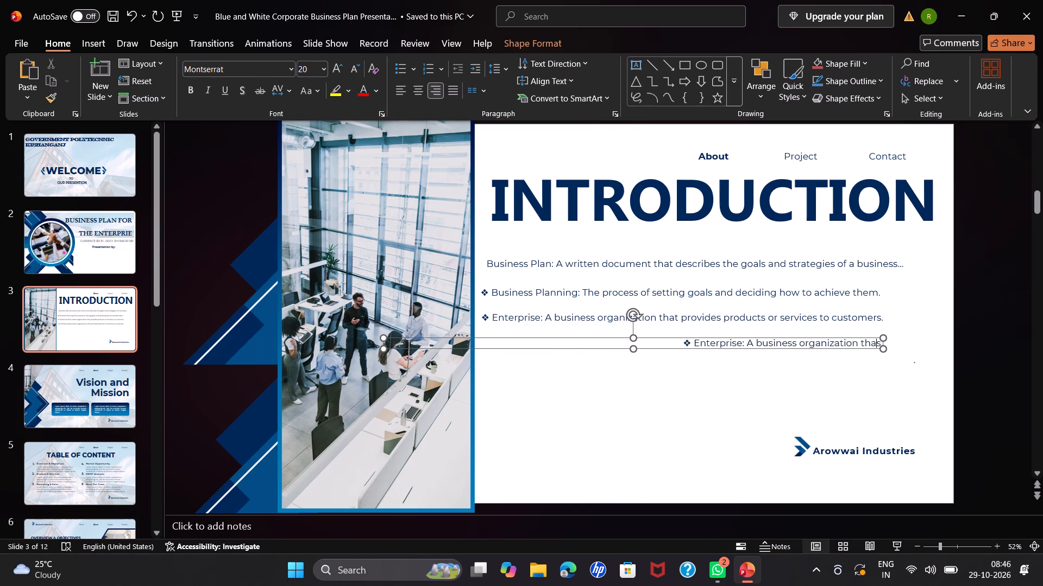
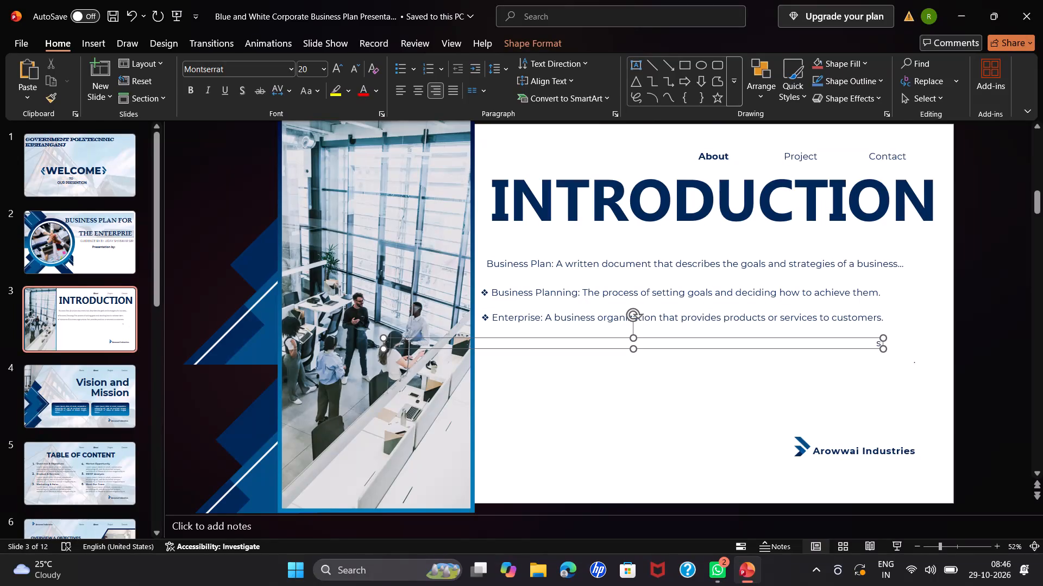
# Paste the line "Business Objectives: The goals that an enterprise wants to achieve." into the duplicated text box and delete the leftover trailing "s".
pyautogui.hotkey('ctrl', 'v')
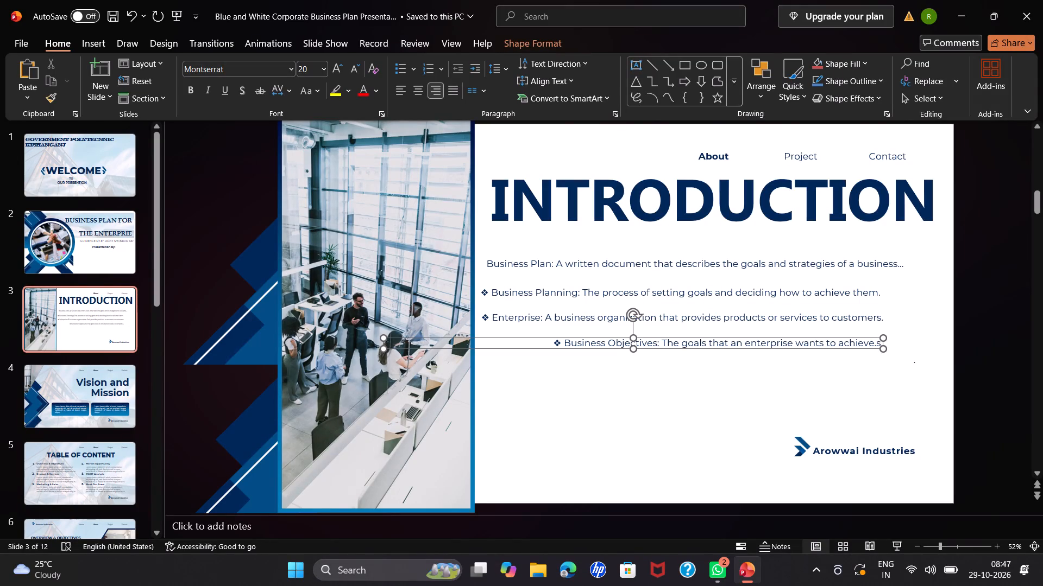
pyautogui.click(879, 345)
pyautogui.moveTo(883, 346); pyautogui.dragTo(895, 345)
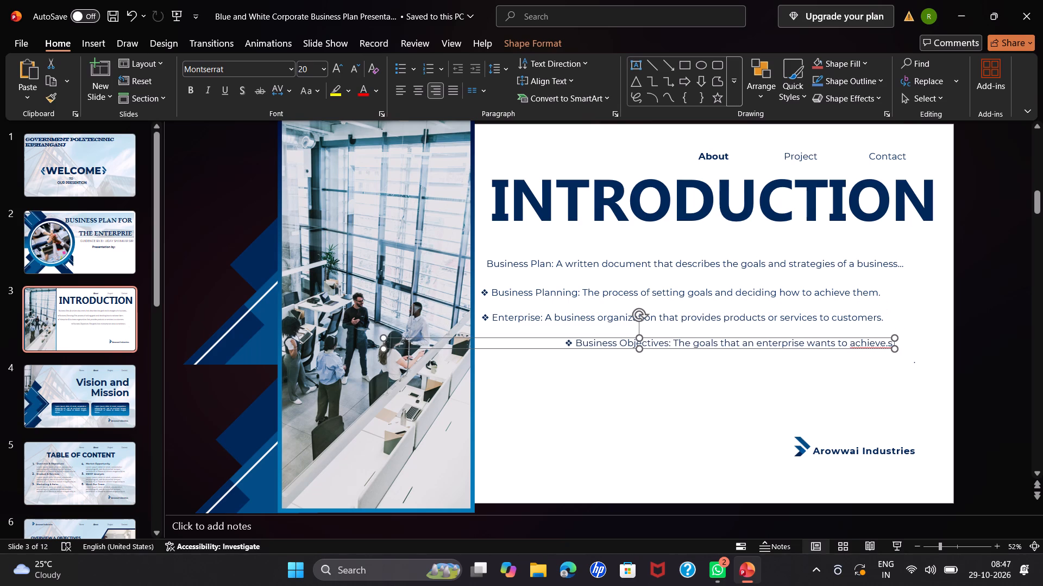
pyautogui.click(891, 341)
pyautogui.press('BackSpace')
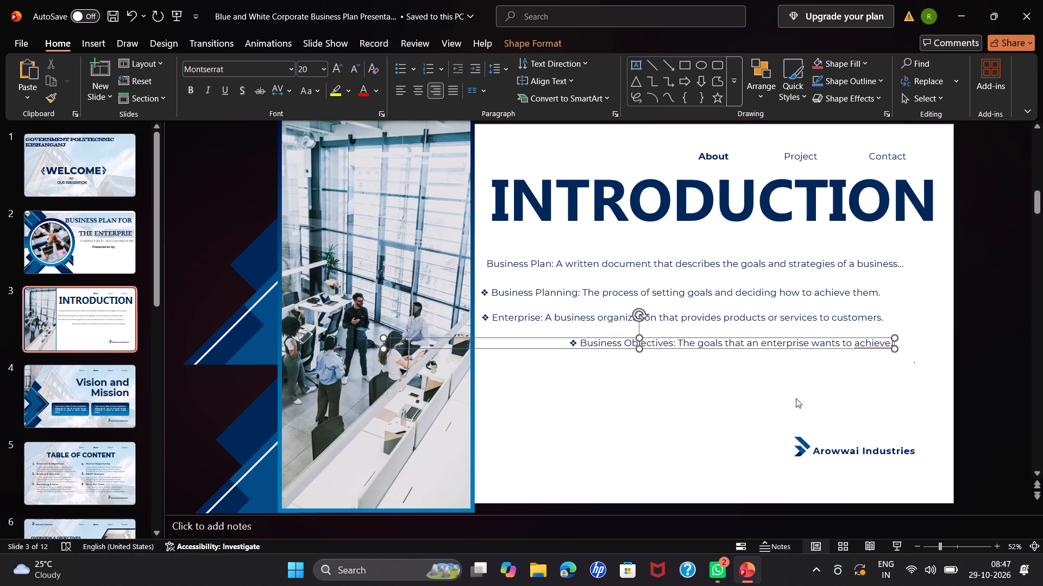
# Move the Business Objectives text box so its bullet sits beneath the Enterprise line's bullet, with a small gap between the lines.
pyautogui.moveTo(495, 338); pyautogui.dragTo(419, 340)
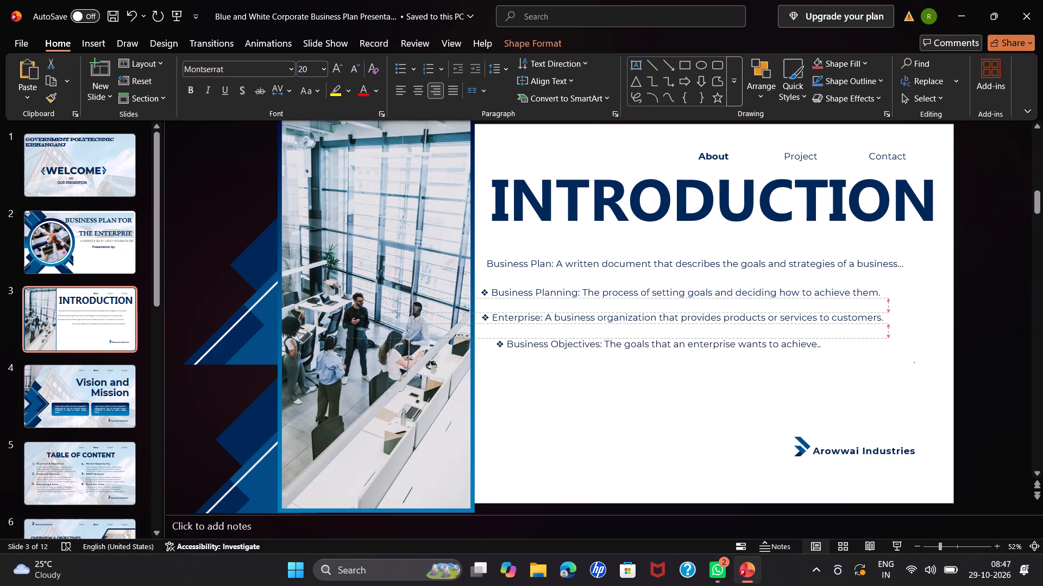
pyautogui.moveTo(419, 340); pyautogui.dragTo(412, 341)
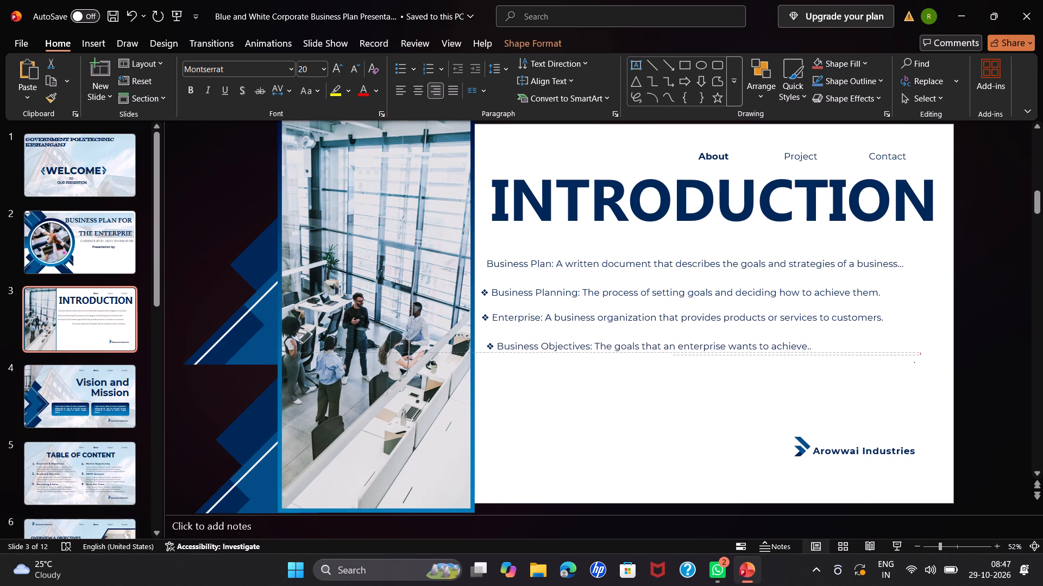
pyautogui.moveTo(412, 341); pyautogui.dragTo(419, 341)
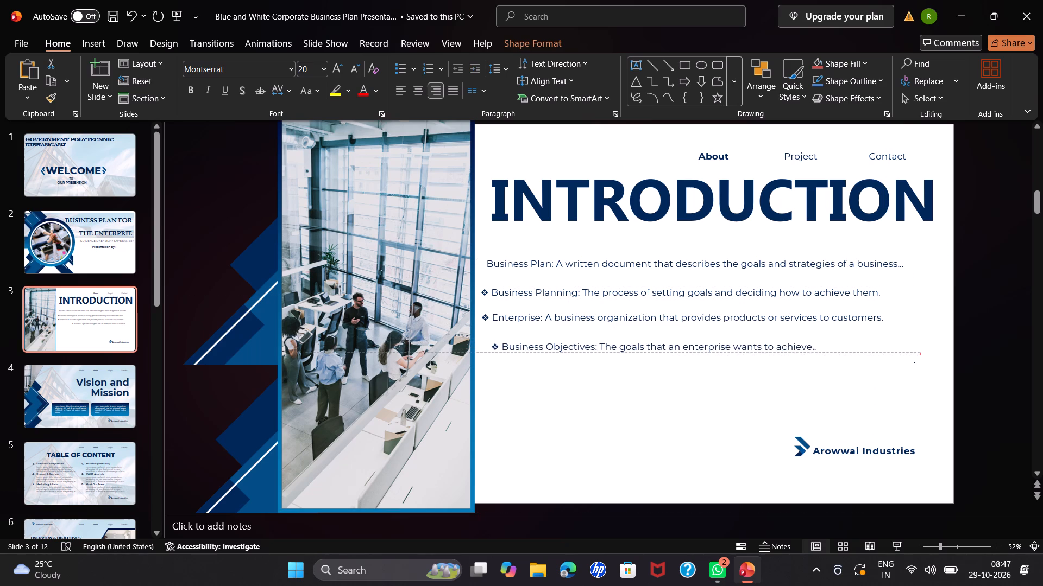
pyautogui.moveTo(419, 341); pyautogui.dragTo(411, 342)
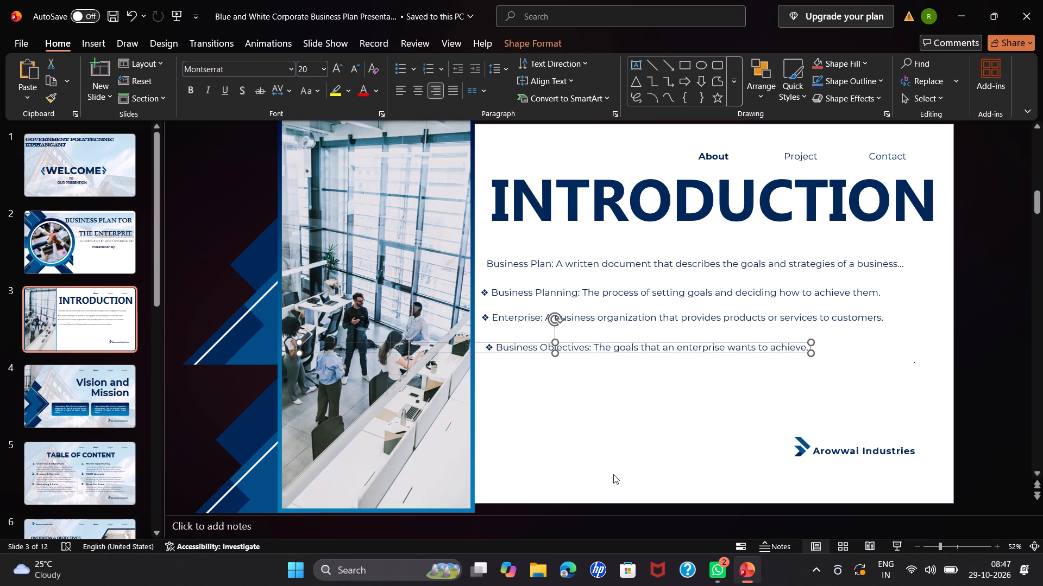
pyautogui.click(617, 473)
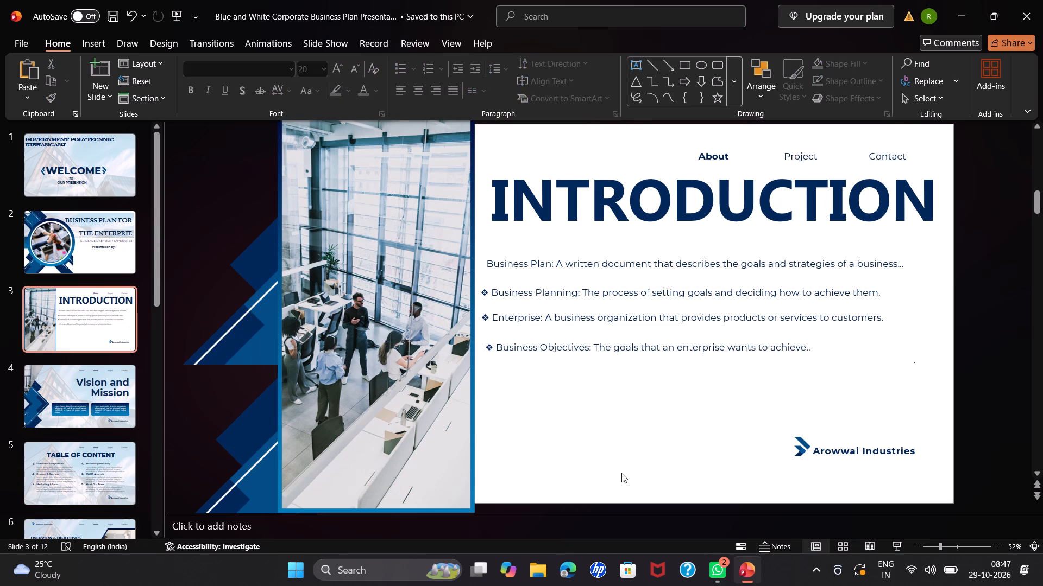
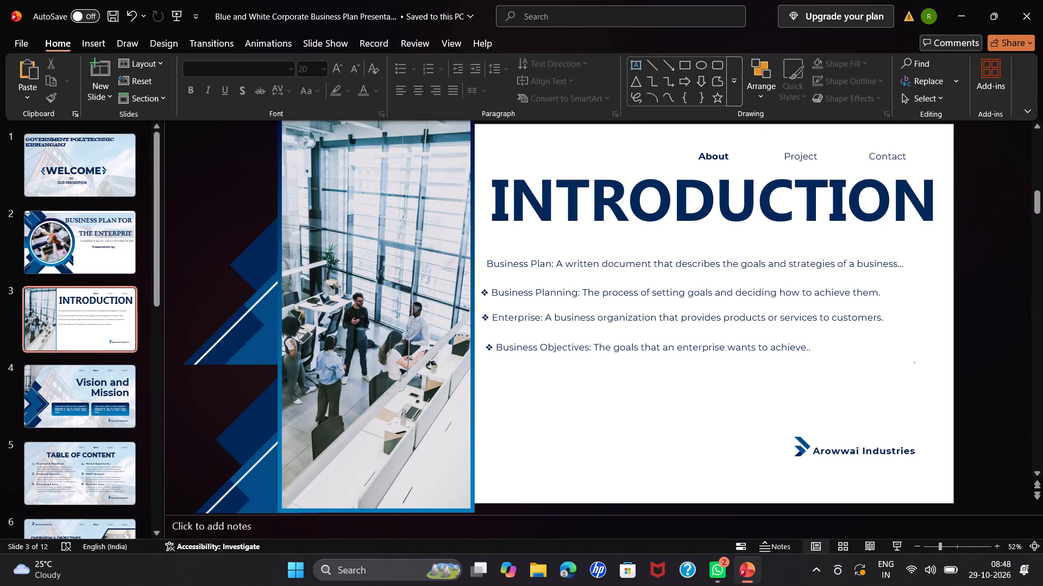
# Move the Business Plan text box slightly up, keeping its start roughly in line with the definitions below.
pyautogui.moveTo(485, 265); pyautogui.dragTo(509, 263)
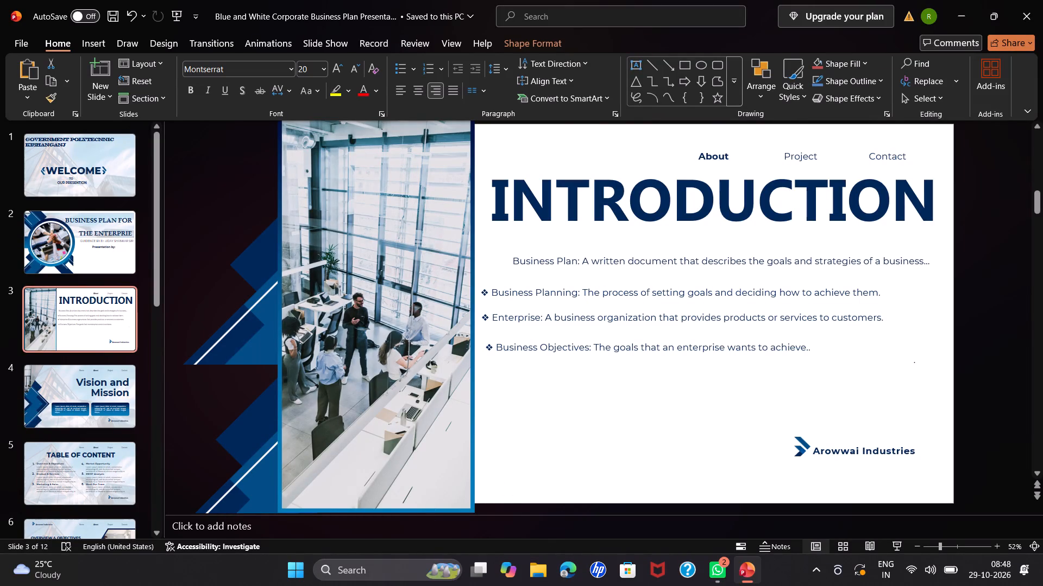
pyautogui.moveTo(509, 263); pyautogui.dragTo(486, 260)
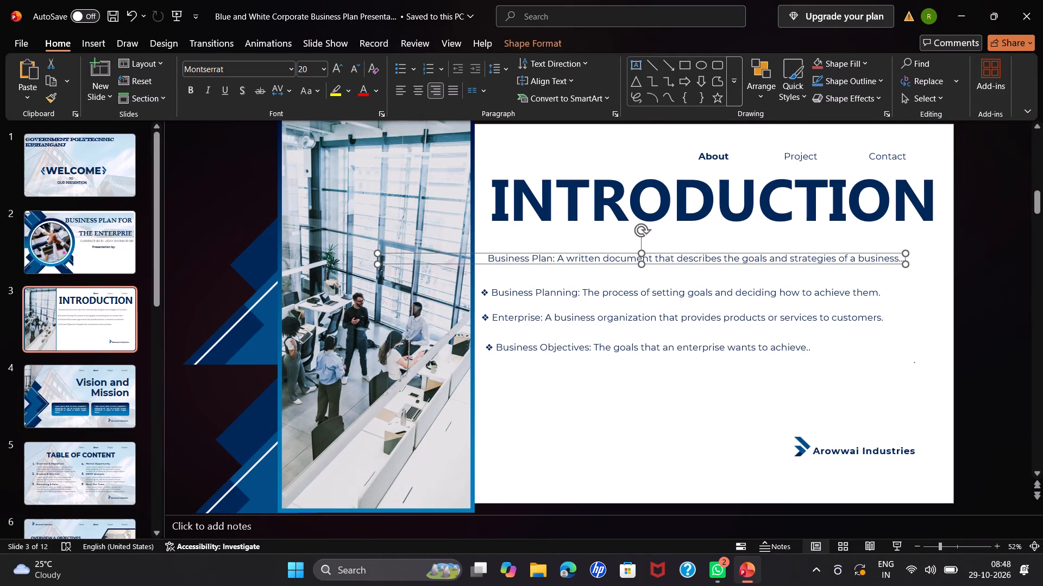
# Delete the wording "strategies of a business" from the end of the Business Plan line.
pyautogui.click(899, 258)
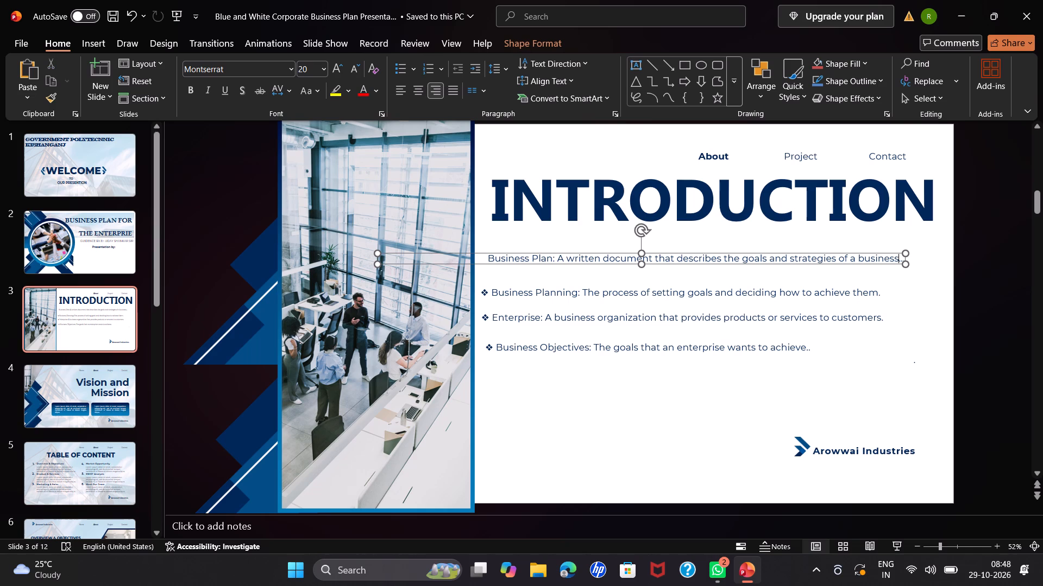
pyautogui.press('BackSpace')
pyautogui.press('BackSpace')
pyautogui.press('BackSpace')
pyautogui.press('BackSpace')
pyautogui.press('BackSpace')
pyautogui.press('BackSpace')
pyautogui.press('BackSpace')
pyautogui.press('BackSpace')
pyautogui.press('BackSpace')
pyautogui.press('BackSpace')
pyautogui.press('BackSpace')
pyautogui.press('BackSpace')
pyautogui.press('BackSpace')
pyautogui.press('BackSpace')
pyautogui.press('BackSpace')
pyautogui.press('BackSpace')
pyautogui.press('BackSpace')
pyautogui.press('BackSpace')
pyautogui.press('BackSpace')
pyautogui.press('BackSpace')
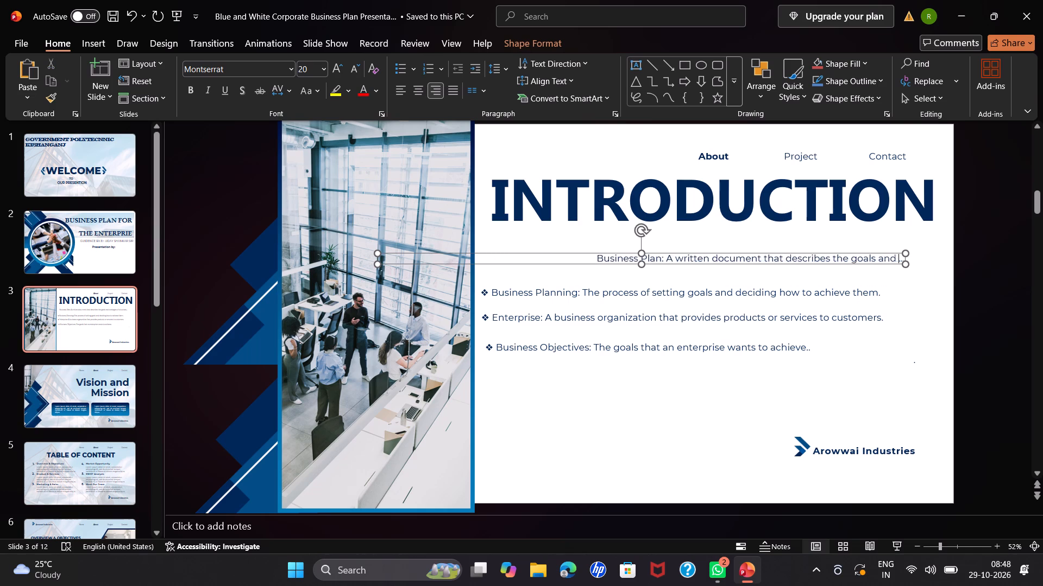
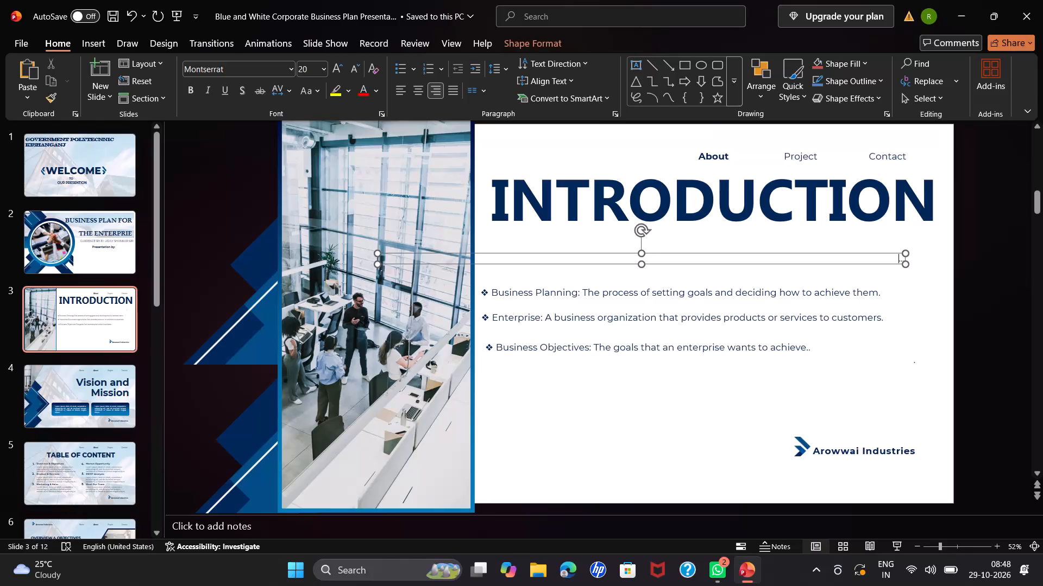
# Paste the full Business Plan definition, ending with "goals and strategies of a business", back into the empty text box above Business Planning.
pyautogui.click(901, 258)
pyautogui.hotkey('ctrl', 'v')
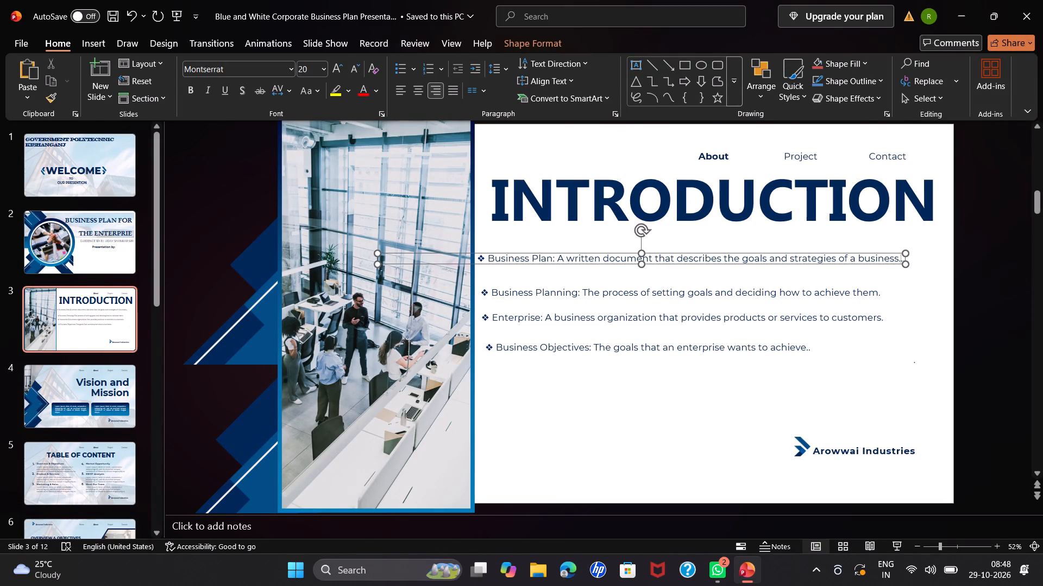
pyautogui.click(938, 390)
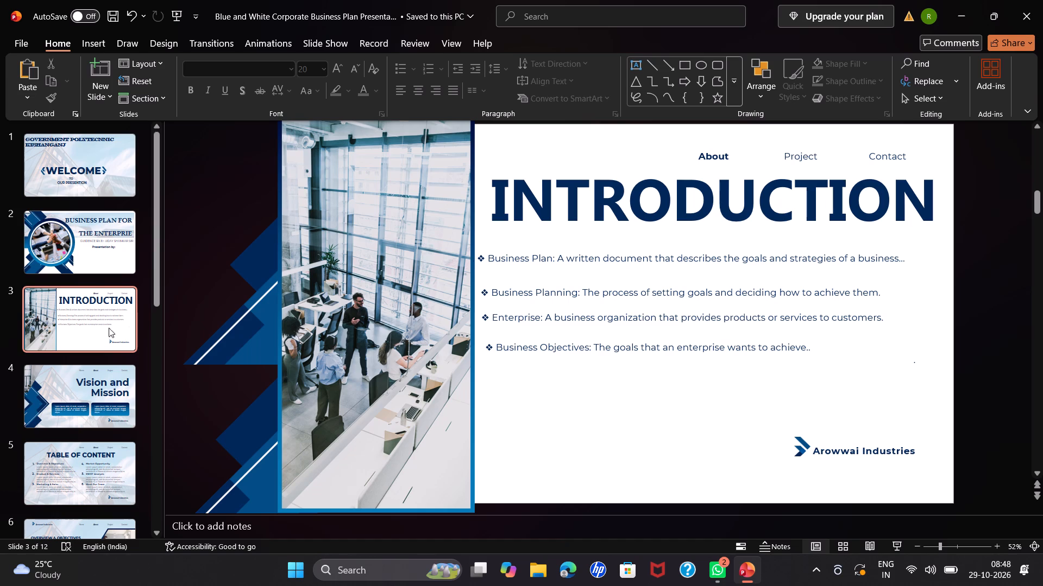
# On slide 2, duplicate the guidance line and place the copy just below the "Presentation by:" heading.
pyautogui.click(70, 184)
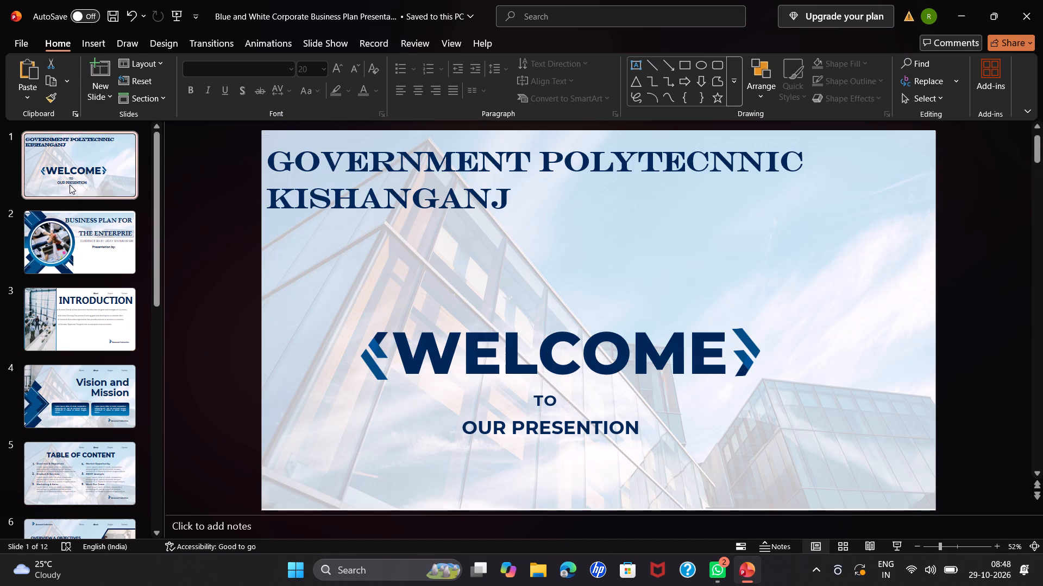
pyautogui.scroll(3, 70, 184)
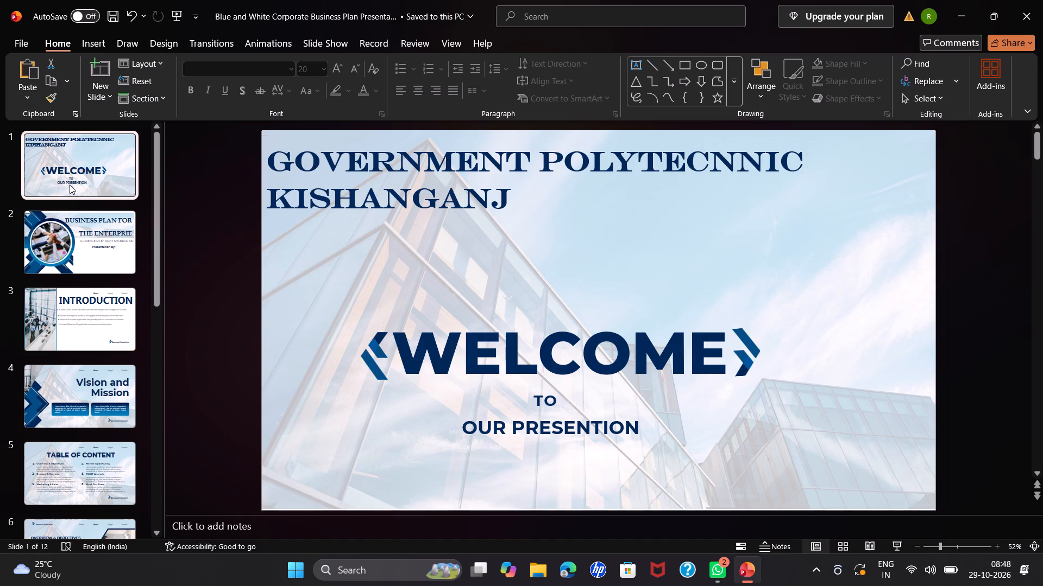
pyautogui.click(70, 228)
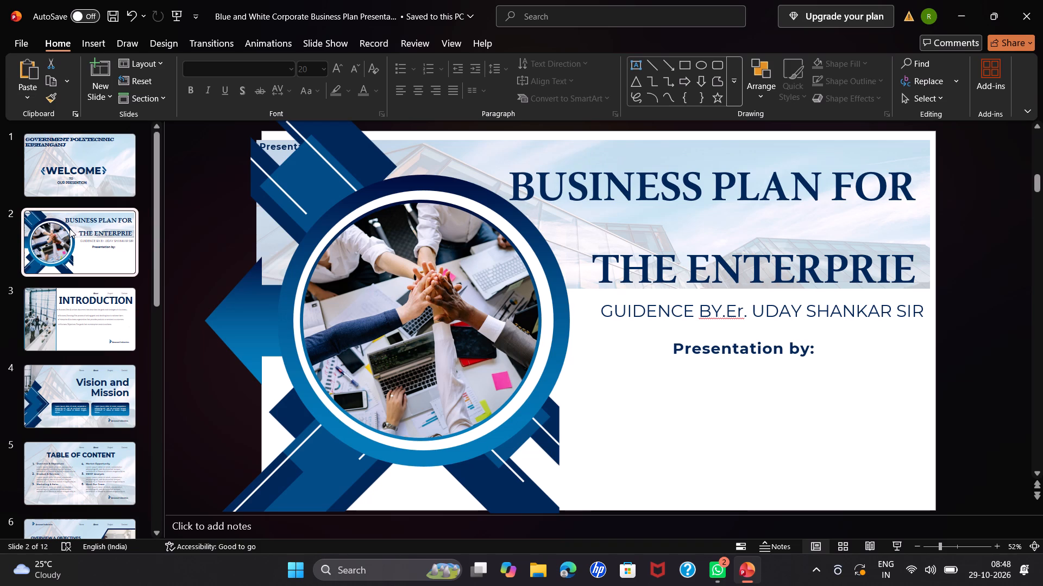
pyautogui.click(49, 299)
pyautogui.click(66, 256)
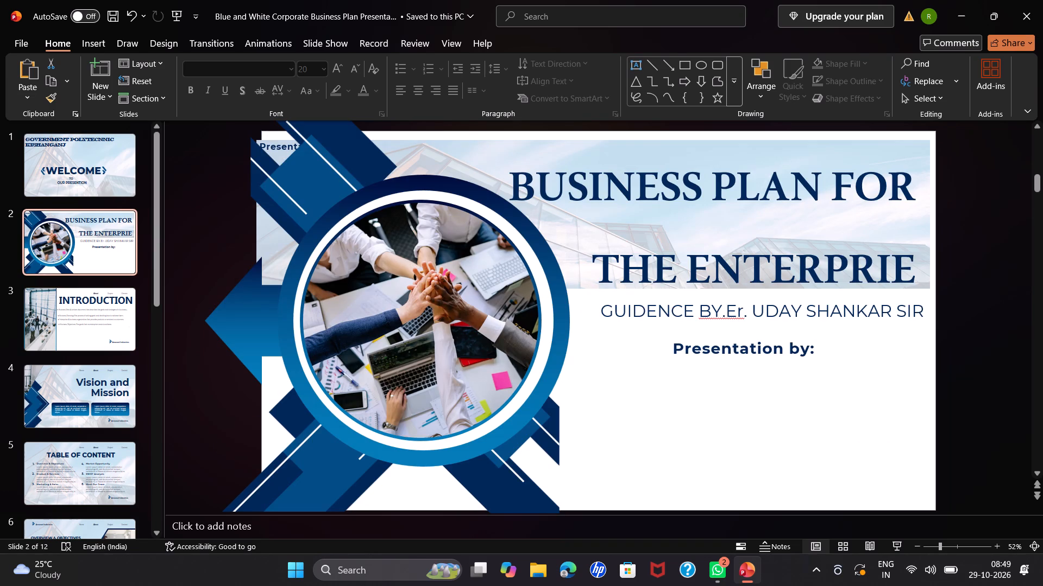
pyautogui.moveTo(602, 310); pyautogui.dragTo(602, 310)
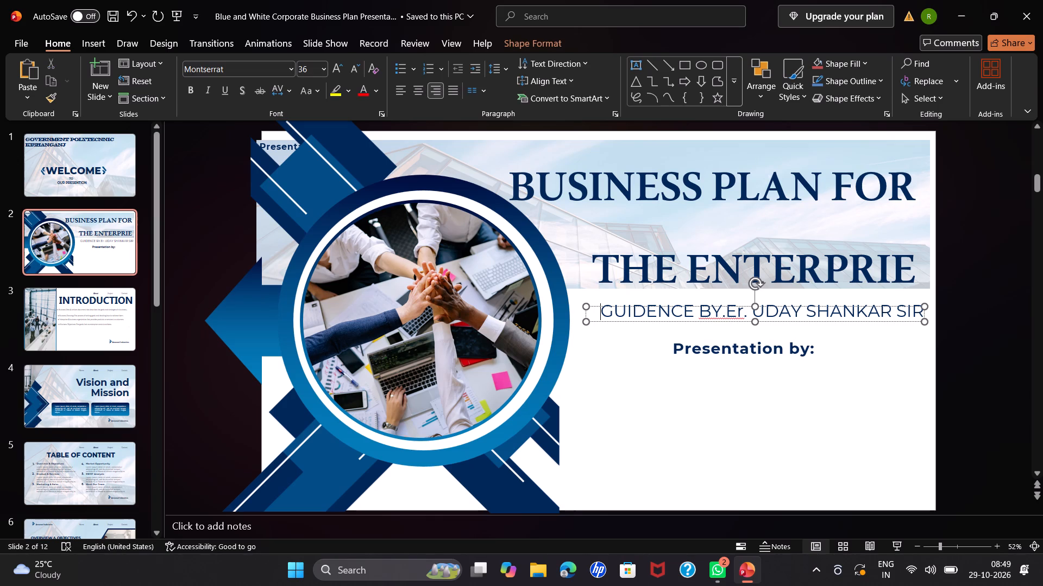
pyautogui.moveTo(602, 310); pyautogui.dragTo(611, 324)
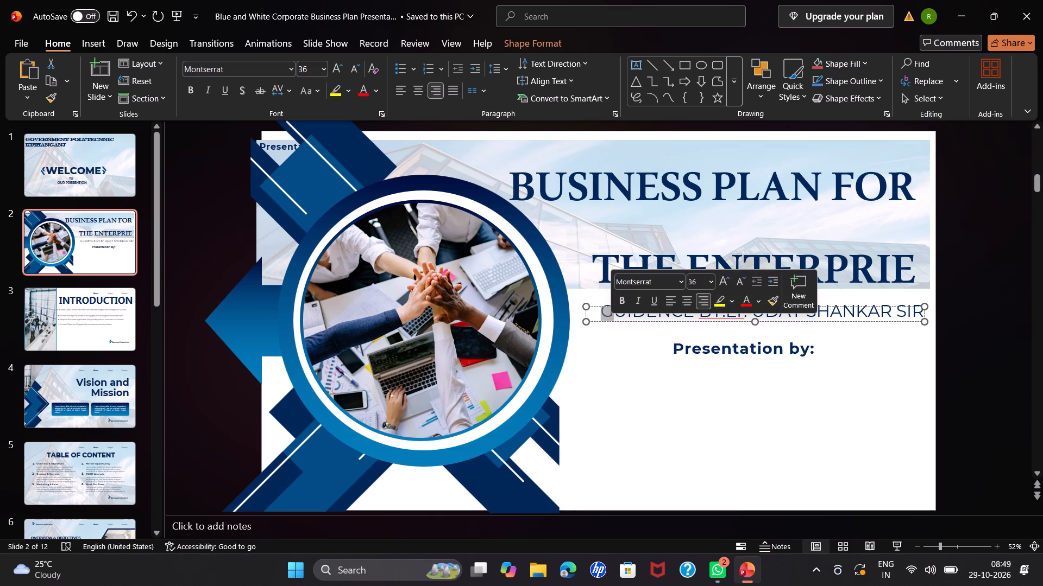
pyautogui.keyDown('ctrl'); pyautogui.moveTo(628, 322); pyautogui.dragTo(630, 335); pyautogui.keyUp('ctrl')
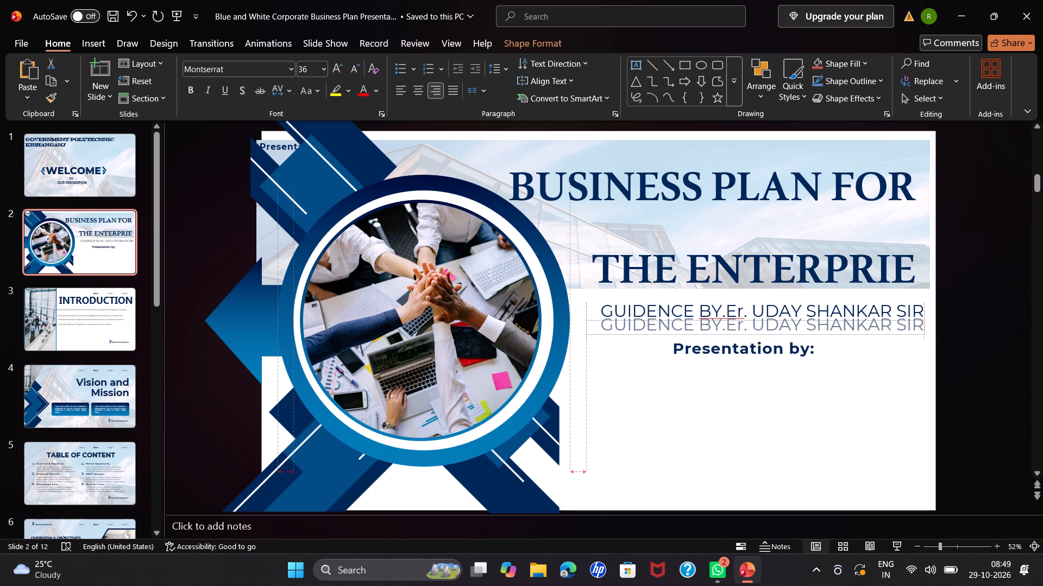
pyautogui.keyDown('ctrl'); pyautogui.moveTo(630, 335); pyautogui.dragTo(621, 389); pyautogui.keyUp('ctrl')
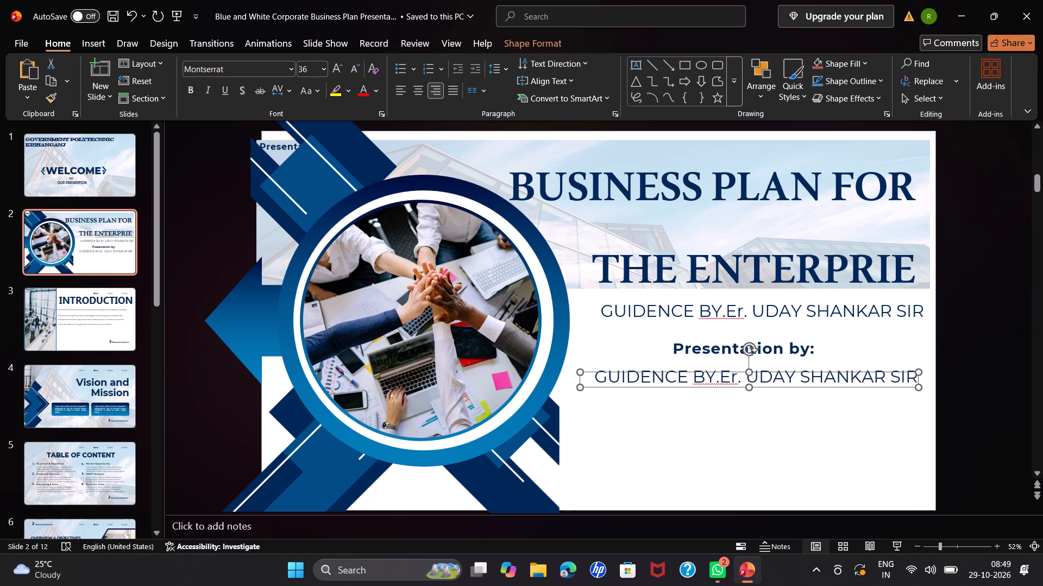
# Replace the copied guidance text below "Presentation by:" with the presenter's name in capitals.
pyautogui.click(913, 378)
pyautogui.press('BackSpace')
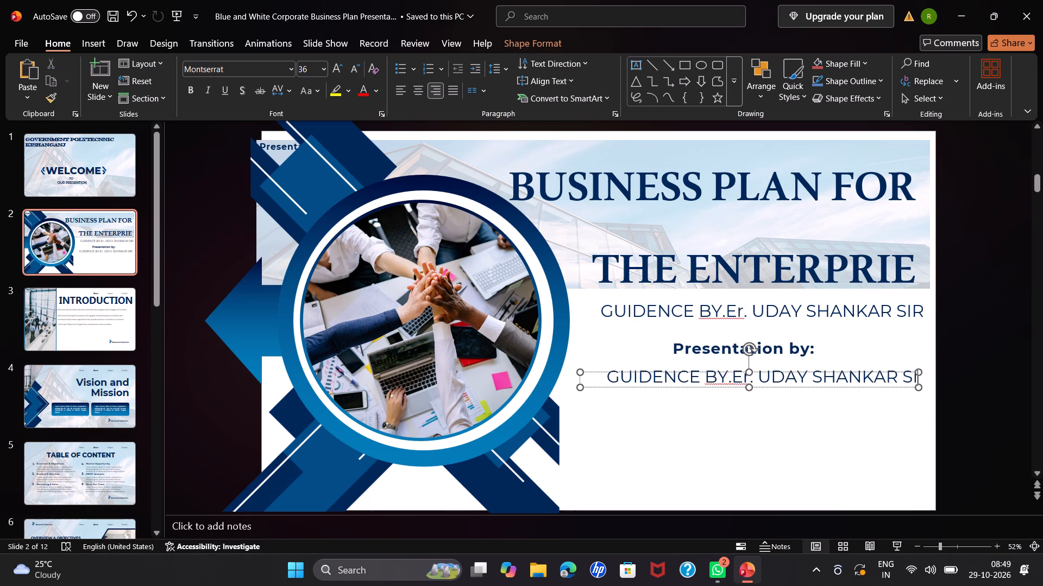
pyautogui.press('BackSpace')
pyautogui.press('BackSpace')
pyautogui.press('BackSpace')
pyautogui.press('BackSpace')
pyautogui.press('BackSpace')
pyautogui.press('BackSpace')
pyautogui.press('BackSpace')
pyautogui.press('BackSpace')
pyautogui.press('BackSpace')
pyautogui.press('BackSpace')
pyautogui.press('BackSpace')
pyautogui.press('BackSpace')
pyautogui.press('BackSpace')
pyautogui.press('BackSpace')
pyautogui.press('BackSpace')
pyautogui.press('BackSpace')
pyautogui.press('BackSpace')
pyautogui.press('BackSpace')
pyautogui.press('BackSpace')
pyautogui.press('BackSpace')
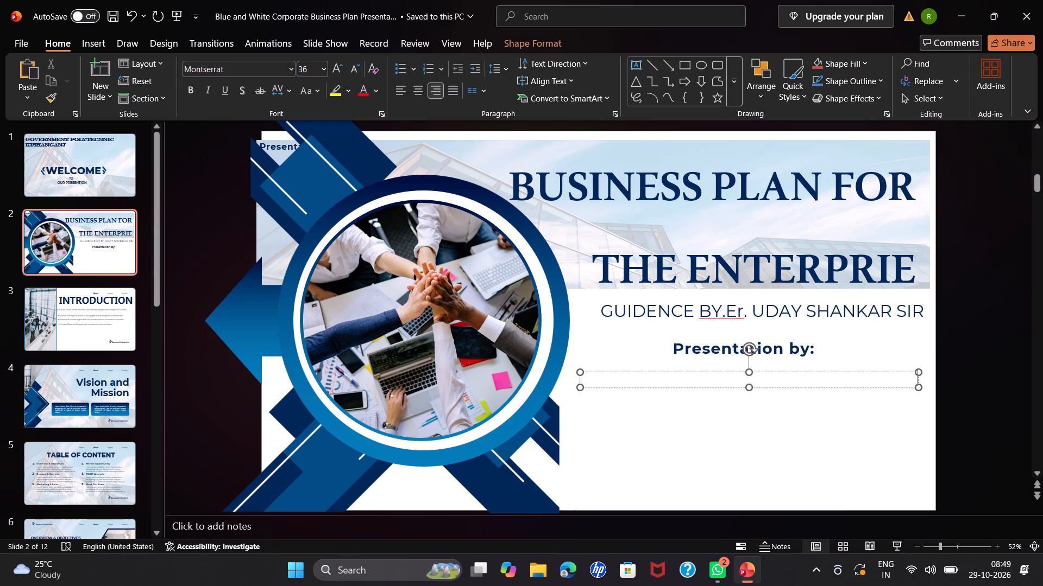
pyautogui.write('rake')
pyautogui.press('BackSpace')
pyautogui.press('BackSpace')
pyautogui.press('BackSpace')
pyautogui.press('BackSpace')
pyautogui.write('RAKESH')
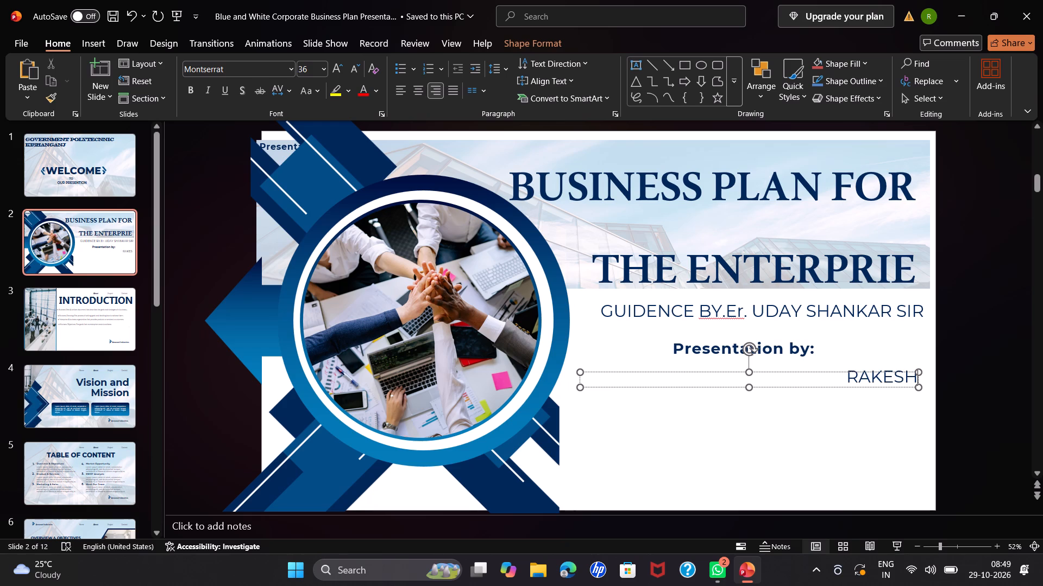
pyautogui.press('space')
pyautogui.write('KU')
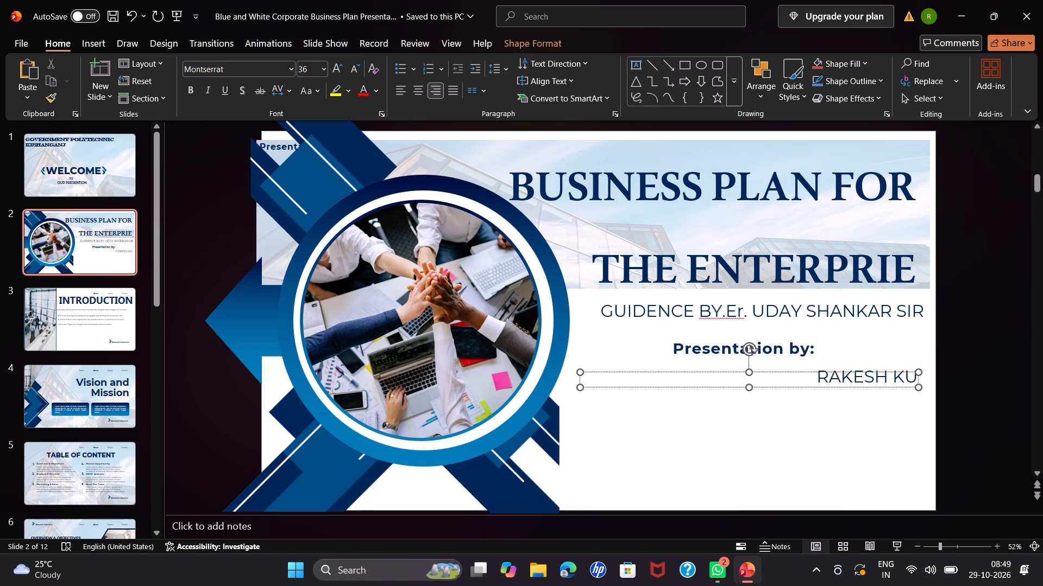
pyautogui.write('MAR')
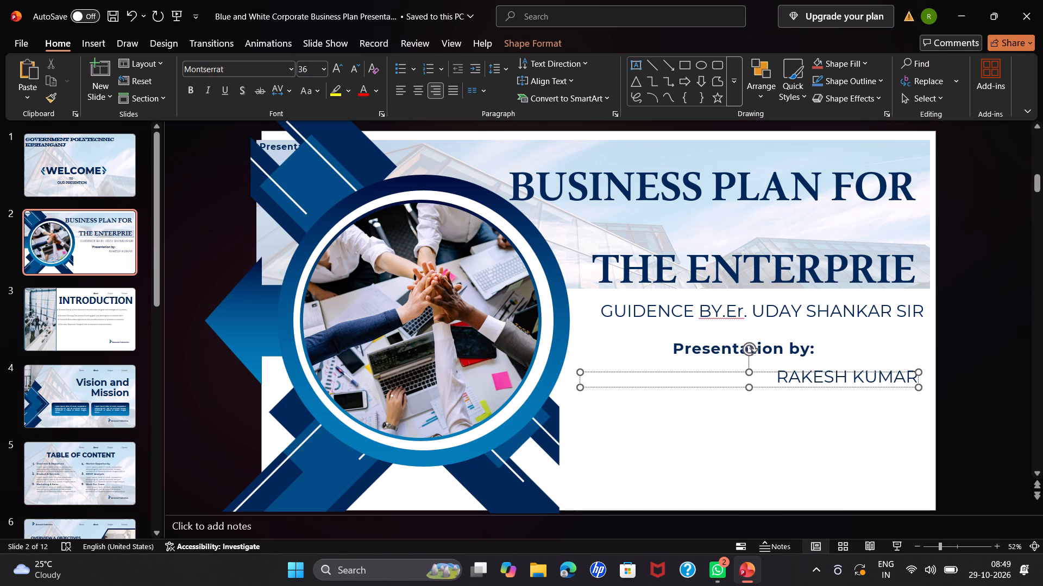
# Add the presenter's roll number after a wide gap on the same line as the name.
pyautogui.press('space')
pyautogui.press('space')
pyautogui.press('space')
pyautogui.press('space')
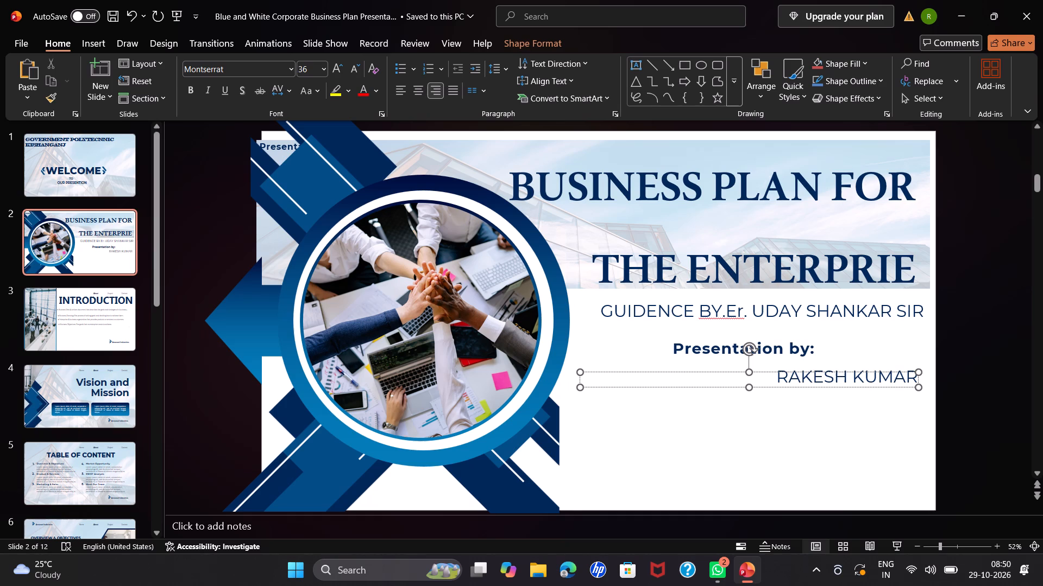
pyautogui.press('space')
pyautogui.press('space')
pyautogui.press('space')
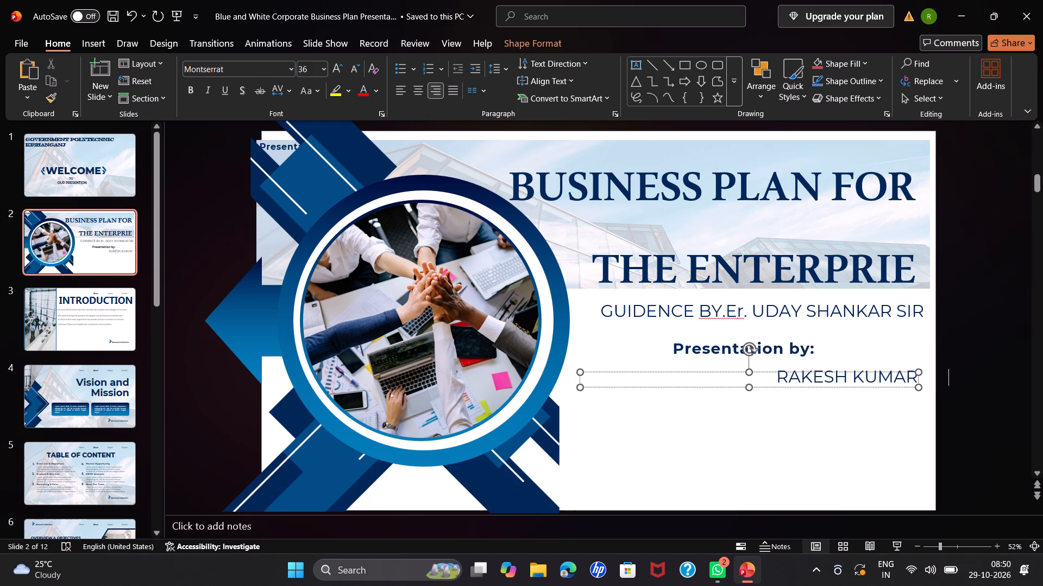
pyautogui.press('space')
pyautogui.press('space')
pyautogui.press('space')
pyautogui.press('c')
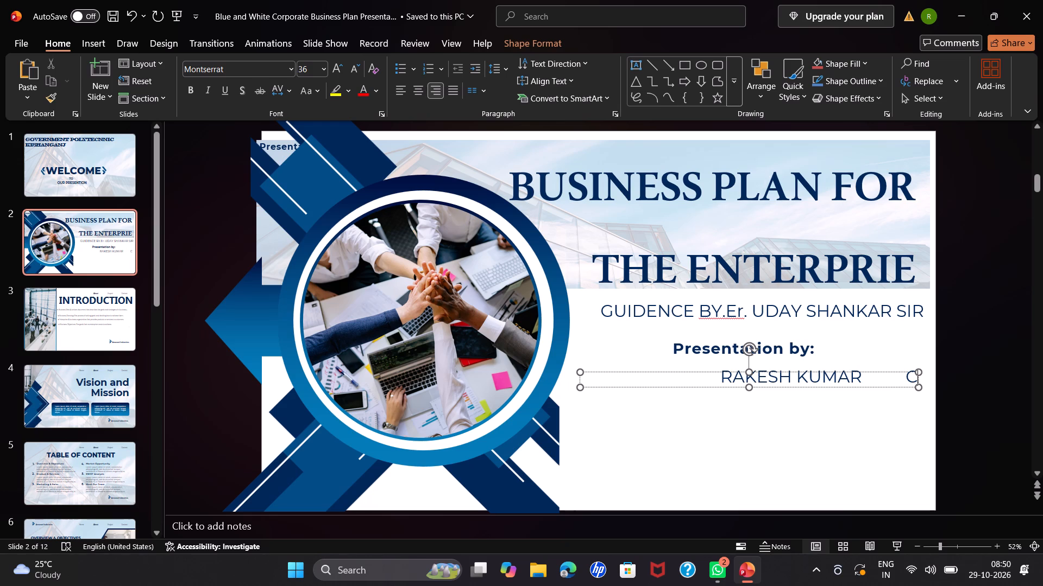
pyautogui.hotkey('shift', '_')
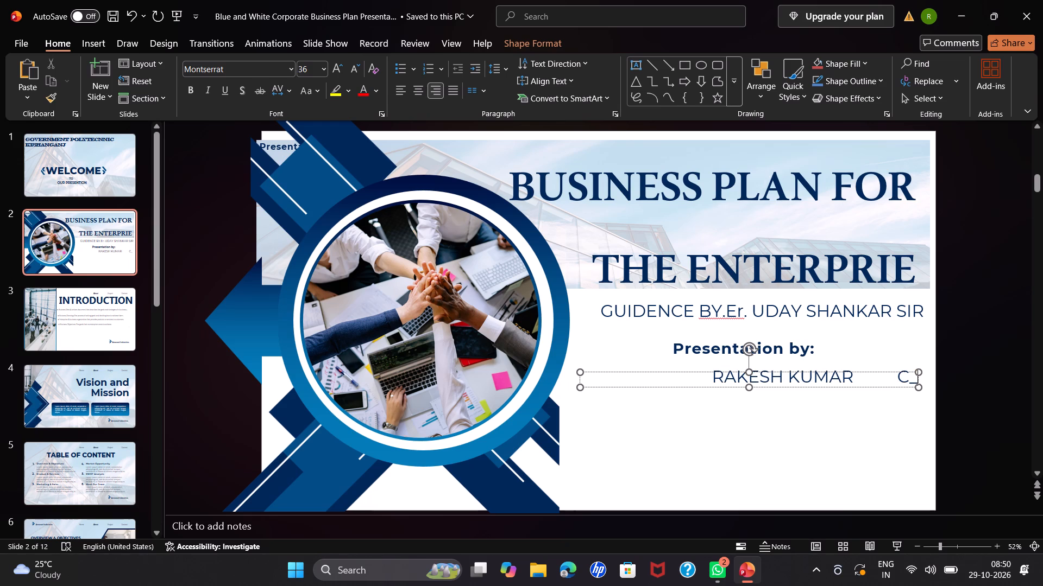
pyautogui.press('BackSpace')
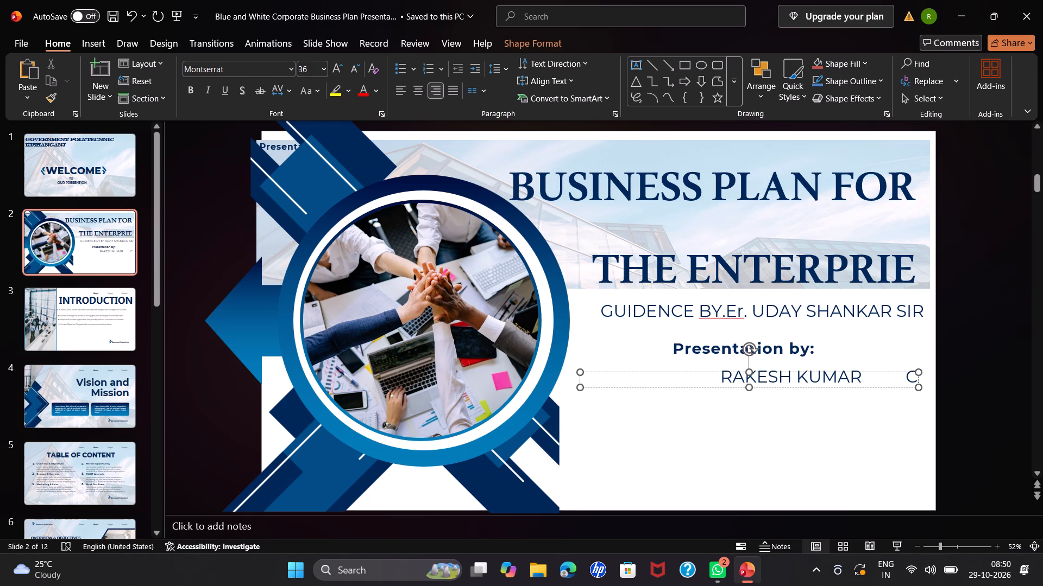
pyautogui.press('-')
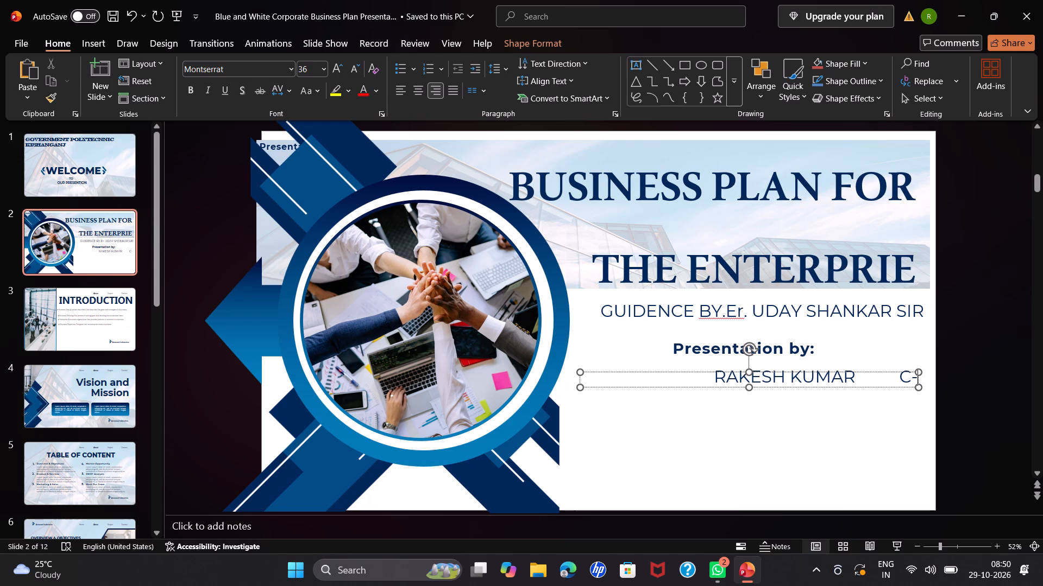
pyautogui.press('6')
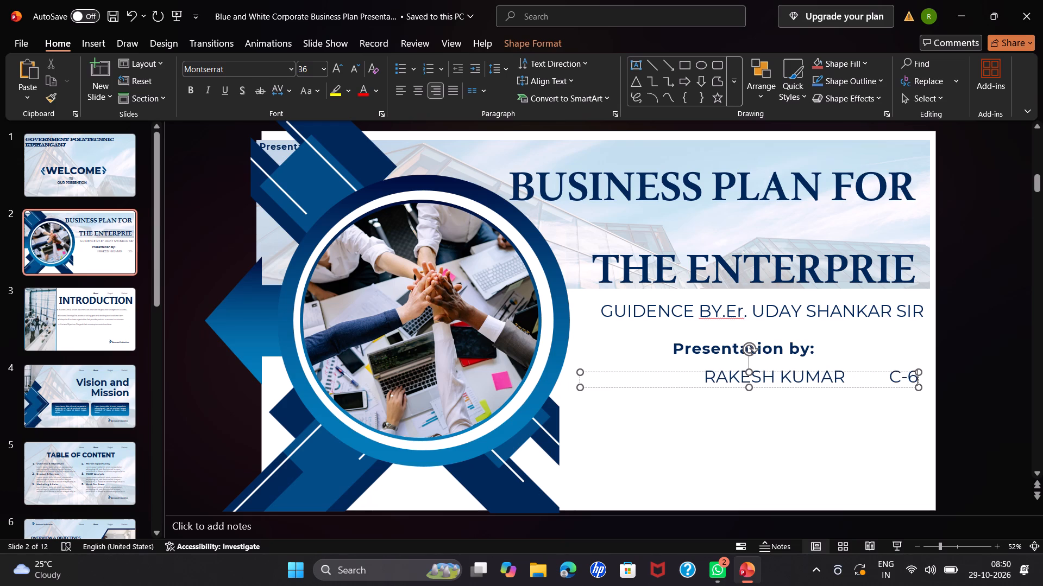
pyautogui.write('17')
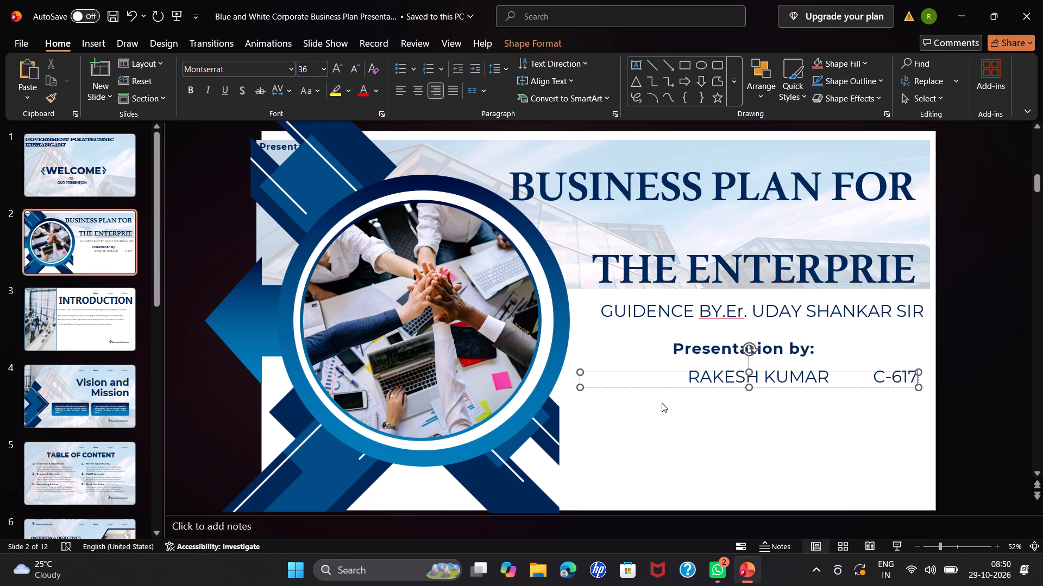
# Move the presenter line left so it sits beneath "Presentation by:", with the name starting roughly below the start of the guidance line.
pyautogui.moveTo(634, 391); pyautogui.dragTo(619, 393)
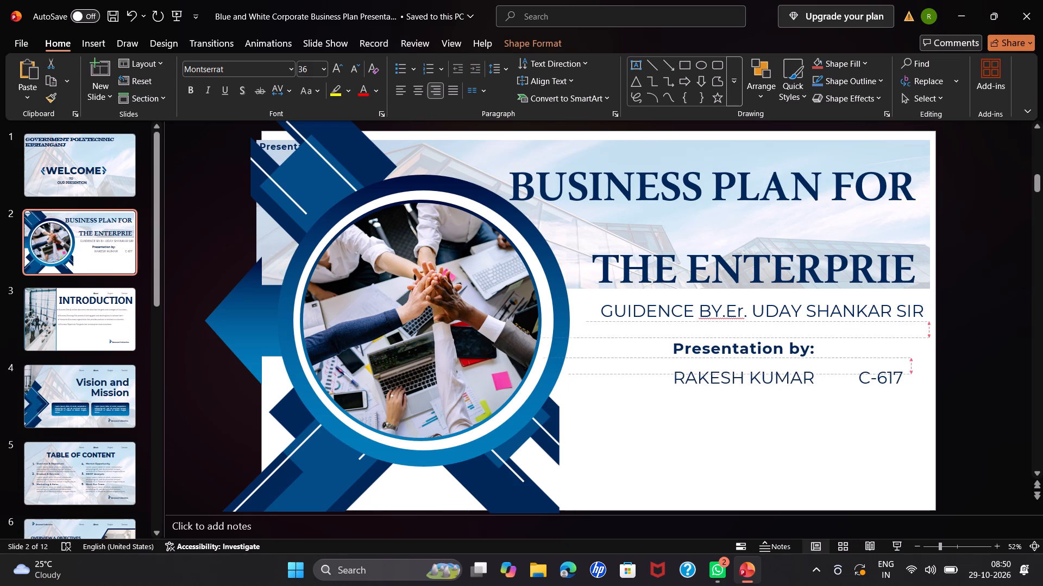
pyautogui.moveTo(619, 393); pyautogui.dragTo(555, 392)
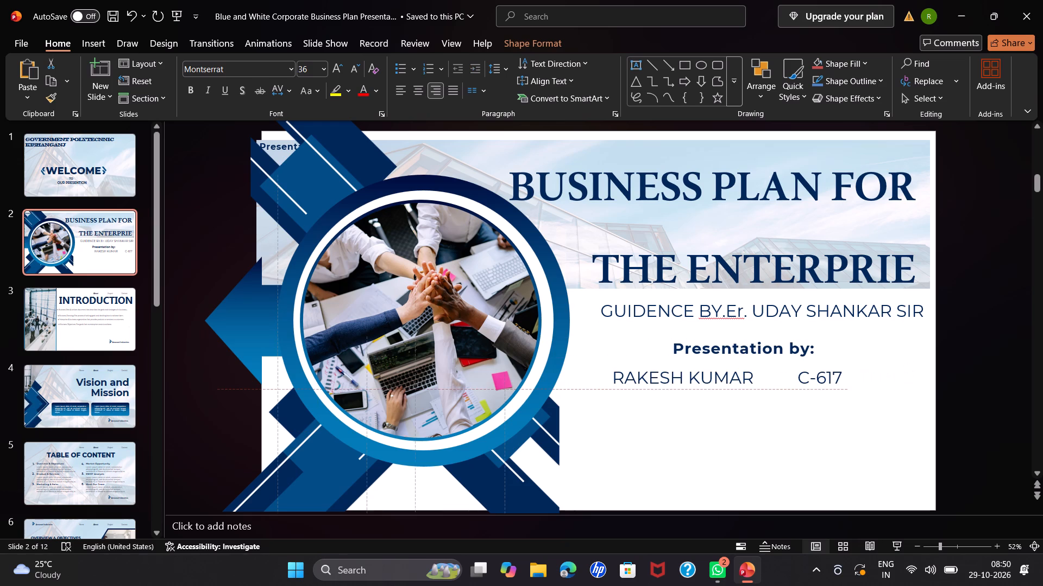
pyautogui.moveTo(555, 392); pyautogui.dragTo(555, 395)
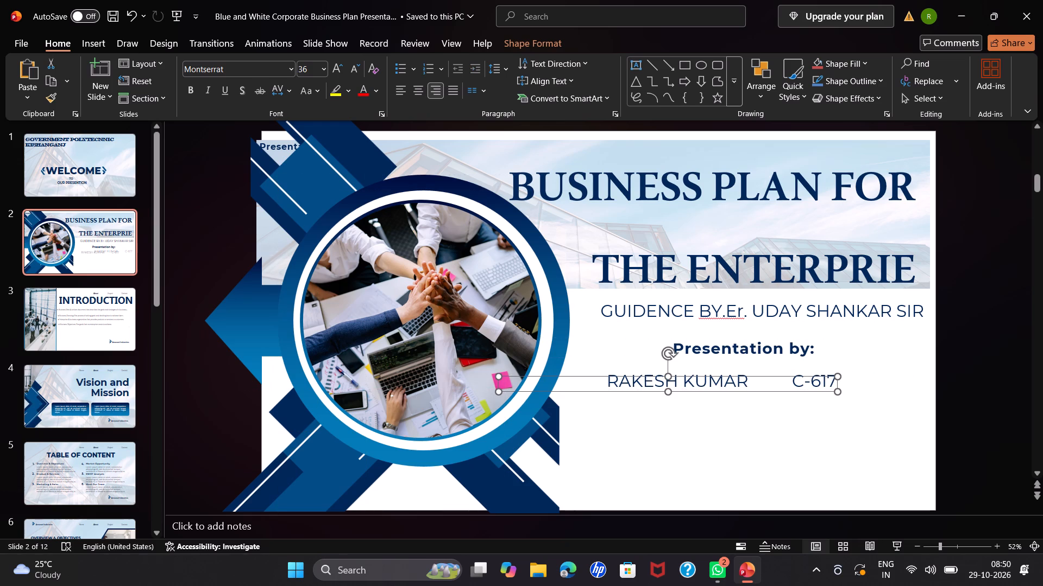
pyautogui.click(633, 390)
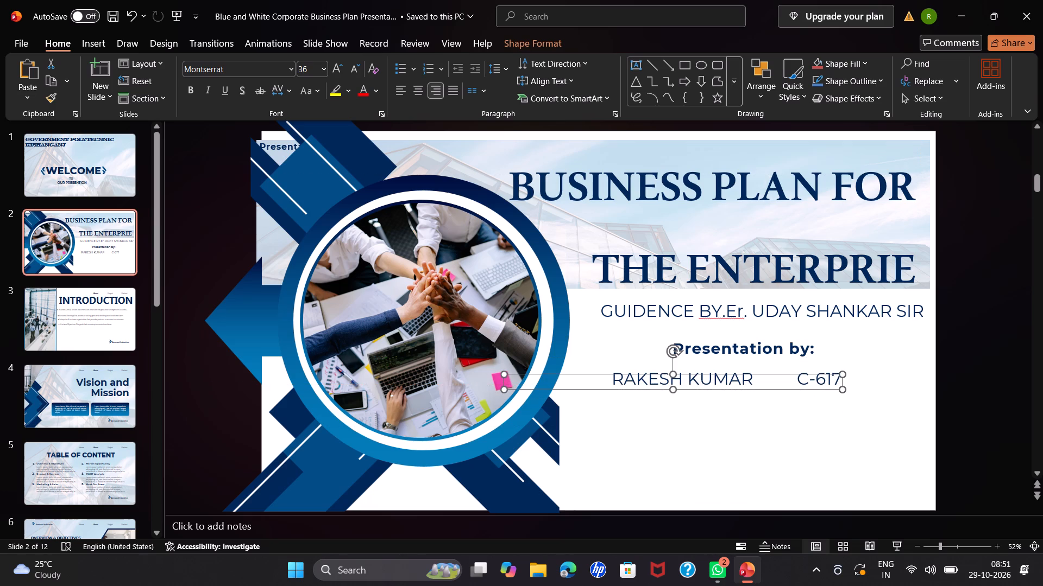
# Duplicate the presenter line directly below the first one as a second presenter row.
pyautogui.moveTo(637, 390); pyautogui.dragTo(631, 422)
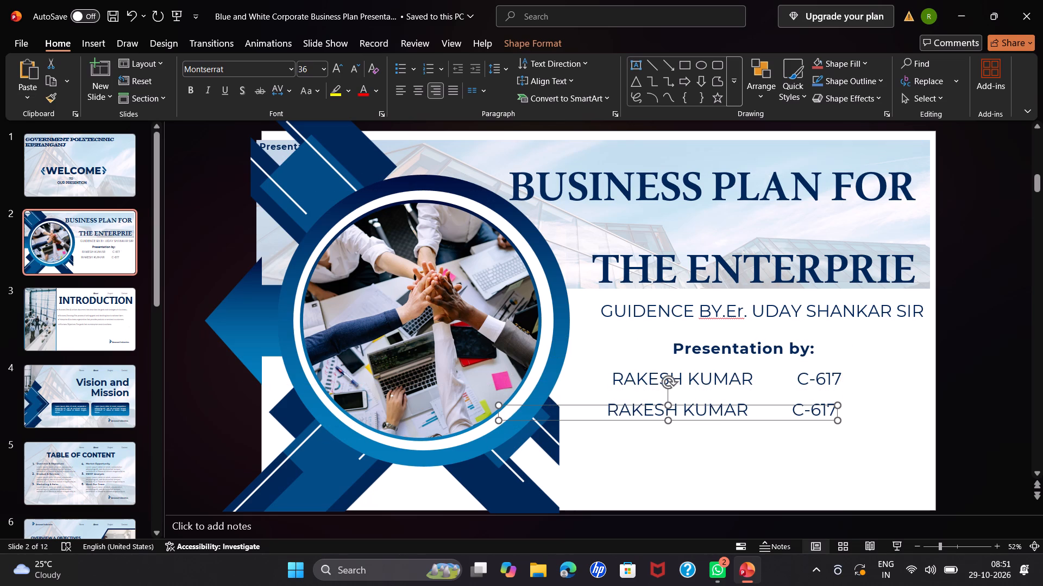
# Replace the name in the duplicated presenter row with the second presenter's name in capitals.
pyautogui.click(752, 410)
pyautogui.press('BackSpace')
pyautogui.press('BackSpace')
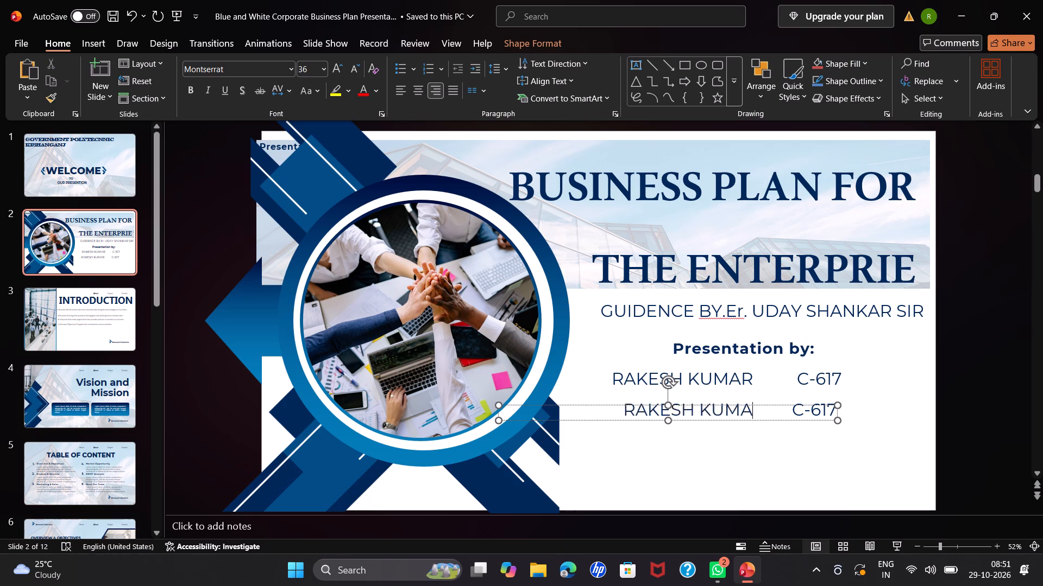
pyautogui.press('BackSpace')
pyautogui.press('BackSpace')
pyautogui.press('BackSpace')
pyautogui.press('BackSpace')
pyautogui.press('BackSpace')
pyautogui.press('BackSpace')
pyautogui.press('BackSpace')
pyautogui.press('BackSpace')
pyautogui.press('BackSpace')
pyautogui.press('BackSpace')
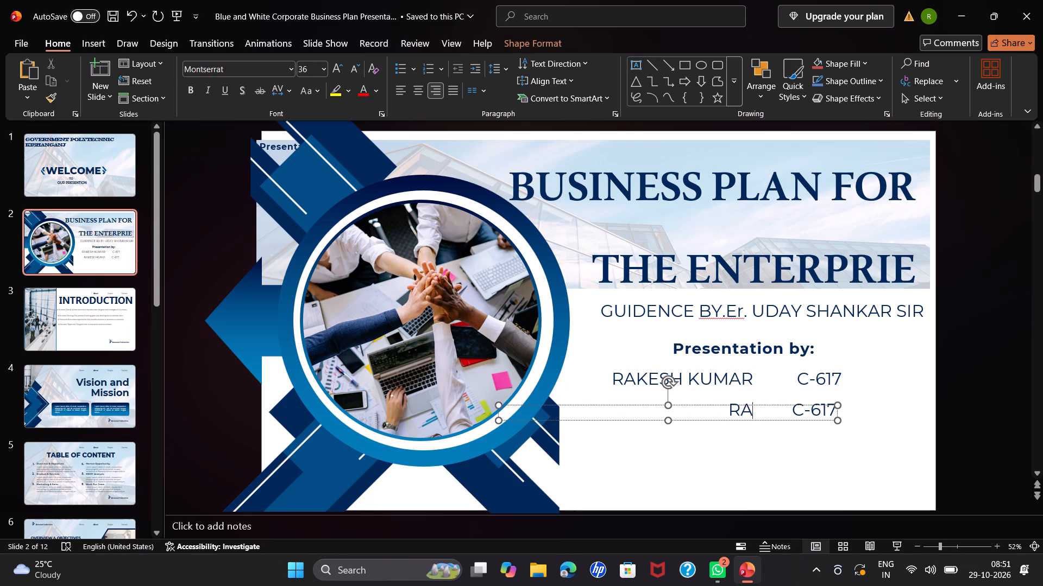
pyautogui.press('BackSpace')
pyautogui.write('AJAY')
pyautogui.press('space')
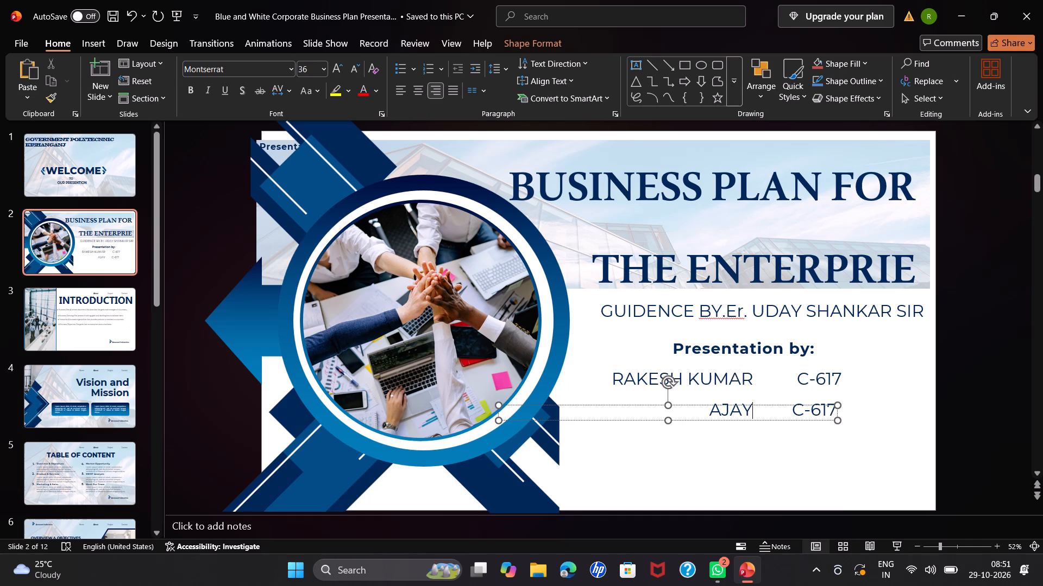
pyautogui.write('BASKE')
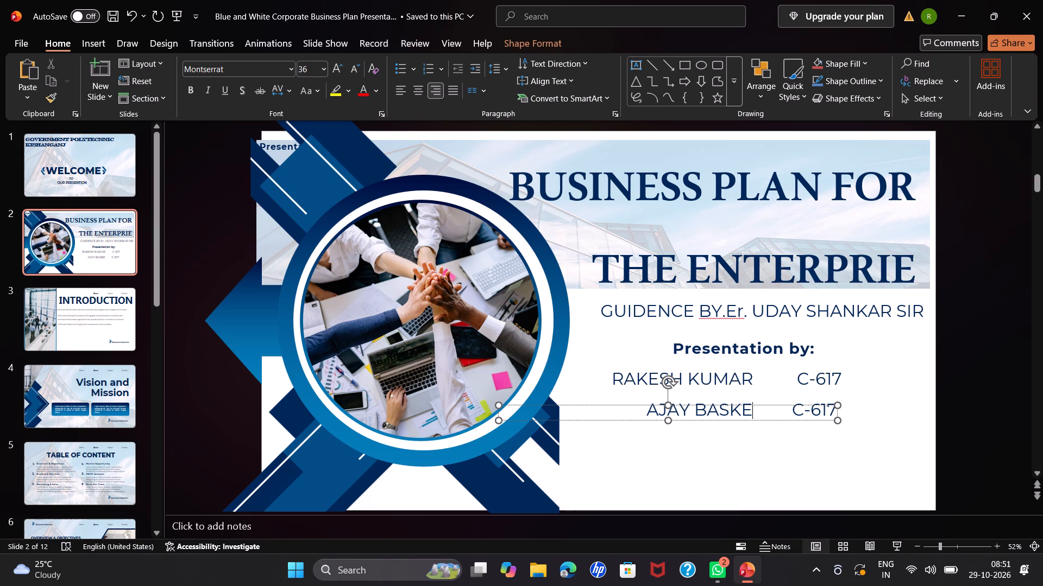
# Widen the gap after the second presenter's name with spaces so the name starts beneath the first presenter's name.
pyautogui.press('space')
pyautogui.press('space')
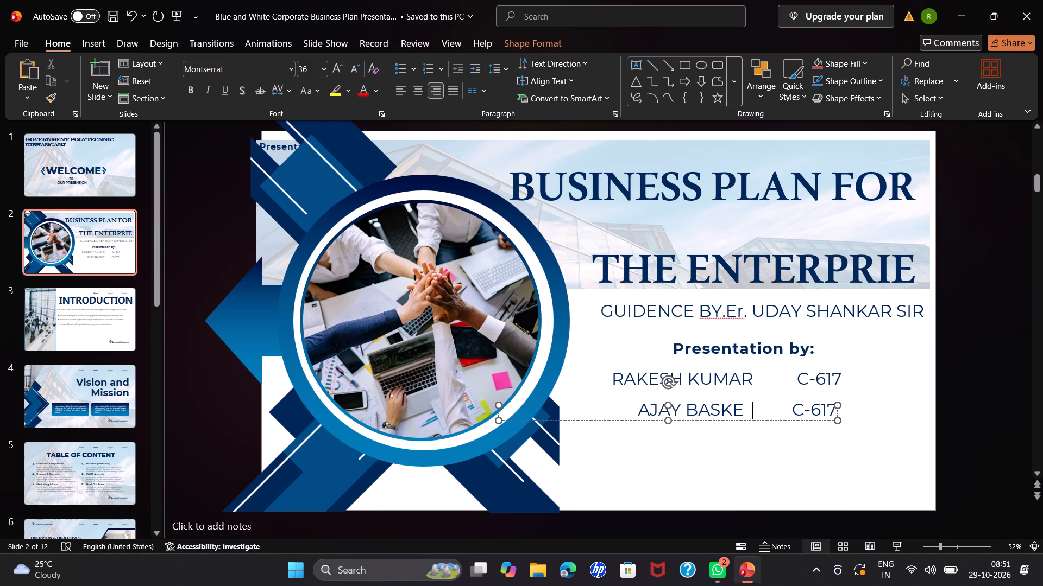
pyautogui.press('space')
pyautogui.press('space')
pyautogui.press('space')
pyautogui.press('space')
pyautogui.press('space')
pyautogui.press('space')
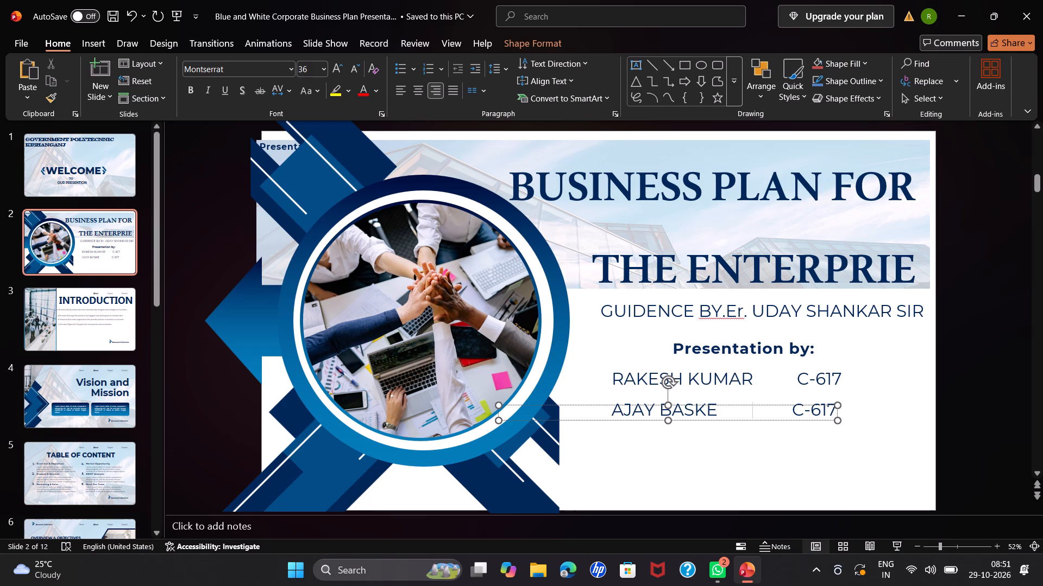
pyautogui.click(789, 410)
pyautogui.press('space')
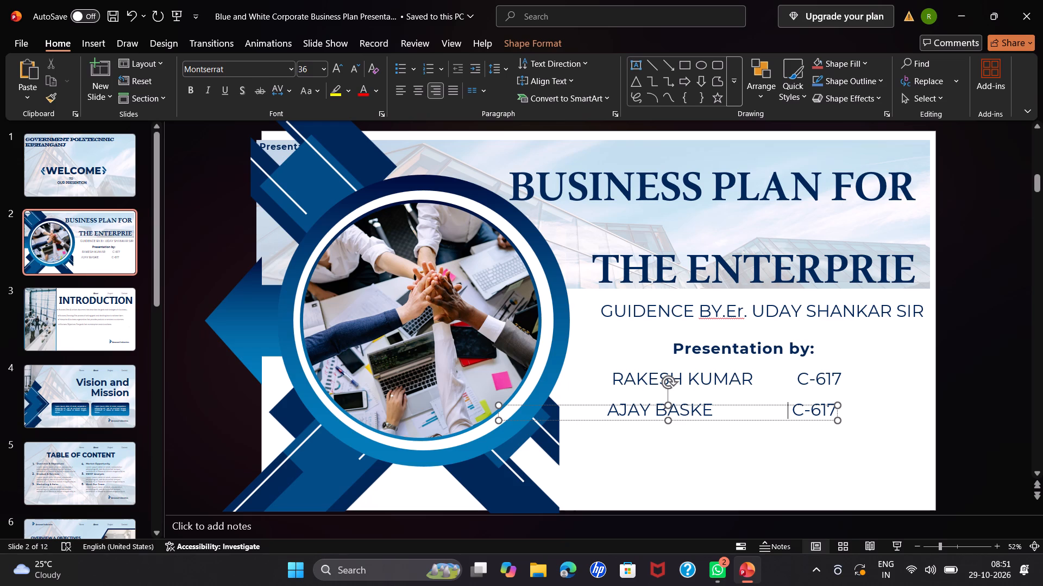
pyautogui.press('BackSpace')
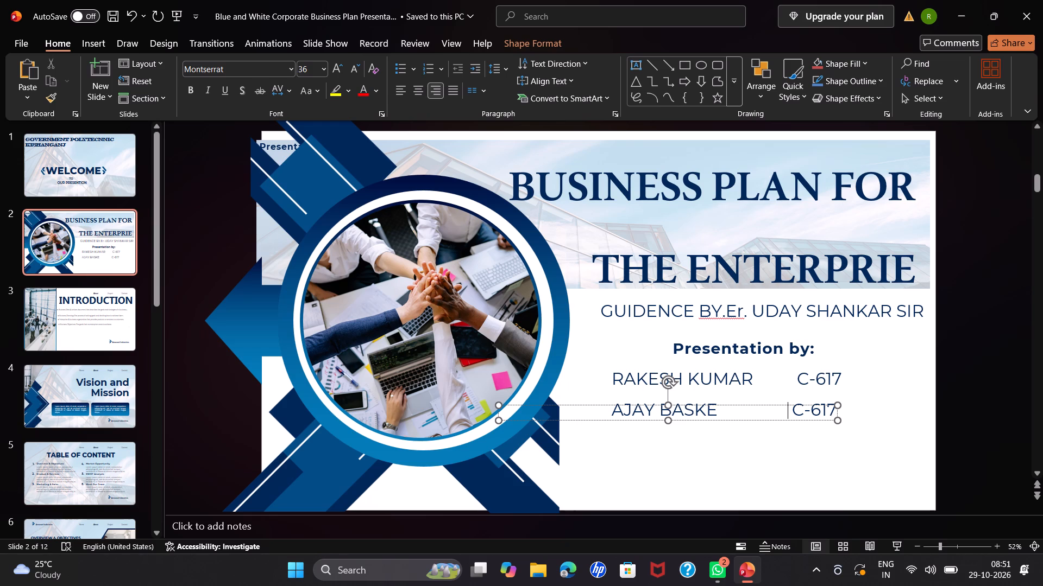
# Nudge the second presenter row slightly right so its roll number lines up beneath the first presenter's roll number.
pyautogui.moveTo(839, 417); pyautogui.dragTo(848, 422)
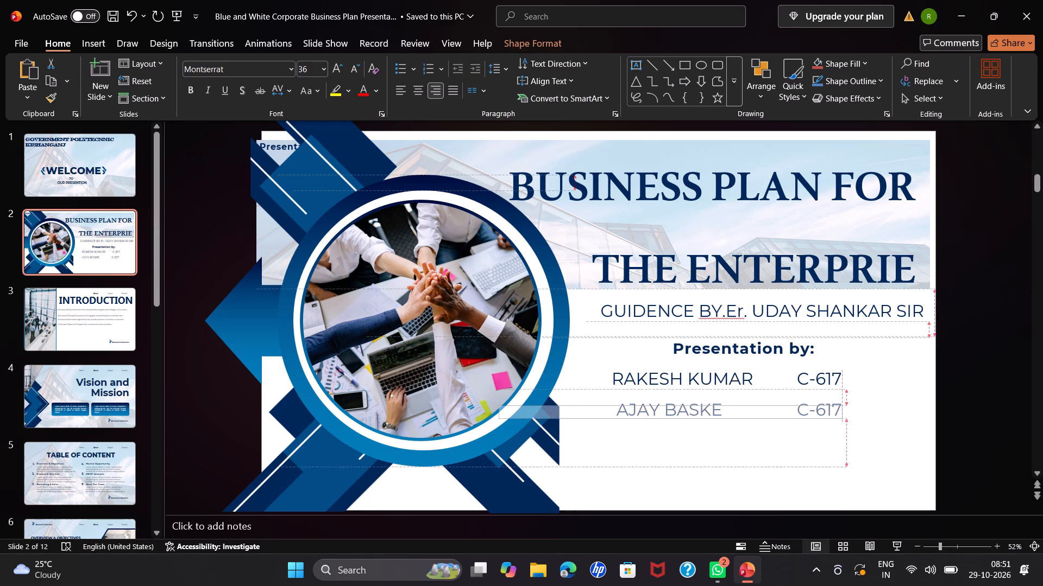
pyautogui.moveTo(848, 422); pyautogui.dragTo(845, 428)
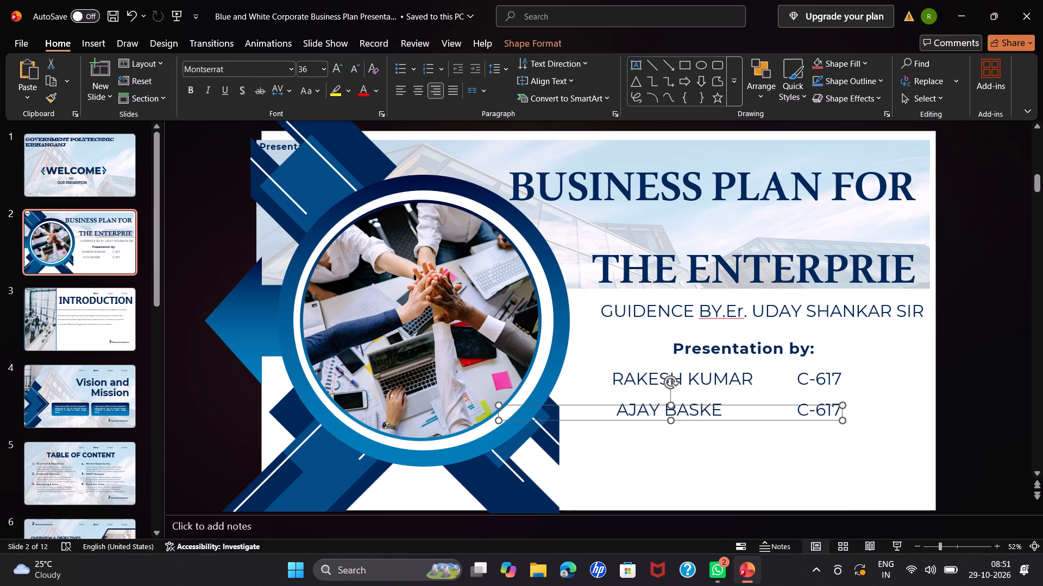
# Replace the last two digits of the second row's roll number to match the second presenter.
pyautogui.click(838, 409)
pyautogui.press('BackSpace')
pyautogui.press('BackSpace')
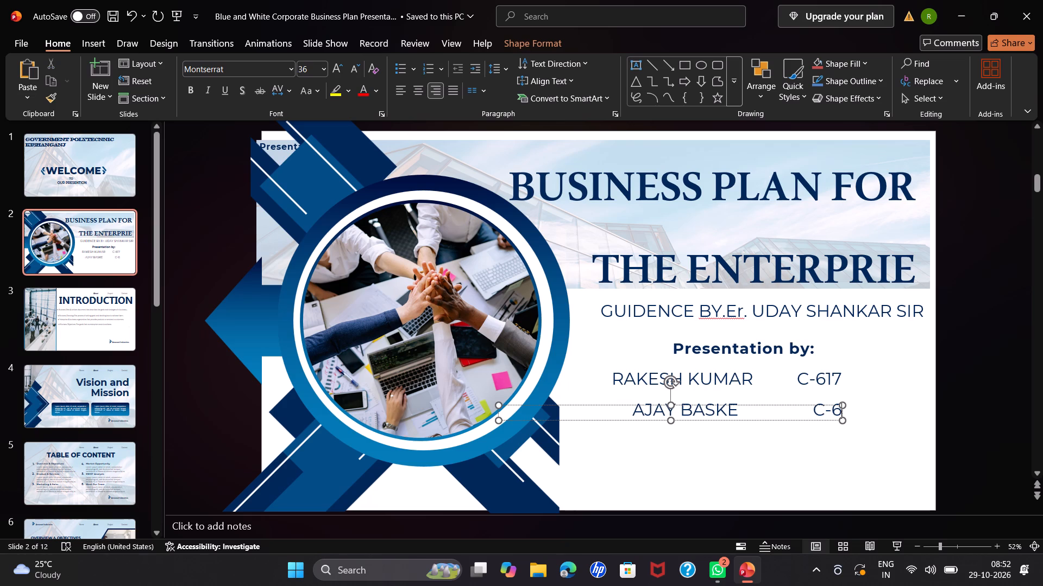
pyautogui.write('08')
pyautogui.click(743, 466)
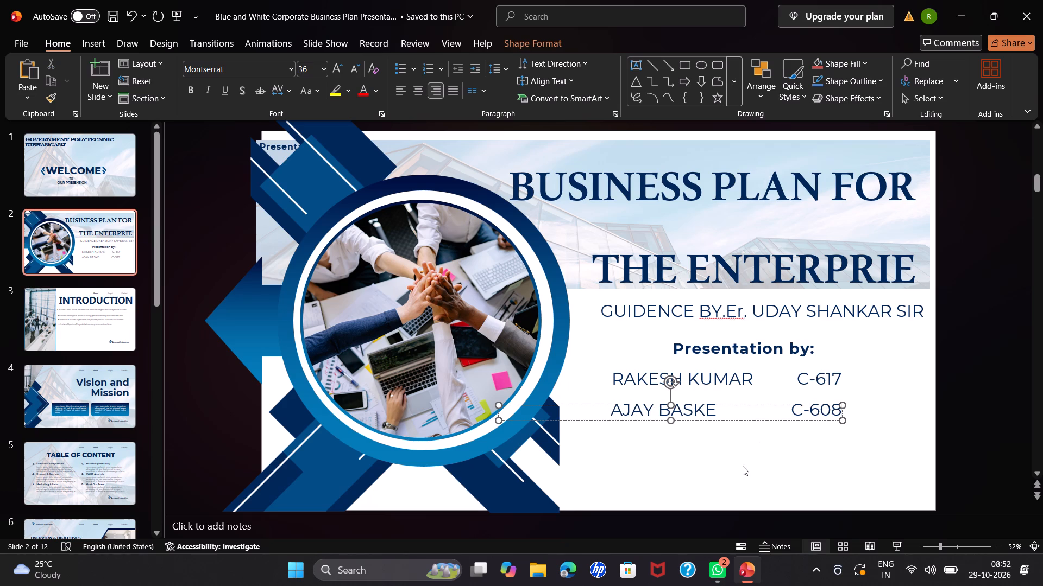
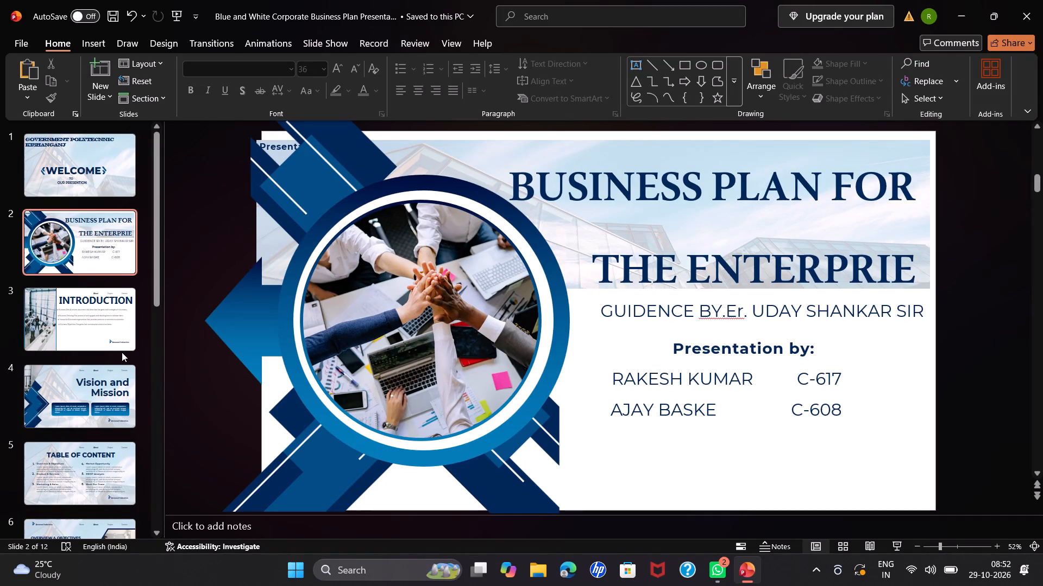
# Go to the Introduction slide, slide 3, to view its content.
pyautogui.click(80, 342)
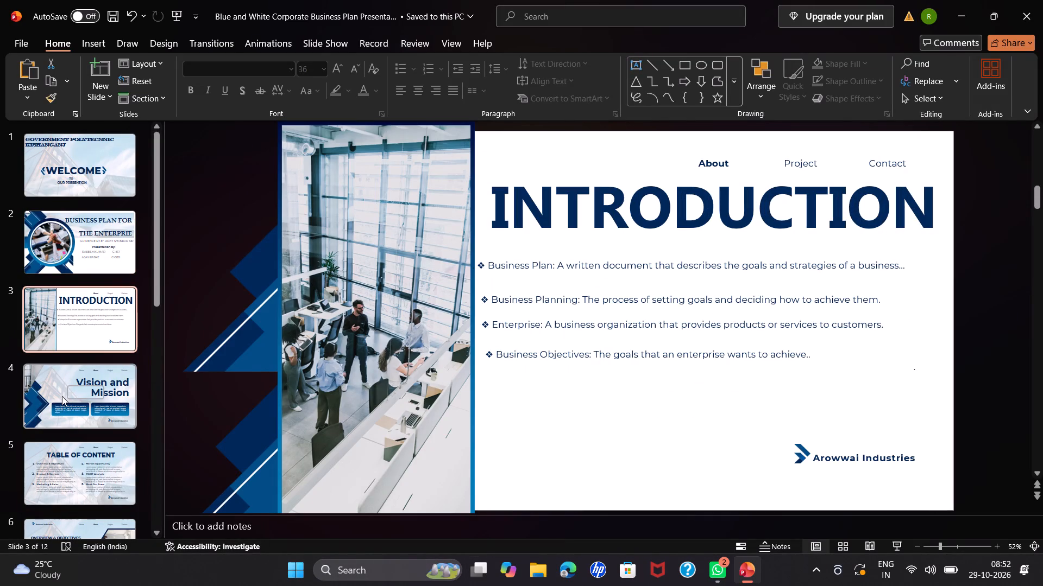
# Go to the Vision and Mission slide, slide 4, and look over the remaining slides' thumbnails through slide 12.
pyautogui.click(62, 396)
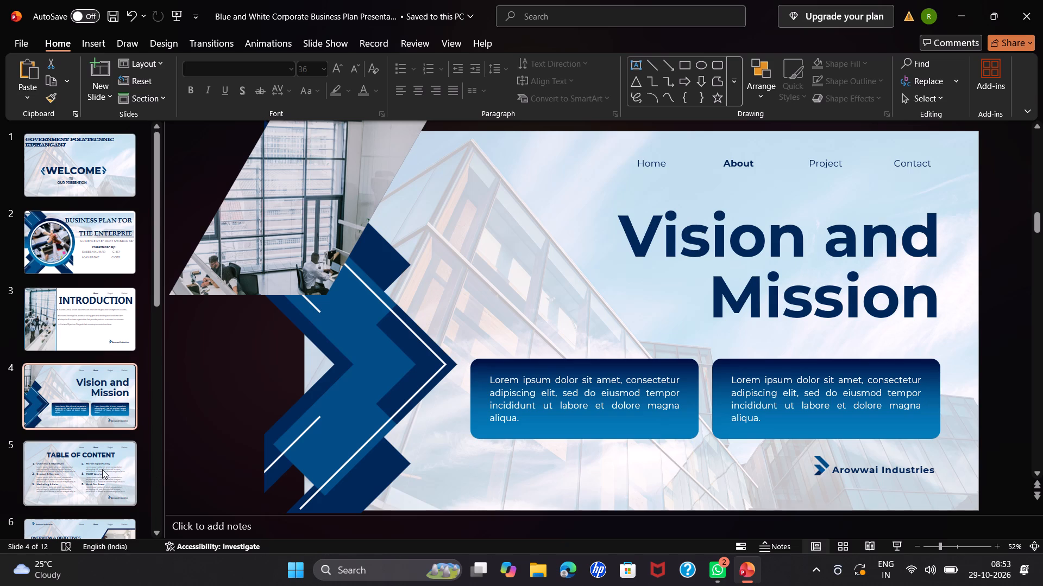
pyautogui.scroll(-3, 102, 469)
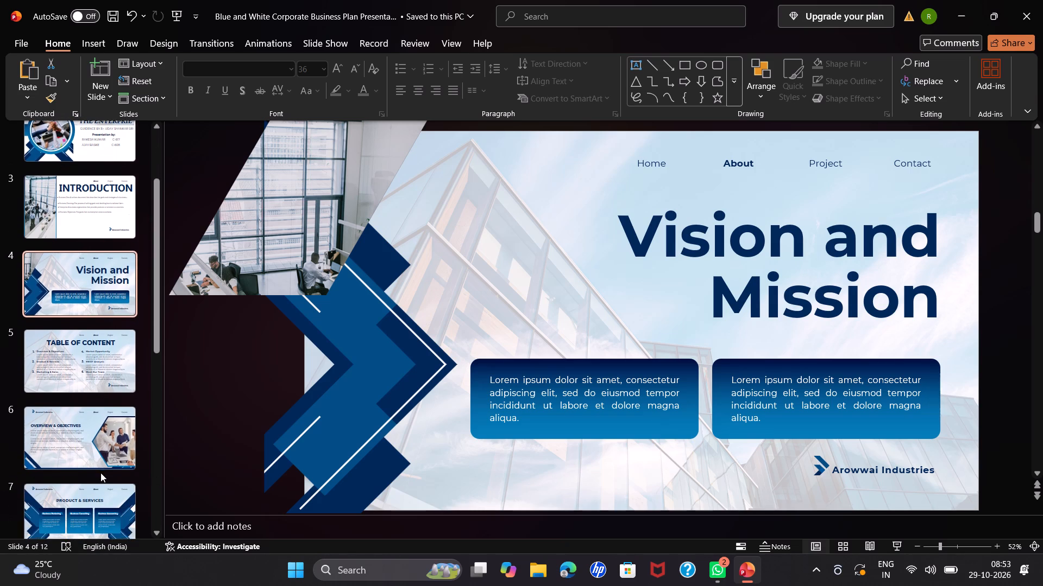
pyautogui.scroll(-4, 100, 473)
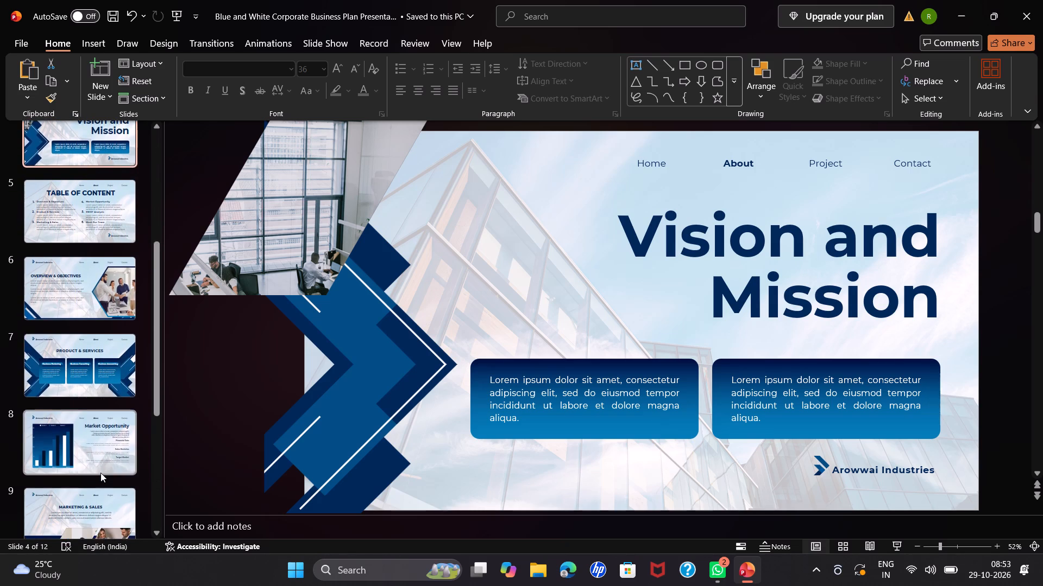
pyautogui.scroll(-10, 99, 474)
pyautogui.scroll(2, 96, 480)
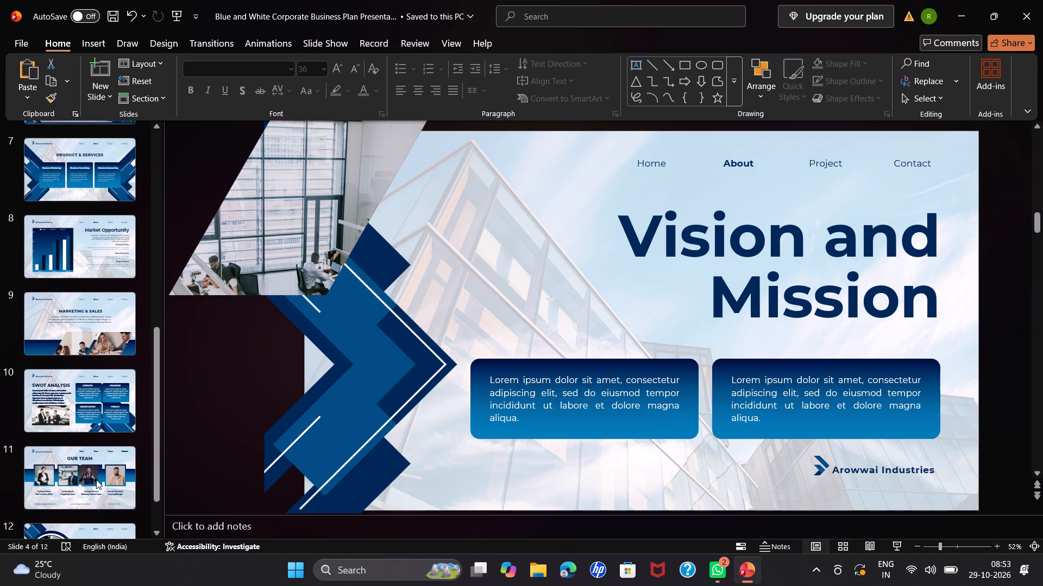
pyautogui.scroll(9, 96, 480)
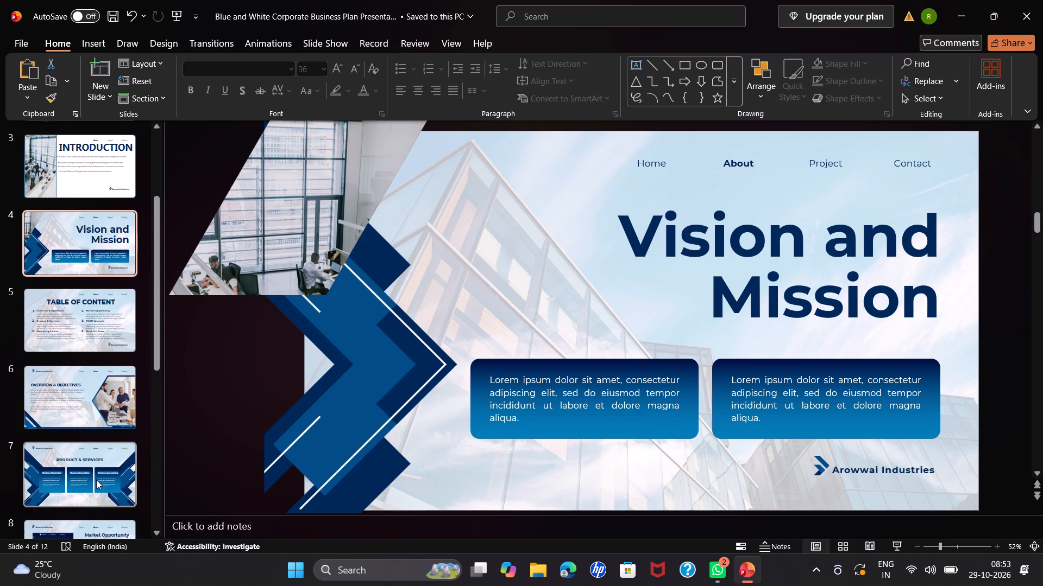
pyautogui.scroll(1, 96, 480)
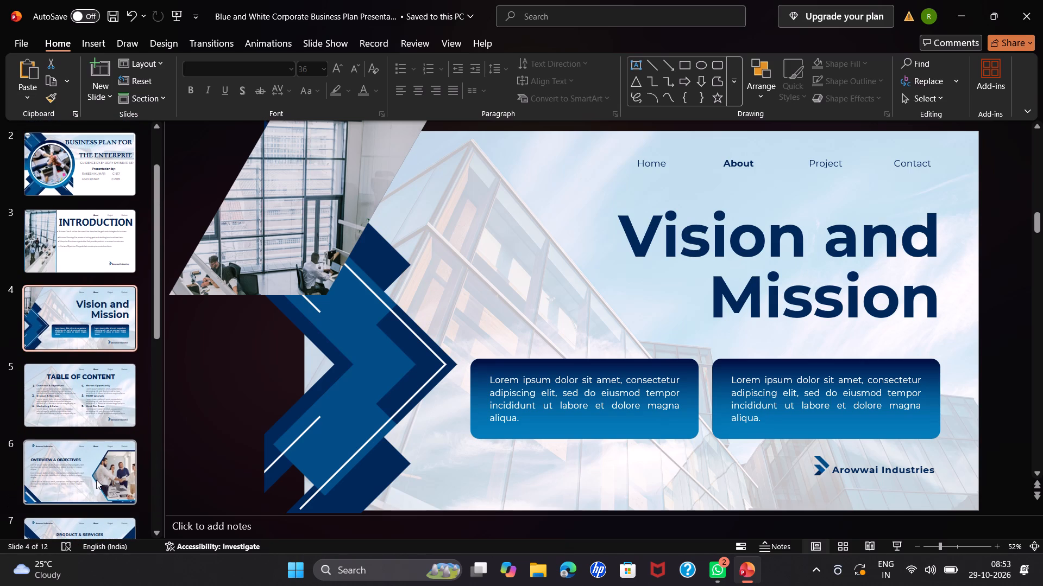
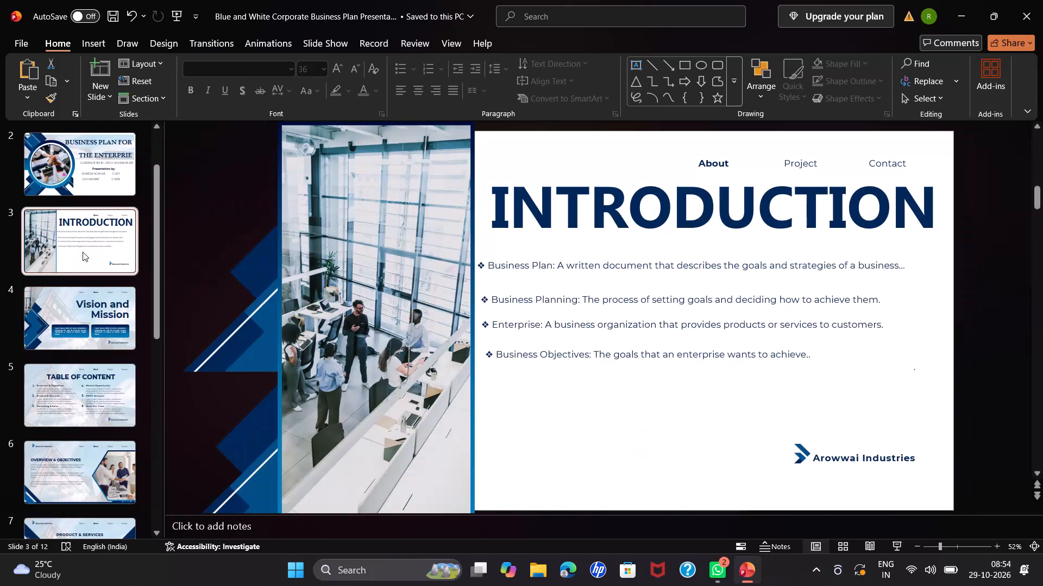
# Look over slides 4 and 5, ending on the Vision and Mission slide.
pyautogui.click(119, 318)
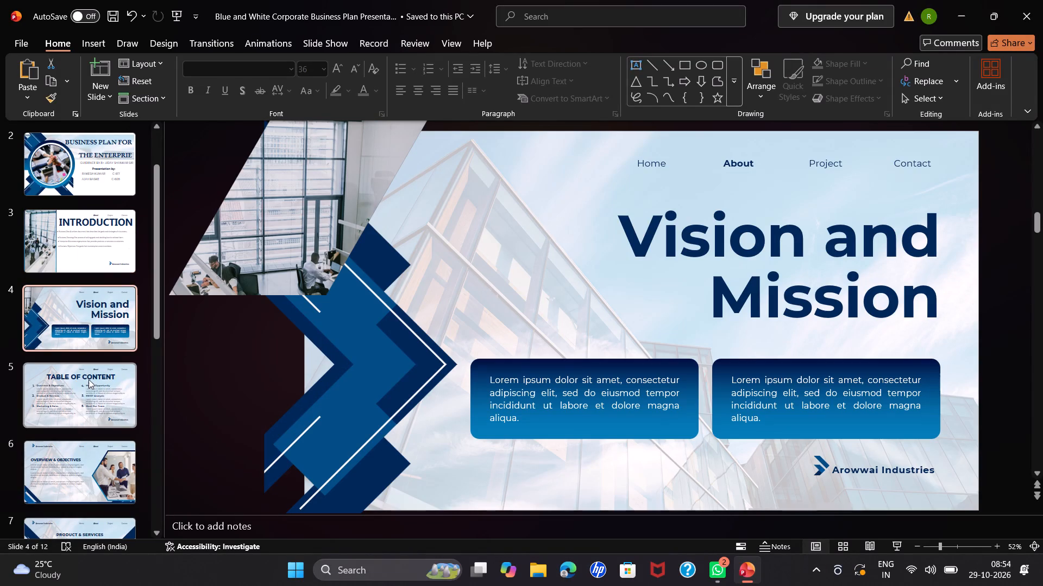
pyautogui.click(89, 381)
pyautogui.click(80, 325)
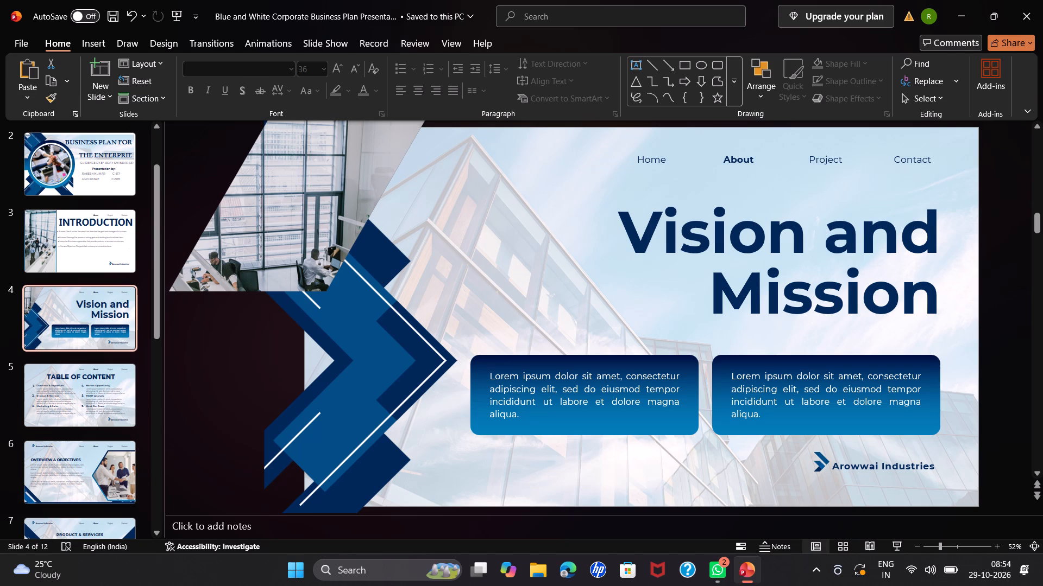
# Switch to WhatsApp.
pyautogui.click(715, 570)
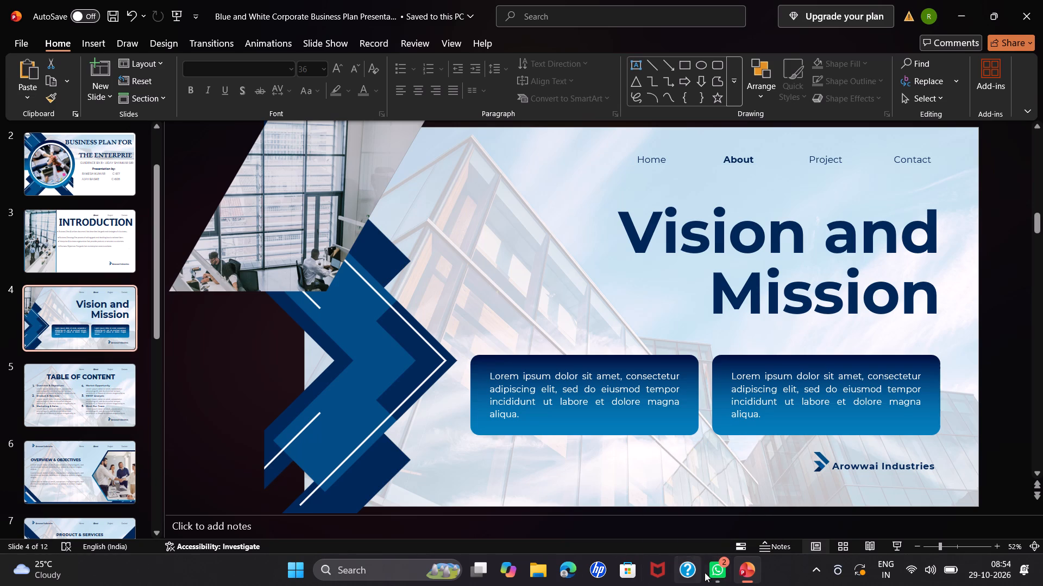
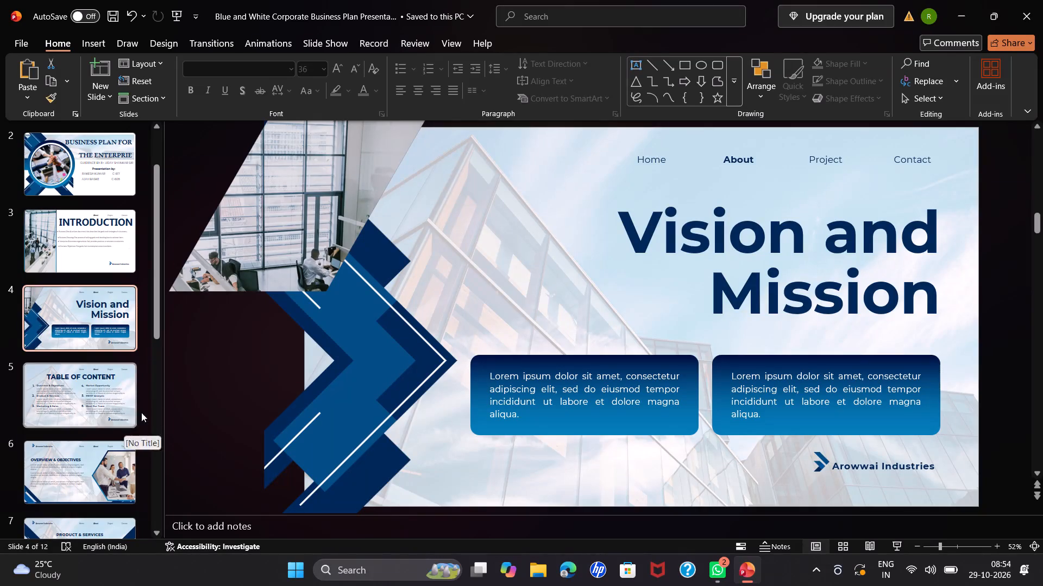
# Look through the slide thumbnails up to slide 12 and back to review the presentation's remaining slides.
pyautogui.scroll(-1, 242, 422)
pyautogui.scroll(-1, 122, 473)
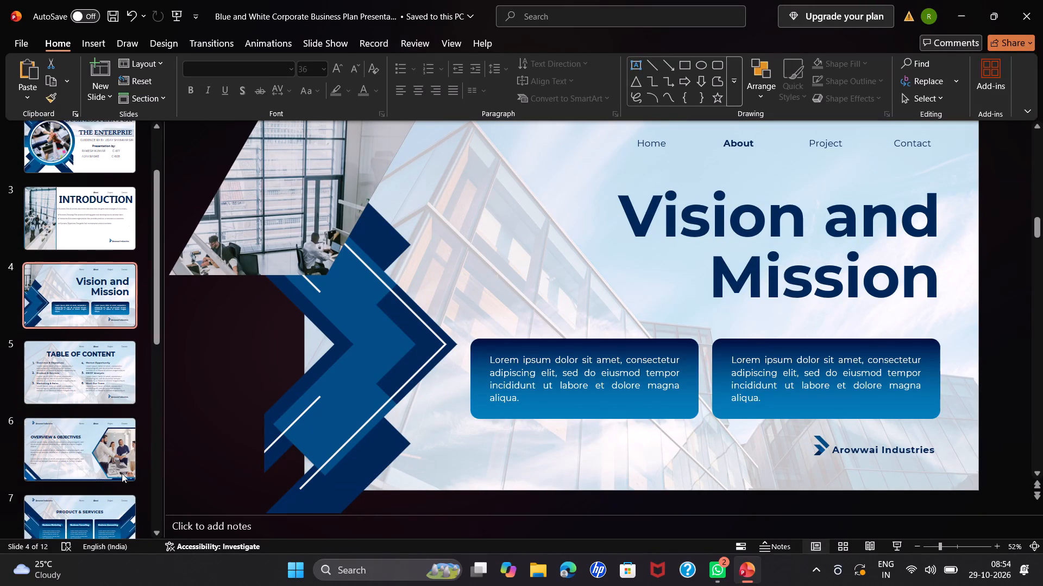
pyautogui.scroll(-9, 113, 467)
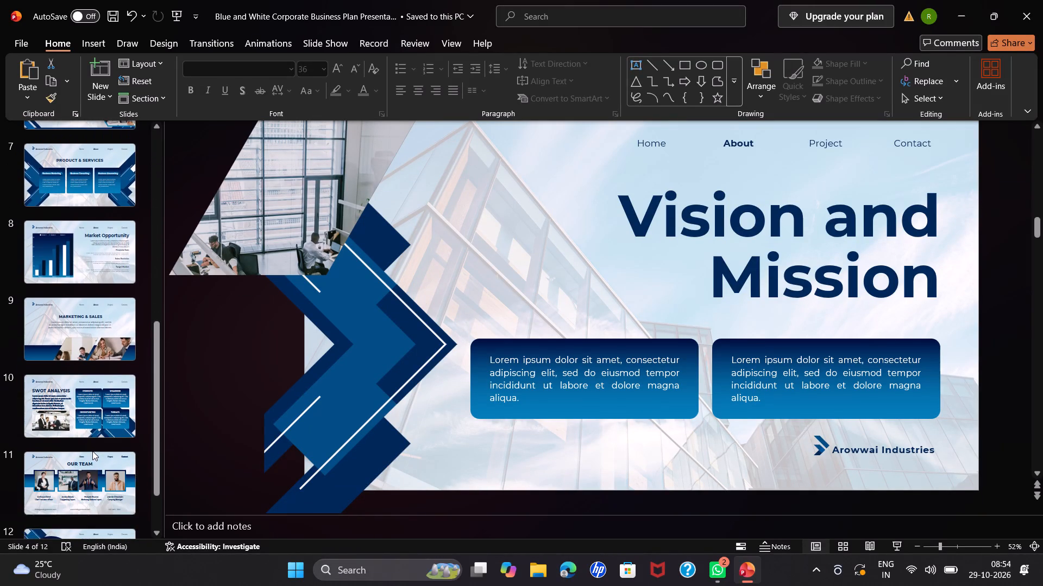
pyautogui.scroll(-4, 88, 456)
pyautogui.scroll(1, 80, 447)
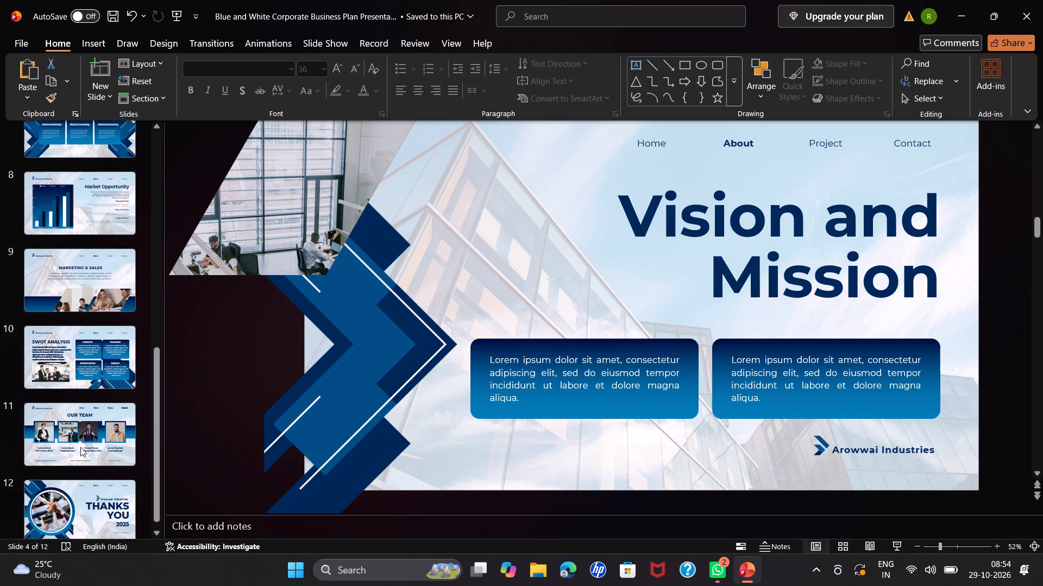
pyautogui.scroll(5, 80, 447)
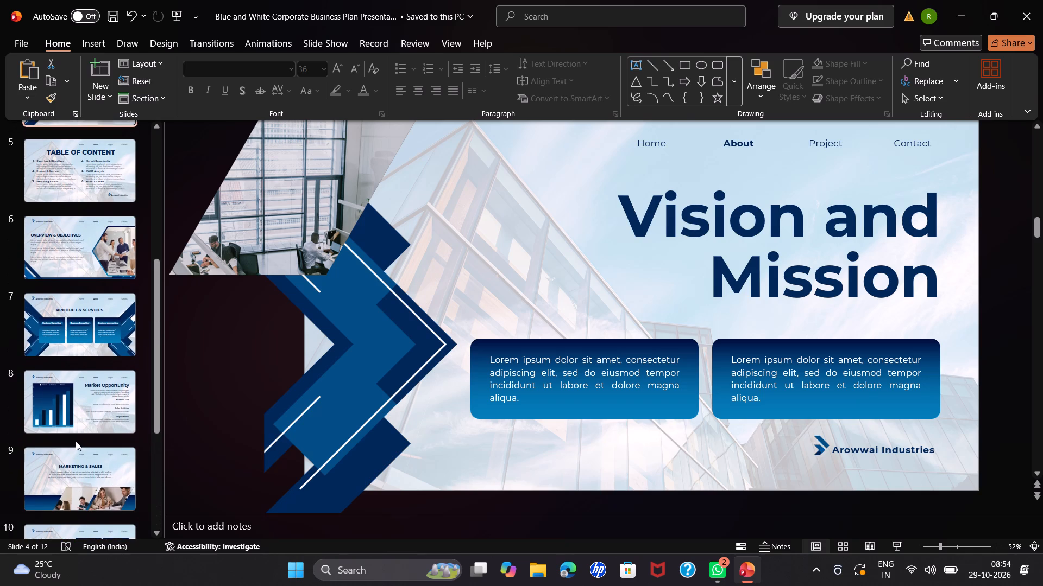
pyautogui.scroll(9, 76, 441)
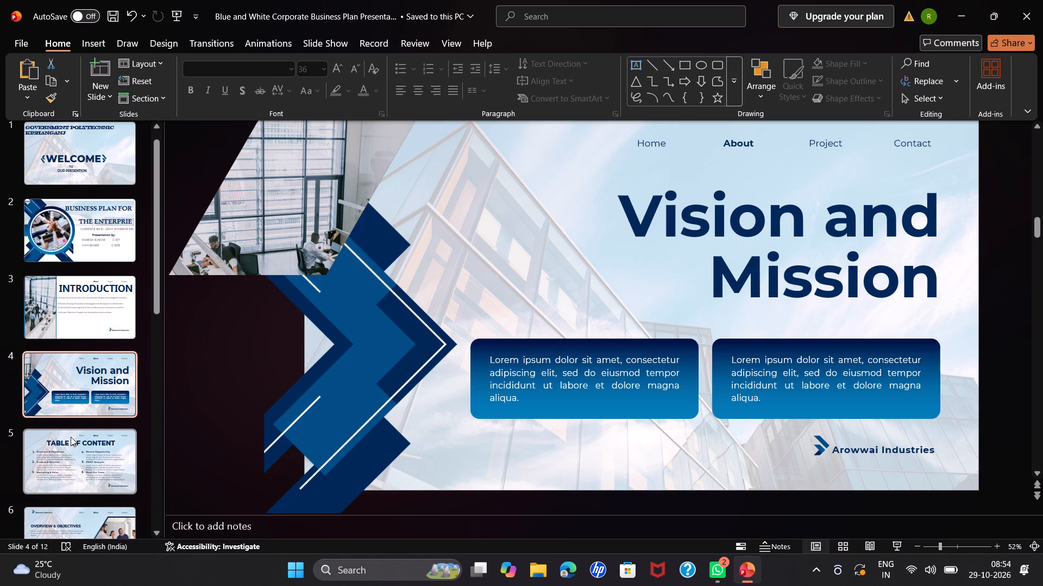
pyautogui.scroll(-1, 52, 438)
pyautogui.scroll(1, 49, 434)
pyautogui.scroll(-1, 49, 435)
pyautogui.scroll(1, 49, 435)
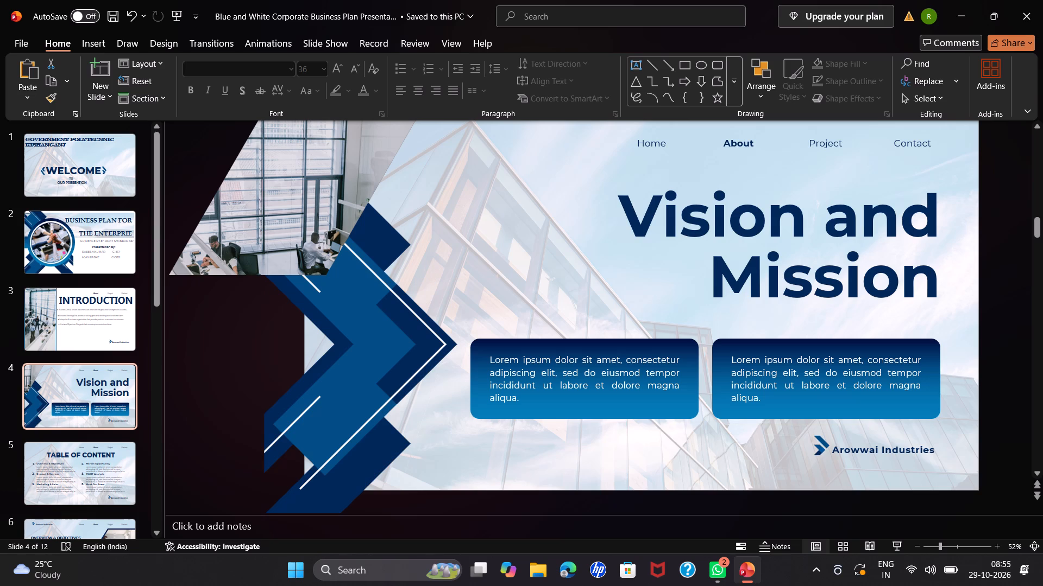
# Move the "Vision and" title text box on slide 4 upward and toward the blue chevron graphic.
pyautogui.moveTo(624, 210); pyautogui.dragTo(630, 209)
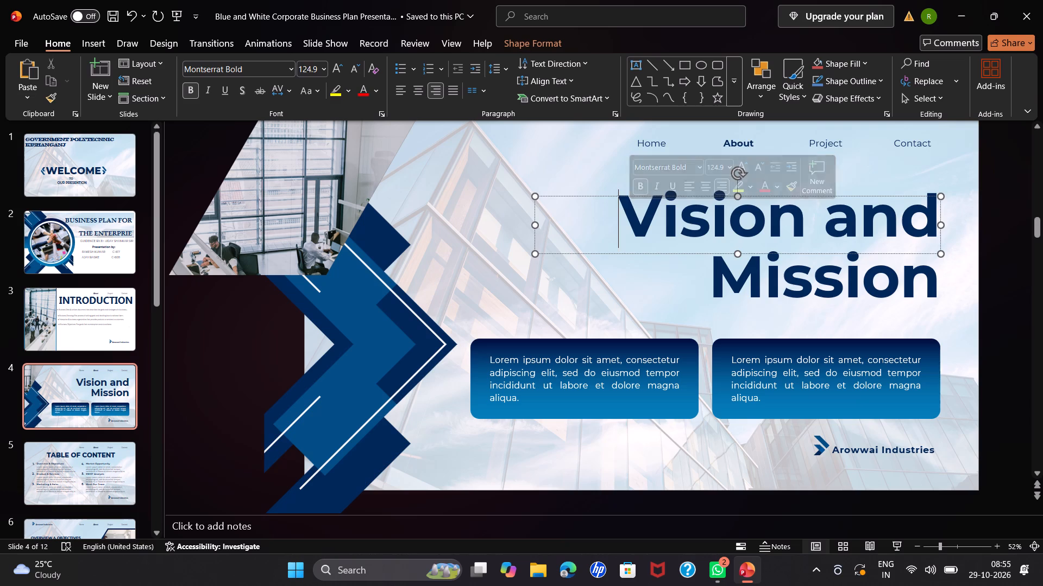
pyautogui.moveTo(563, 244); pyautogui.dragTo(546, 252)
pyautogui.moveTo(632, 220); pyautogui.dragTo(633, 209)
pyautogui.moveTo(612, 189); pyautogui.dragTo(611, 190)
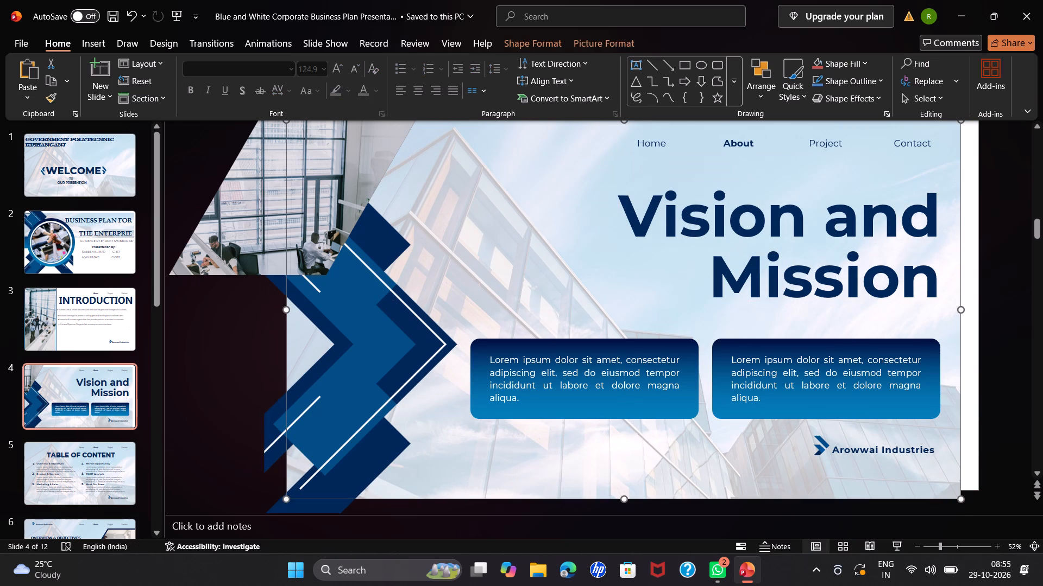
pyautogui.moveTo(611, 190); pyautogui.dragTo(608, 204)
pyautogui.moveTo(613, 191); pyautogui.dragTo(613, 179)
pyautogui.click(621, 200)
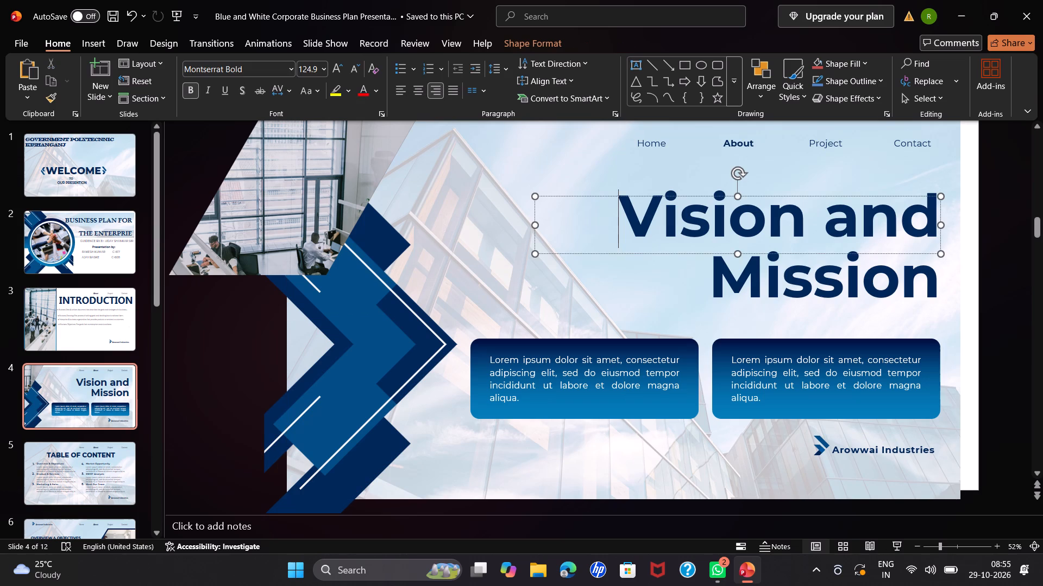
pyautogui.moveTo(631, 195); pyautogui.dragTo(555, 184)
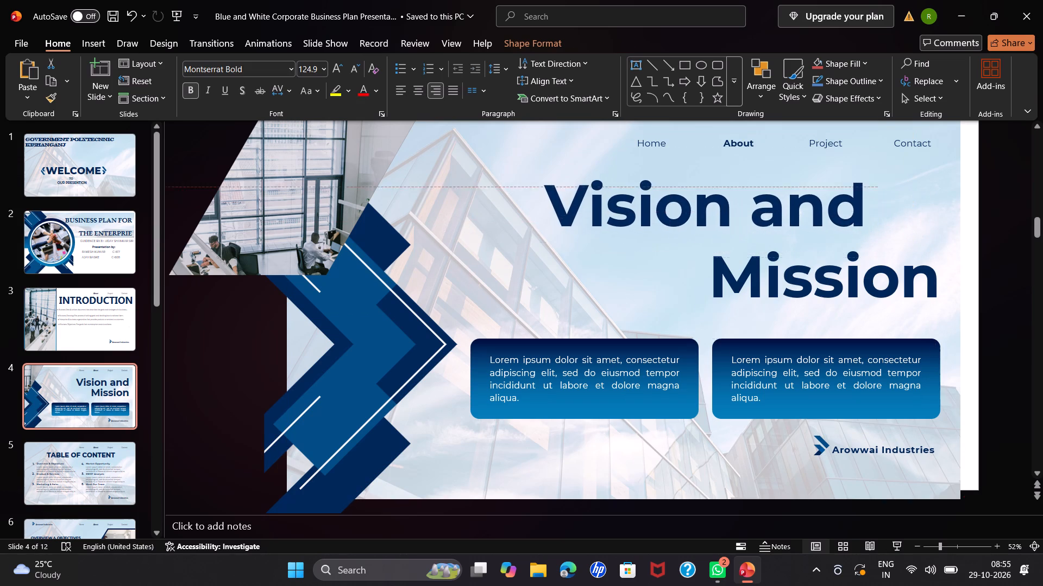
pyautogui.moveTo(555, 184); pyautogui.dragTo(493, 175)
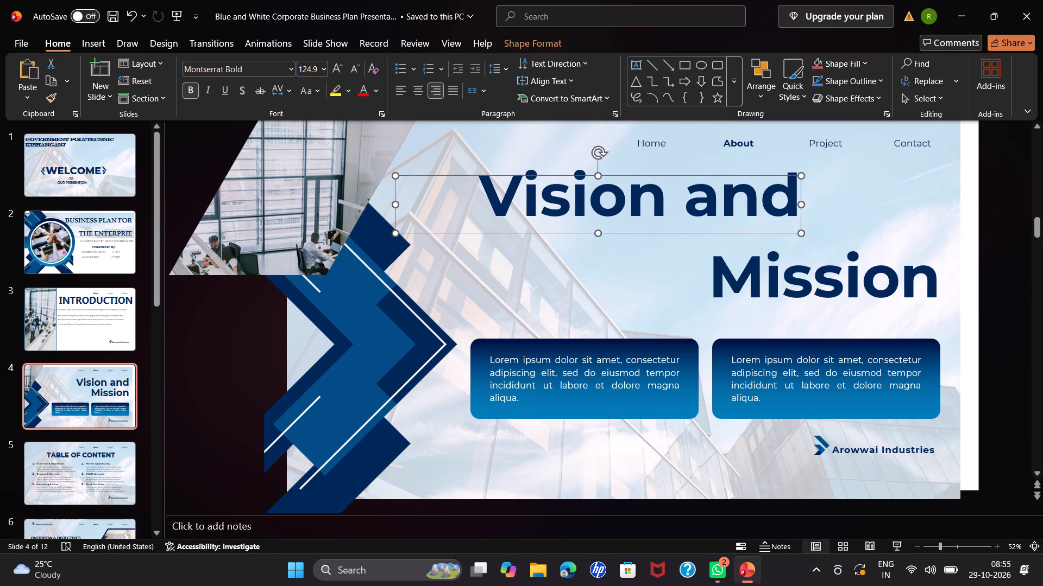
# Replace the "Vision and" title text on slide 4 with the copied heading BUSINESS IDEA.
pyautogui.moveTo(784, 202); pyautogui.dragTo(786, 202)
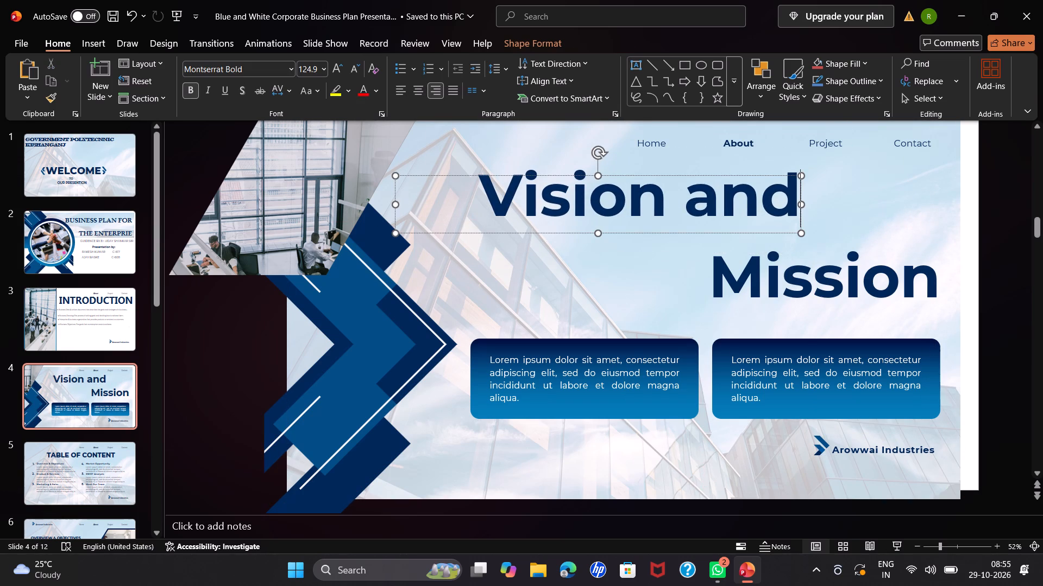
pyautogui.moveTo(786, 202); pyautogui.dragTo(554, 199)
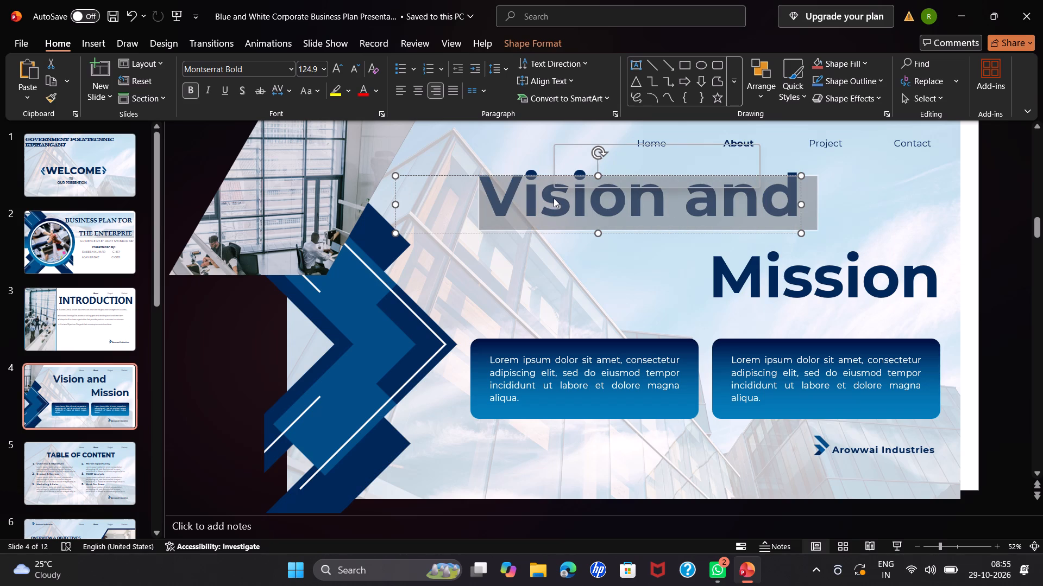
pyautogui.press('BackSpace')
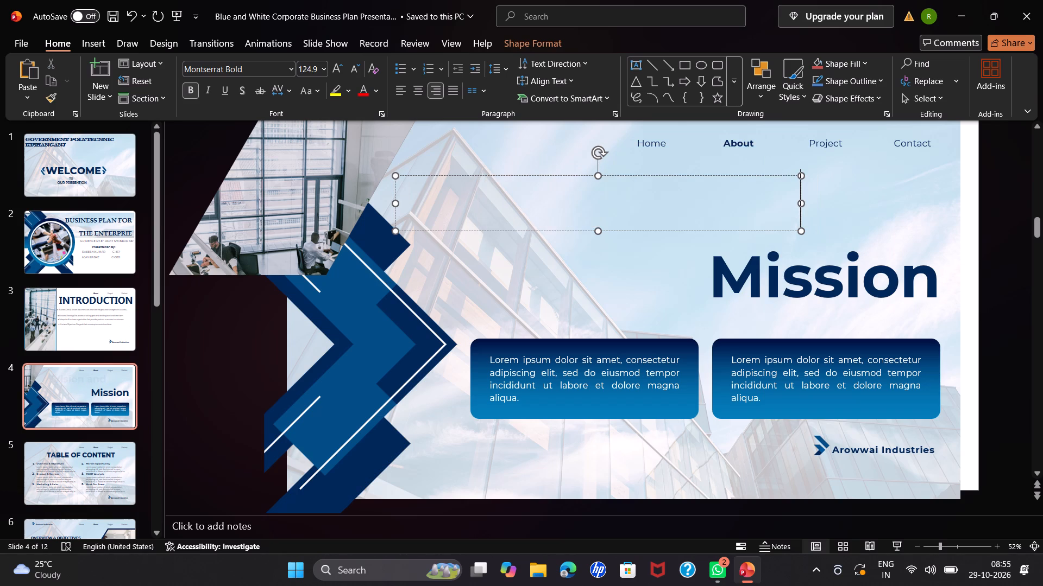
pyautogui.hotkey('ctrl', 'v')
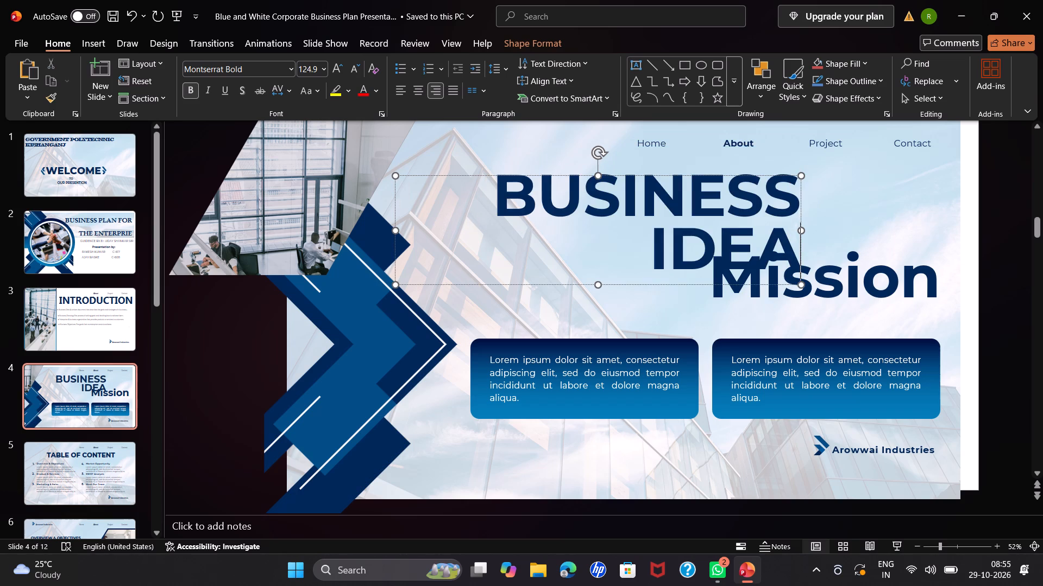
# Reposition and narrow the BUSINESS IDEA title box so it sits between the office photo and the word Mission.
pyautogui.moveTo(396, 198); pyautogui.dragTo(370, 198)
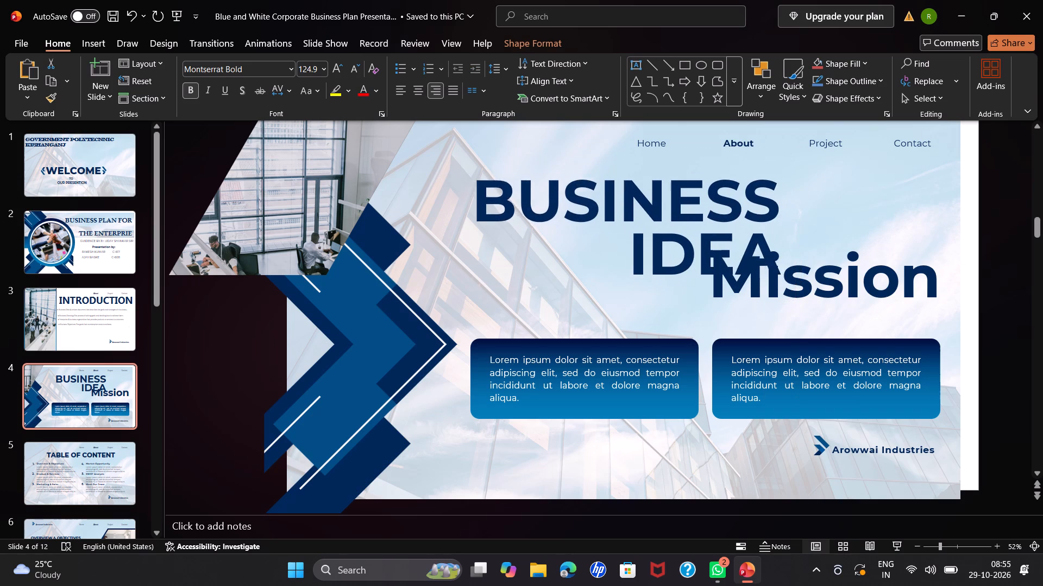
pyautogui.moveTo(370, 198); pyautogui.dragTo(336, 188)
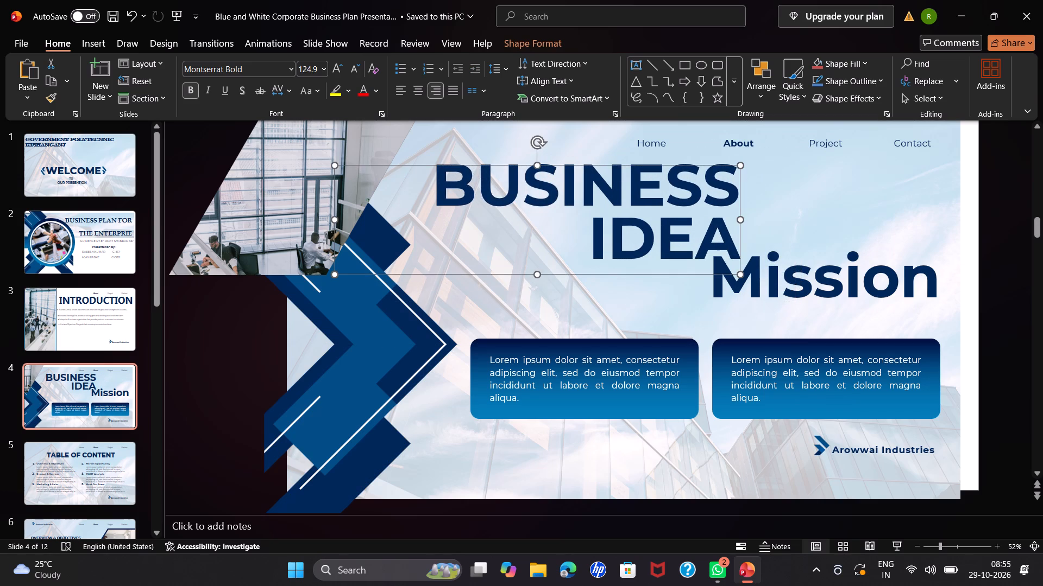
pyautogui.moveTo(742, 219); pyautogui.dragTo(671, 220)
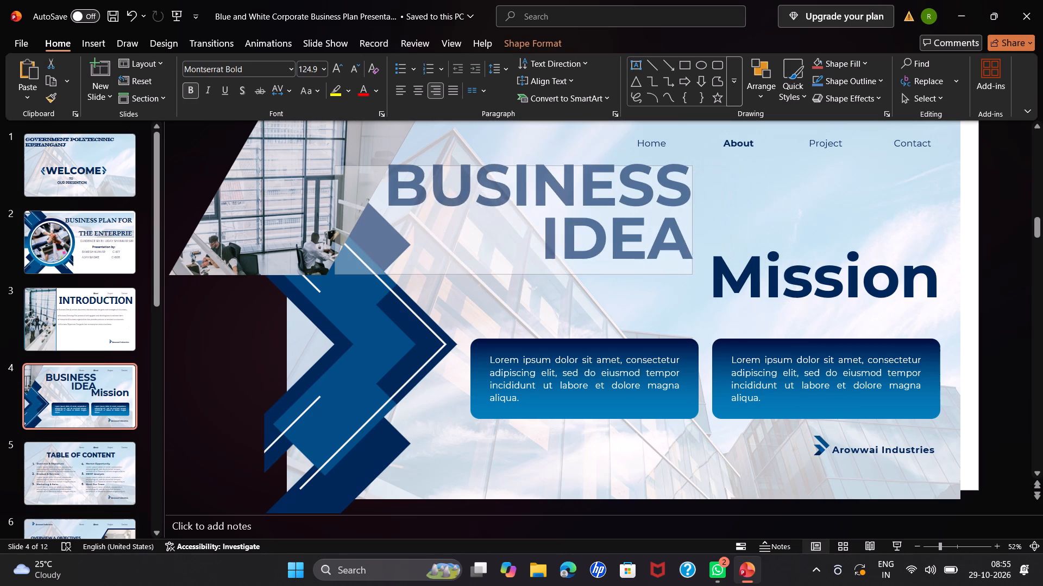
pyautogui.moveTo(671, 220); pyautogui.dragTo(689, 209)
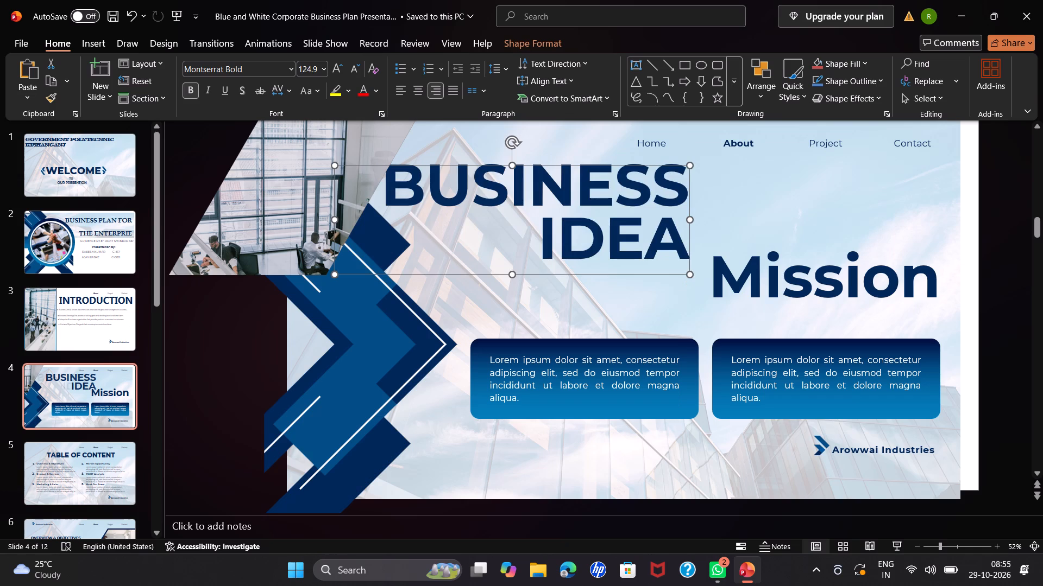
pyautogui.moveTo(693, 164); pyautogui.dragTo(703, 163)
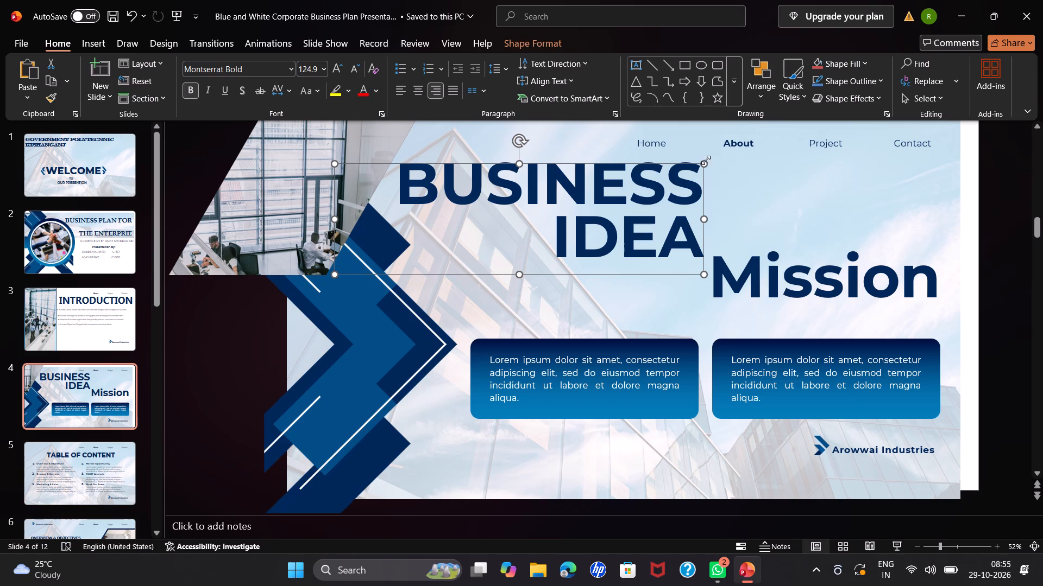
pyautogui.moveTo(703, 160); pyautogui.dragTo(709, 159)
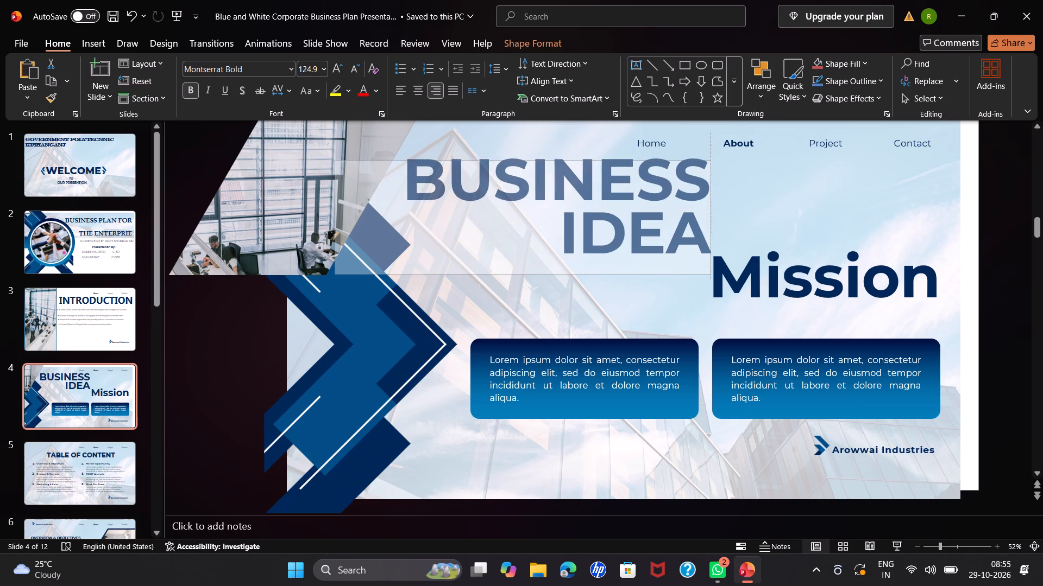
pyautogui.moveTo(709, 159); pyautogui.dragTo(714, 176)
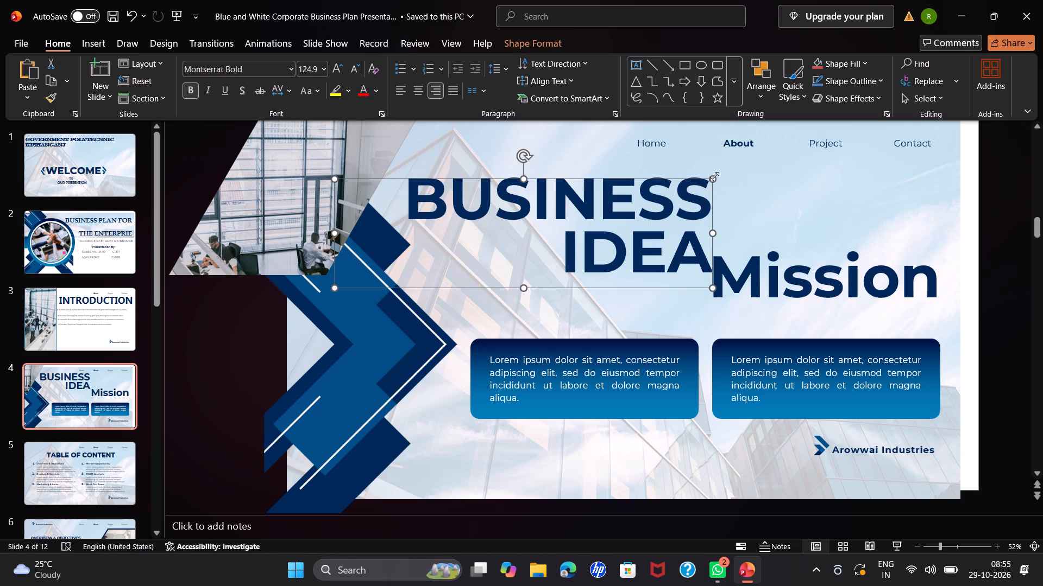
# Resize the BUSINESS IDEA title box on slide 4, raising it slightly and ending its right edge just before the word Mission.
pyautogui.moveTo(714, 176); pyautogui.dragTo(720, 174)
pyautogui.click(713, 253)
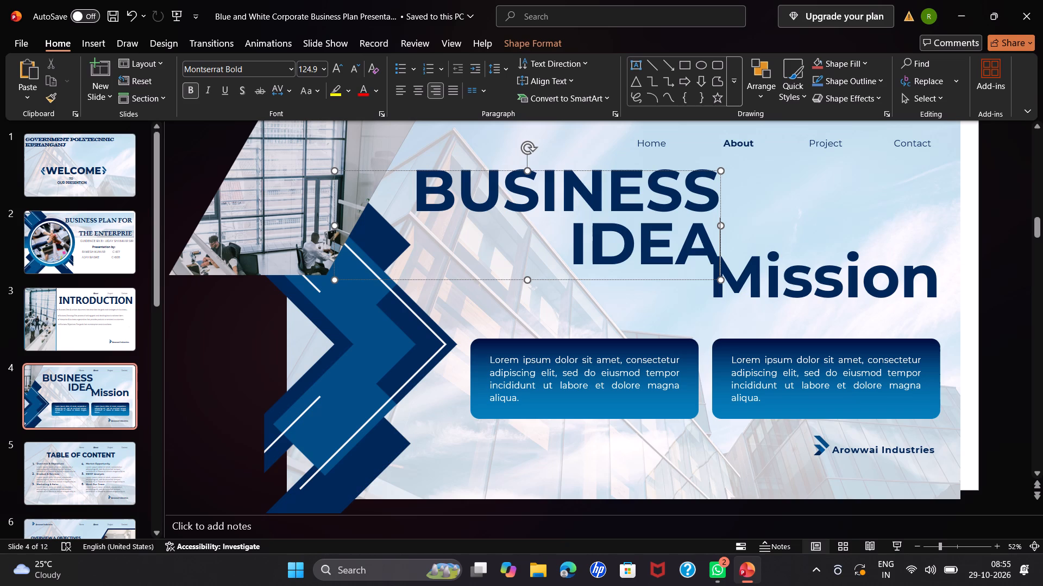
pyautogui.click(708, 237)
pyautogui.moveTo(722, 226); pyautogui.dragTo(725, 220)
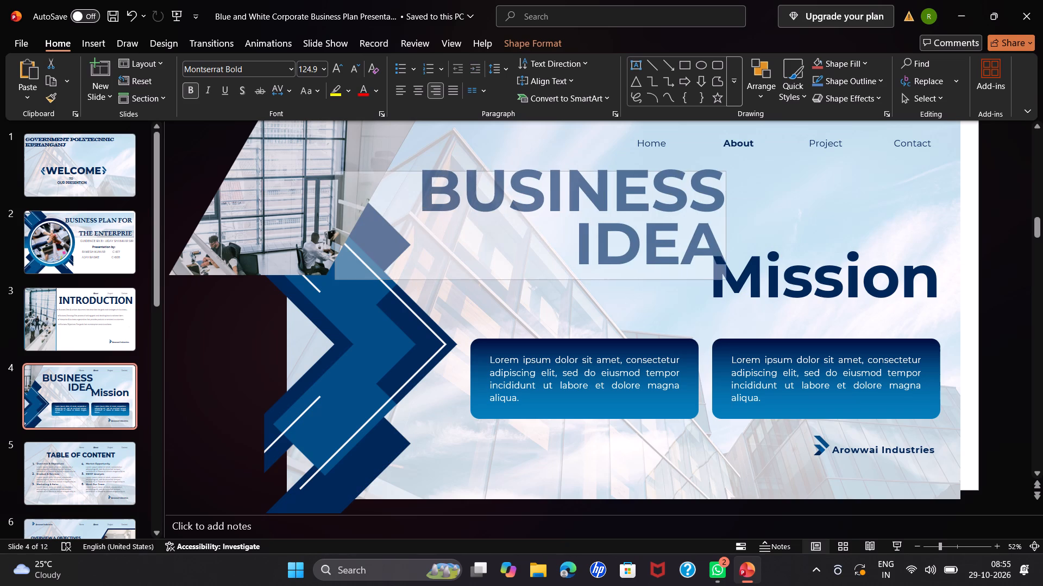
pyautogui.moveTo(725, 220); pyautogui.dragTo(716, 190)
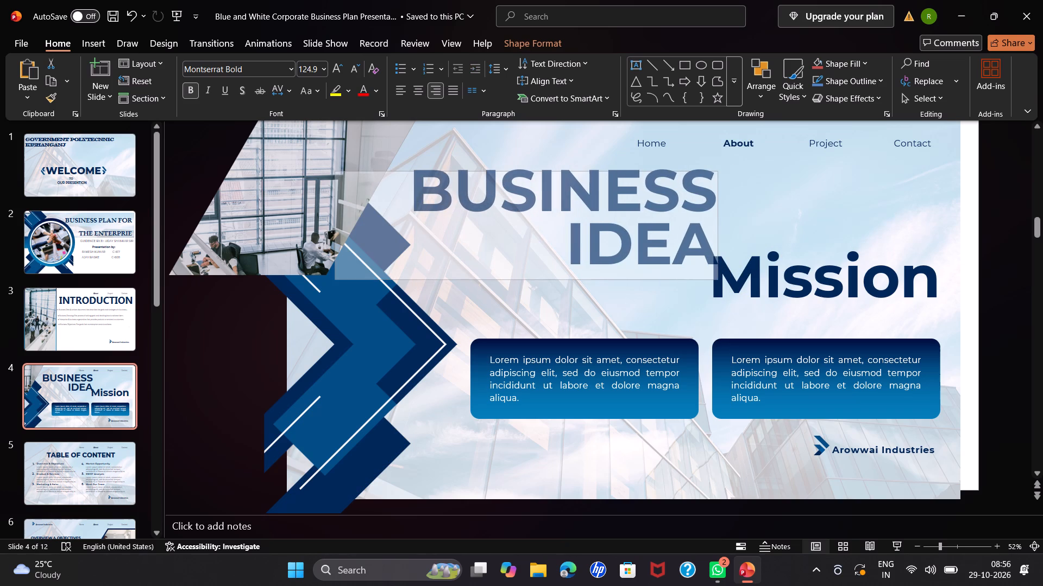
pyautogui.moveTo(716, 190); pyautogui.dragTo(707, 184)
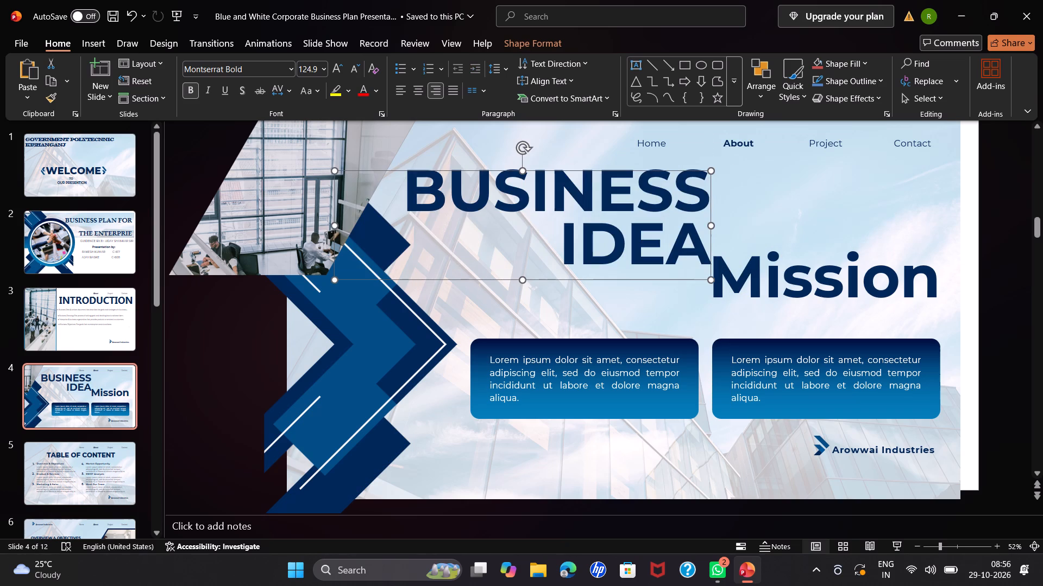
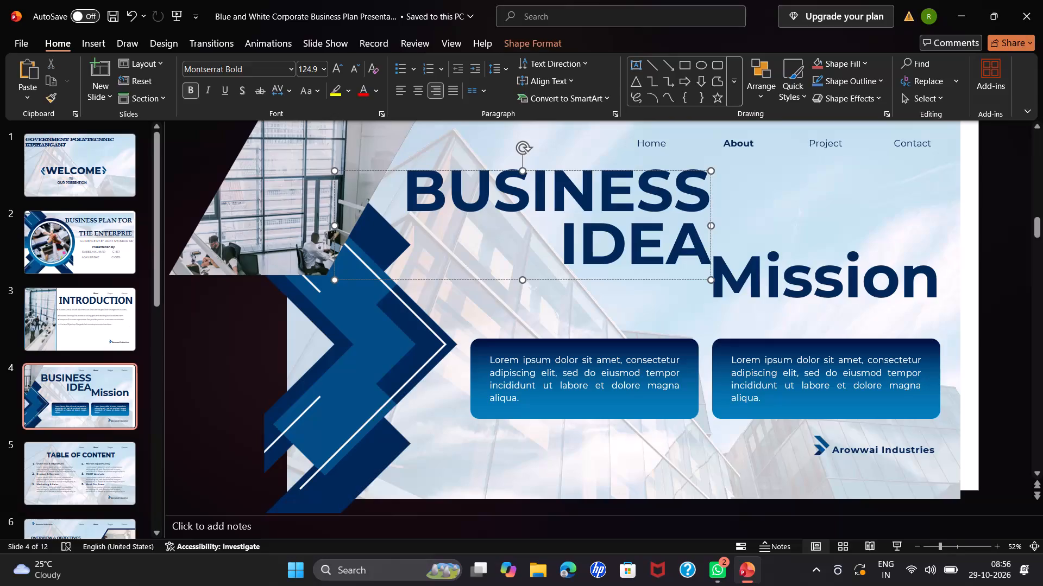
# Nudge the BUSINESS IDEA title box on slide 4 slightly upward, away from the word Mission.
pyautogui.click(702, 244)
pyautogui.moveTo(695, 242); pyautogui.dragTo(582, 246)
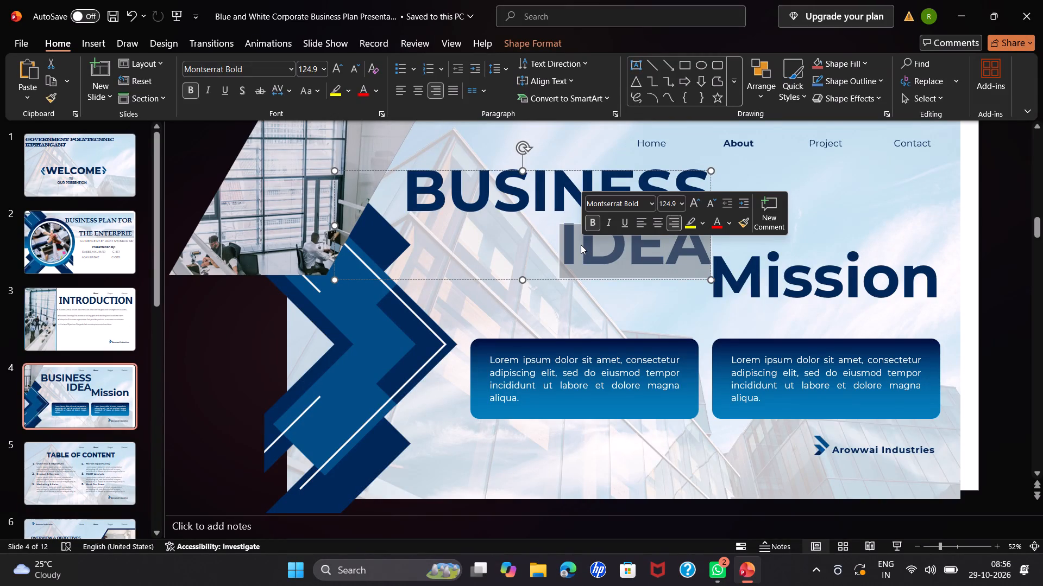
pyautogui.click(593, 279)
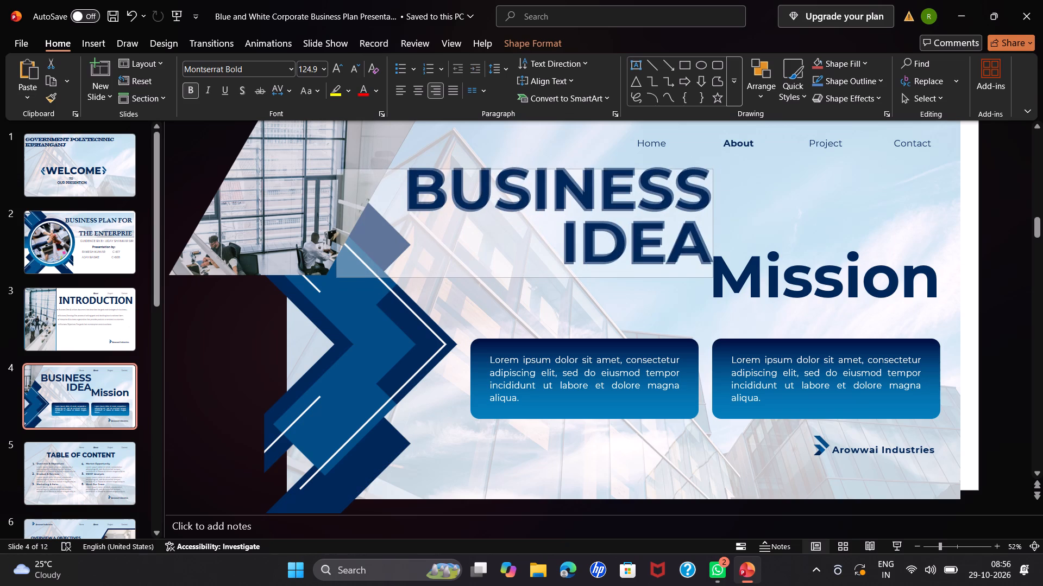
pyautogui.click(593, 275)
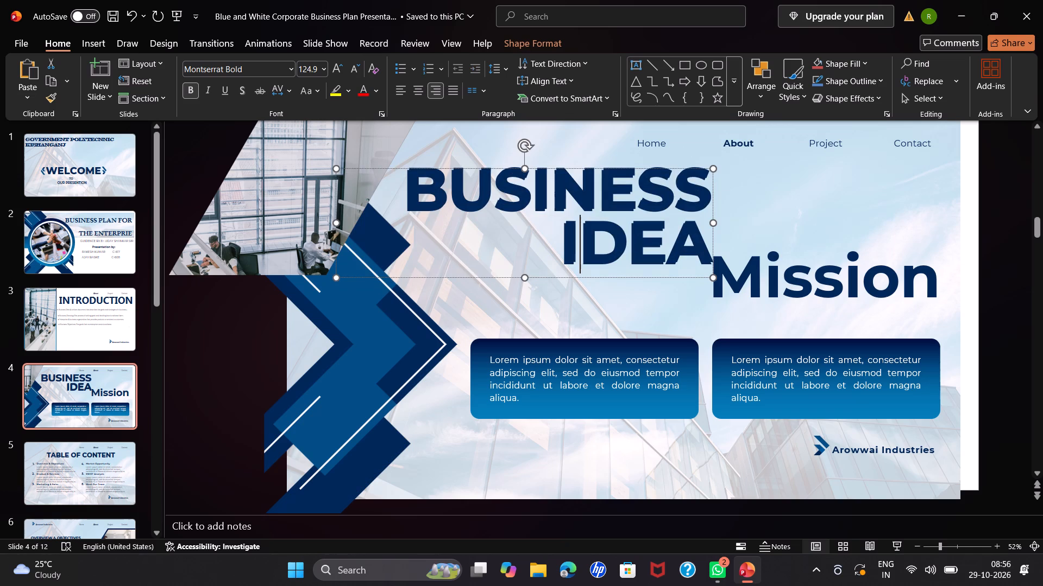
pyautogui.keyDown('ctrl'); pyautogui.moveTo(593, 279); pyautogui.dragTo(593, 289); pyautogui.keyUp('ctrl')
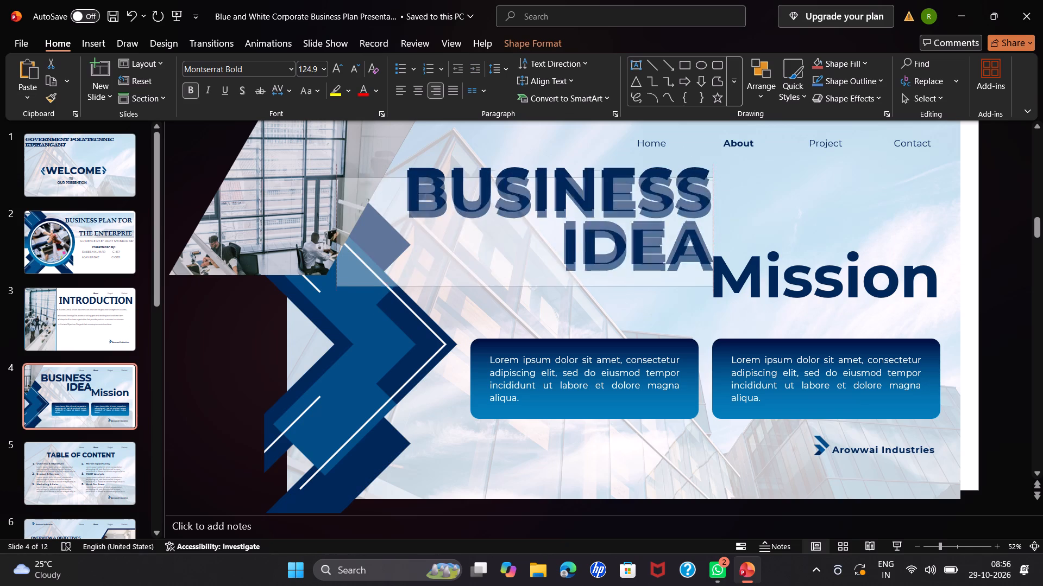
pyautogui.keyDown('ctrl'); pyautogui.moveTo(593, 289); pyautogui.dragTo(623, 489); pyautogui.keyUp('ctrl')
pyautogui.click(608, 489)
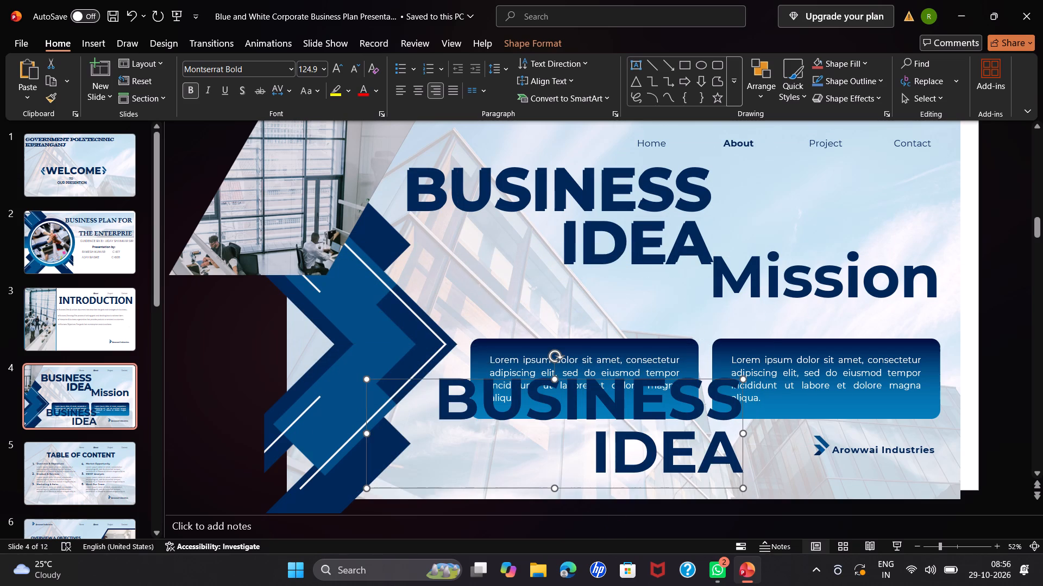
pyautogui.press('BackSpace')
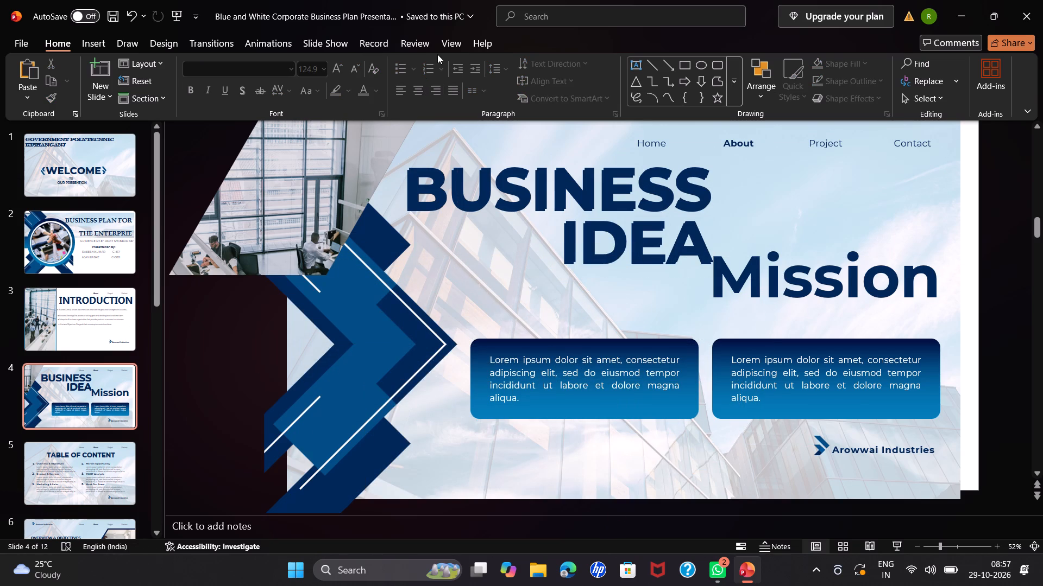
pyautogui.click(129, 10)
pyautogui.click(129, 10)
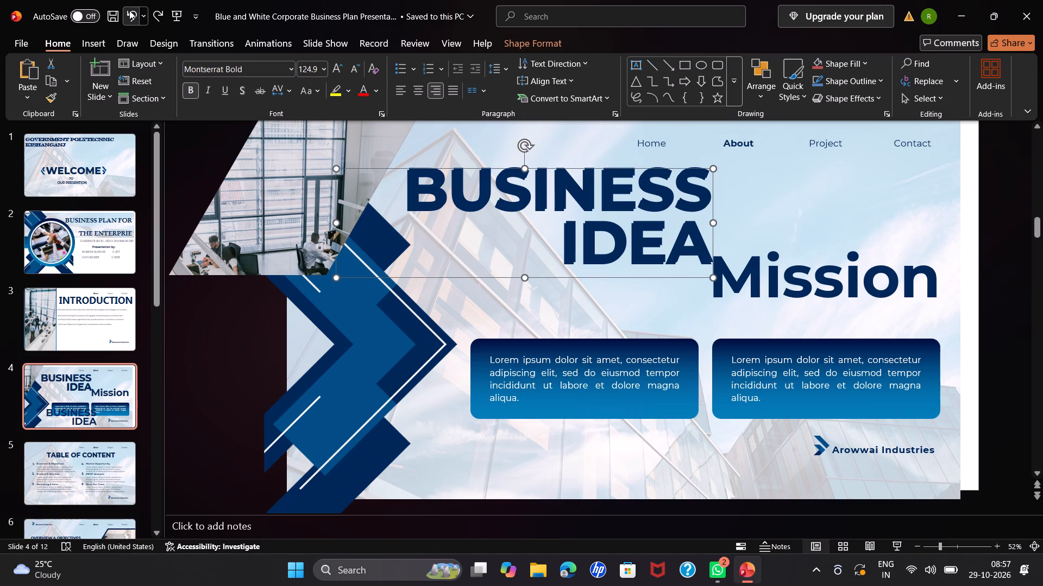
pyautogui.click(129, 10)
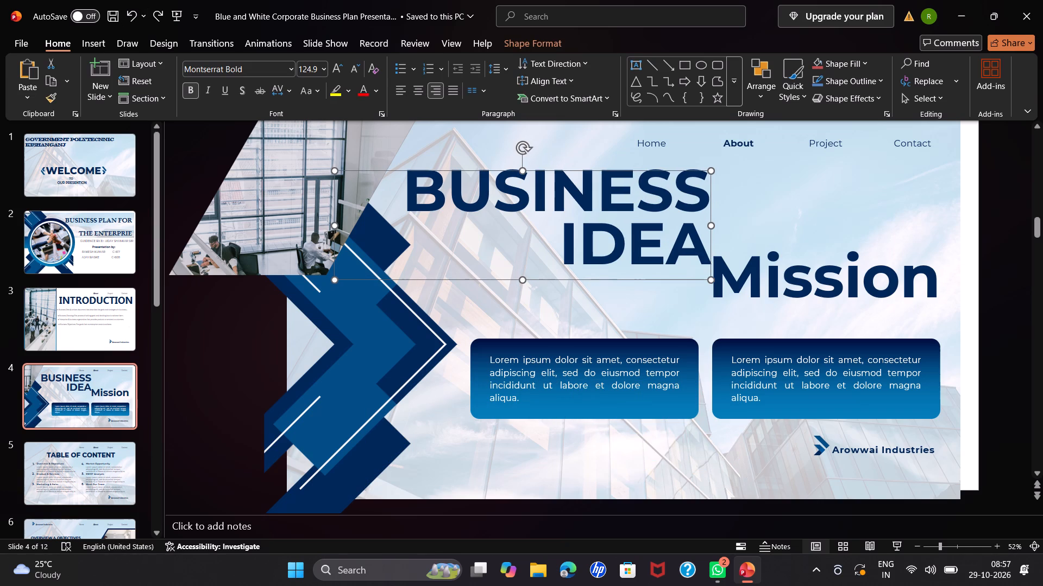
# Remove the word IDEA from the BUSINESS IDEA title box on slide 4, keeping only BUSINESS.
pyautogui.click(840, 238)
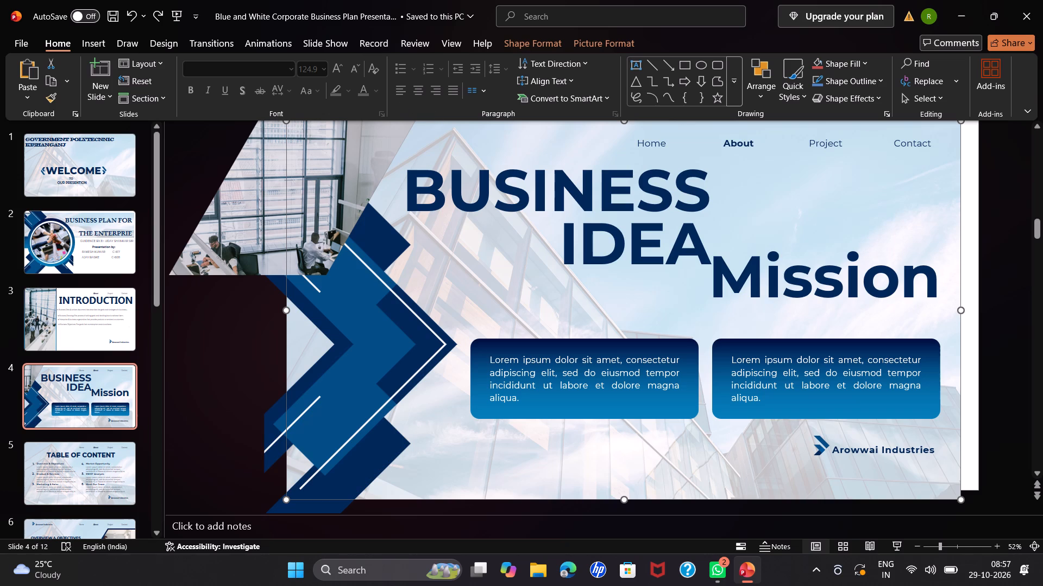
pyautogui.moveTo(702, 258); pyautogui.dragTo(703, 258)
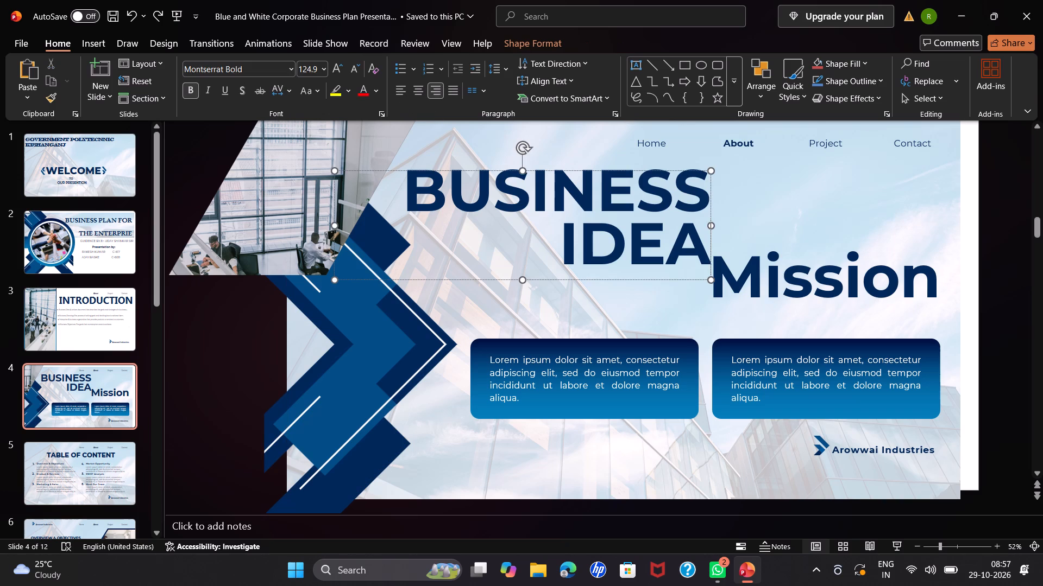
pyautogui.moveTo(703, 258); pyautogui.dragTo(599, 244)
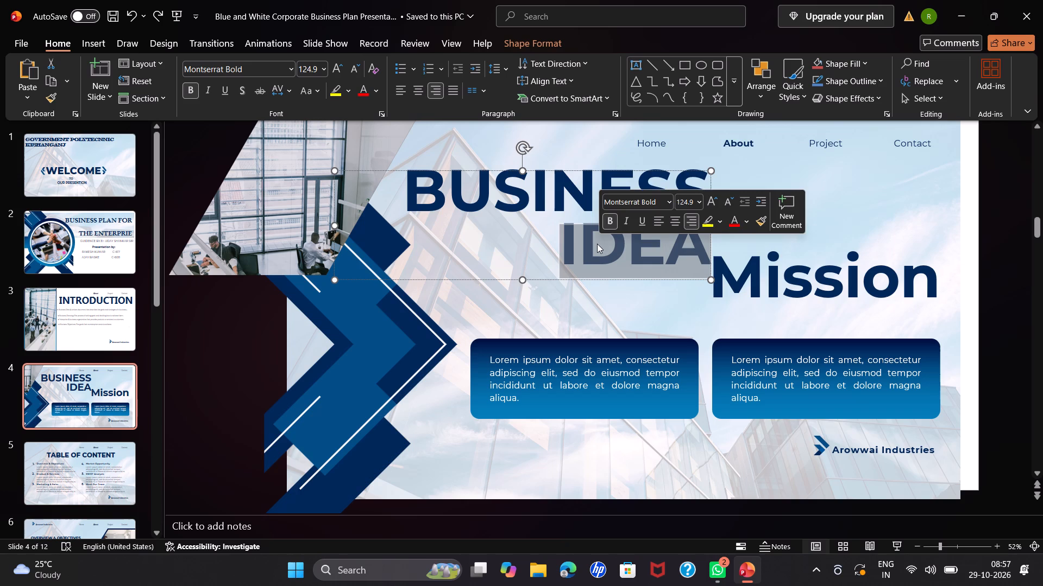
pyautogui.press('BackSpace')
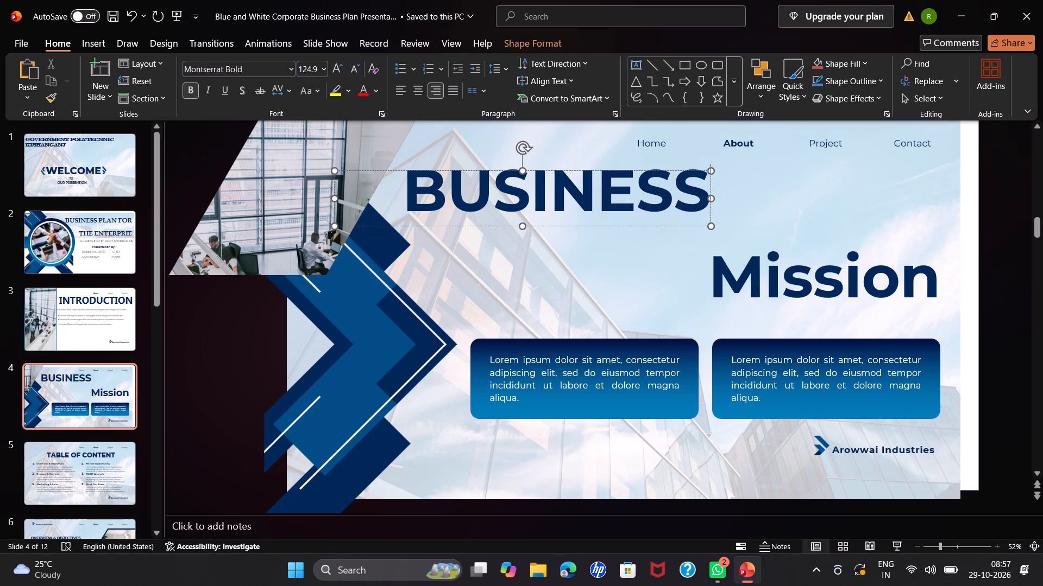
pyautogui.click(784, 206)
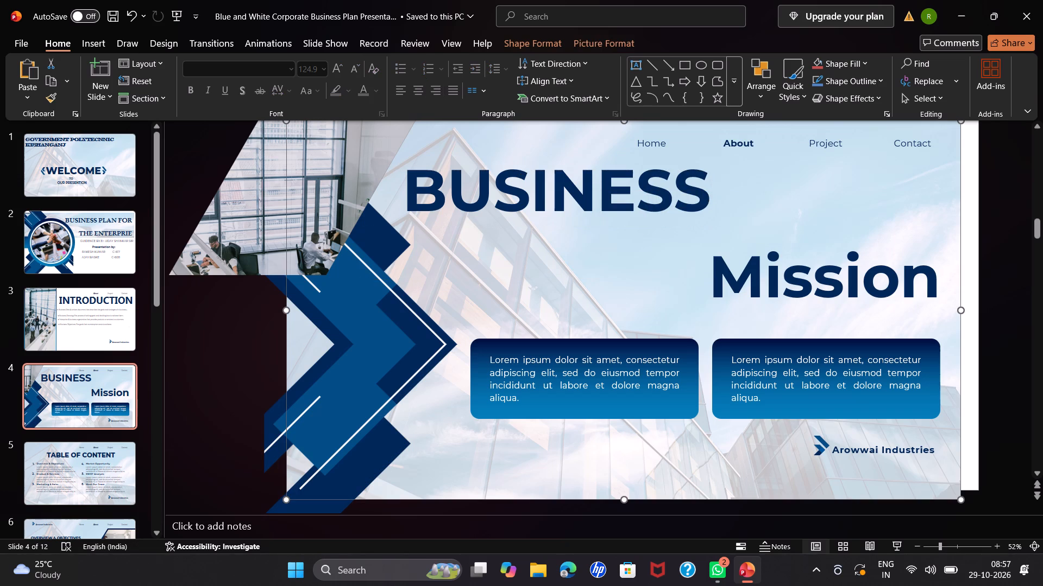
# Replace the text Mission in its title box on slide 4 with the copied word IDEA.
pyautogui.moveTo(713, 266); pyautogui.dragTo(877, 284)
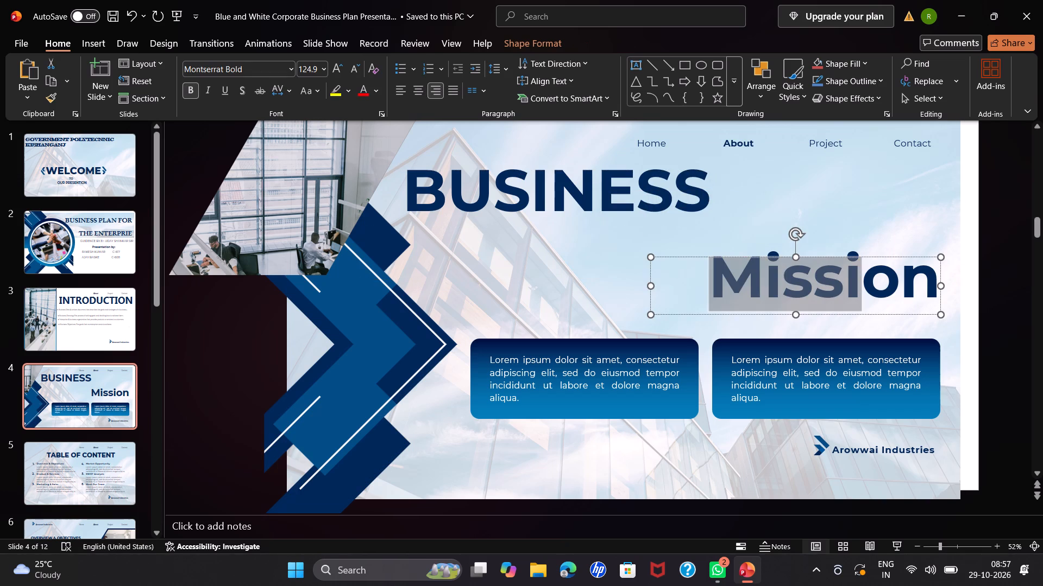
pyautogui.moveTo(877, 284); pyautogui.dragTo(933, 273)
pyautogui.press('BackSpace')
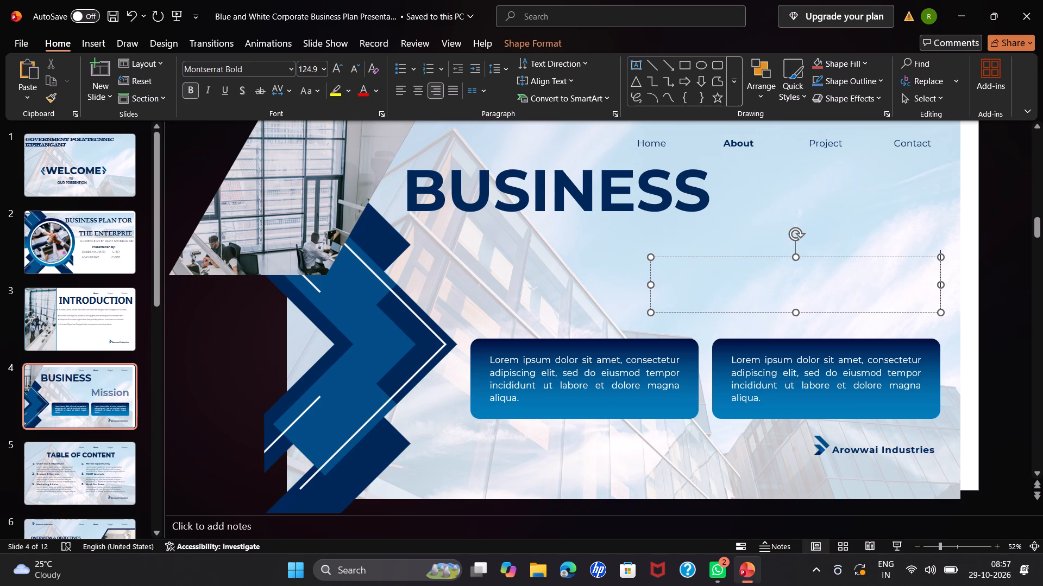
pyautogui.hotkey('ctrl', 'v')
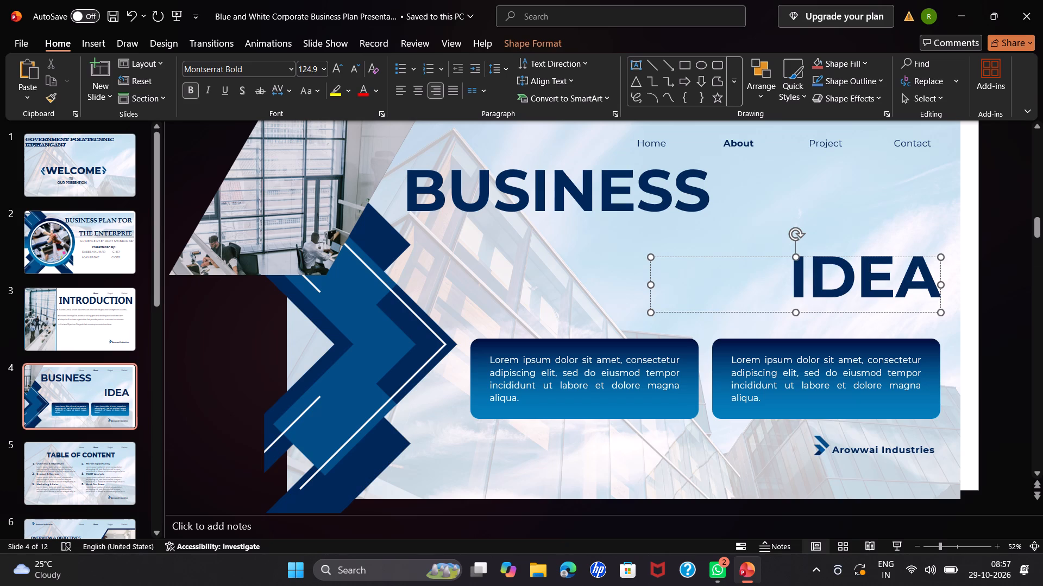
# Move the IDEA text box up beside BUSINESS so the two words form a single-line heading on slide 4.
pyautogui.moveTo(779, 258); pyautogui.dragTo(737, 193)
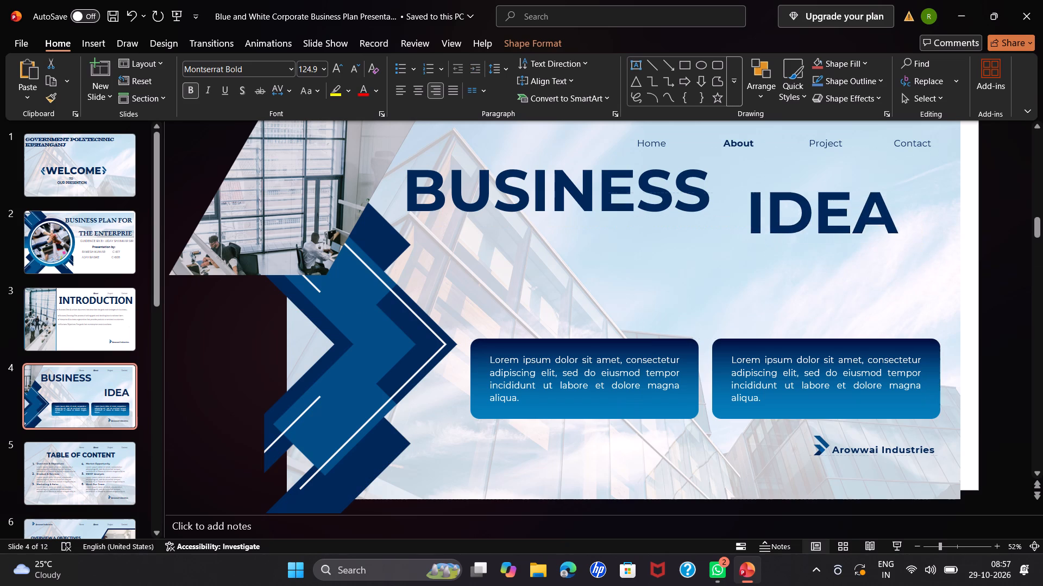
pyautogui.moveTo(737, 193); pyautogui.dragTo(710, 175)
pyautogui.click(710, 175)
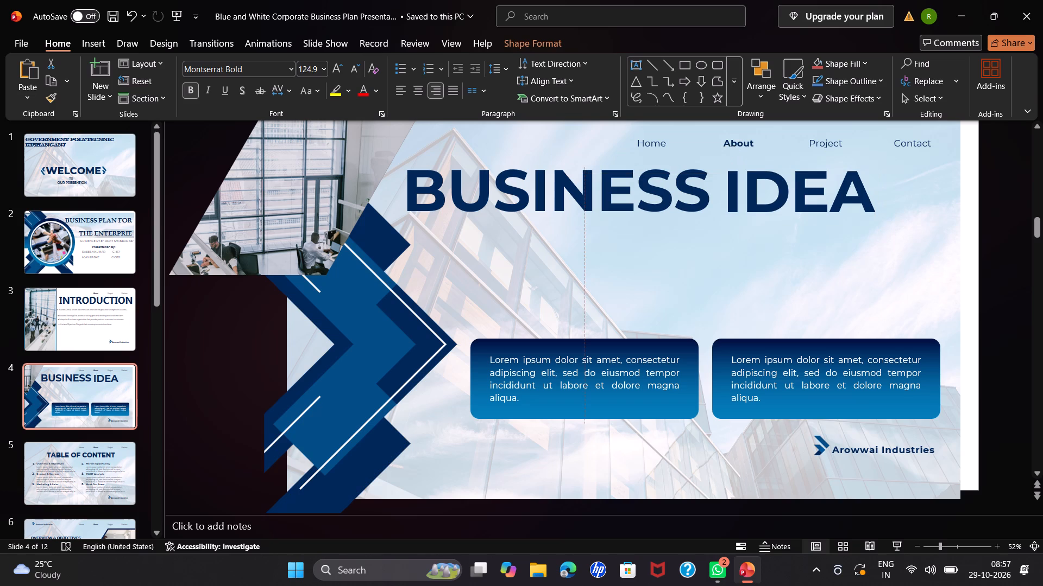
pyautogui.click(701, 287)
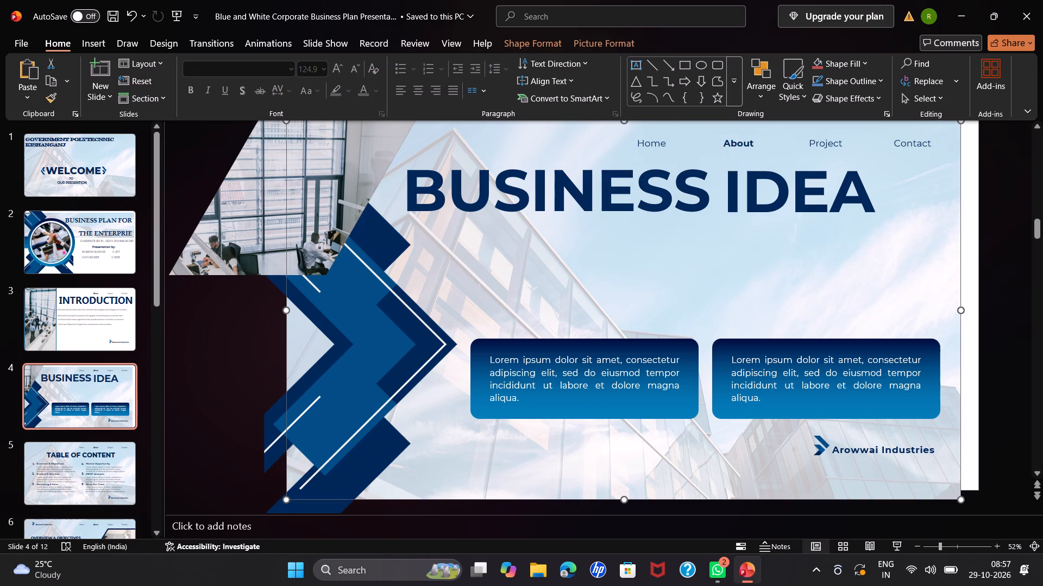
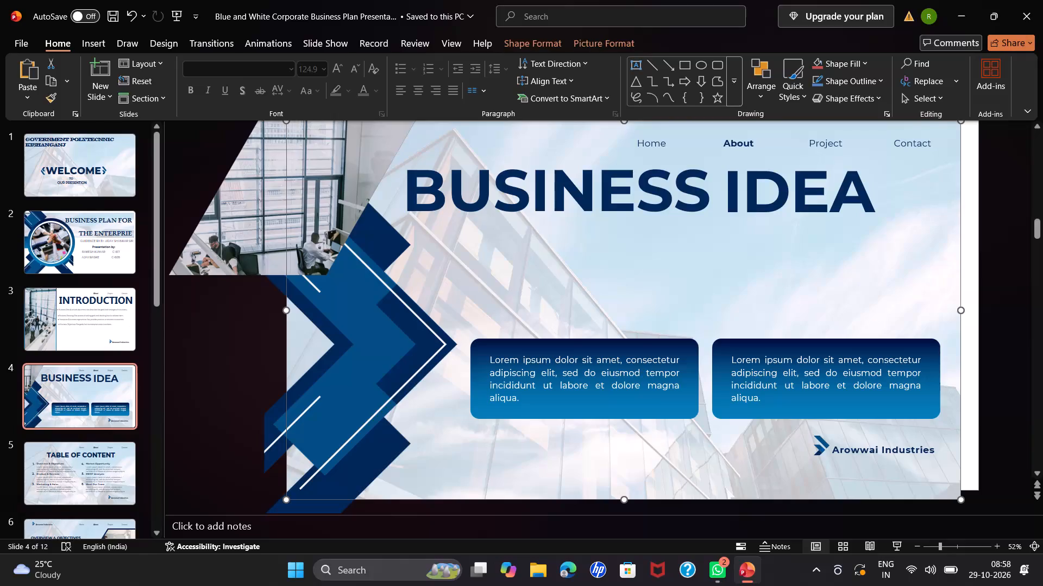
# Delete the first three lines of Lorem ipsum placeholder text in the first blue box on slide 4.
pyautogui.click(688, 374)
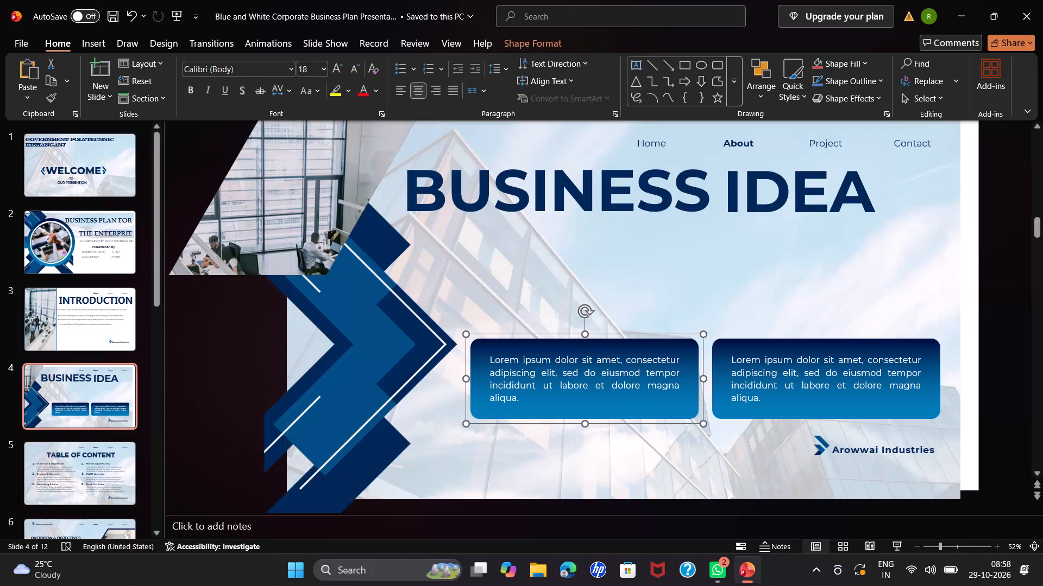
pyautogui.click(678, 362)
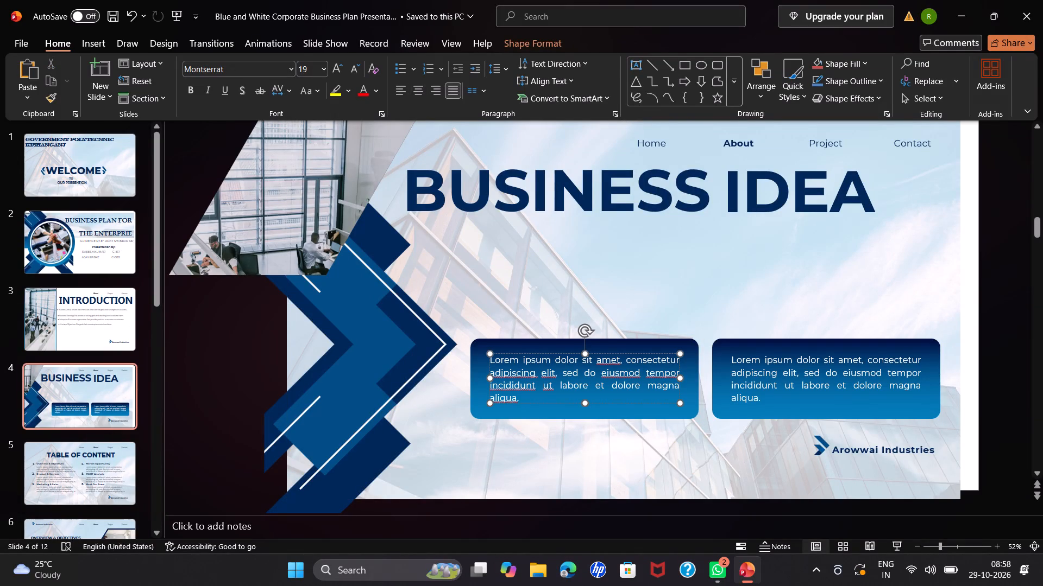
pyautogui.moveTo(676, 386); pyautogui.dragTo(486, 349)
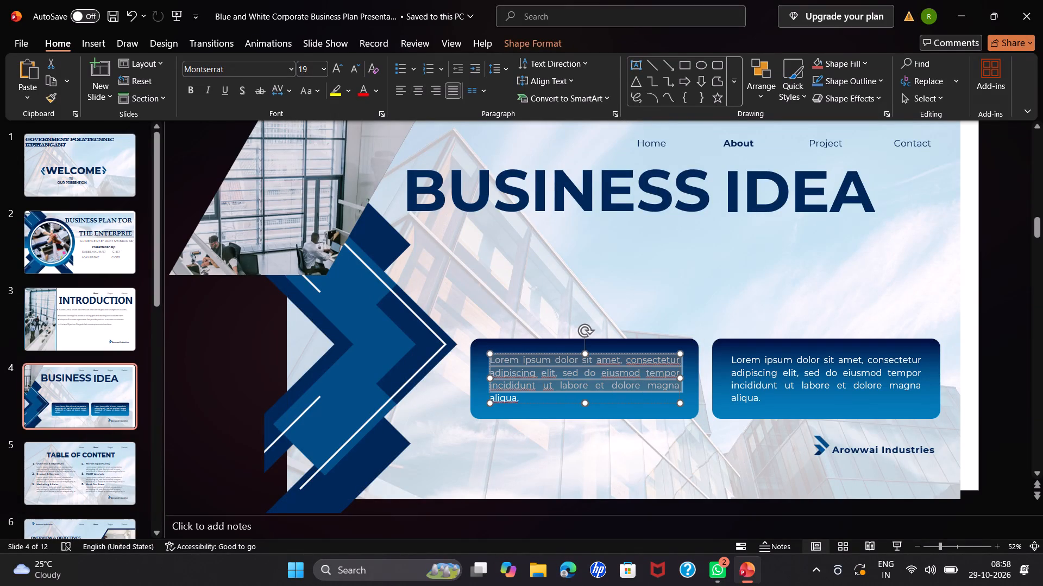
pyautogui.moveTo(486, 349); pyautogui.dragTo(480, 350)
pyautogui.press('BackSpace')
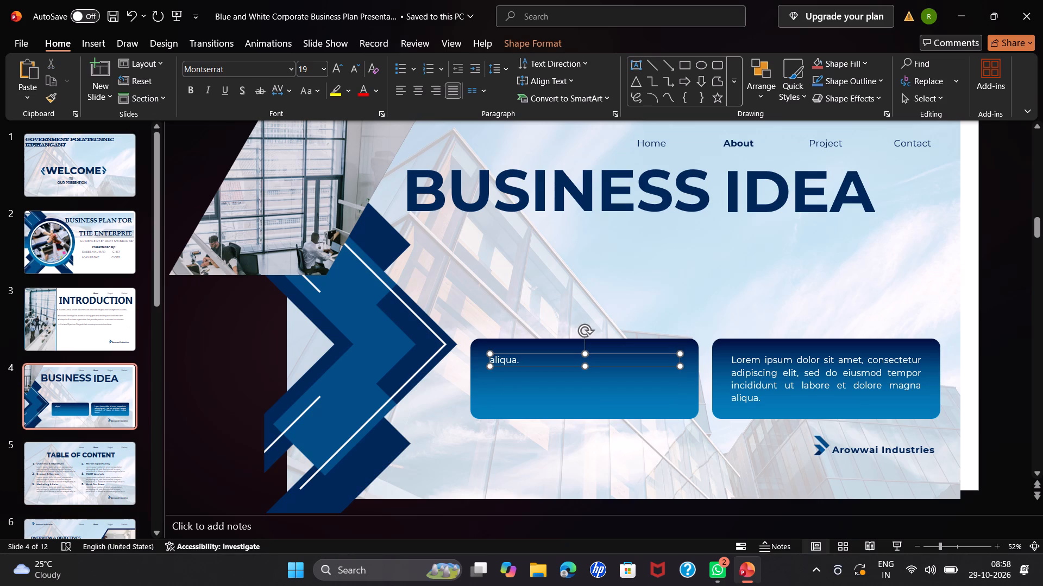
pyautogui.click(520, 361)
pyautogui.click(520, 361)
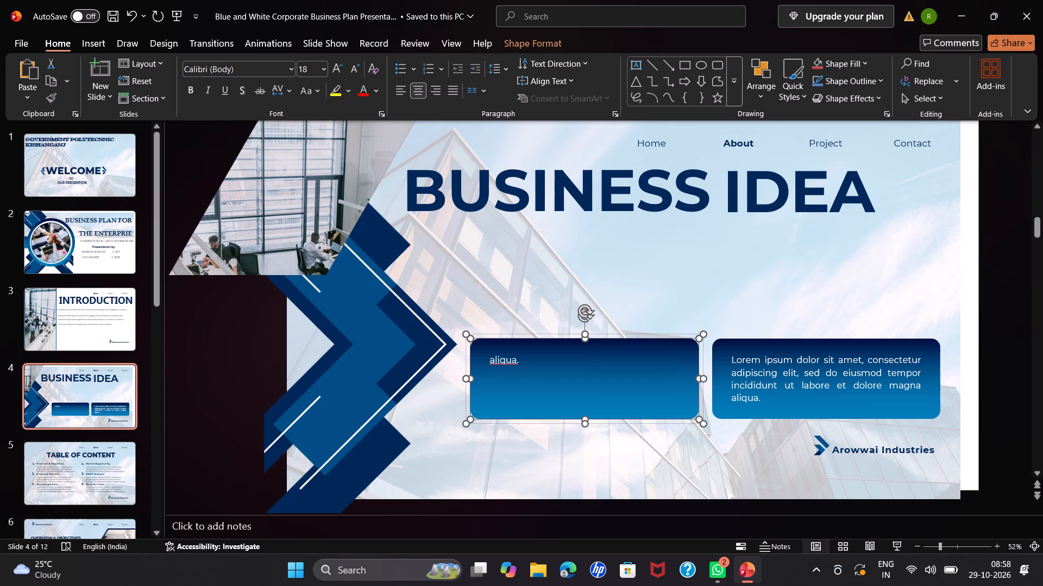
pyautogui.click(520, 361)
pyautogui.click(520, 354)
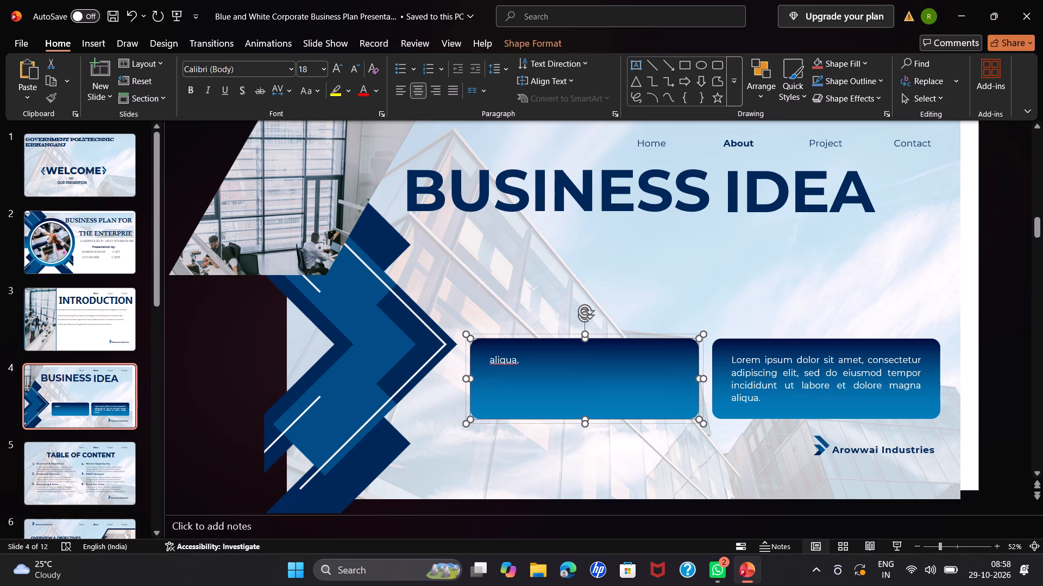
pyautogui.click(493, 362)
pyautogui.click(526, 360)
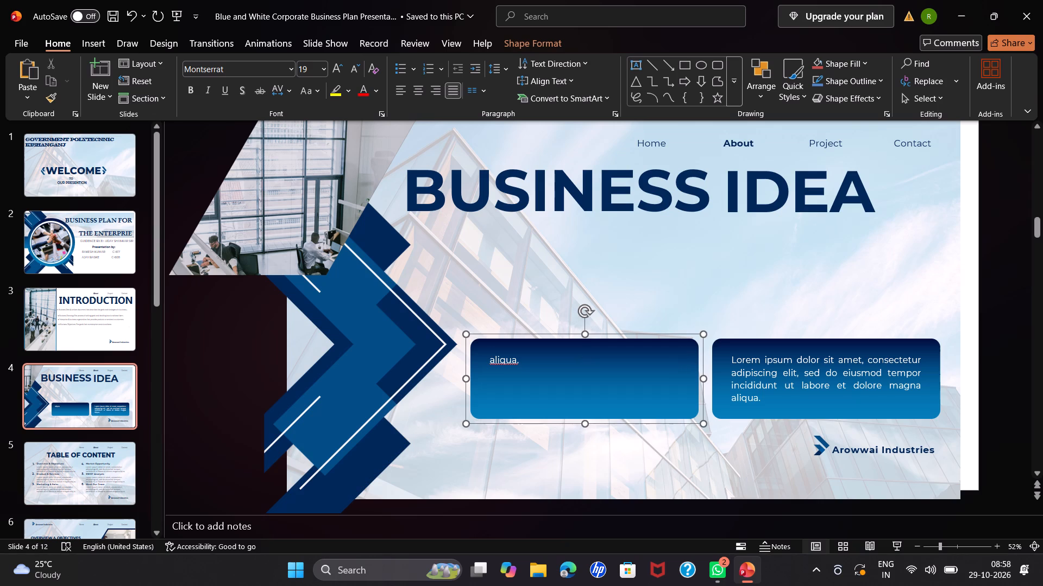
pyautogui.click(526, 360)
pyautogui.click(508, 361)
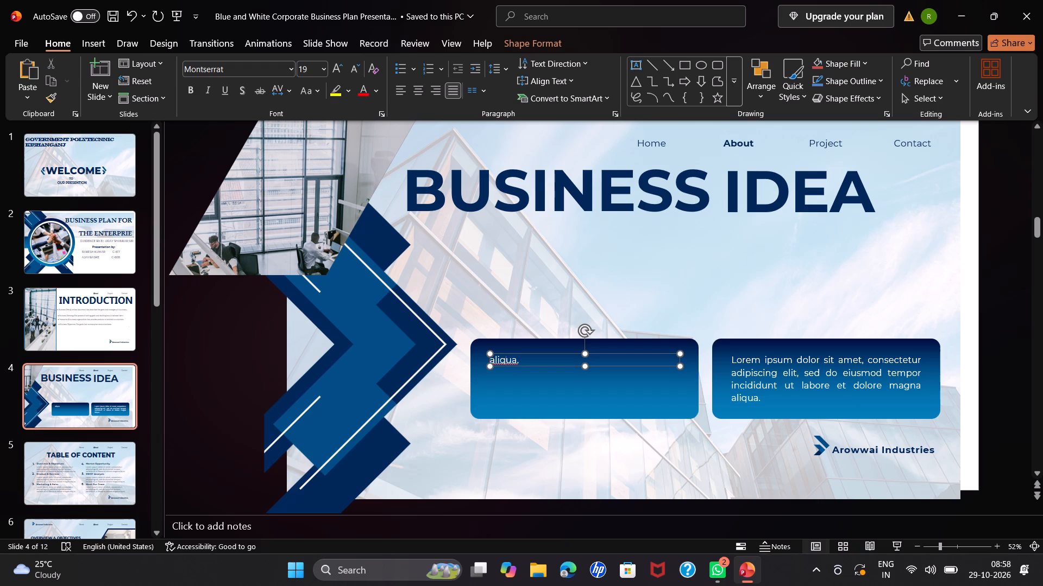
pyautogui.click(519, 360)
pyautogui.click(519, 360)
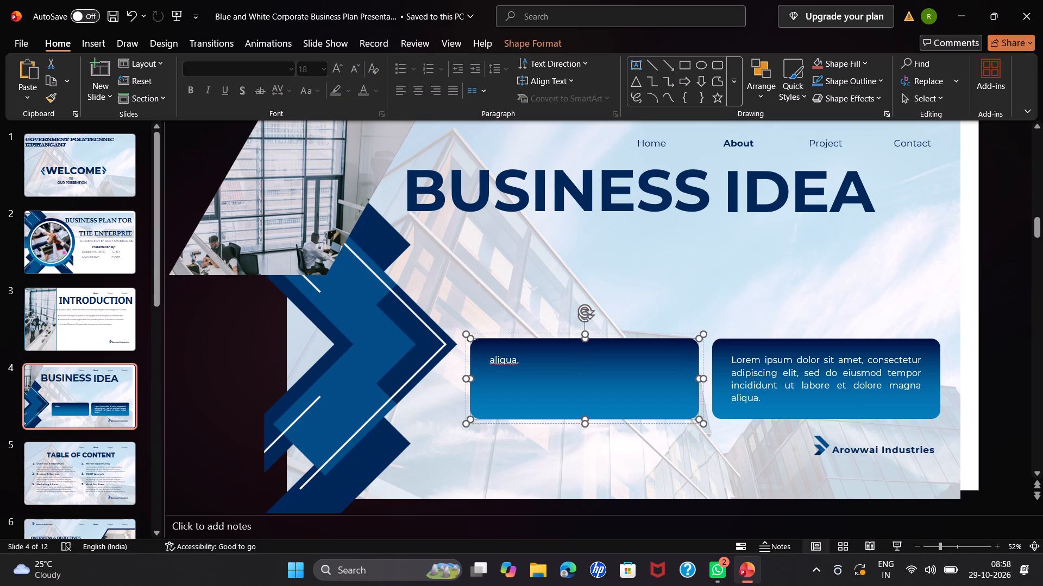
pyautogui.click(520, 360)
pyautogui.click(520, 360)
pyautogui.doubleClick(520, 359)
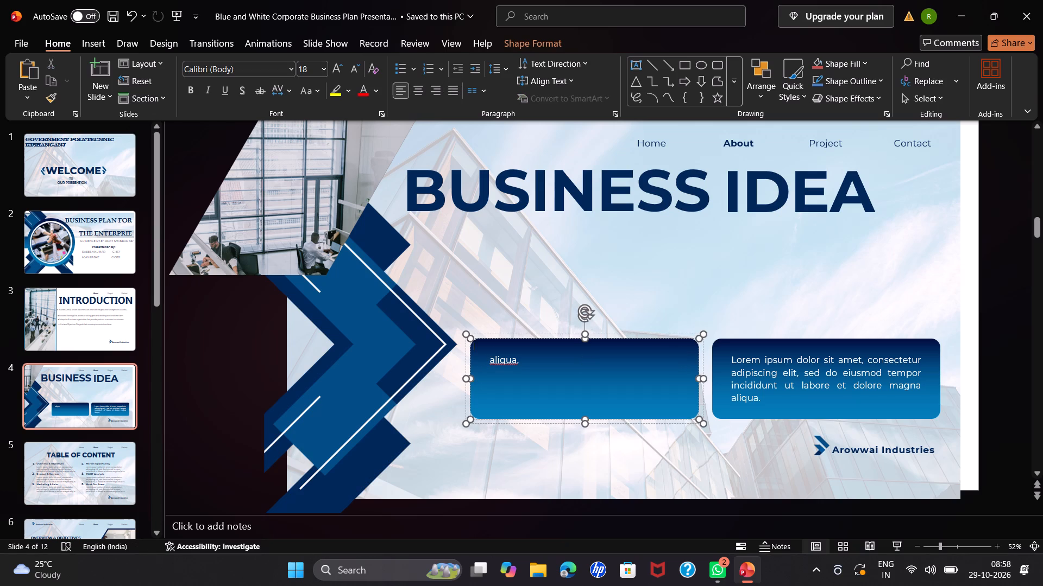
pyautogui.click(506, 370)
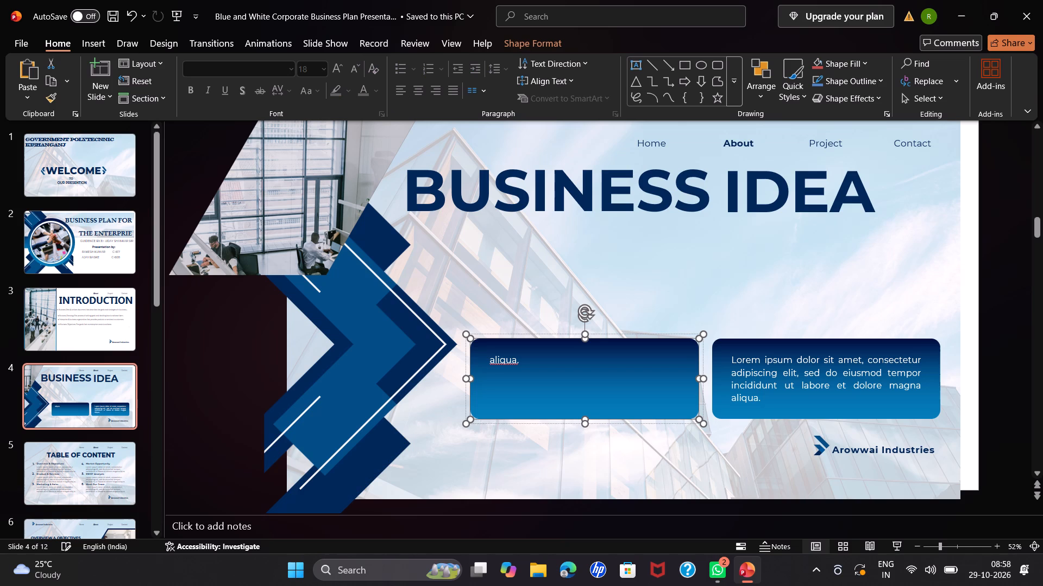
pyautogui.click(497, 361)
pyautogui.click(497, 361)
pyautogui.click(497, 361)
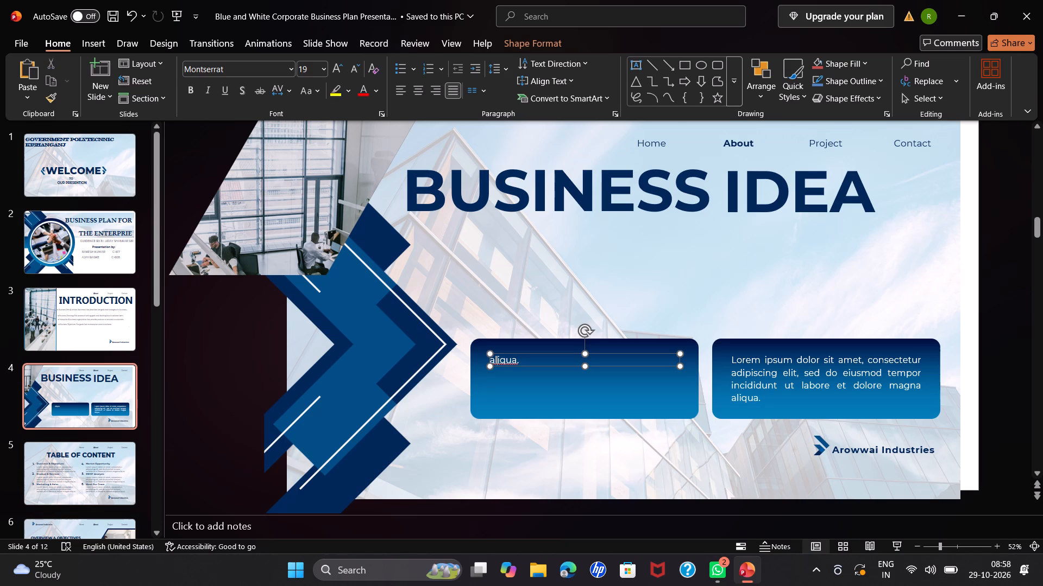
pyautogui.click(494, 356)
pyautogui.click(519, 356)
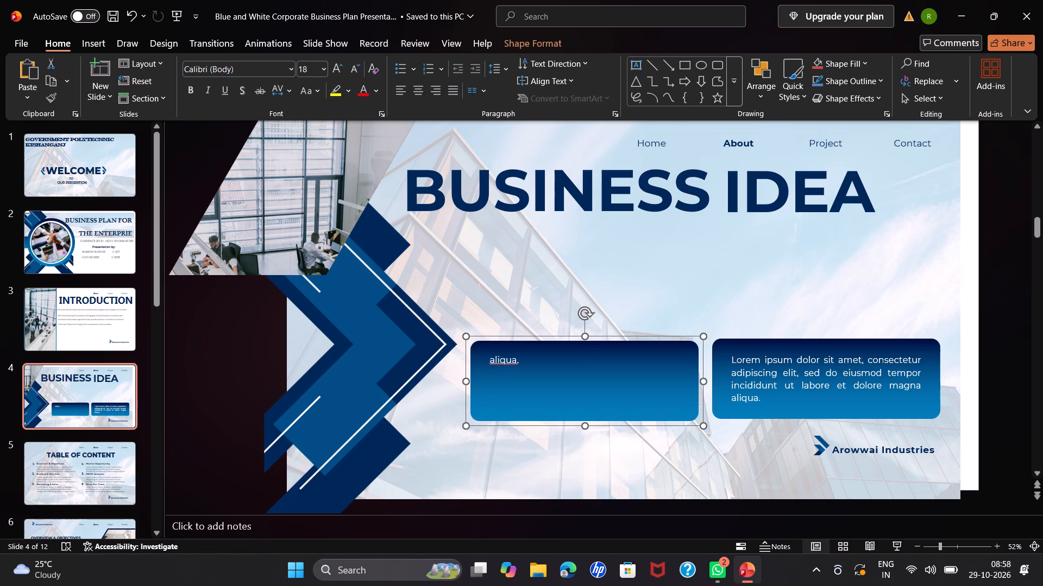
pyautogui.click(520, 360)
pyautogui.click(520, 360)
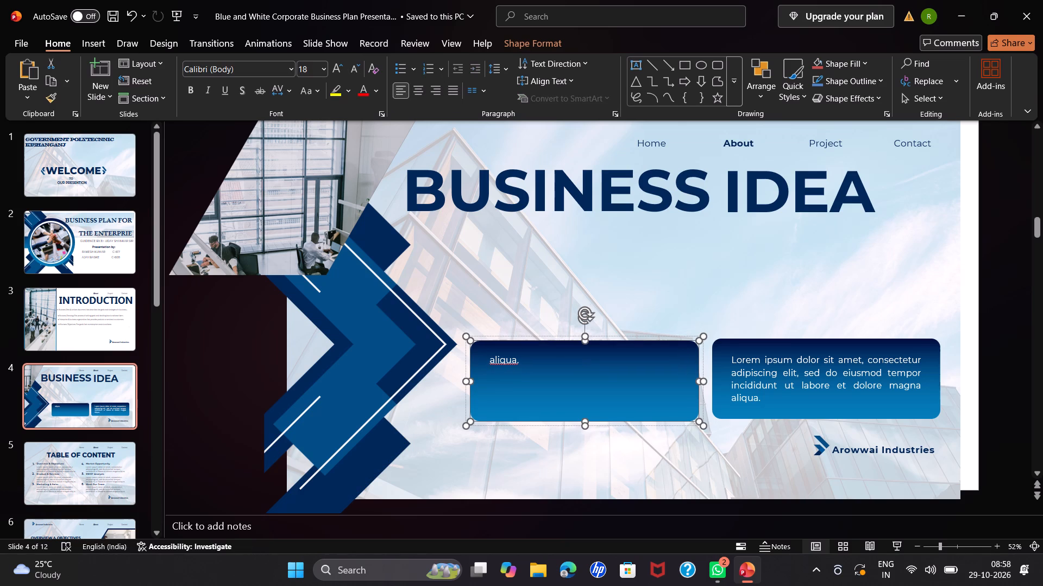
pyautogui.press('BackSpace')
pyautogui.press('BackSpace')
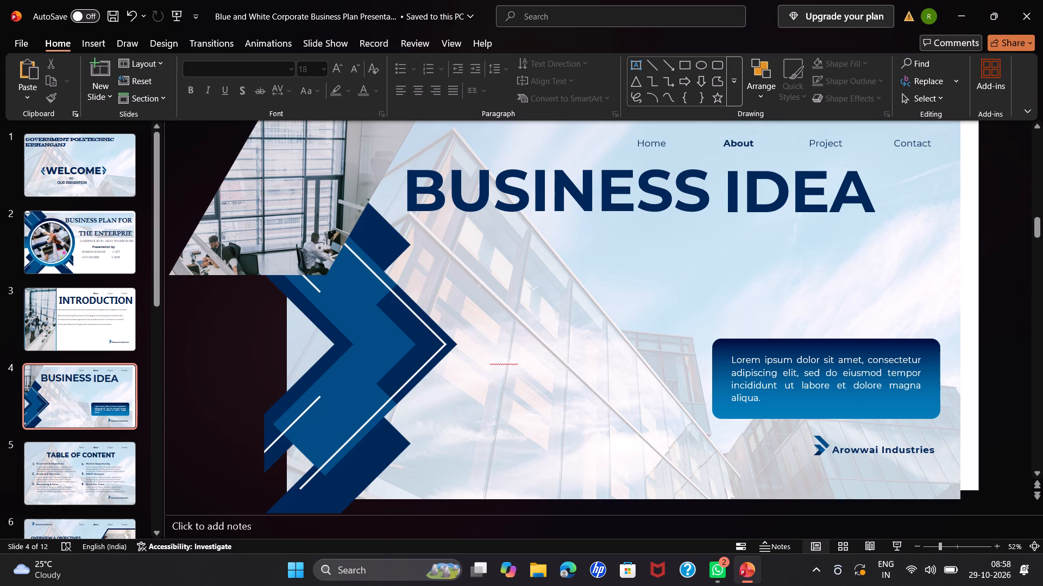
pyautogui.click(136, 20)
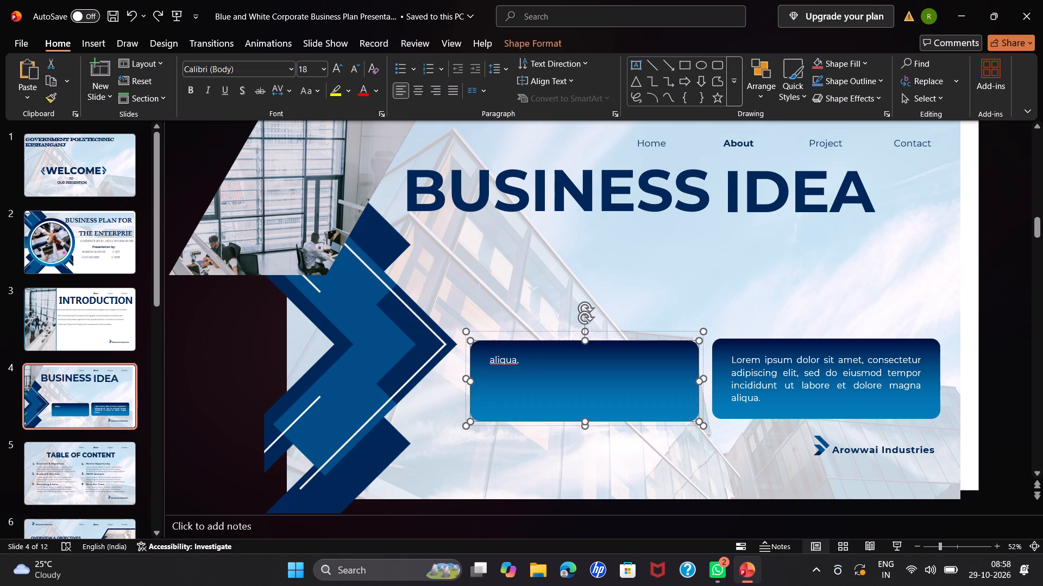
# Replace the leftover word aliqua in the first blue box with the copied text "❖ Business Opportunity: A chance to start a business by fulfilling market needs".
pyautogui.click(518, 356)
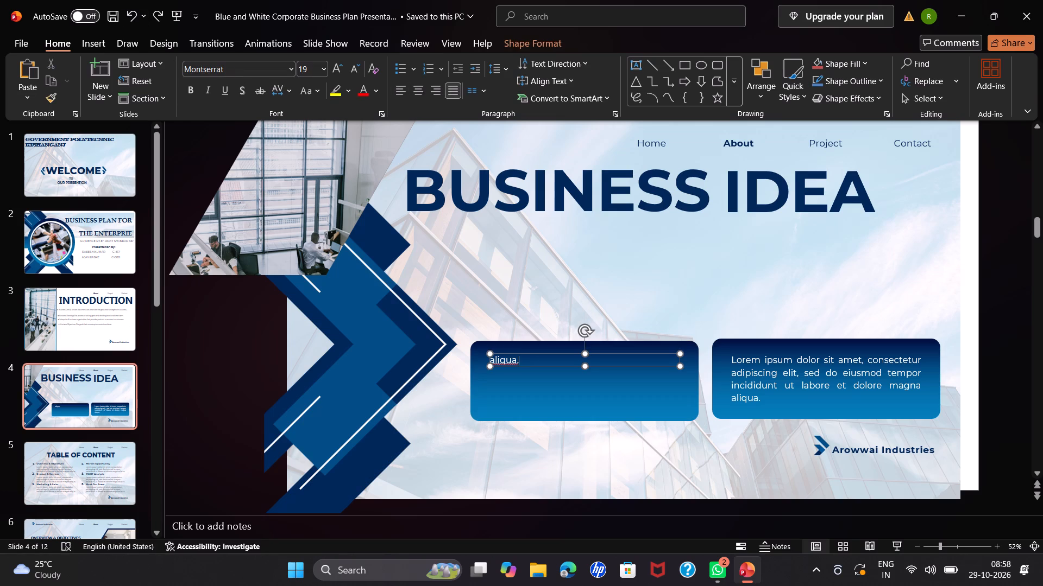
pyautogui.click(523, 358)
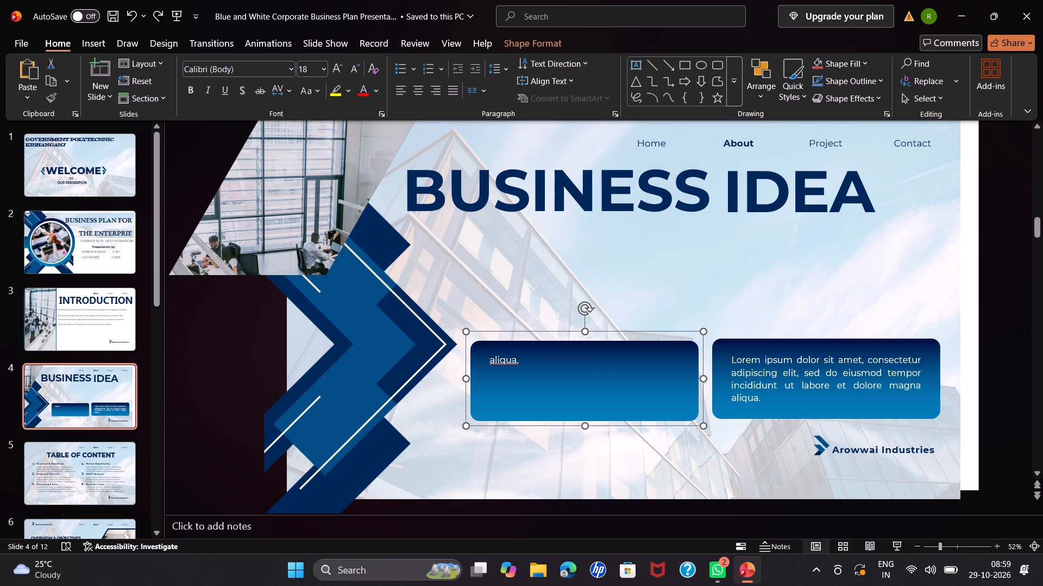
pyautogui.click(523, 358)
pyautogui.click(523, 358)
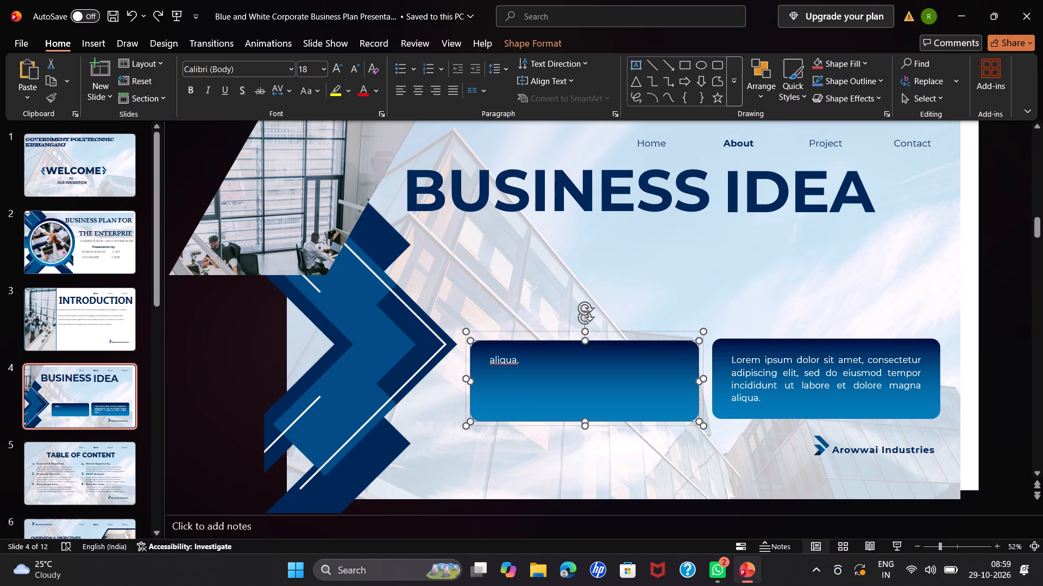
pyautogui.click(513, 361)
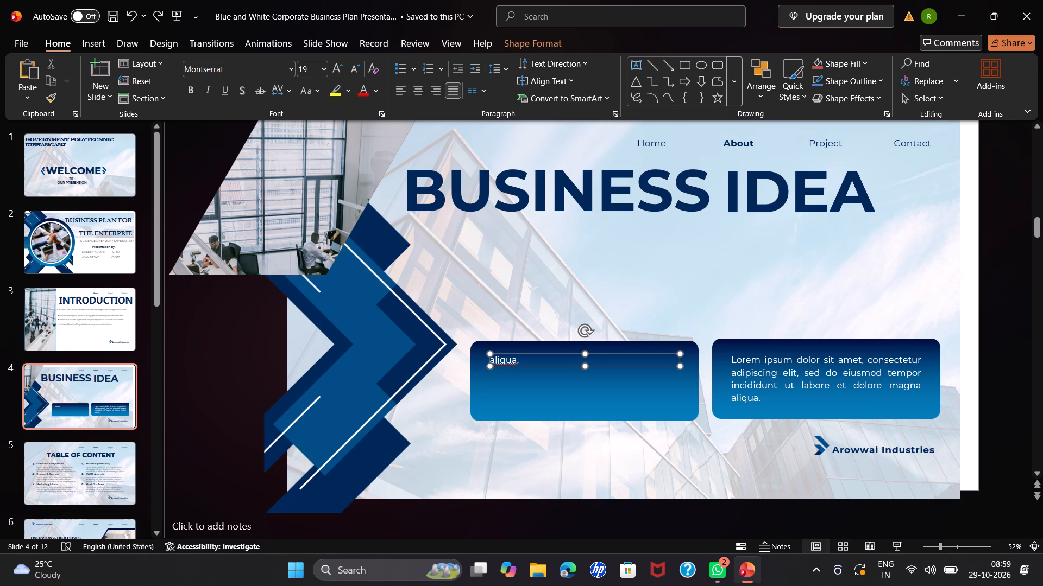
pyautogui.press('BackSpace')
pyautogui.press('BackSpace')
pyautogui.press('BackSpace')
pyautogui.press('BackSpace')
pyautogui.press('BackSpace')
pyautogui.hotkey('ctrl', 'v')
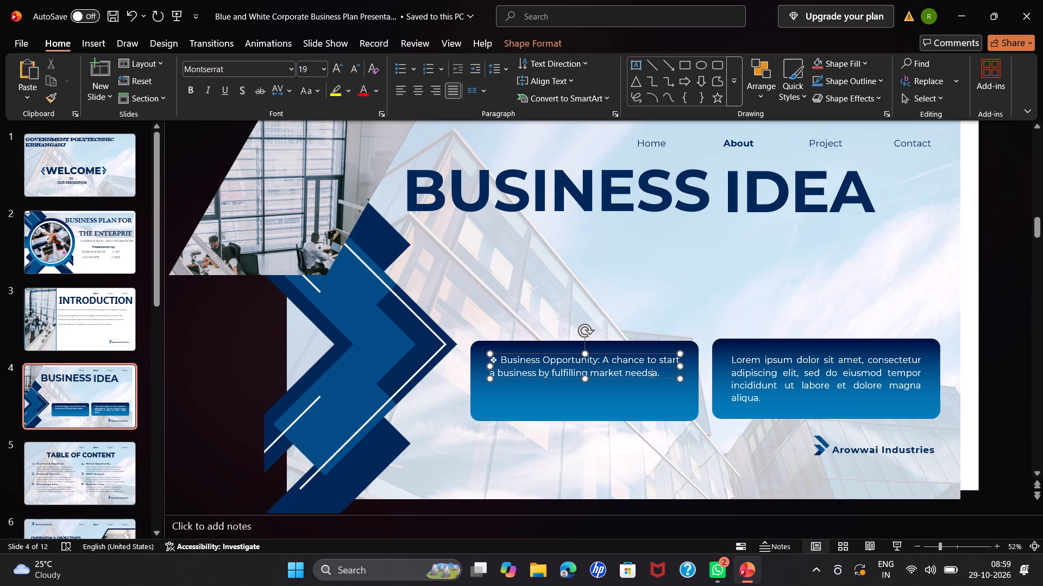
pyautogui.click(660, 372)
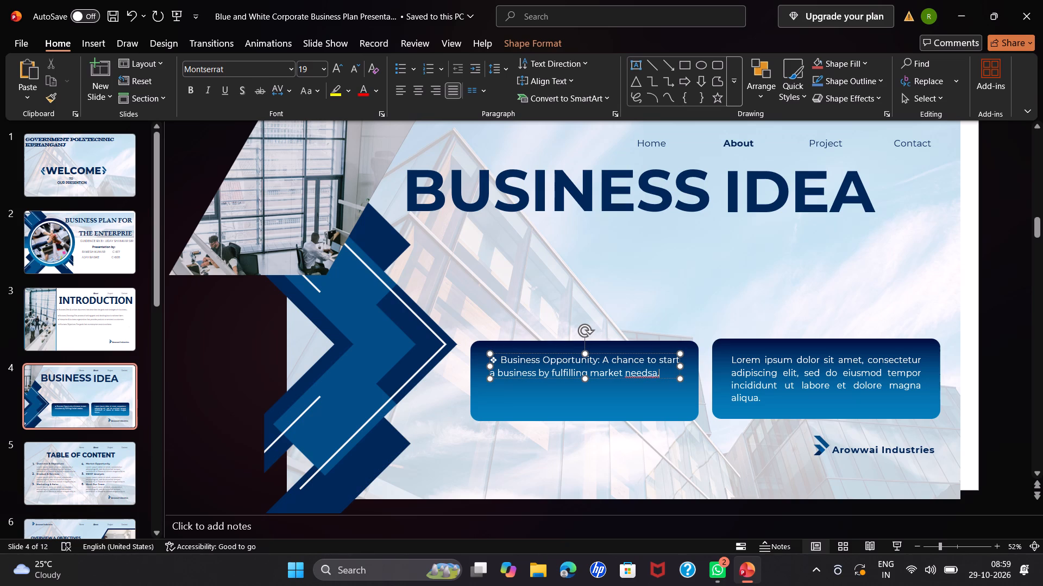
pyautogui.press('BackSpace')
pyautogui.press('BackSpace')
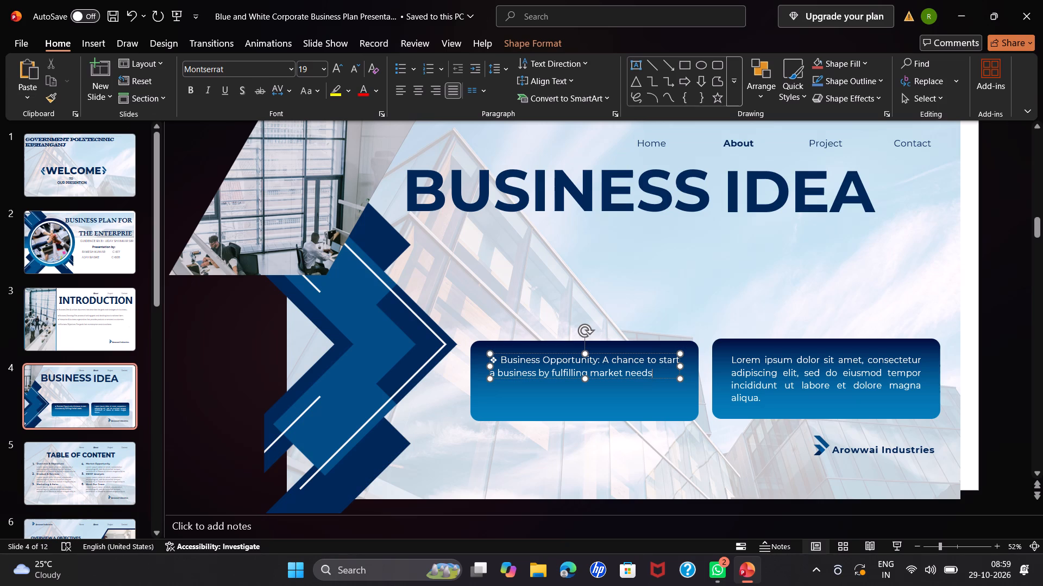
# Widen the Business Opportunity text box towards the right edge of its blue box.
pyautogui.moveTo(681, 381); pyautogui.dragTo(688, 414)
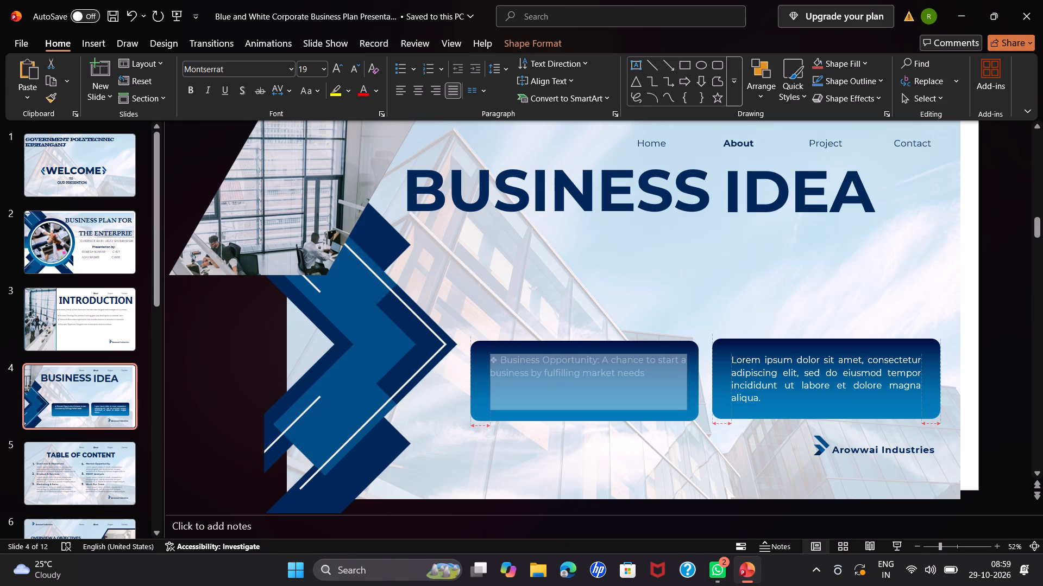
pyautogui.moveTo(688, 414); pyautogui.dragTo(693, 399)
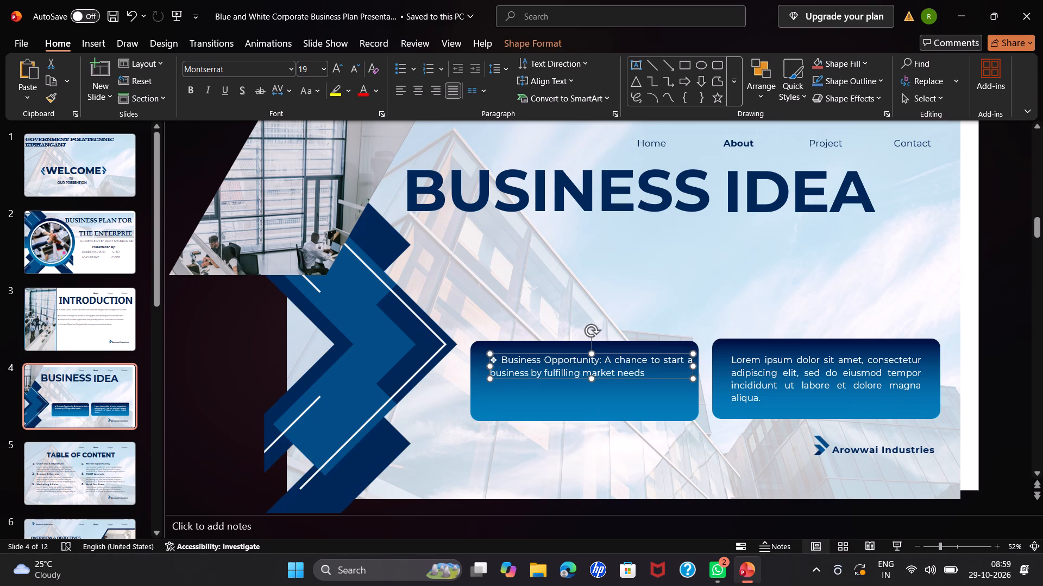
# Set the font size of the Business Opportunity text to 32.
pyautogui.click(322, 71)
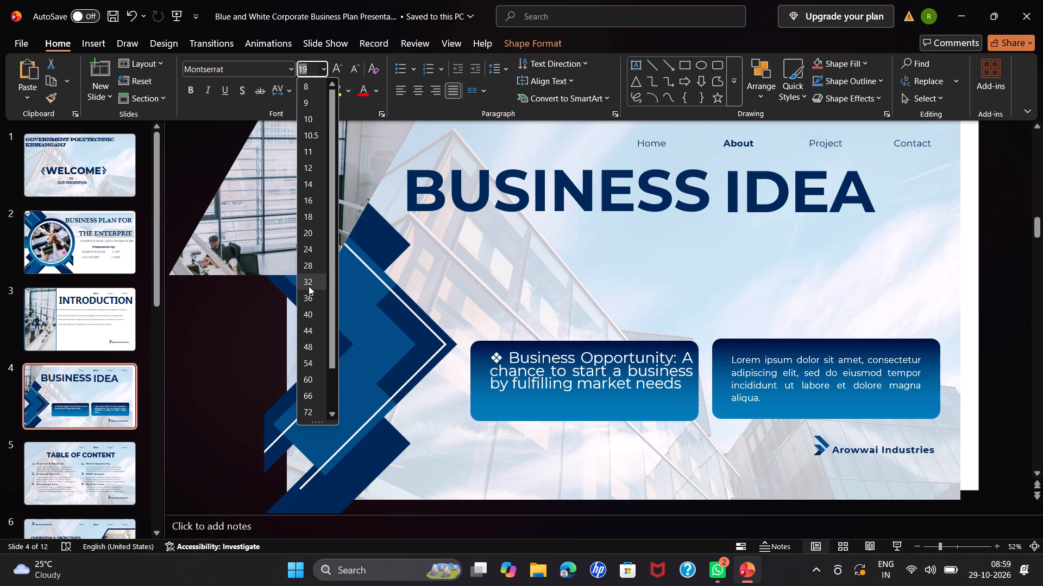
pyautogui.click(309, 286)
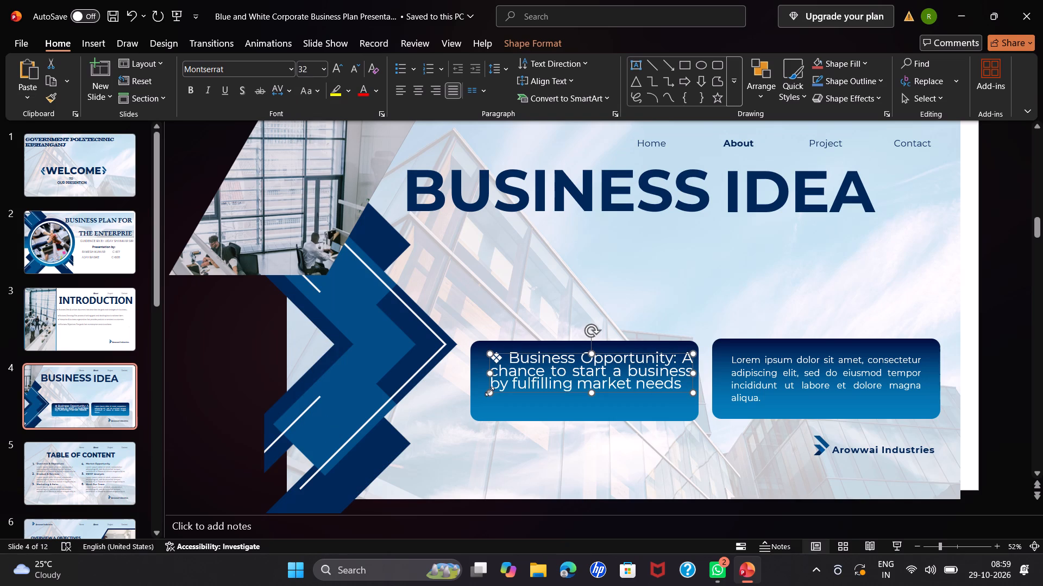
# Extend the Business Opportunity text box to the left edge of its blue box.
pyautogui.moveTo(492, 392); pyautogui.dragTo(469, 398)
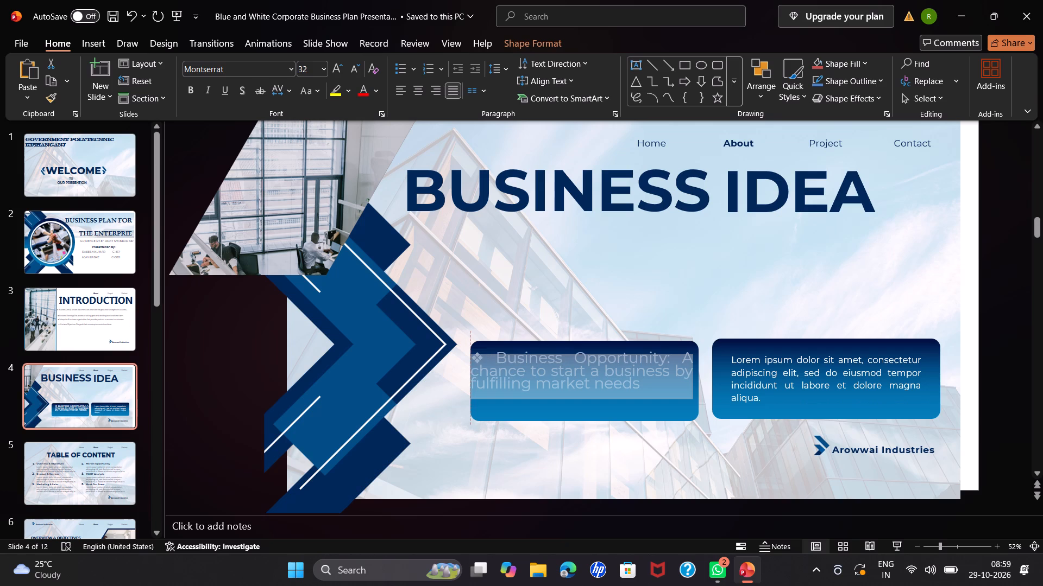
pyautogui.moveTo(469, 398); pyautogui.dragTo(477, 414)
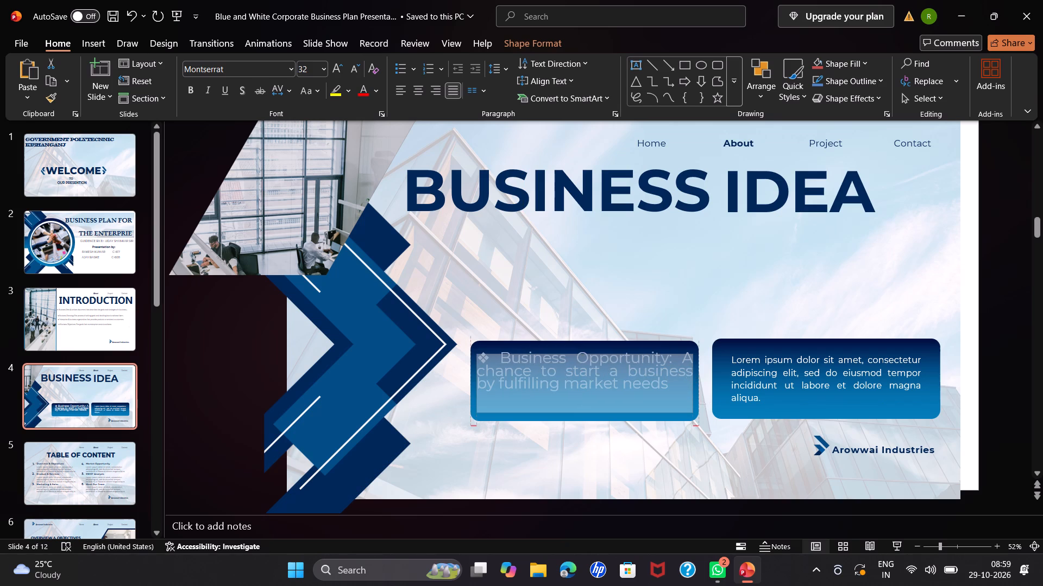
pyautogui.moveTo(477, 414); pyautogui.dragTo(470, 416)
# Move the background building picture on slide 4 down and slightly to the left.
pyautogui.click(495, 273)
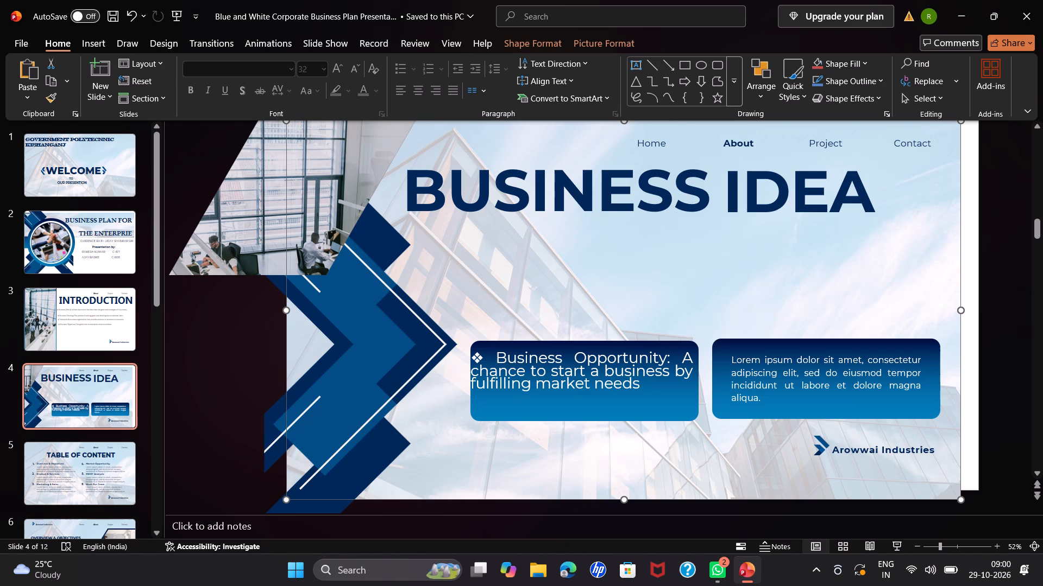
pyautogui.moveTo(695, 421); pyautogui.dragTo(681, 447)
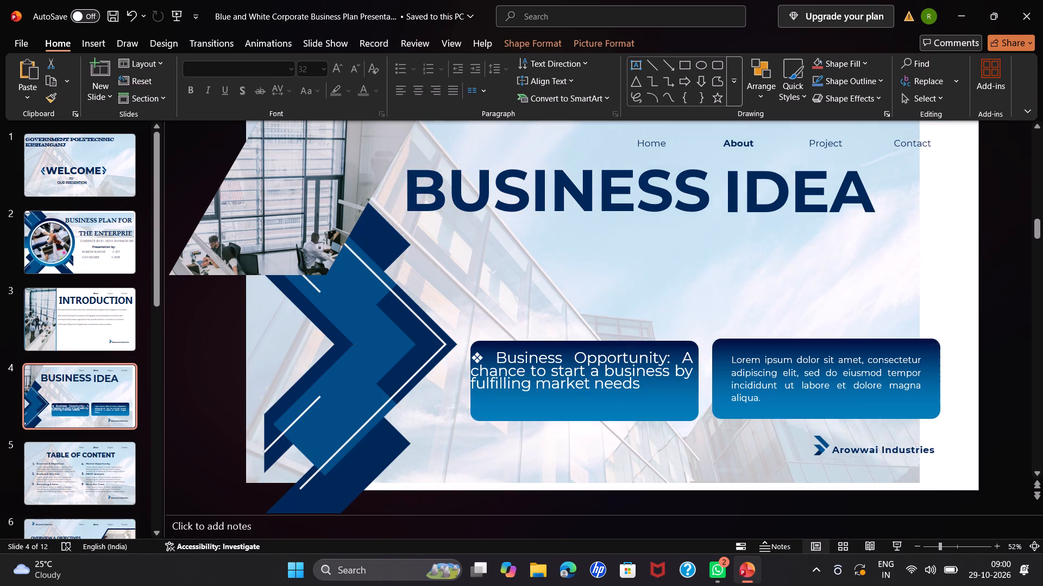
pyautogui.moveTo(681, 447); pyautogui.dragTo(669, 452)
# Make the blue box behind the Business Opportunity text taller, extending it mainly downward.
pyautogui.click(647, 417)
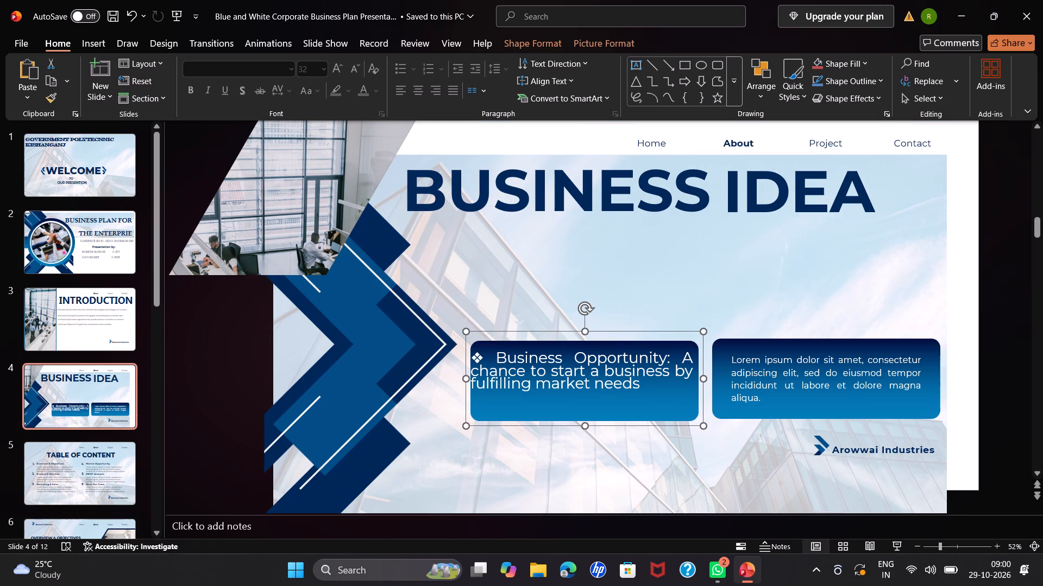
pyautogui.moveTo(704, 426); pyautogui.dragTo(700, 411)
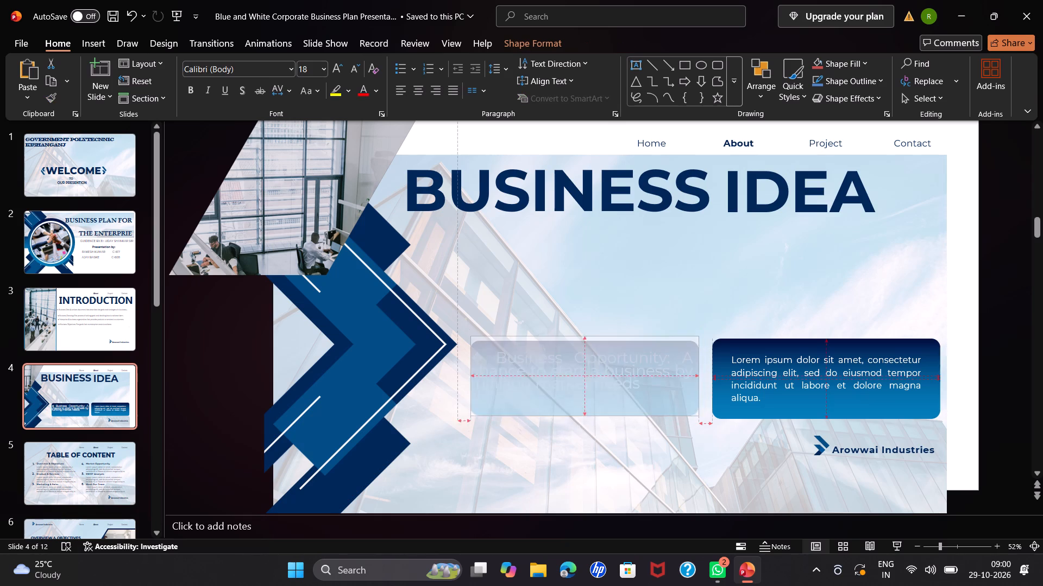
pyautogui.moveTo(700, 411); pyautogui.dragTo(699, 448)
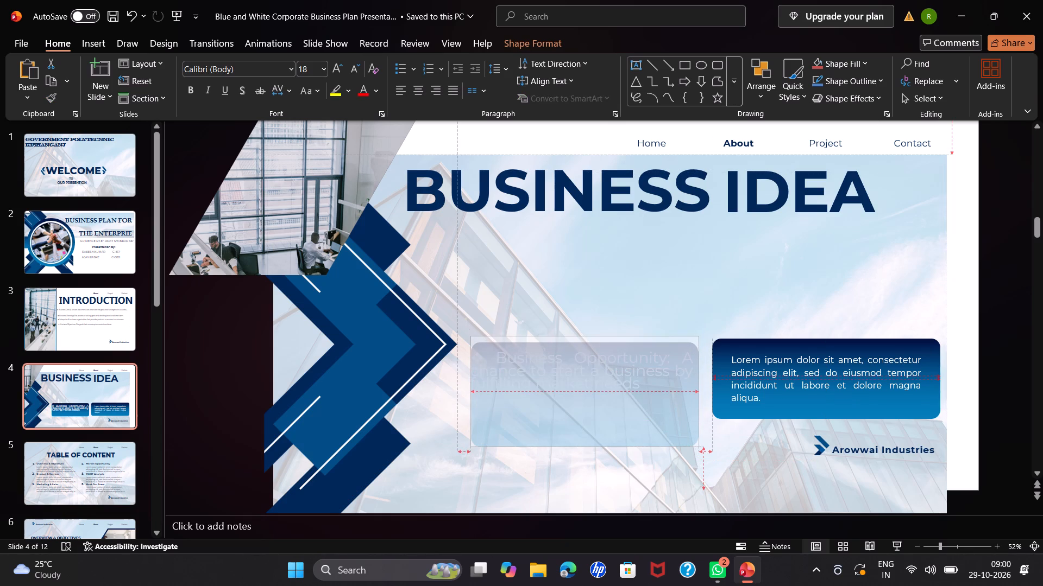
pyautogui.moveTo(699, 448); pyautogui.dragTo(700, 436)
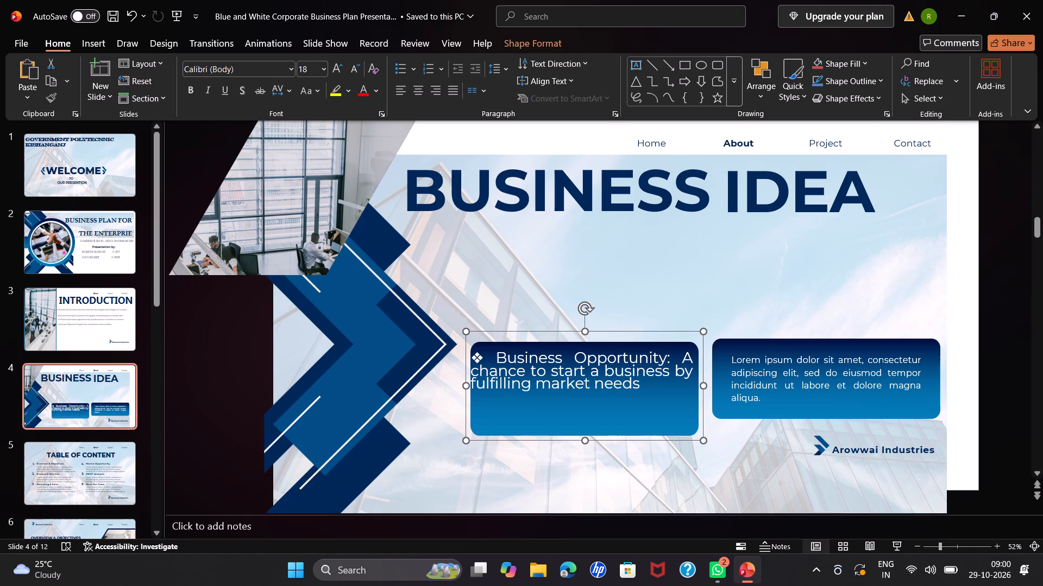
pyautogui.moveTo(585, 333); pyautogui.dragTo(546, 331)
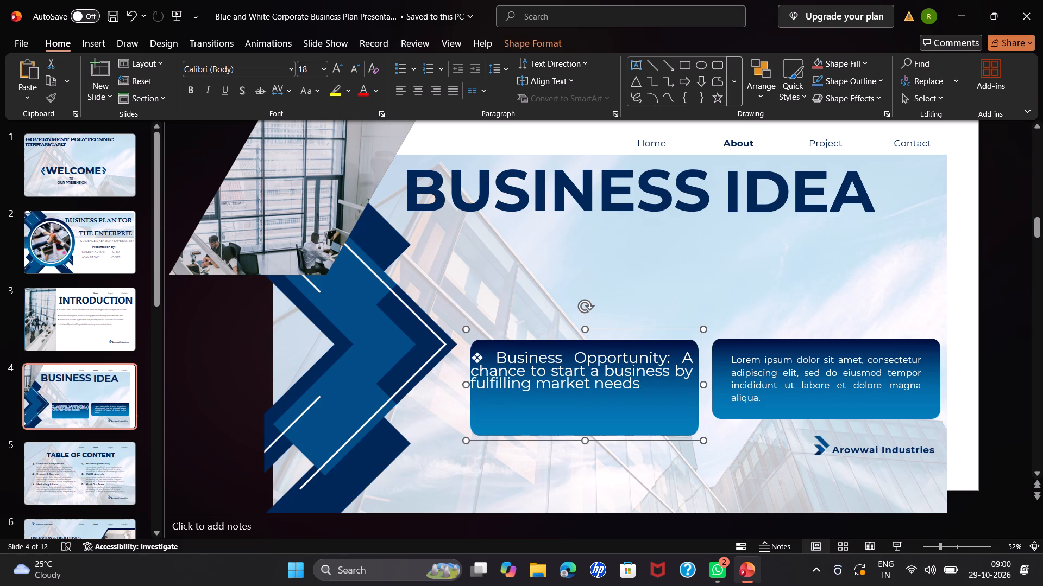
# Move the enlarged blue box up and slightly left so it sits just below the BUSINESS IDEA heading.
pyautogui.moveTo(572, 397); pyautogui.dragTo(535, 387)
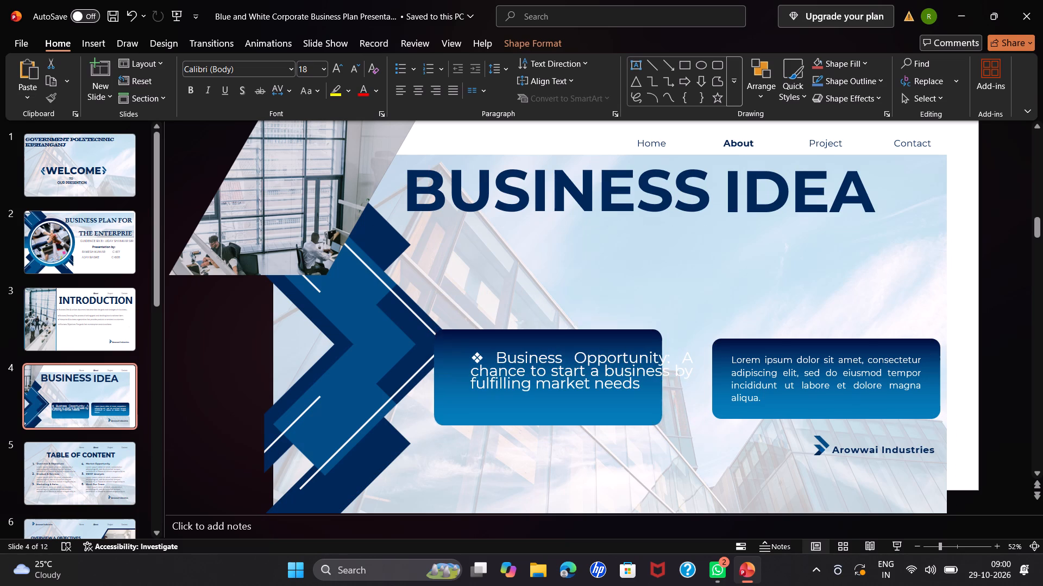
pyautogui.moveTo(535, 387); pyautogui.dragTo(570, 390)
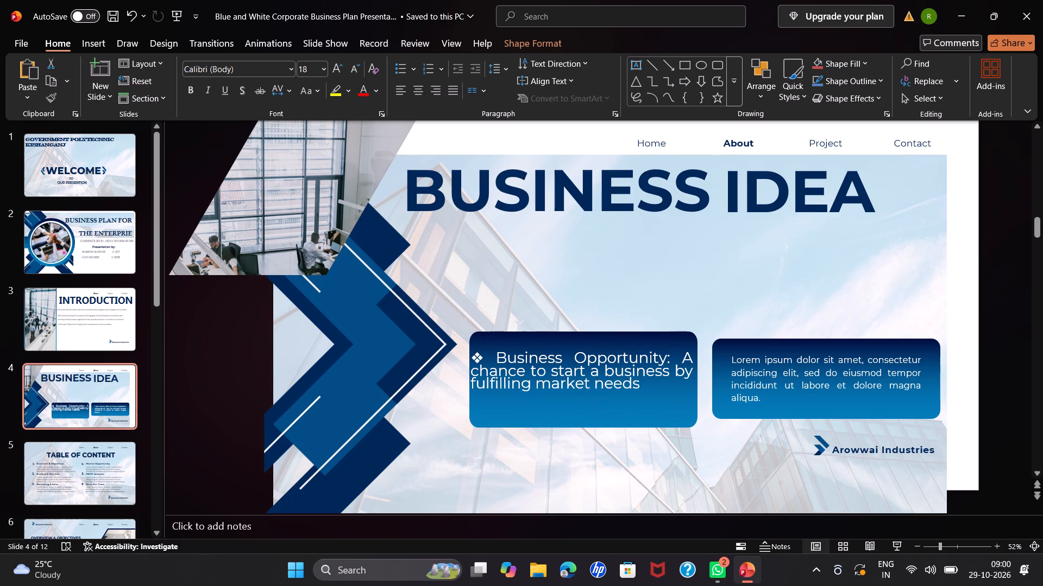
pyautogui.moveTo(570, 390); pyautogui.dragTo(570, 391)
pyautogui.moveTo(560, 396); pyautogui.dragTo(541, 352)
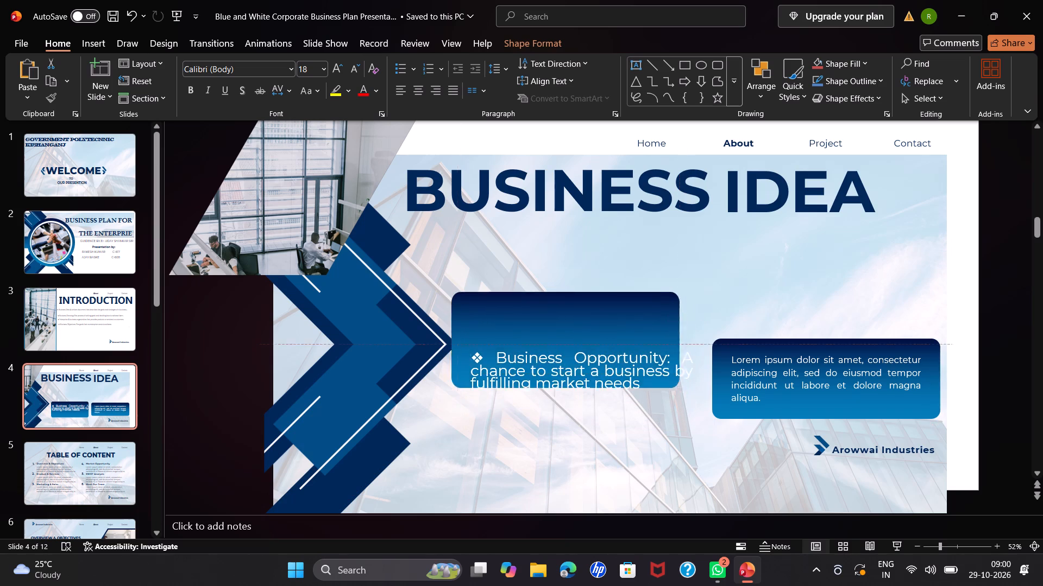
pyautogui.moveTo(541, 352); pyautogui.dragTo(533, 306)
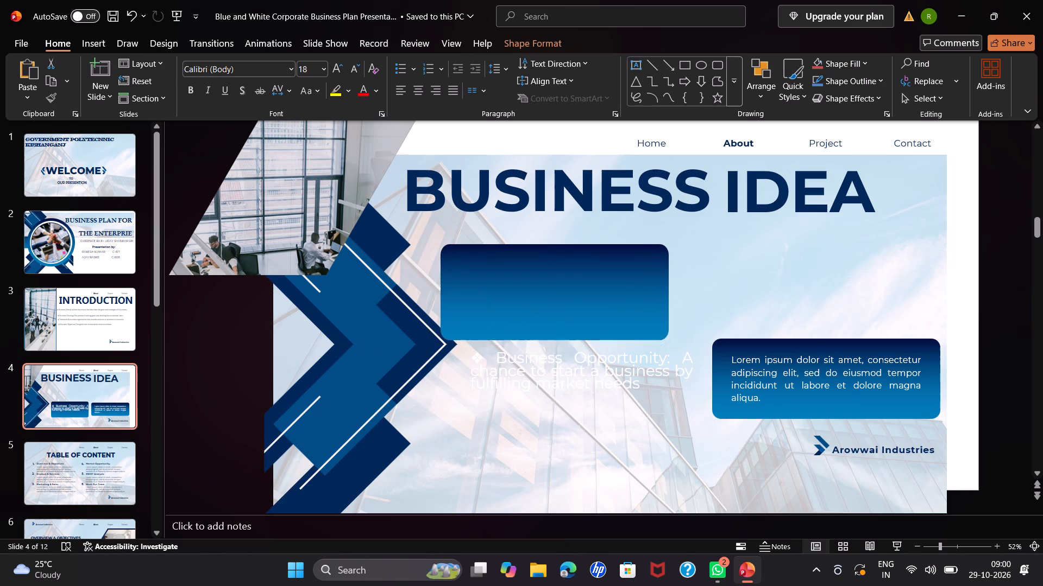
pyautogui.moveTo(533, 306); pyautogui.dragTo(536, 304)
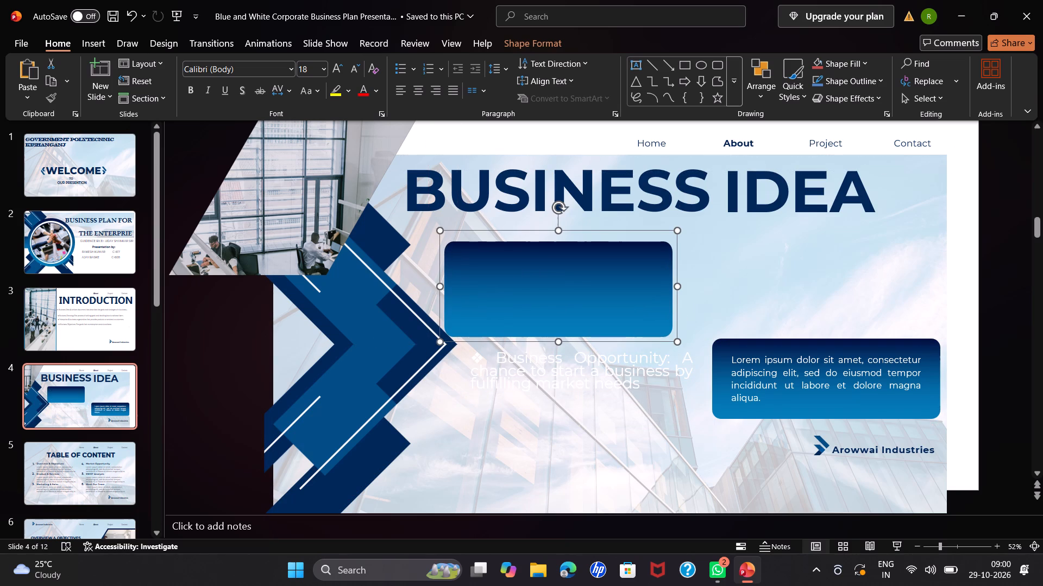
# Widen the moved blue box rightward until its right edge nearly lines up with the end of the BUSINESS IDEA heading.
pyautogui.moveTo(678, 286); pyautogui.dragTo(750, 278)
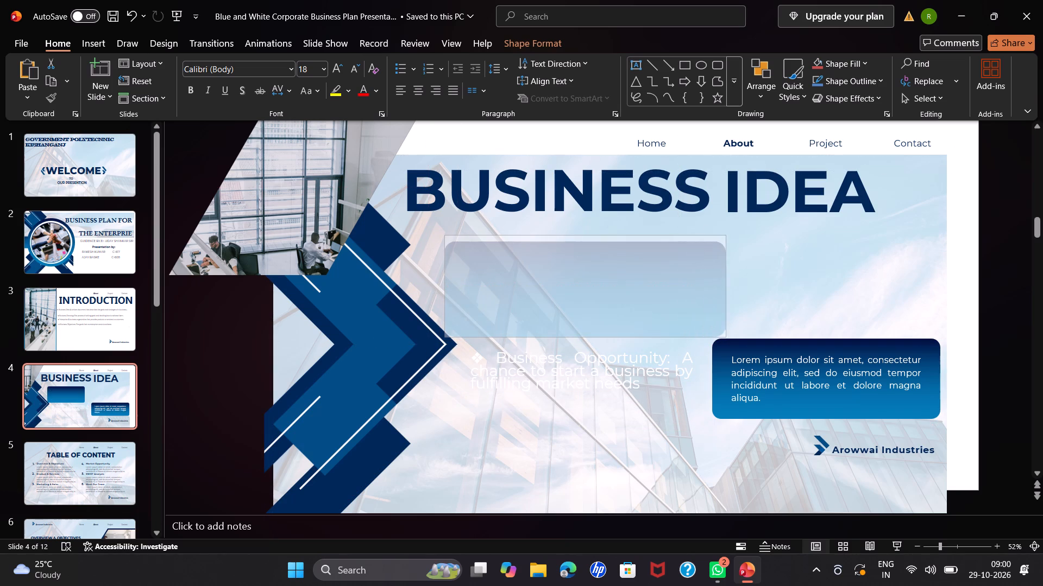
pyautogui.moveTo(750, 278); pyautogui.dragTo(857, 284)
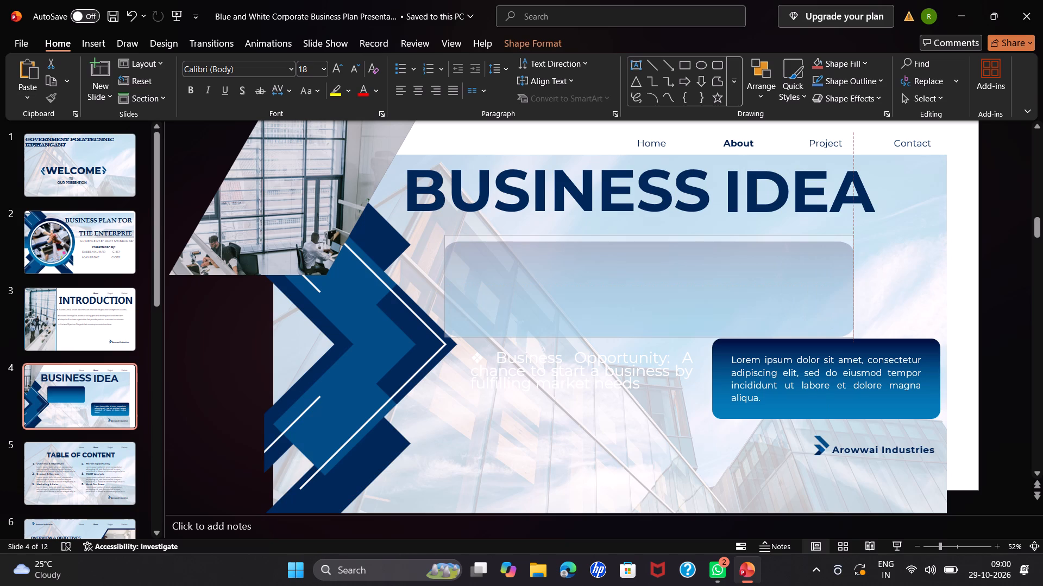
pyautogui.moveTo(857, 284); pyautogui.dragTo(865, 307)
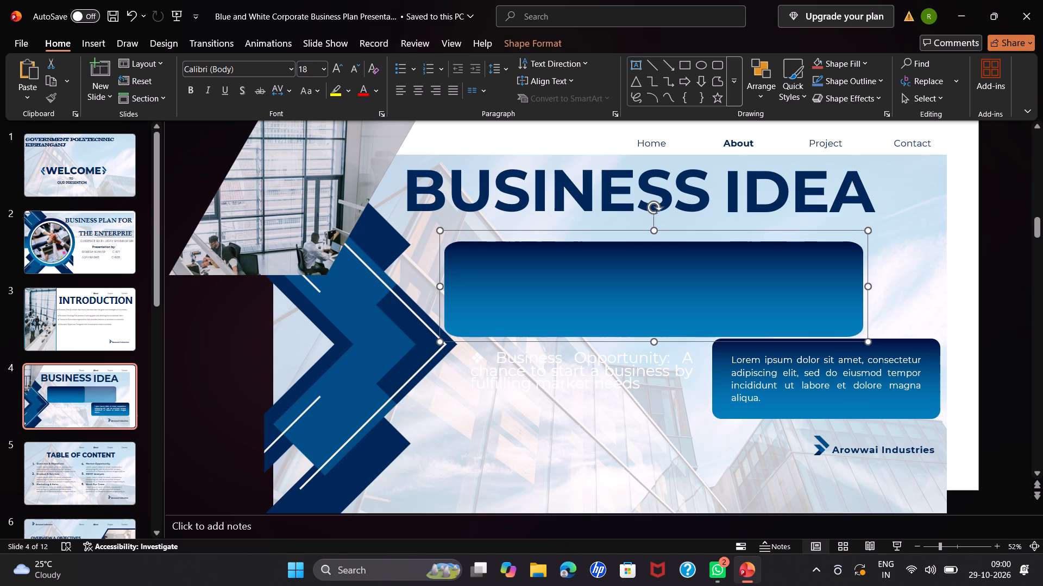
# Move the Business Opportunity text box up onto the widened blue box, near its upper-left corner.
pyautogui.moveTo(597, 383); pyautogui.dragTo(595, 378)
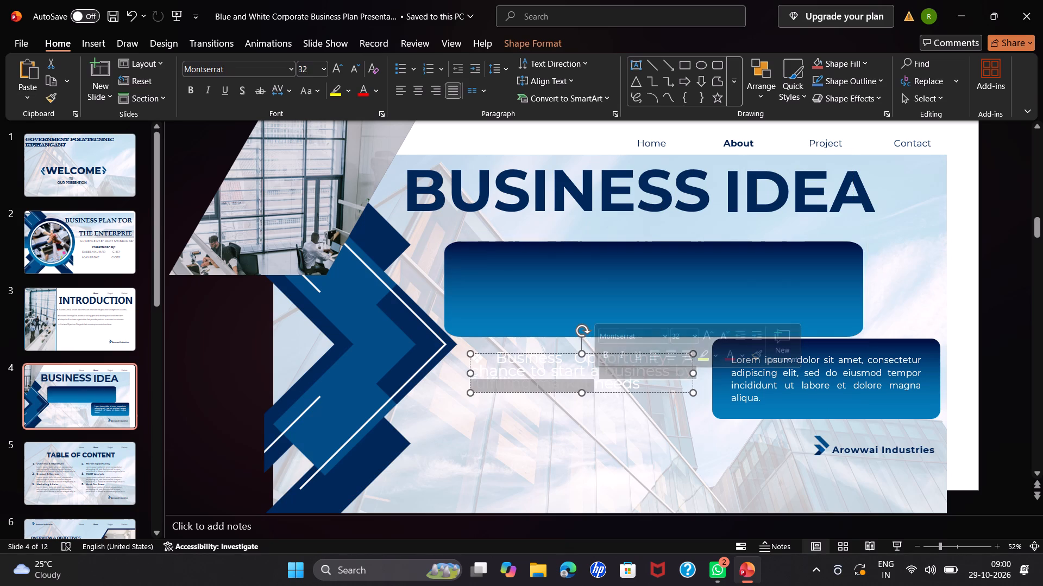
pyautogui.moveTo(614, 409); pyautogui.dragTo(609, 398)
pyautogui.moveTo(613, 409); pyautogui.dragTo(614, 415)
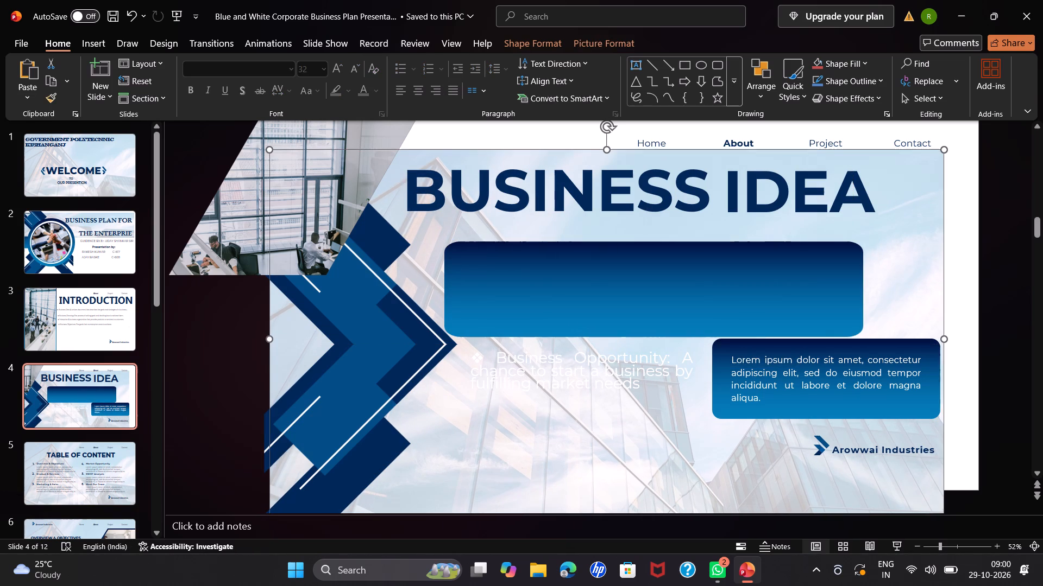
pyautogui.moveTo(611, 391); pyautogui.dragTo(608, 397)
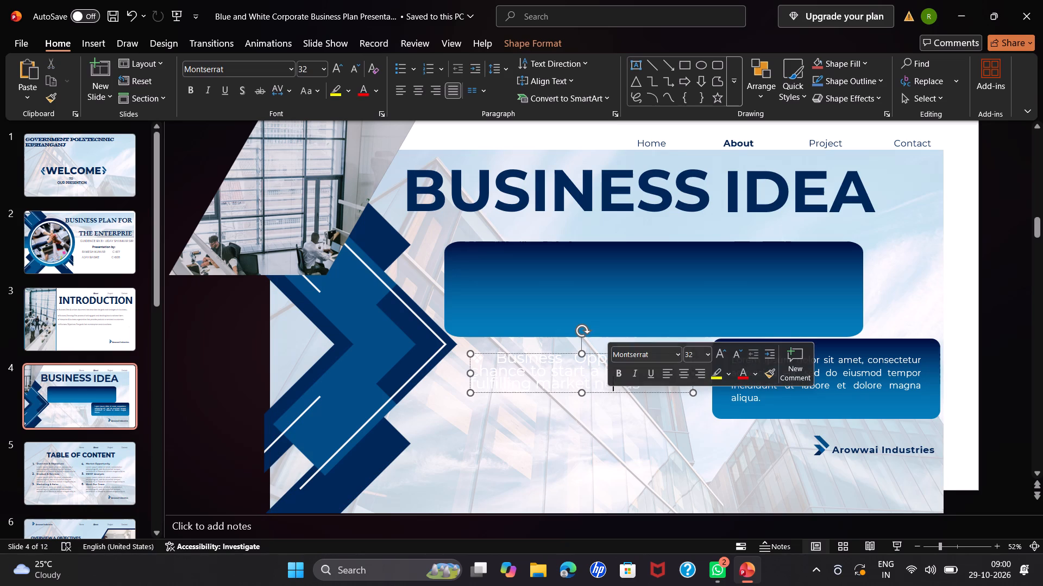
pyautogui.moveTo(599, 393); pyautogui.dragTo(583, 330)
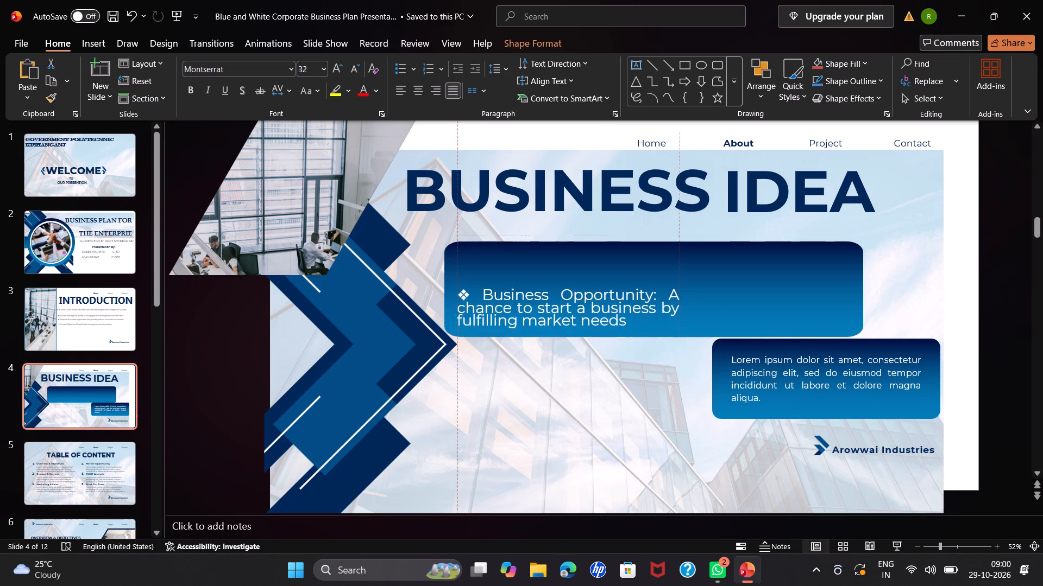
pyautogui.moveTo(583, 330); pyautogui.dragTo(585, 297)
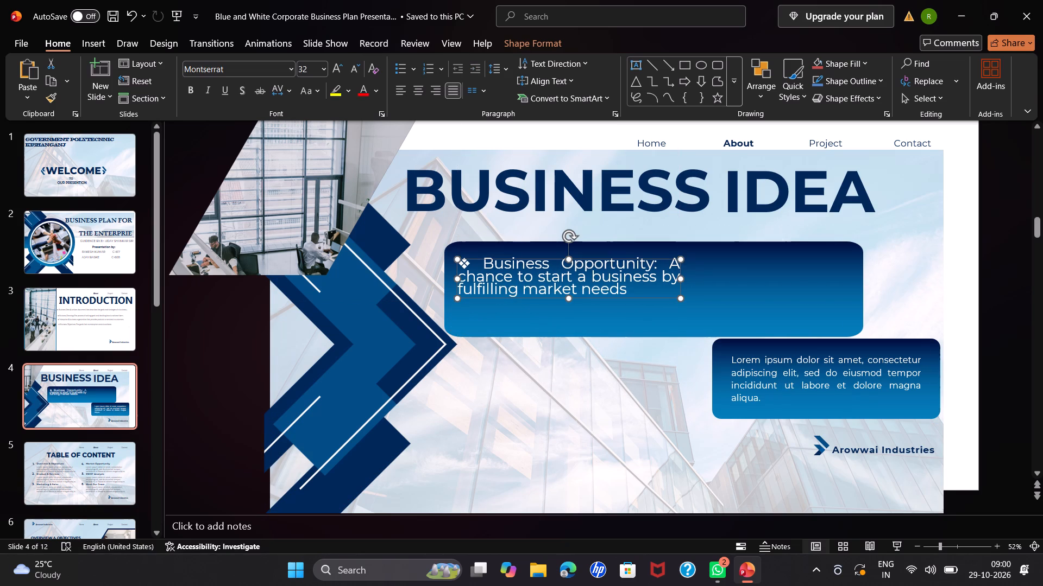
pyautogui.click(680, 303)
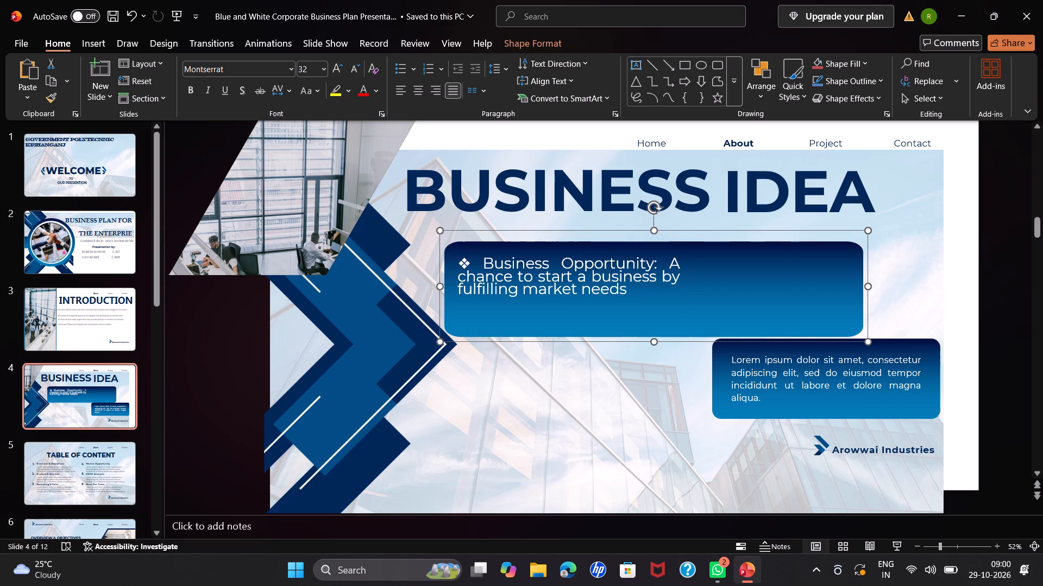
pyautogui.click(573, 467)
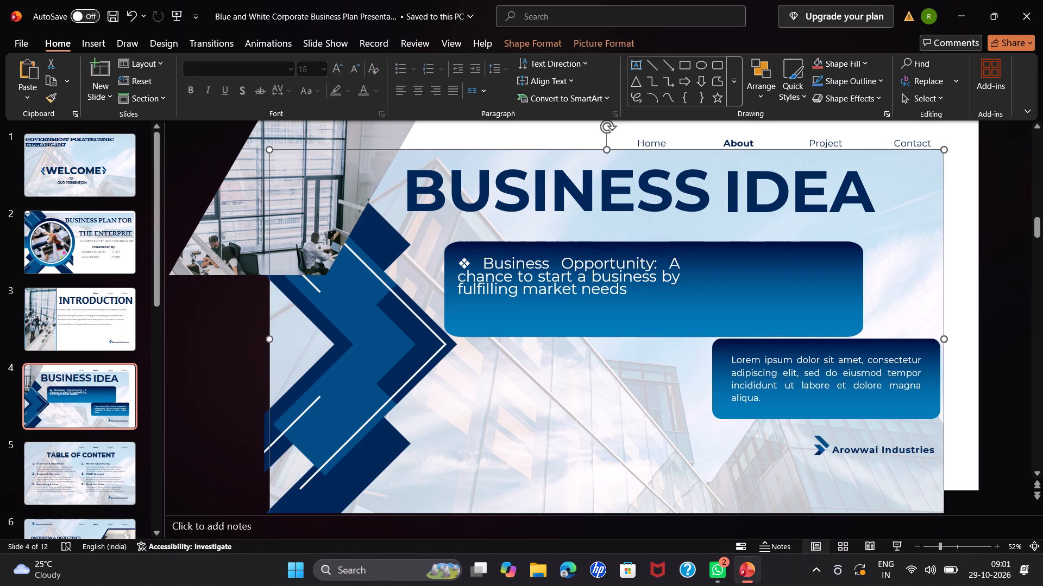
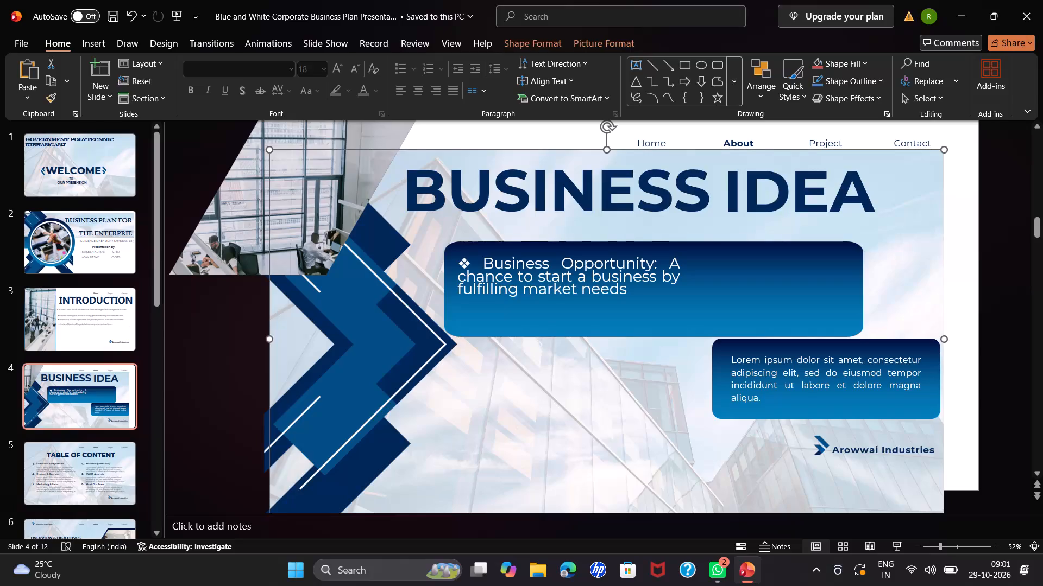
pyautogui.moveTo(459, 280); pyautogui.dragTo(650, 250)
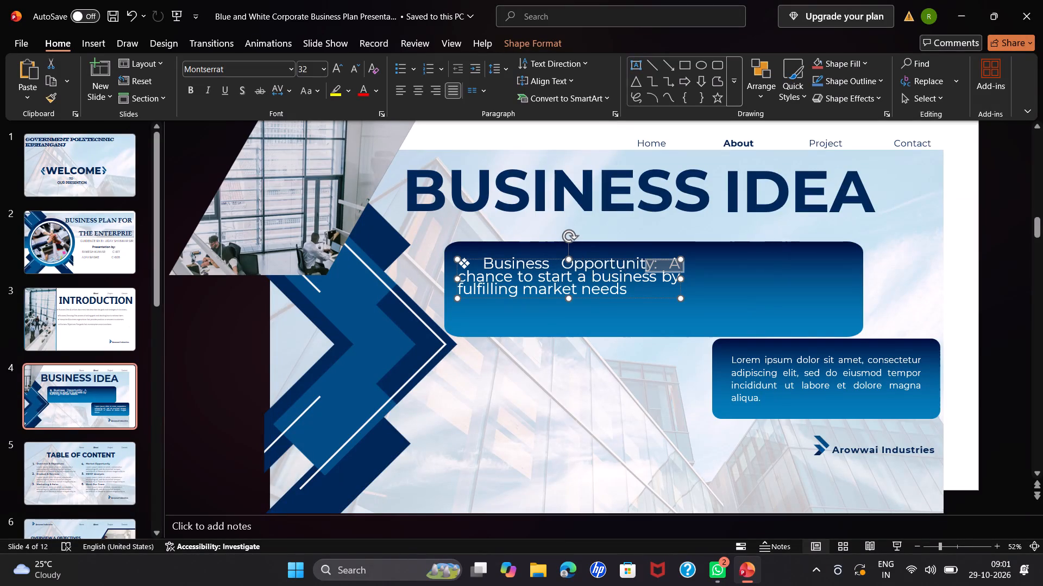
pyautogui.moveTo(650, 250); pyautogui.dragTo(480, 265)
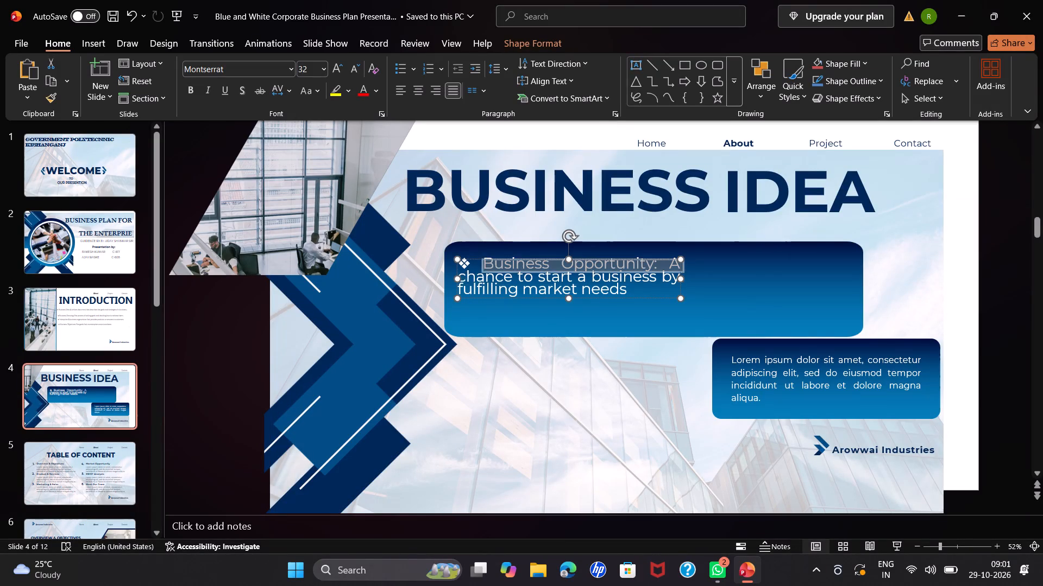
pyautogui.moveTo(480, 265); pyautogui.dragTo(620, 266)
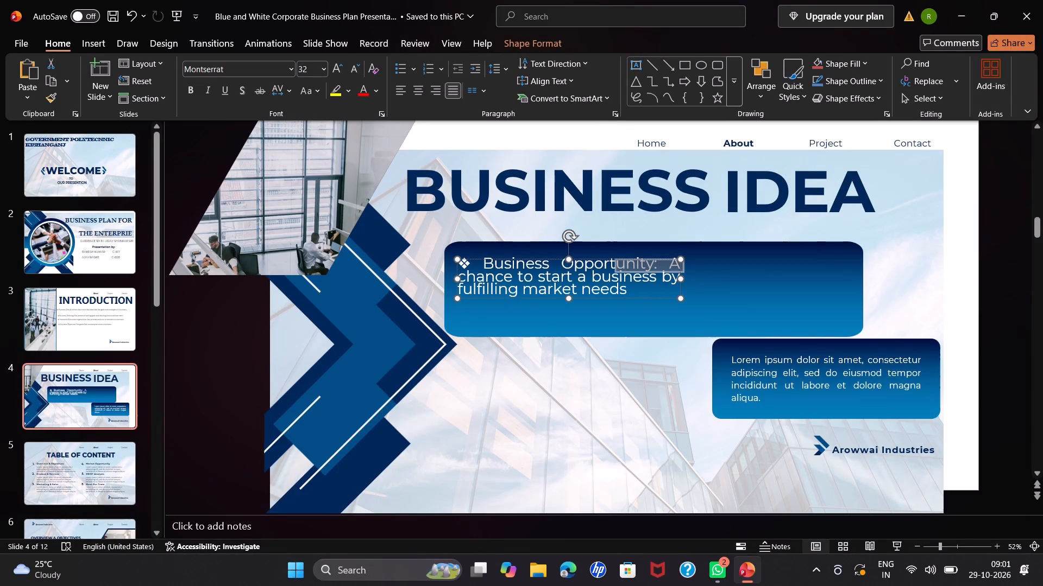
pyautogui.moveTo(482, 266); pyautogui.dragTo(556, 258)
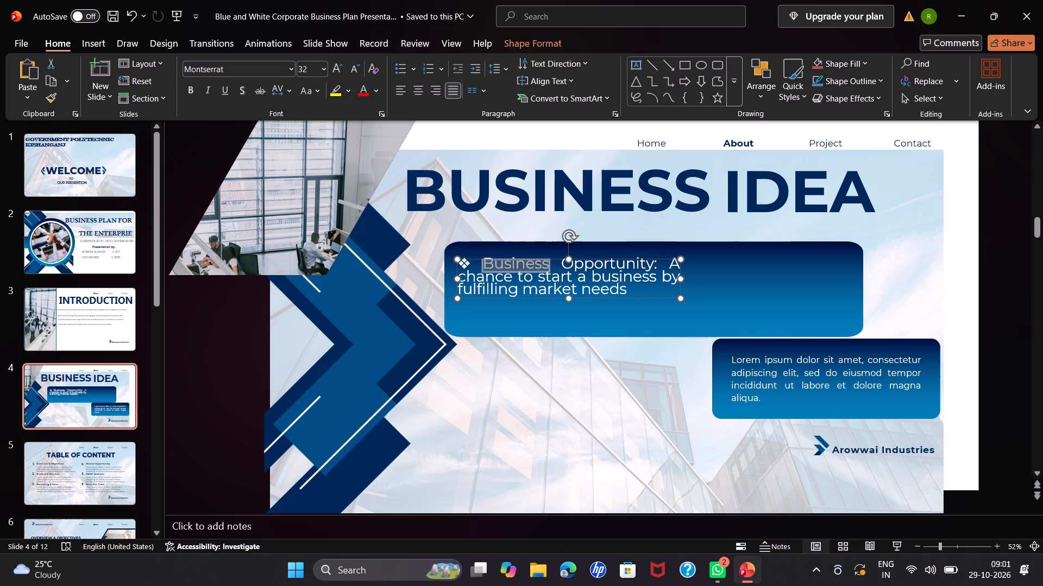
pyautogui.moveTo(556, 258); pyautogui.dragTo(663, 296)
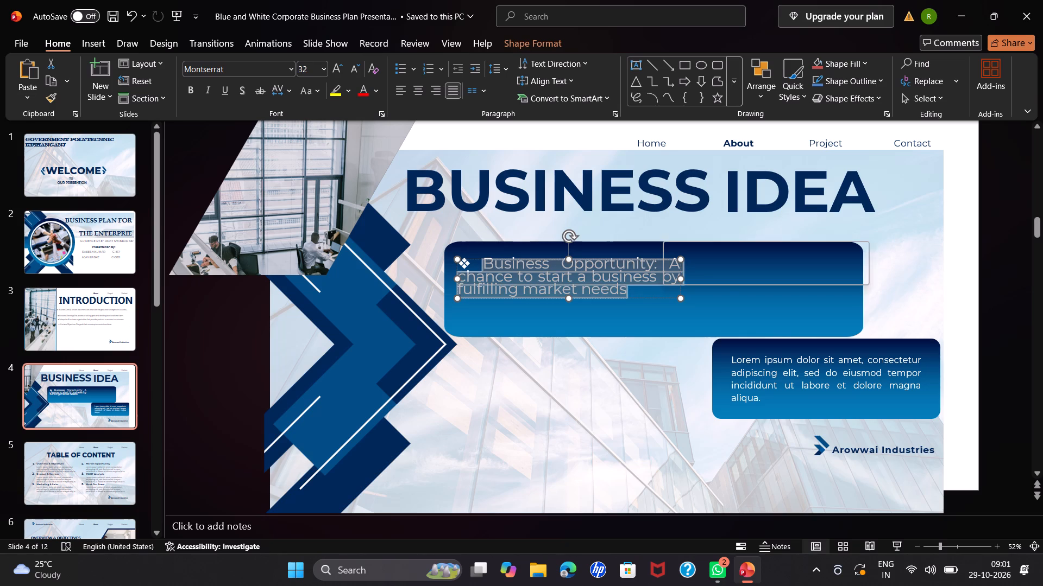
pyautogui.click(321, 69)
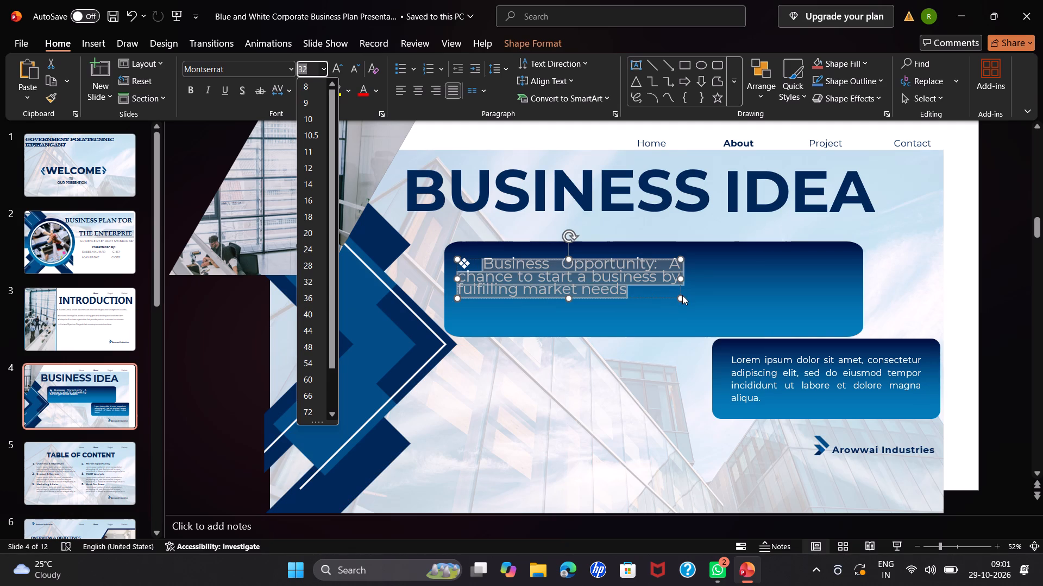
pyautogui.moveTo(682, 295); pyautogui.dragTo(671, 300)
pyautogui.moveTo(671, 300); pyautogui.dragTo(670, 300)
# Widen the Business Opportunity text box to nearly the blue box's right edge so its text wraps onto two lines.
pyautogui.moveTo(680, 297); pyautogui.dragTo(775, 291)
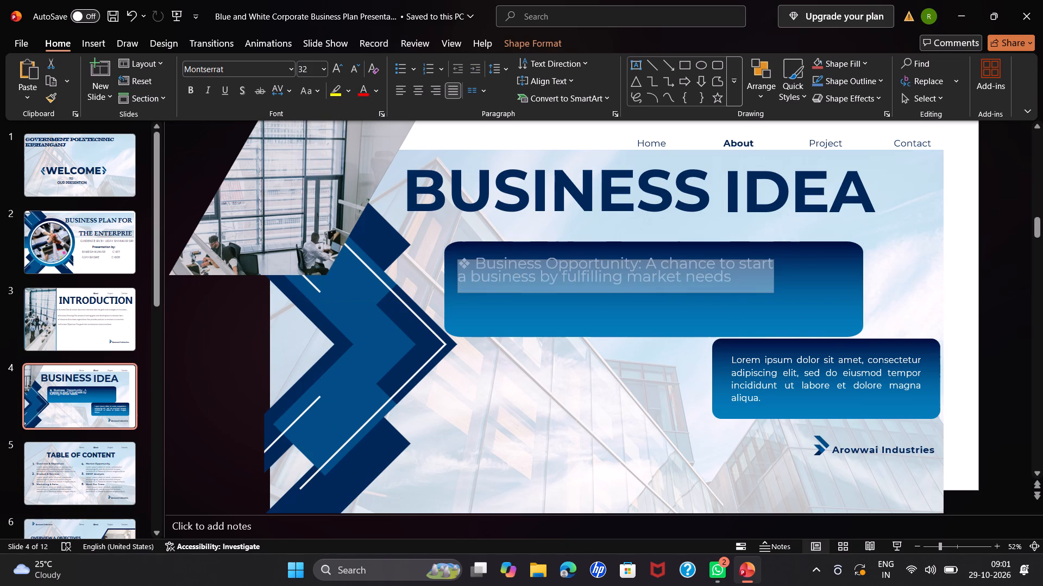
pyautogui.moveTo(775, 291); pyautogui.dragTo(856, 282)
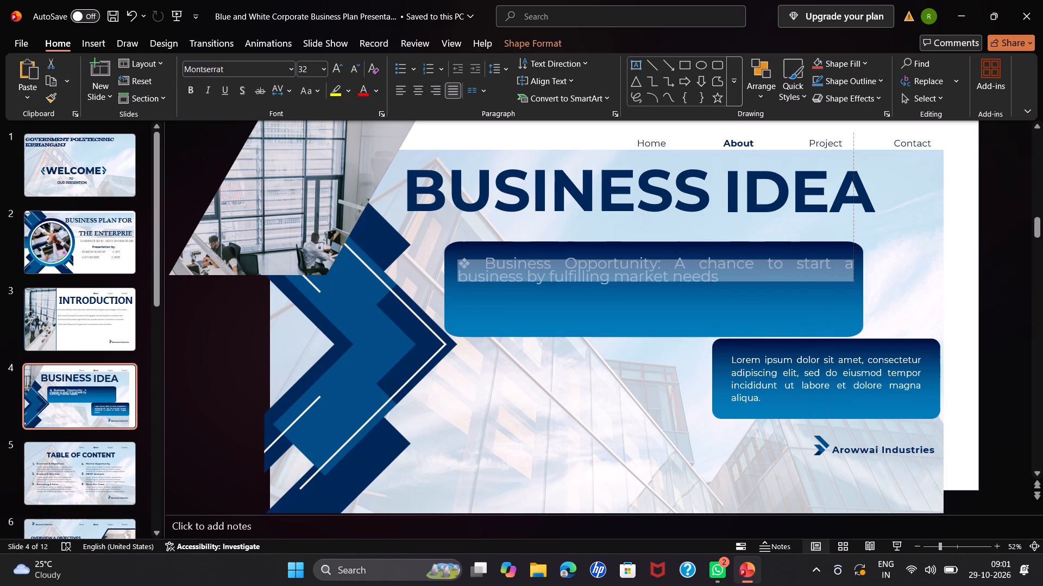
pyautogui.moveTo(856, 282); pyautogui.dragTo(859, 282)
pyautogui.moveTo(859, 282); pyautogui.dragTo(854, 284)
pyautogui.moveTo(854, 284); pyautogui.dragTo(856, 288)
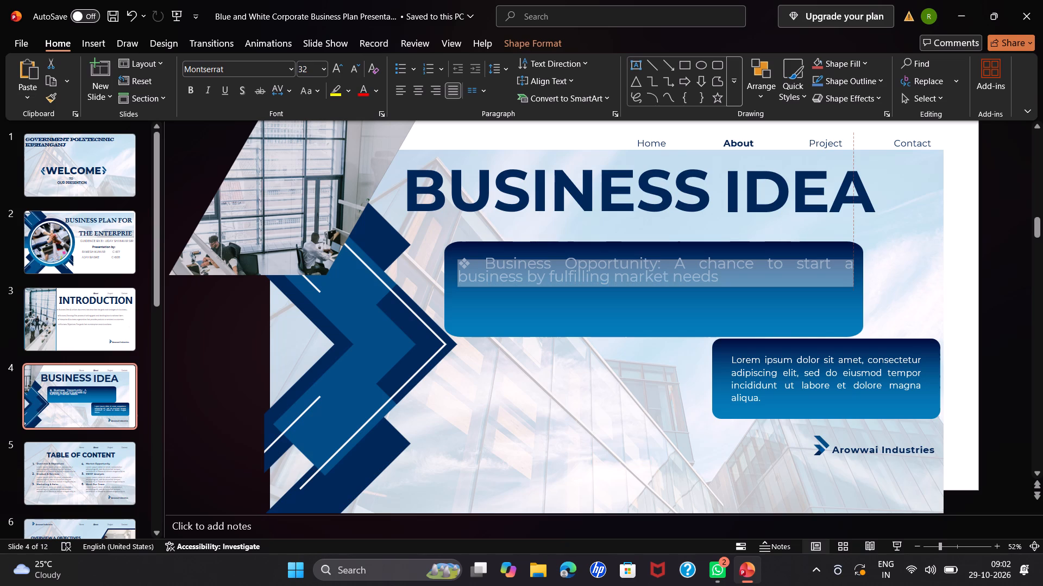
pyautogui.moveTo(856, 288); pyautogui.dragTo(858, 300)
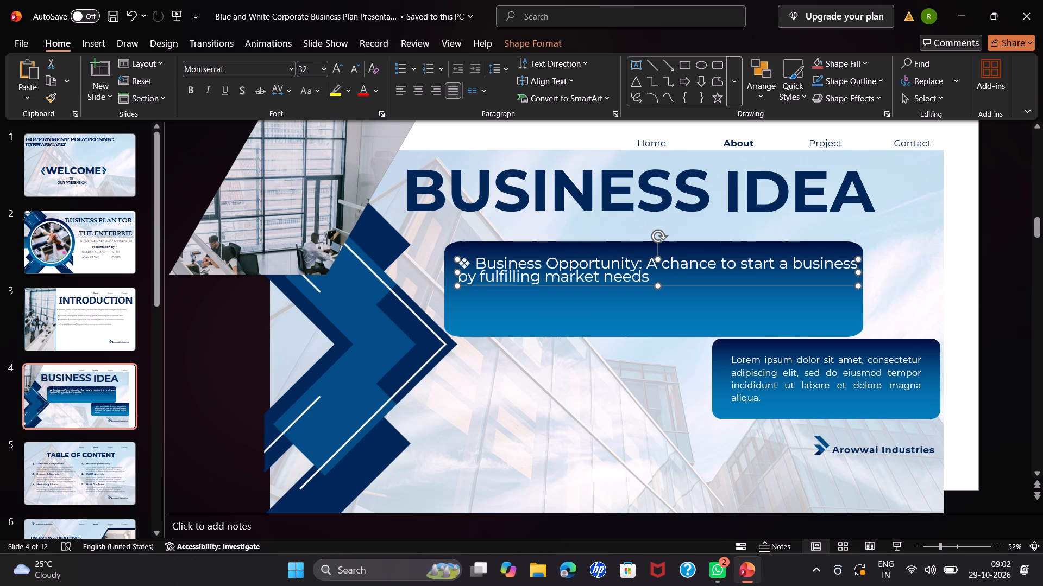
# Set the font size of the Business Opportunity text box to 32.
pyautogui.click(323, 71)
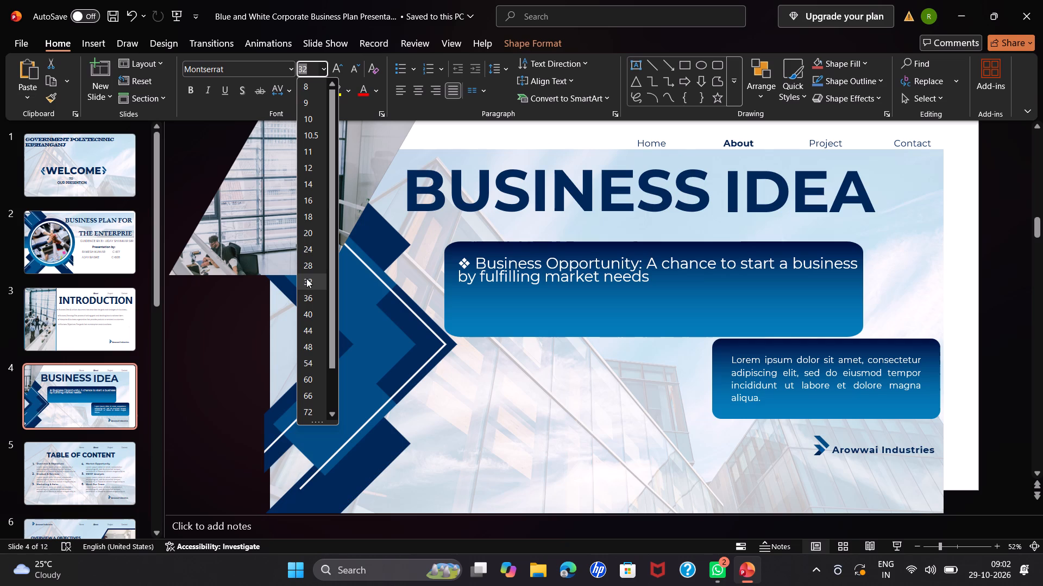
pyautogui.click(306, 278)
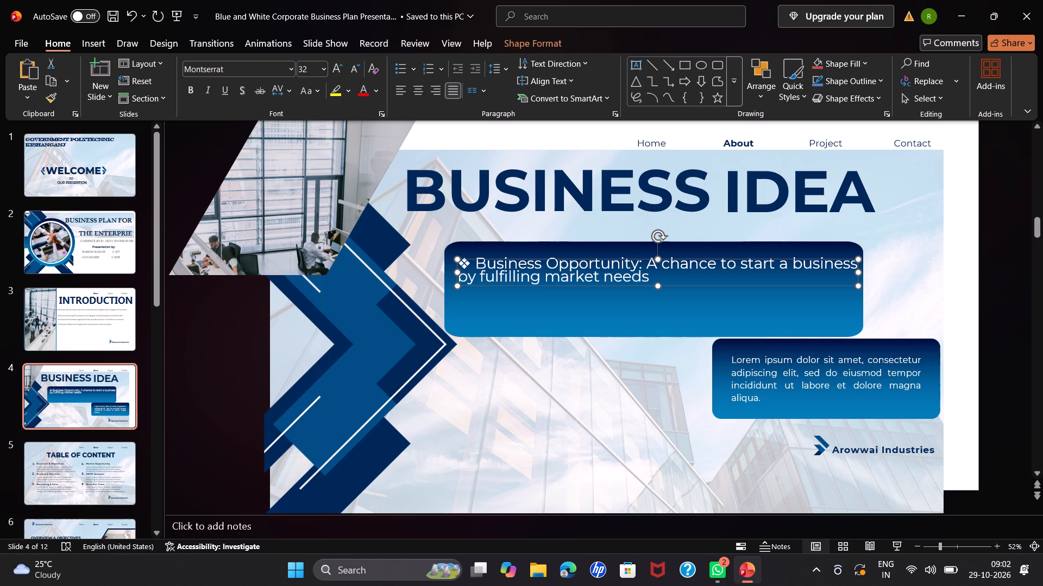
# Move the blue box behind the Business Opportunity text slightly up, closer to the BUSINESS IDEA heading.
pyautogui.click(519, 392)
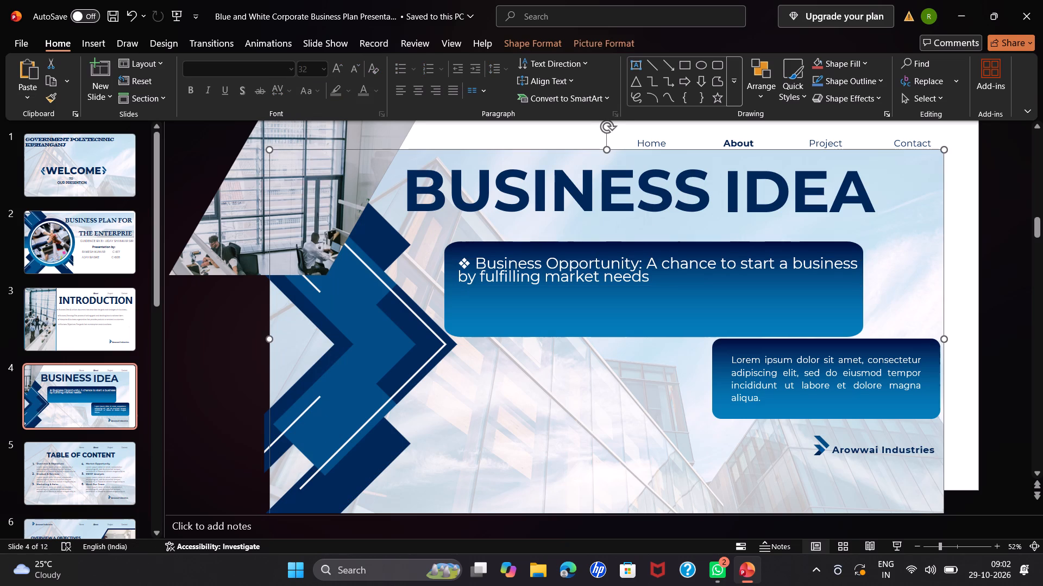
pyautogui.click(544, 337)
pyautogui.click(544, 336)
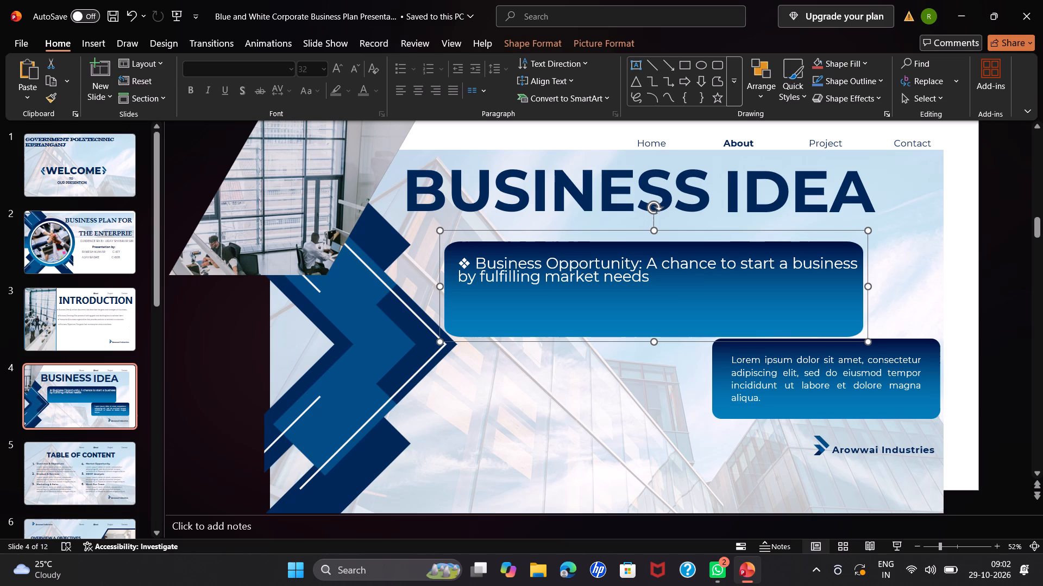
pyautogui.click(654, 342)
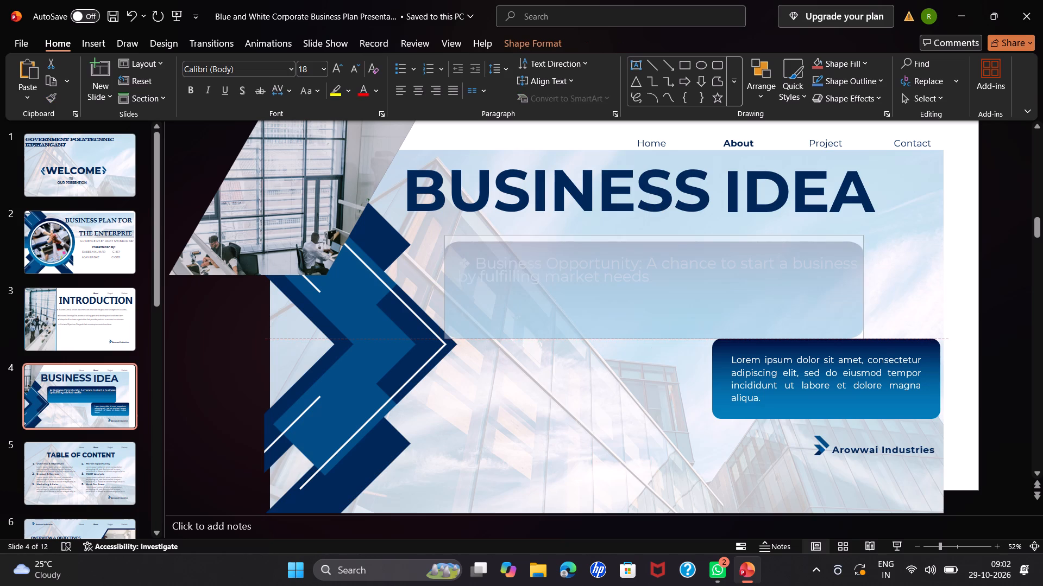
pyautogui.moveTo(654, 336); pyautogui.dragTo(652, 334)
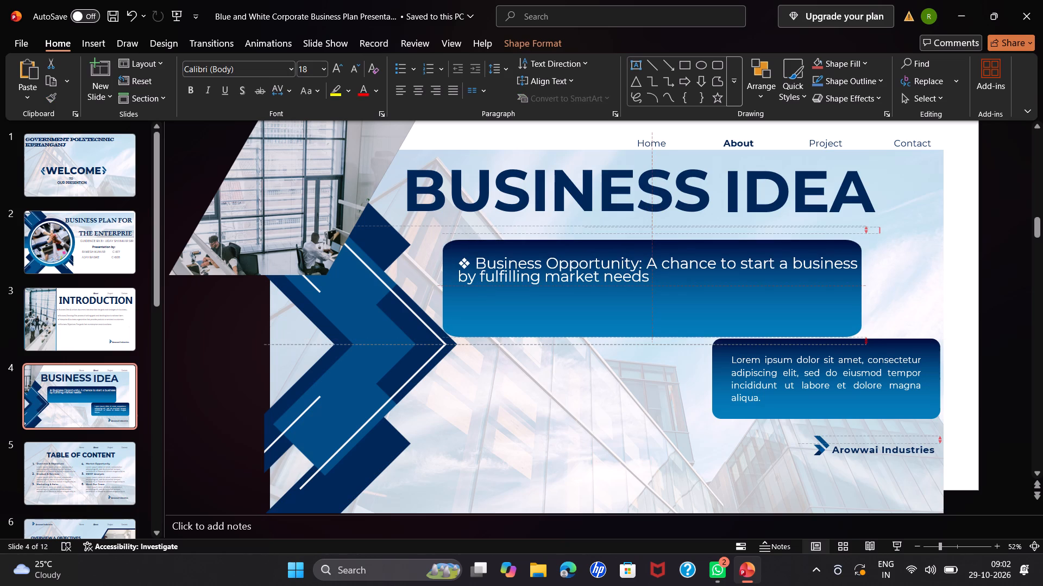
pyautogui.moveTo(652, 334); pyautogui.dragTo(654, 325)
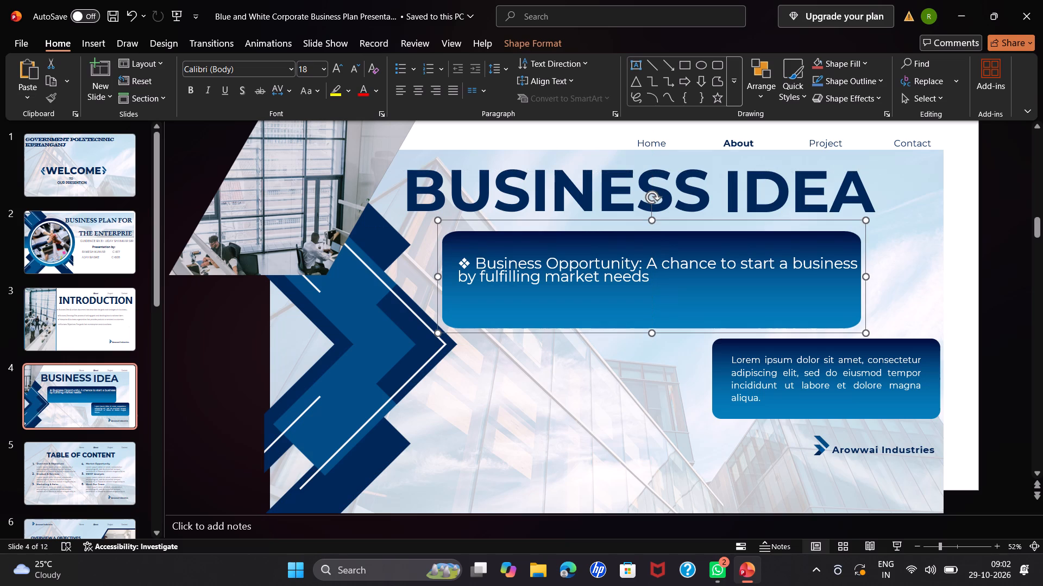
# Resize the blue box to fit closely around the two-line text, with its right edge aligned to the end of the BUSINESS IDEA heading.
pyautogui.click(853, 329)
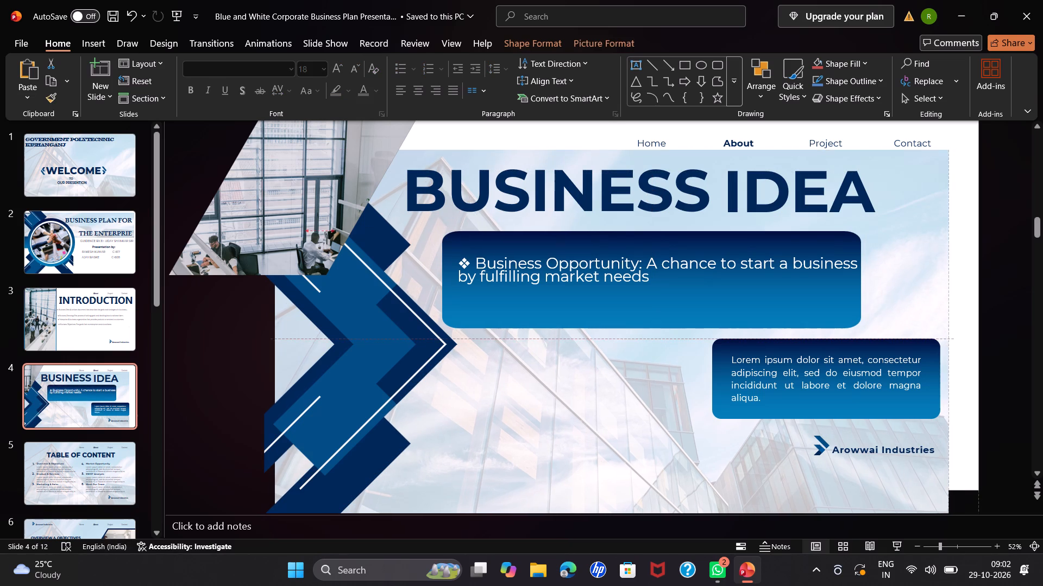
pyautogui.click(852, 323)
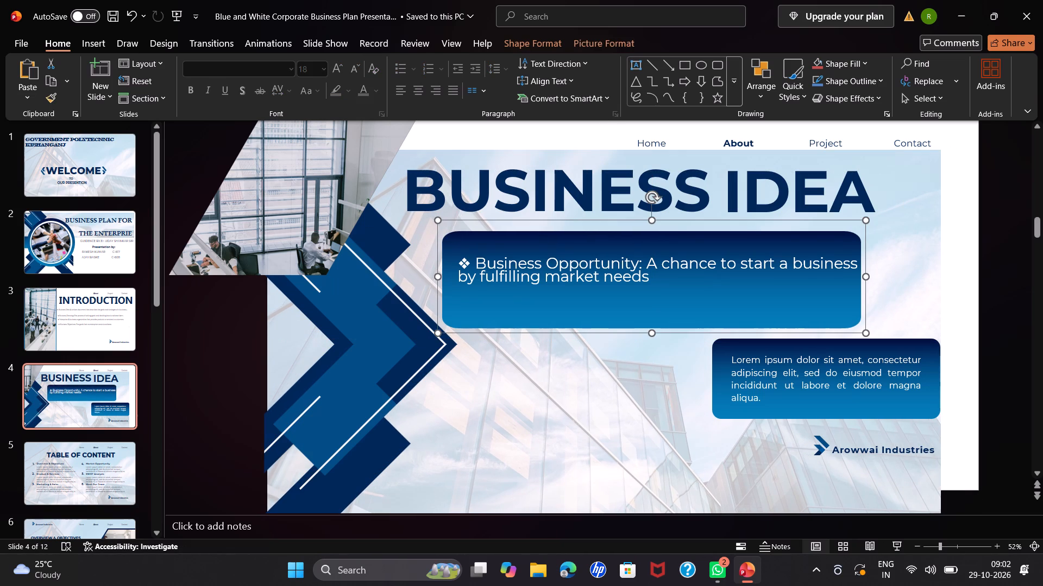
pyautogui.moveTo(867, 330); pyautogui.dragTo(856, 320)
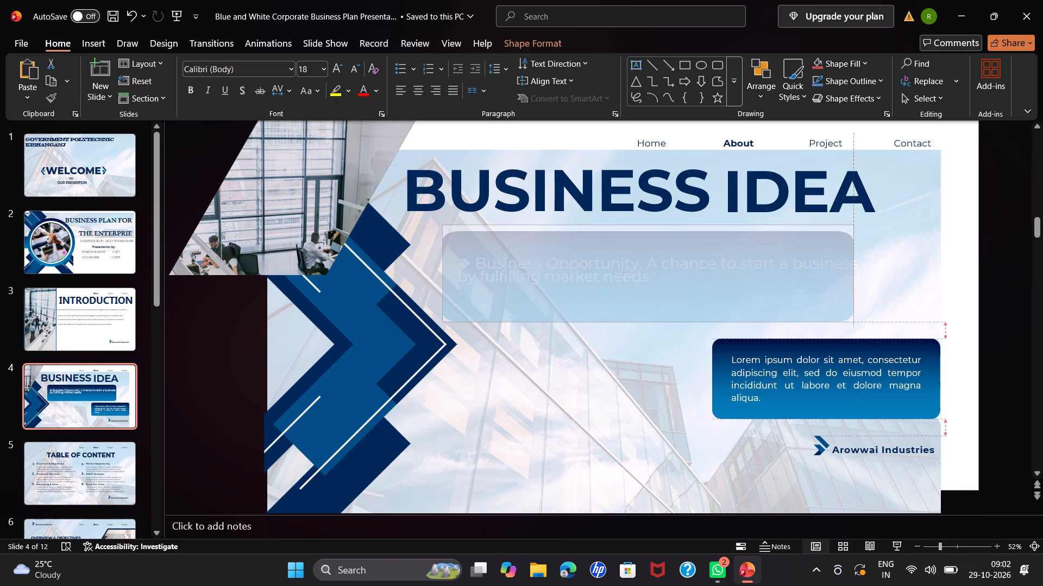
pyautogui.moveTo(856, 320); pyautogui.dragTo(866, 301)
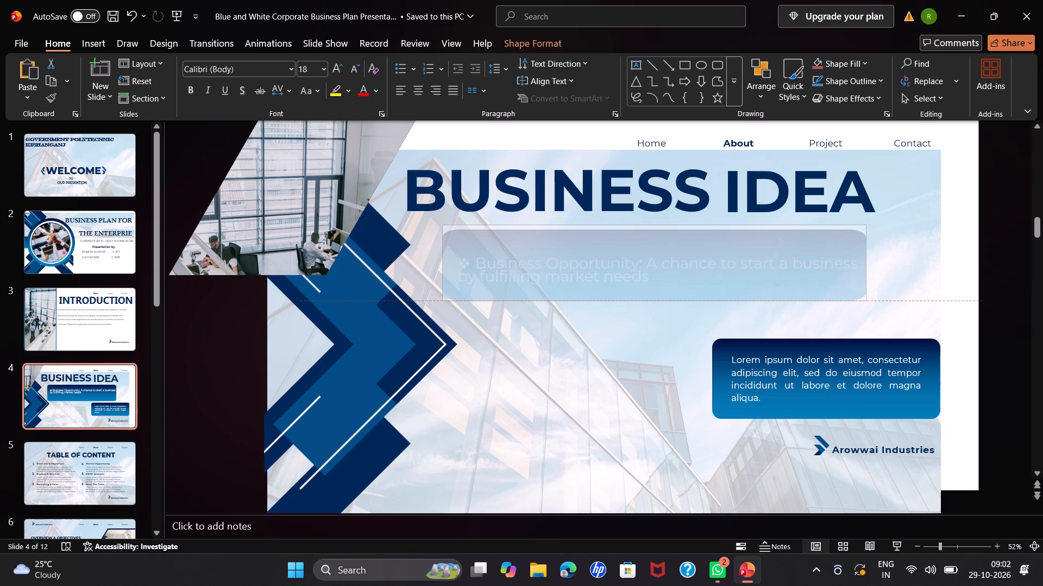
pyautogui.moveTo(866, 301); pyautogui.dragTo(871, 295)
pyautogui.click(588, 407)
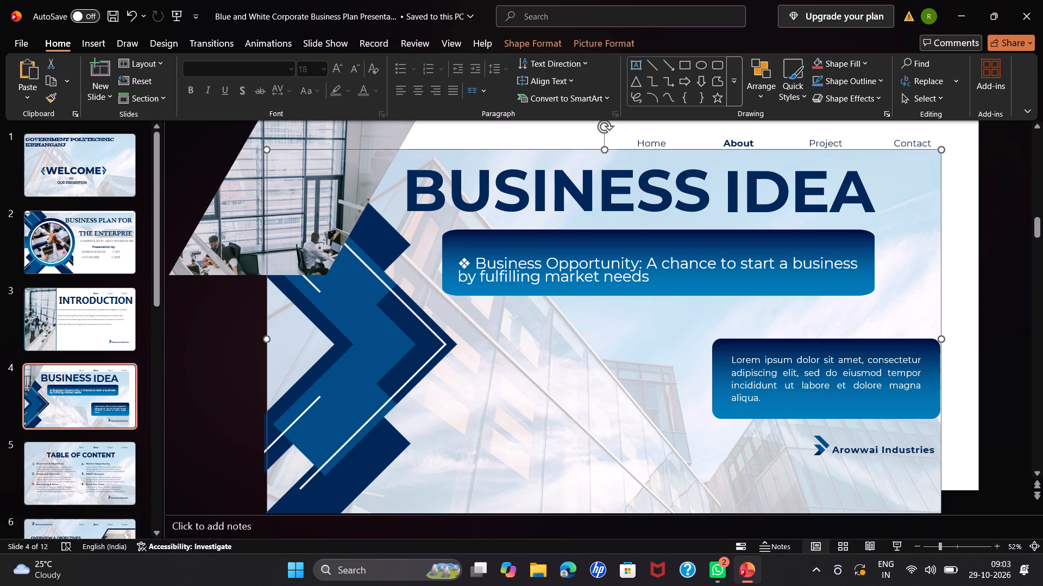
# Select the resized blue box behind the Business Opportunity text.
pyautogui.click(648, 294)
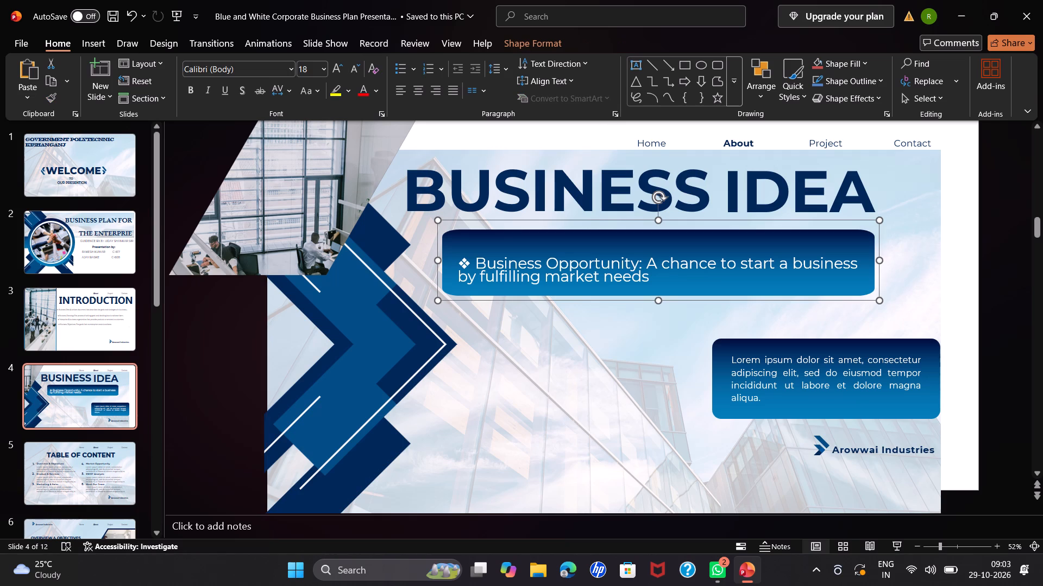
# Duplicate the wide blue box behind the Business Opportunity text and place the copy directly below the original.
pyautogui.moveTo(644, 298); pyautogui.dragTo(632, 359)
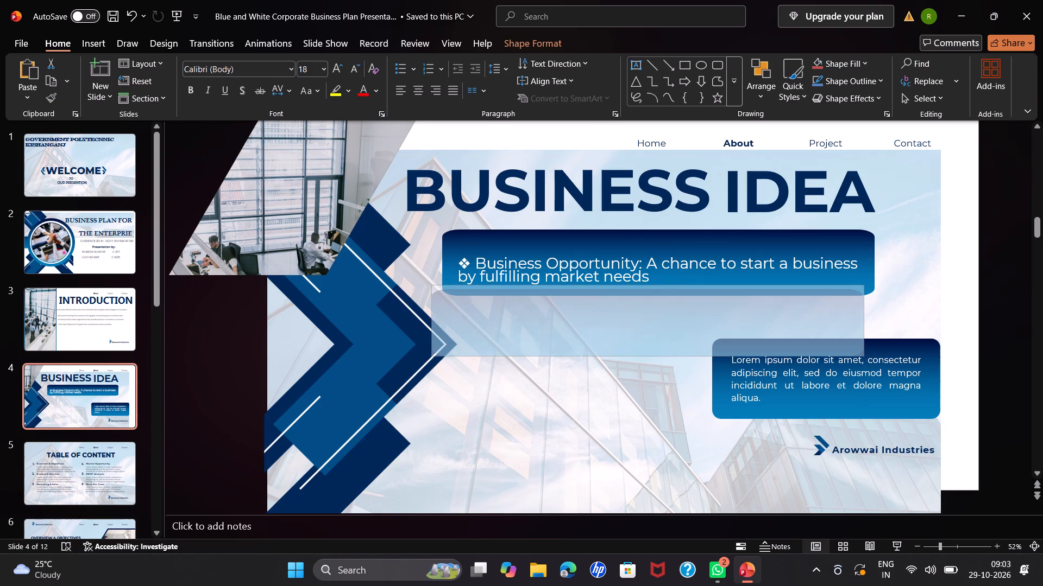
pyautogui.moveTo(632, 359); pyautogui.dragTo(640, 368)
# Move the smaller blue box from behind the Lorem ipsum text to the empty area below the two wide boxes.
pyautogui.moveTo(740, 416); pyautogui.dragTo(742, 420)
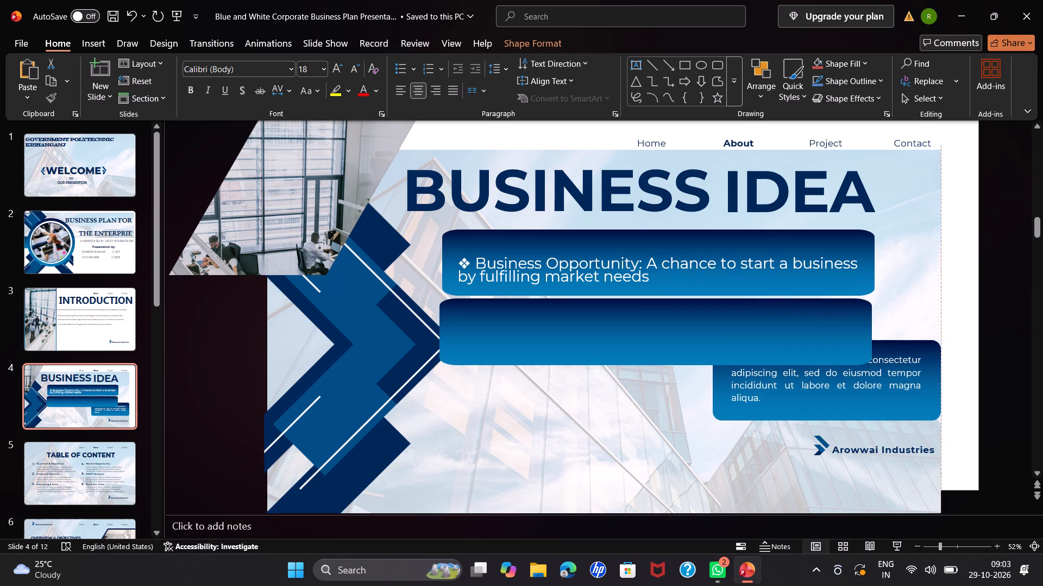
pyautogui.moveTo(742, 420); pyautogui.dragTo(530, 488)
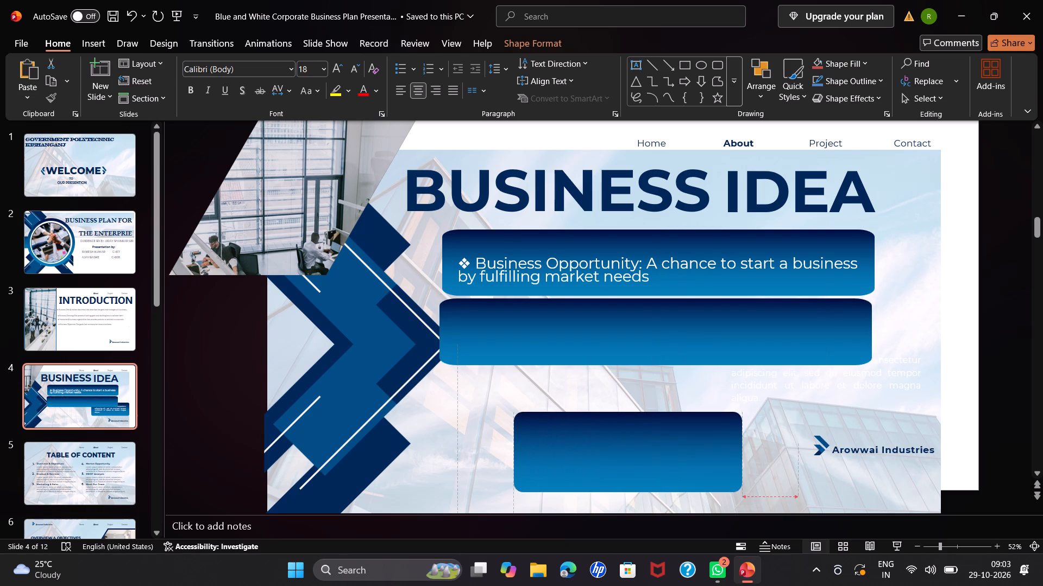
pyautogui.moveTo(530, 488); pyautogui.dragTo(530, 488)
# Delete the Lorem ipsum placeholder text box above the Arowwai Industries logo.
pyautogui.click(821, 422)
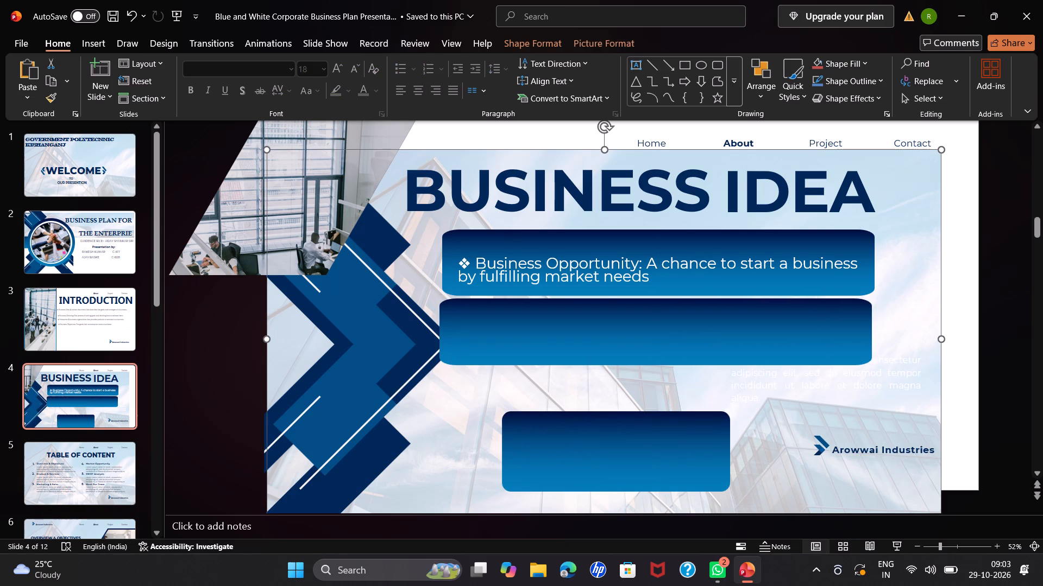
pyautogui.moveTo(791, 387); pyautogui.dragTo(792, 413)
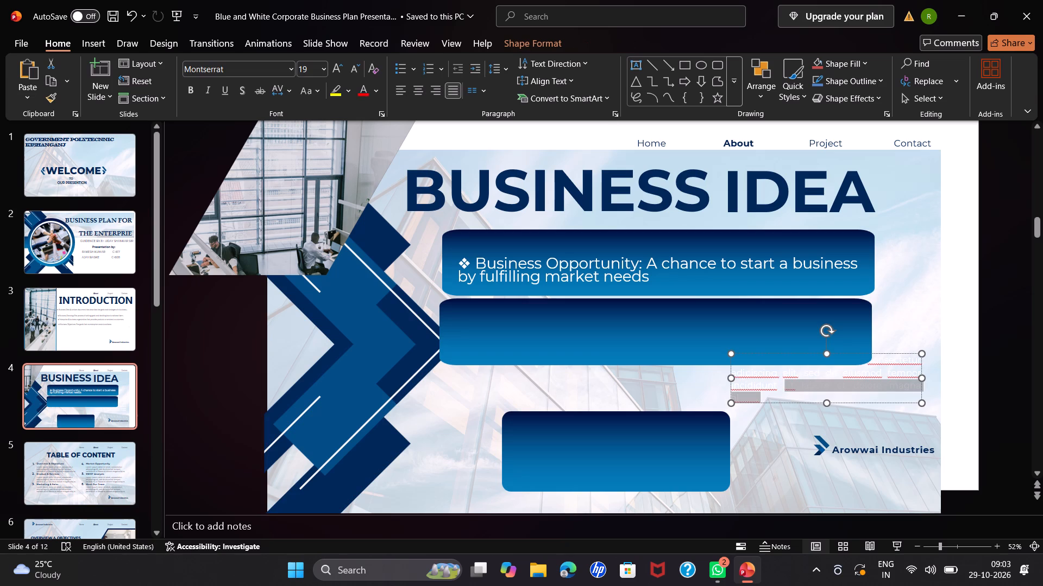
pyautogui.moveTo(792, 413); pyautogui.dragTo(855, 375)
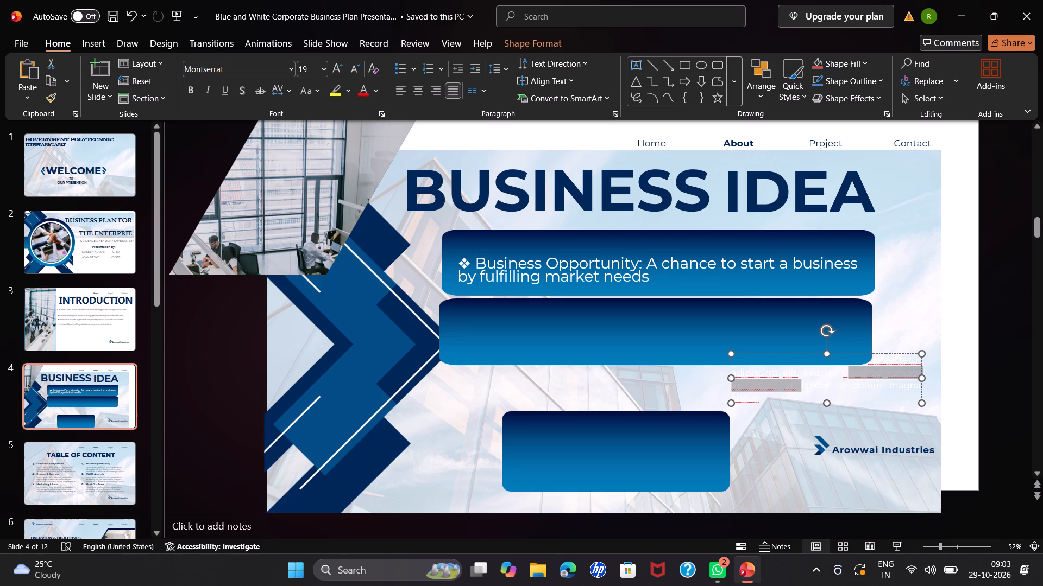
pyautogui.moveTo(855, 375); pyautogui.dragTo(787, 400)
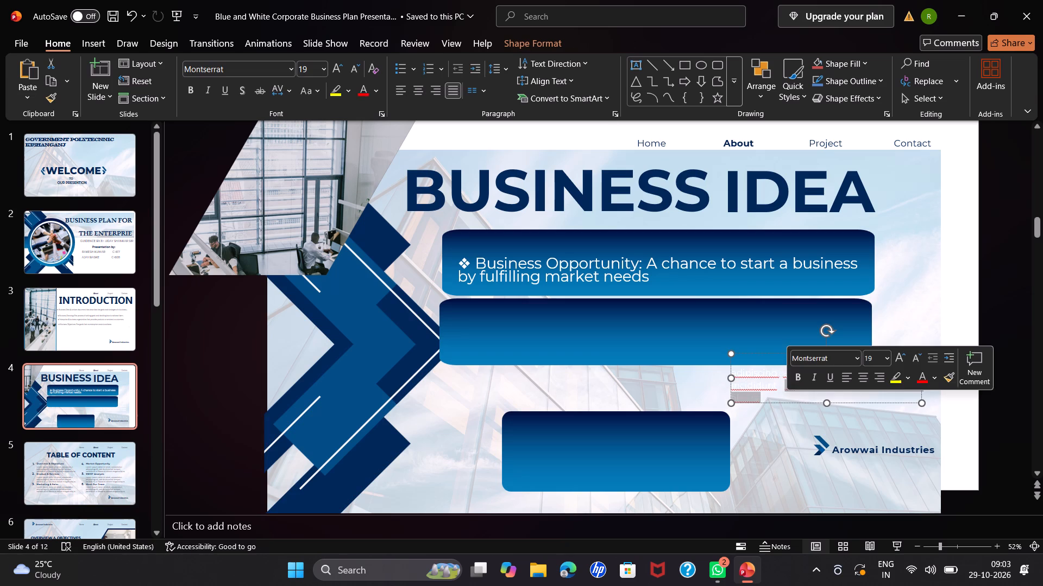
pyautogui.click(788, 403)
pyautogui.press('BackSpace')
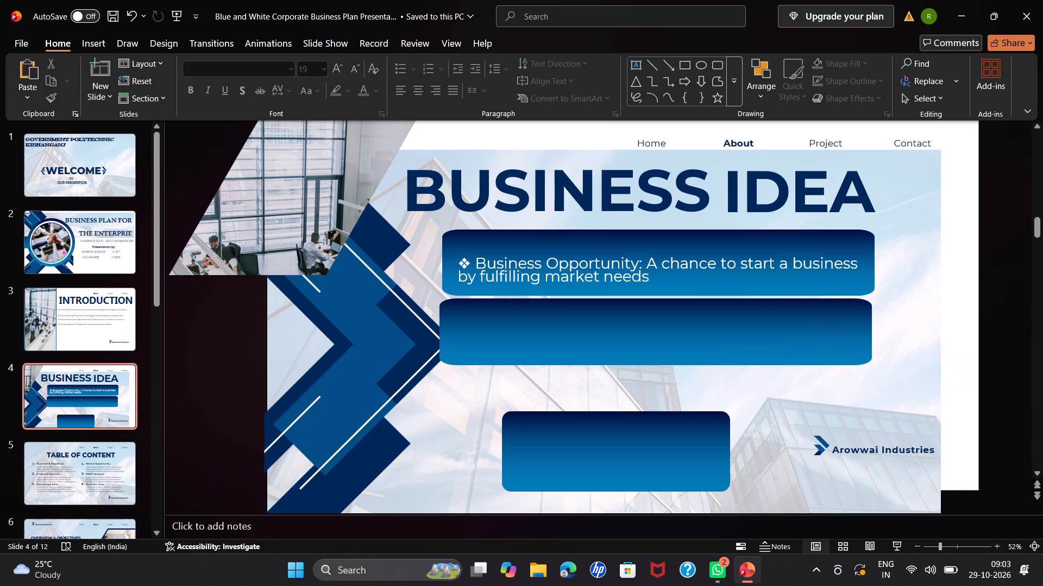
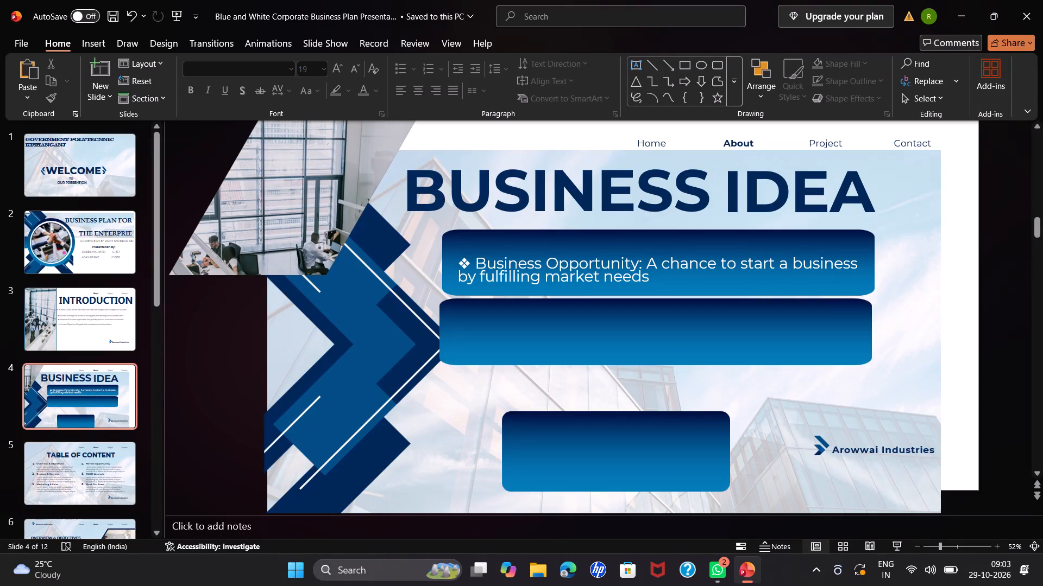
# Select the diamond bullet and the word Business at the start of the Business Opportunity text.
pyautogui.moveTo(461, 263); pyautogui.dragTo(468, 266)
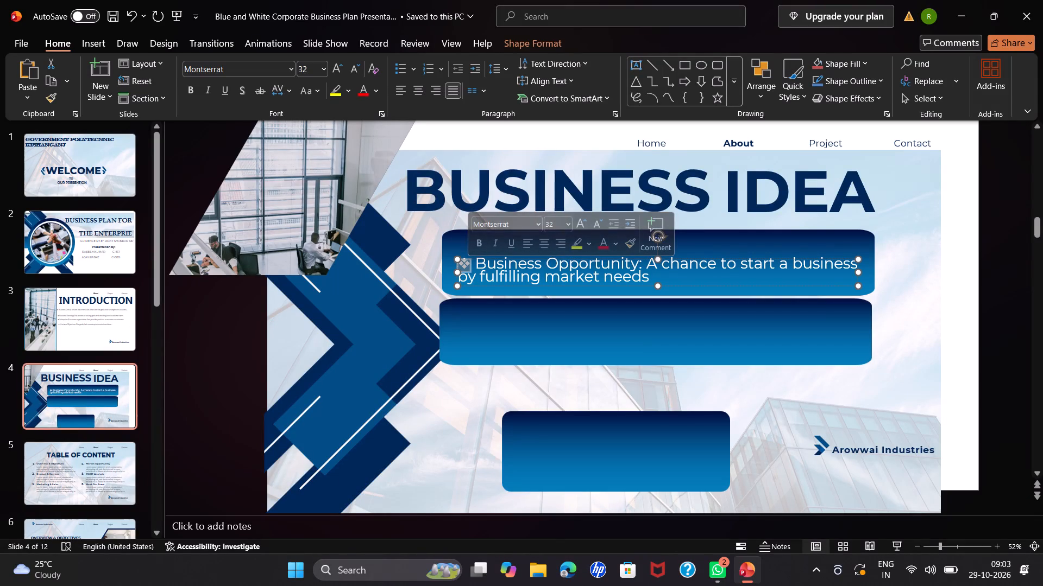
pyautogui.click(908, 350)
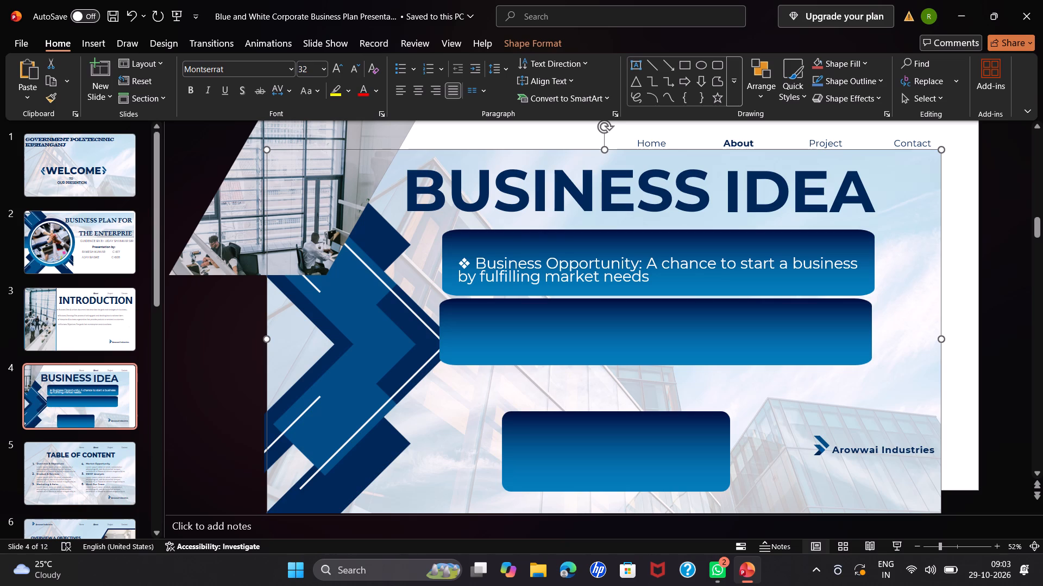
pyautogui.moveTo(459, 261); pyautogui.dragTo(521, 260)
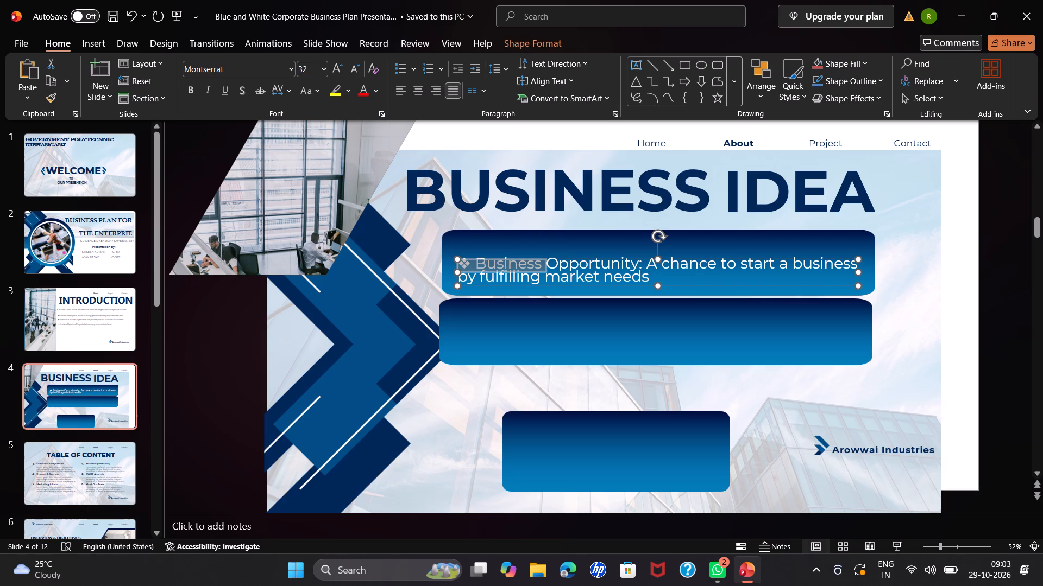
# Place a duplicate of the Business Opportunity text box on the empty blue box directly below it.
pyautogui.moveTo(521, 260); pyautogui.dragTo(824, 278)
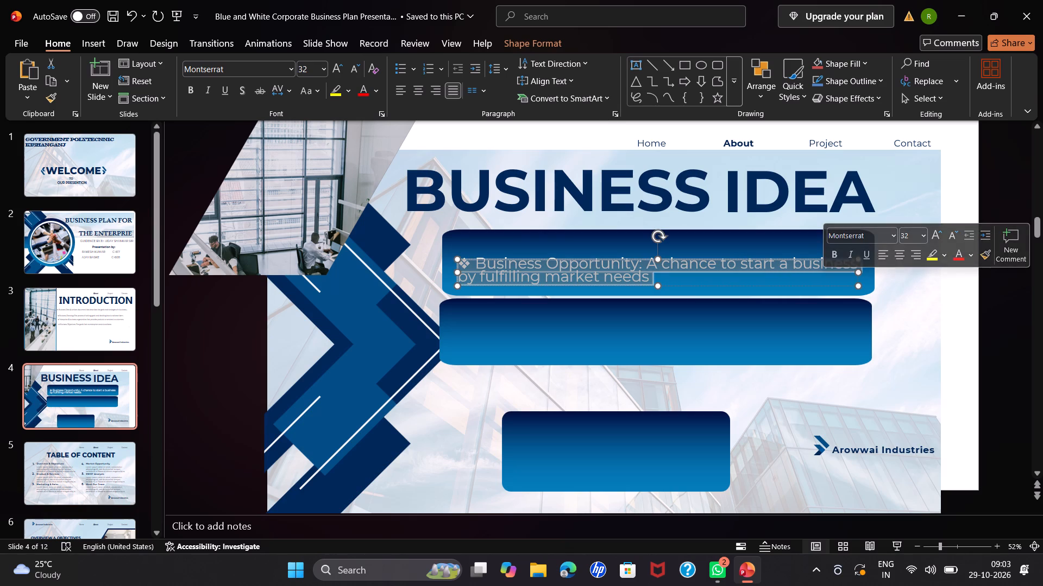
pyautogui.click(810, 286)
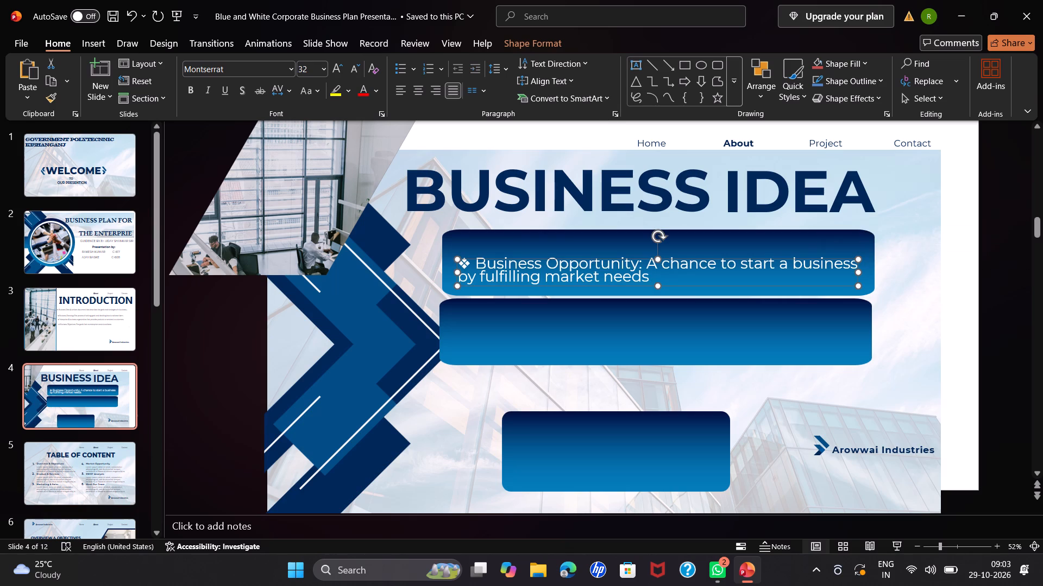
pyautogui.keyDown('ctrl'); pyautogui.moveTo(810, 286); pyautogui.dragTo(803, 333); pyautogui.keyUp('ctrl')
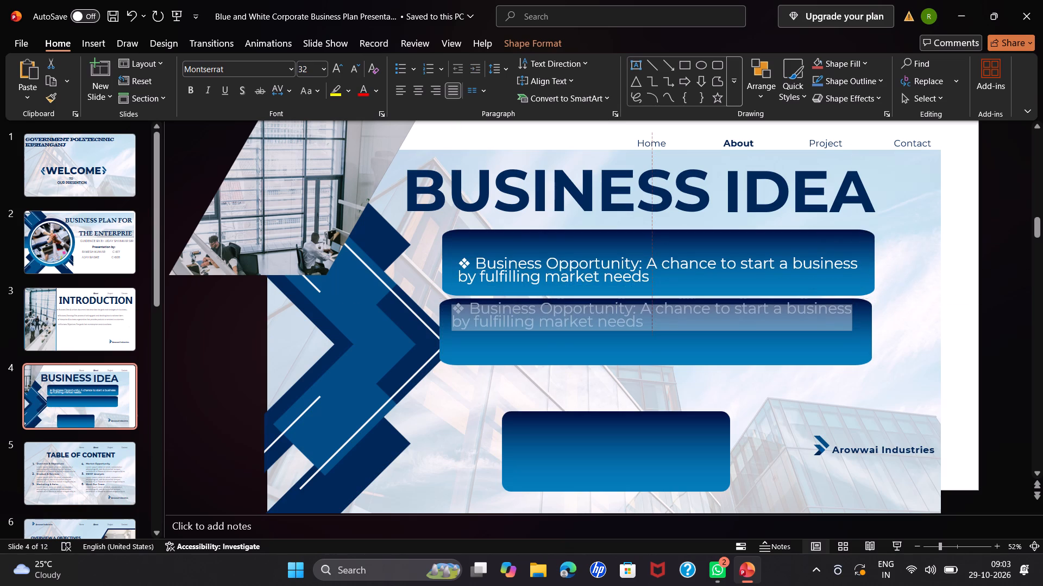
pyautogui.keyDown('ctrl'); pyautogui.moveTo(803, 333); pyautogui.dragTo(806, 337); pyautogui.keyUp('ctrl')
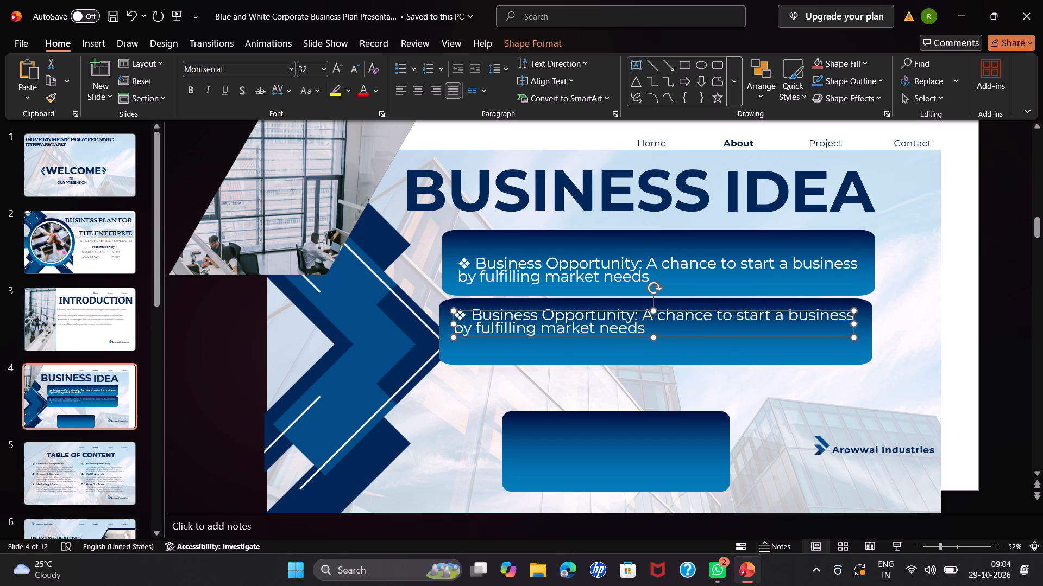
# Replace the duplicated text with the copied "Business Idea: A concept for providing products or services to customers.", keeping a single diamond bullet.
pyautogui.click(643, 328)
pyautogui.moveTo(643, 328); pyautogui.dragTo(615, 324)
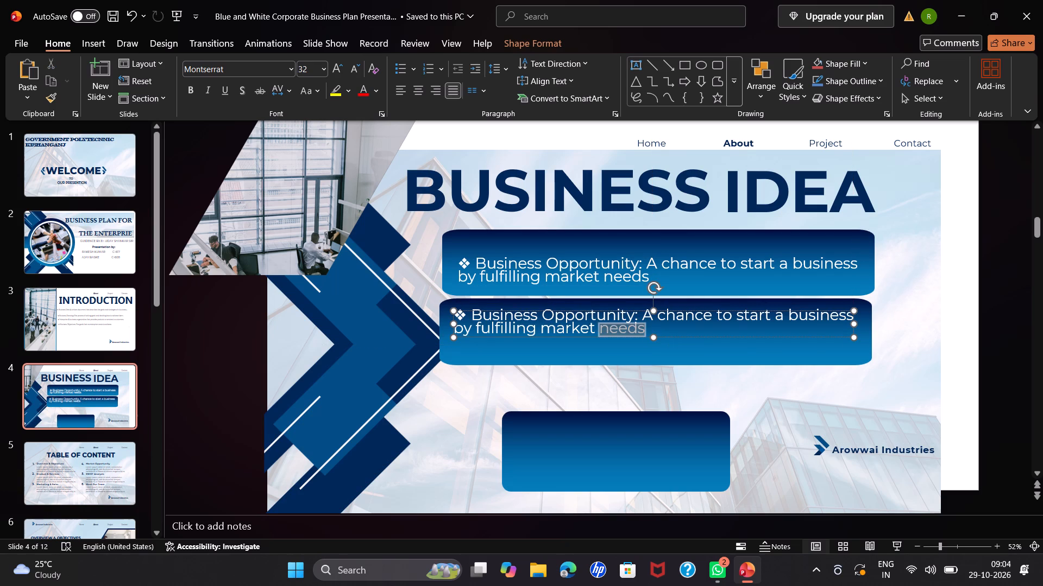
pyautogui.moveTo(615, 324); pyautogui.dragTo(492, 317)
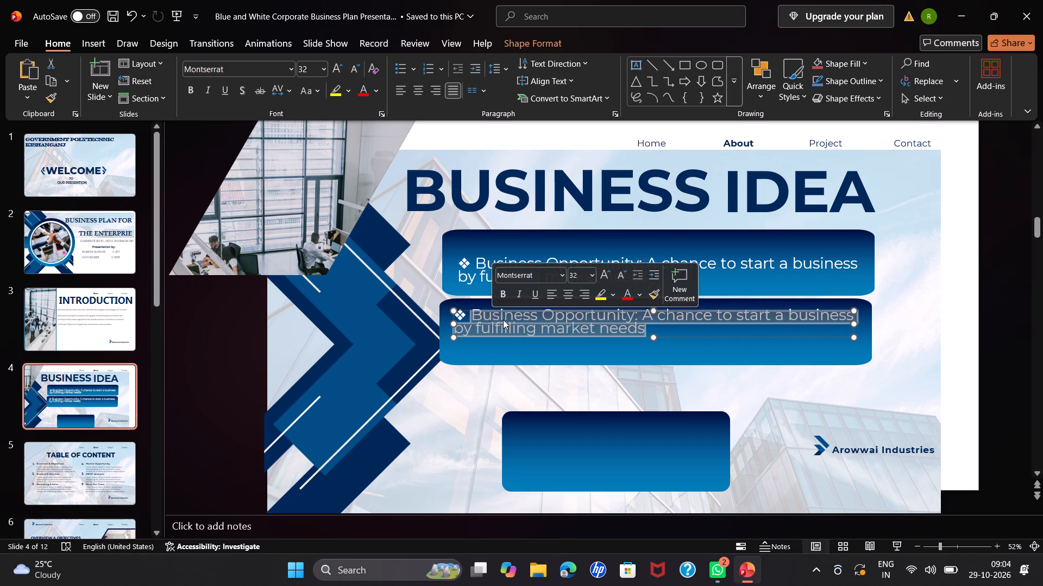
pyautogui.press('BackSpace')
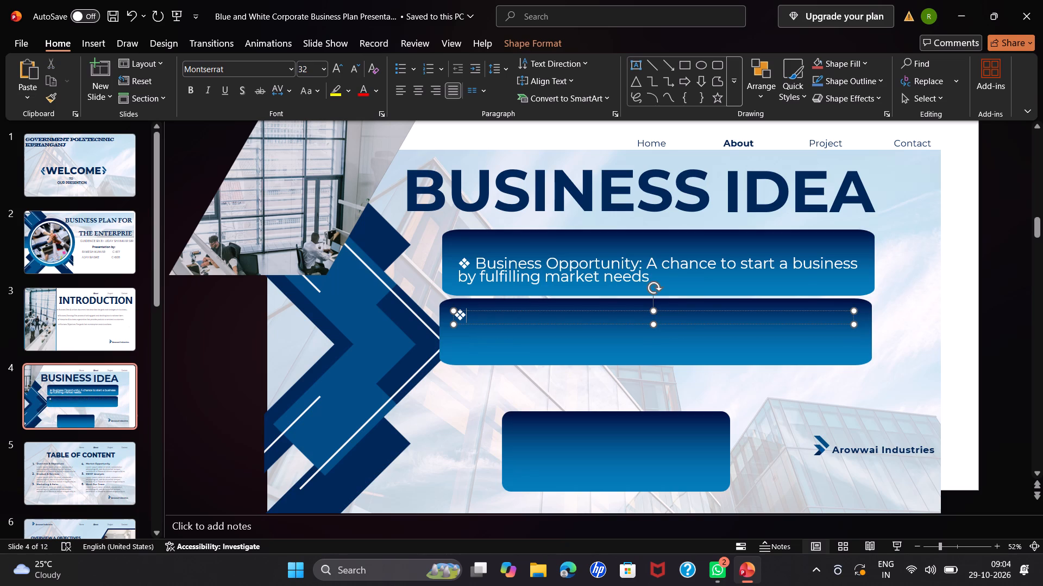
pyautogui.hotkey('ctrl', 'v')
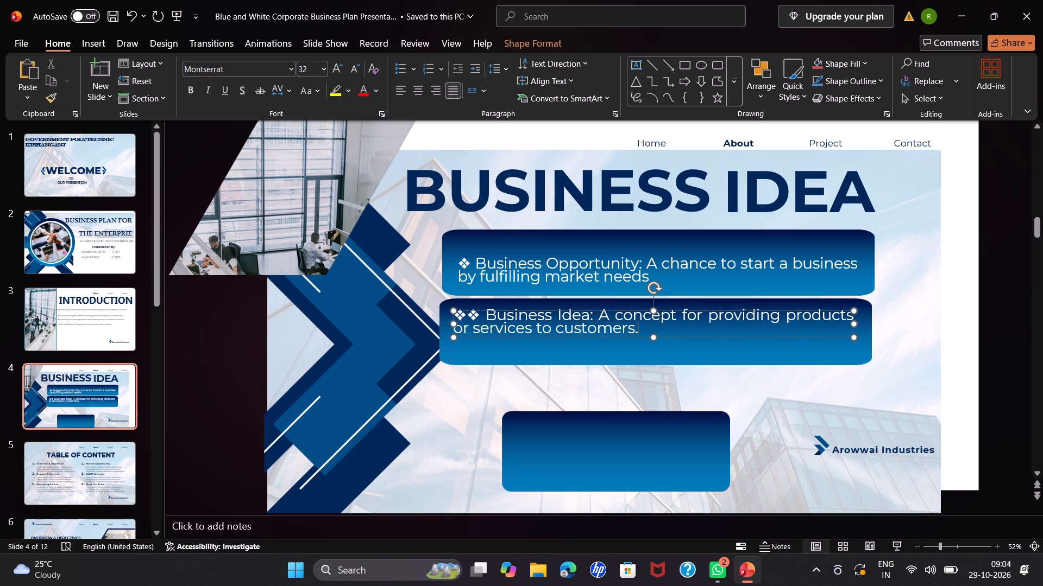
pyautogui.click(480, 316)
pyautogui.press('BackSpace')
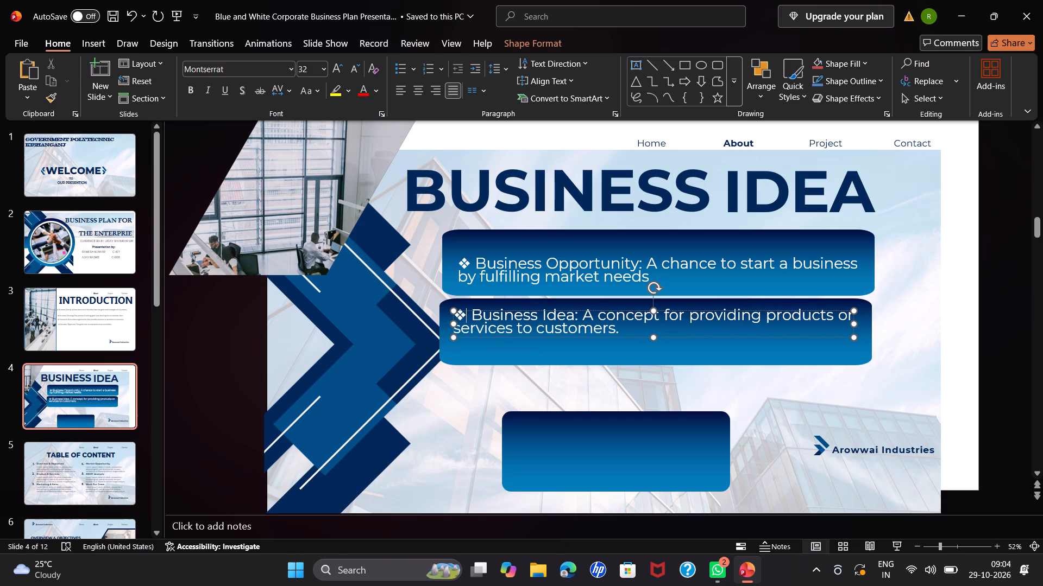
# Delete the small empty blue box near the bottom of slide 4.
pyautogui.click(456, 412)
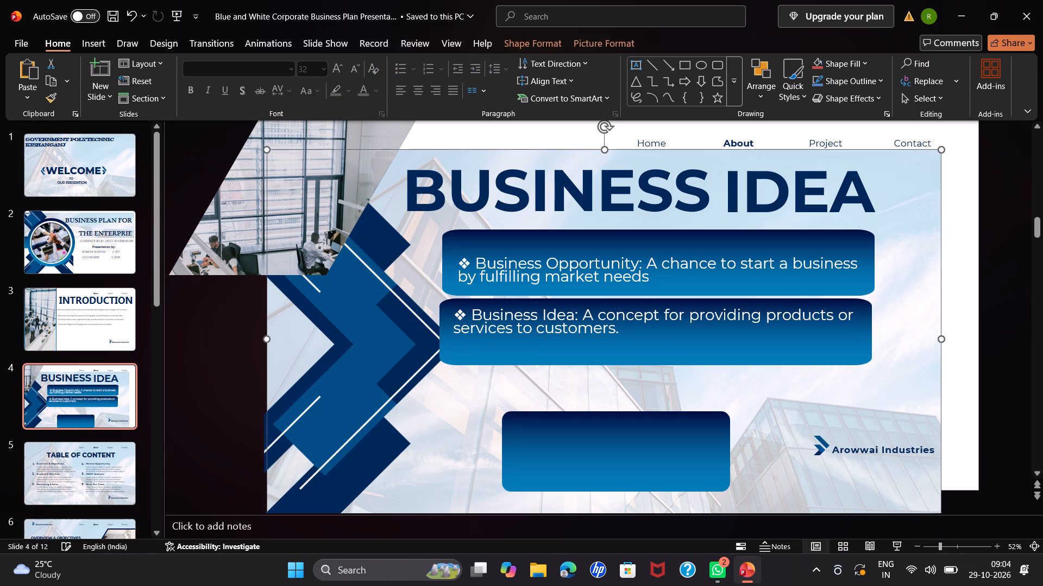
pyautogui.click(709, 461)
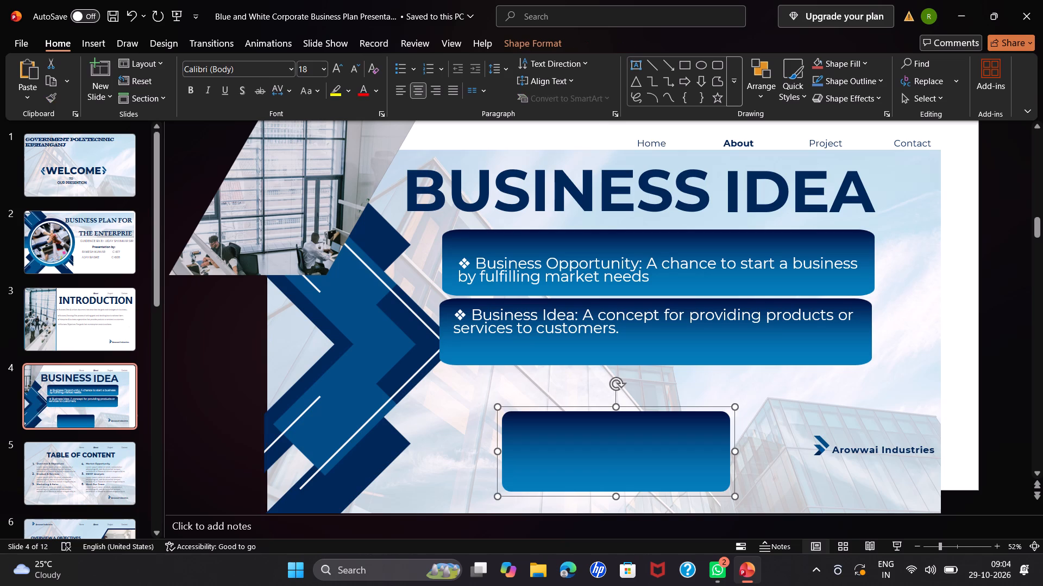
pyautogui.click(708, 494)
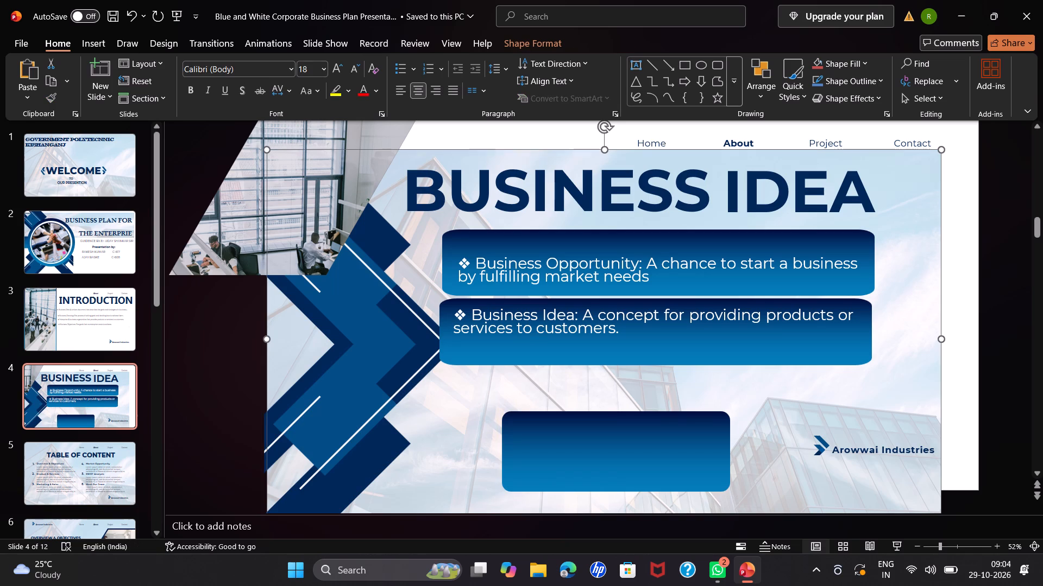
pyautogui.click(706, 474)
pyautogui.click(682, 495)
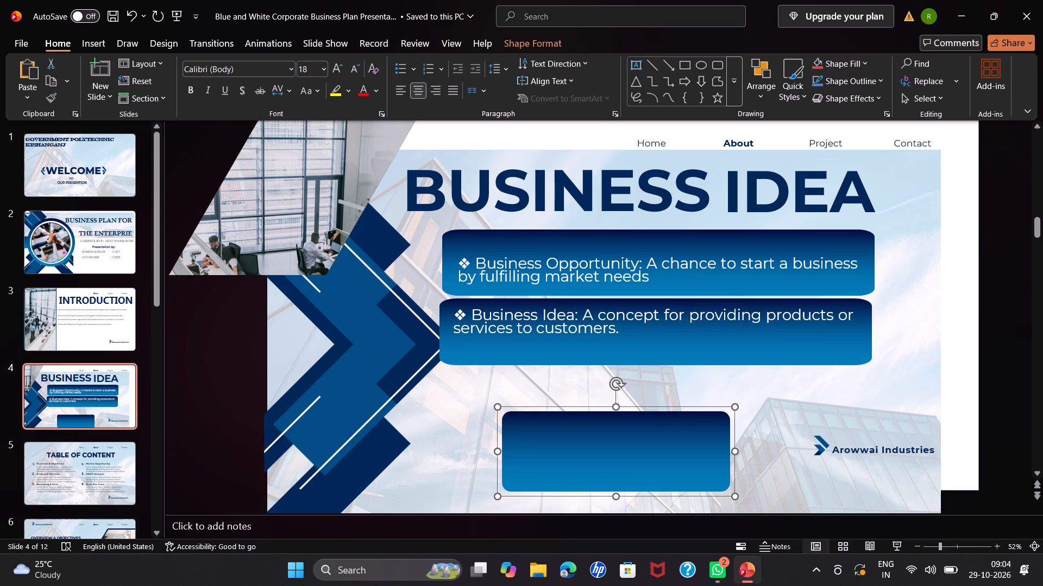
pyautogui.press('BackSpace')
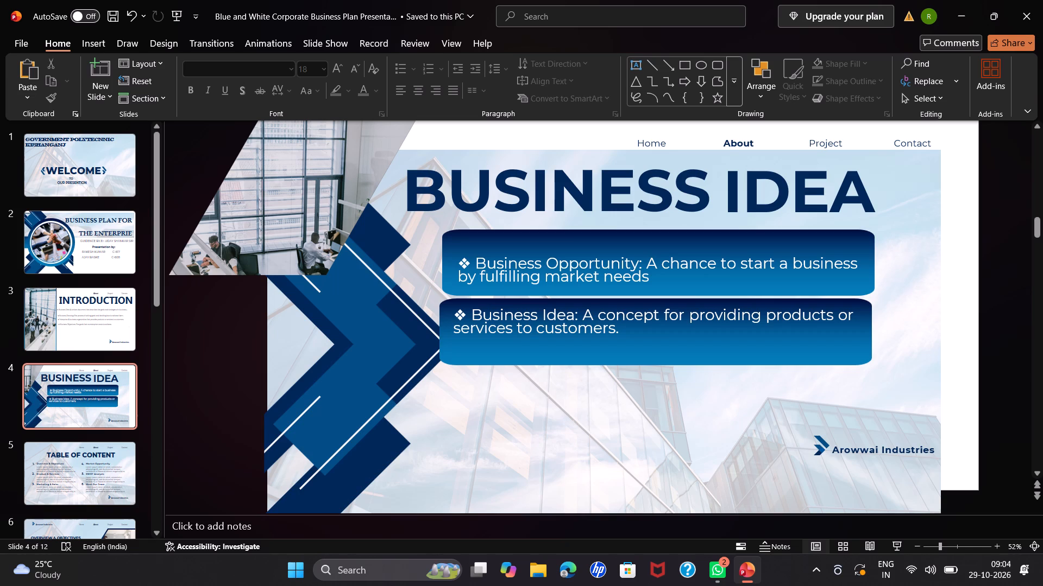
# Delete the group holding the Home, About, Project and Contact labels and the Arowwai Industries logo from slide 4.
pyautogui.moveTo(821, 447); pyautogui.dragTo(795, 455)
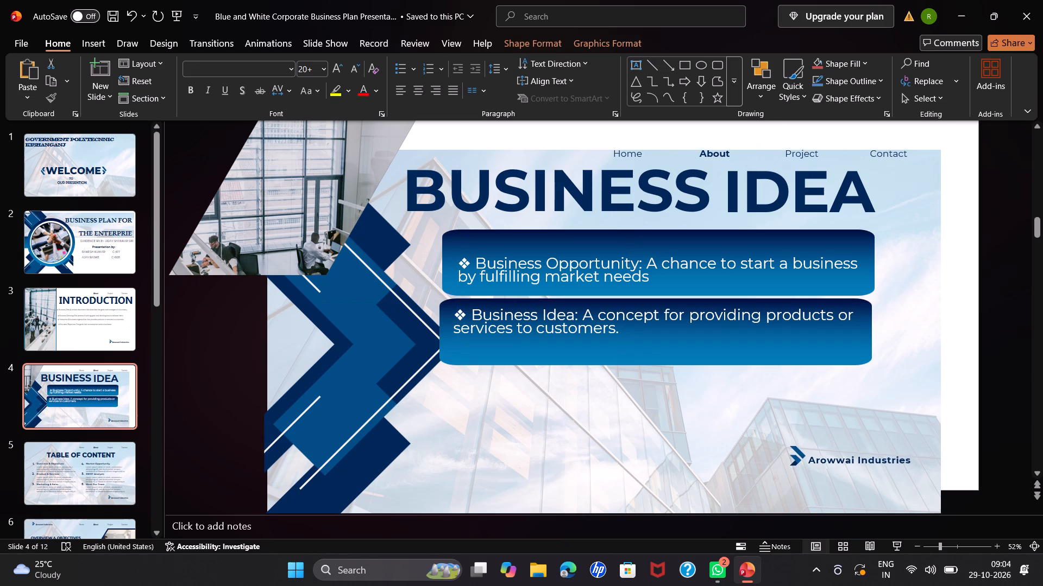
pyautogui.moveTo(795, 455); pyautogui.dragTo(796, 450)
pyautogui.click(776, 462)
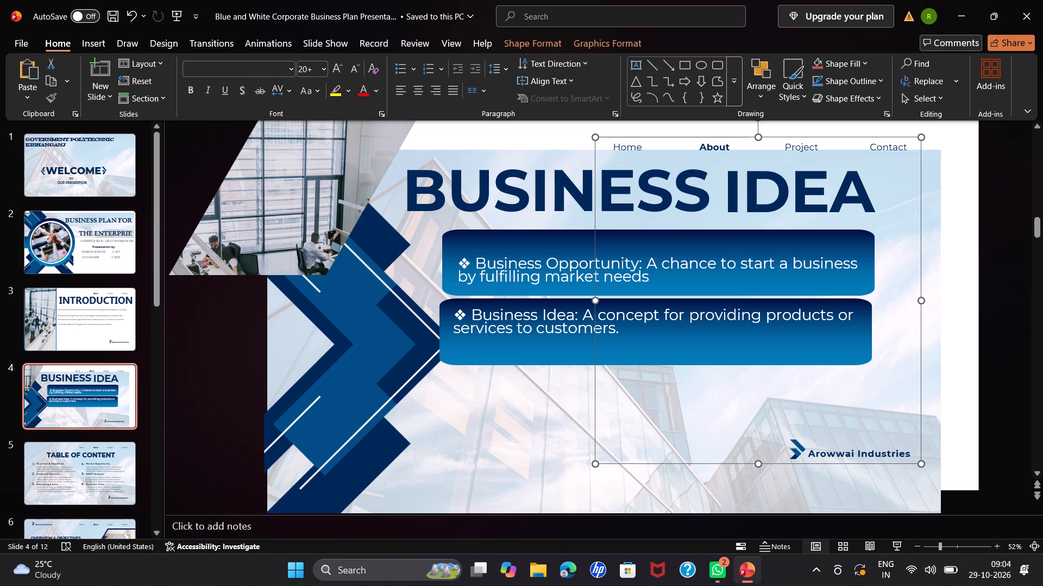
pyautogui.press('BackSpace')
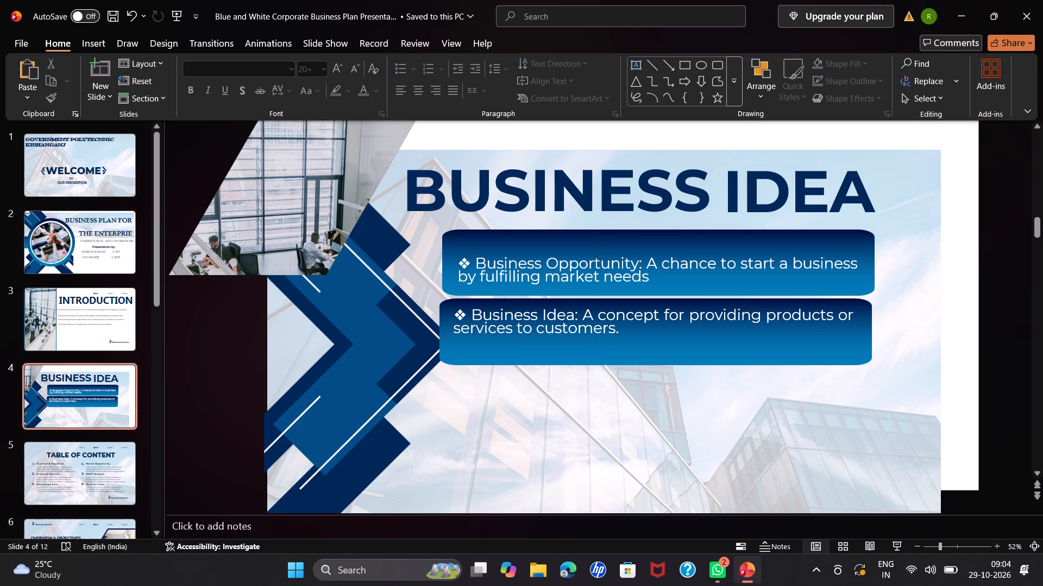
# Duplicate the blue box behind the Business Idea text and place the copy below it as a third box.
pyautogui.click(764, 365)
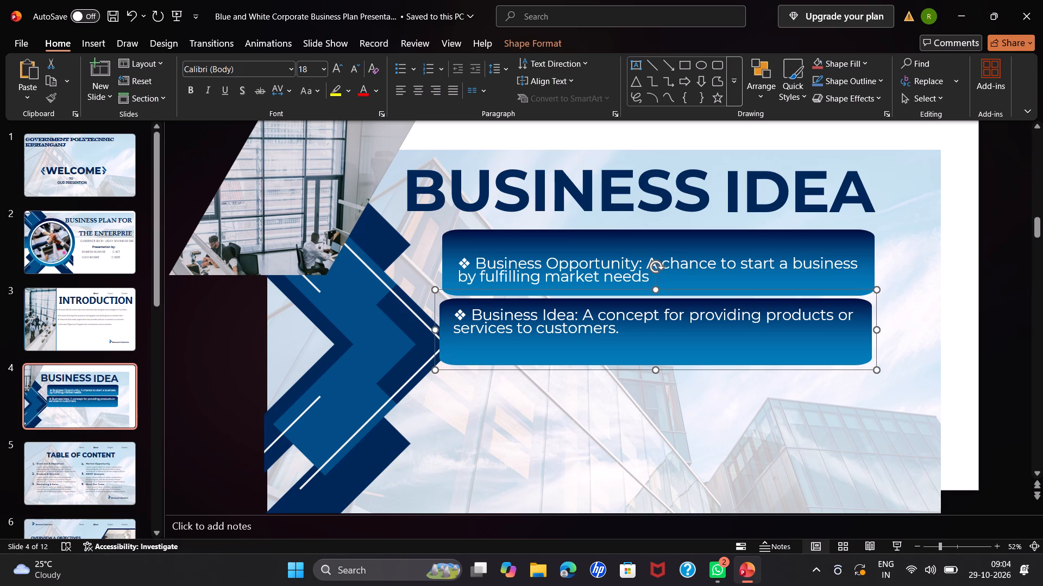
pyautogui.moveTo(761, 368); pyautogui.dragTo(746, 425)
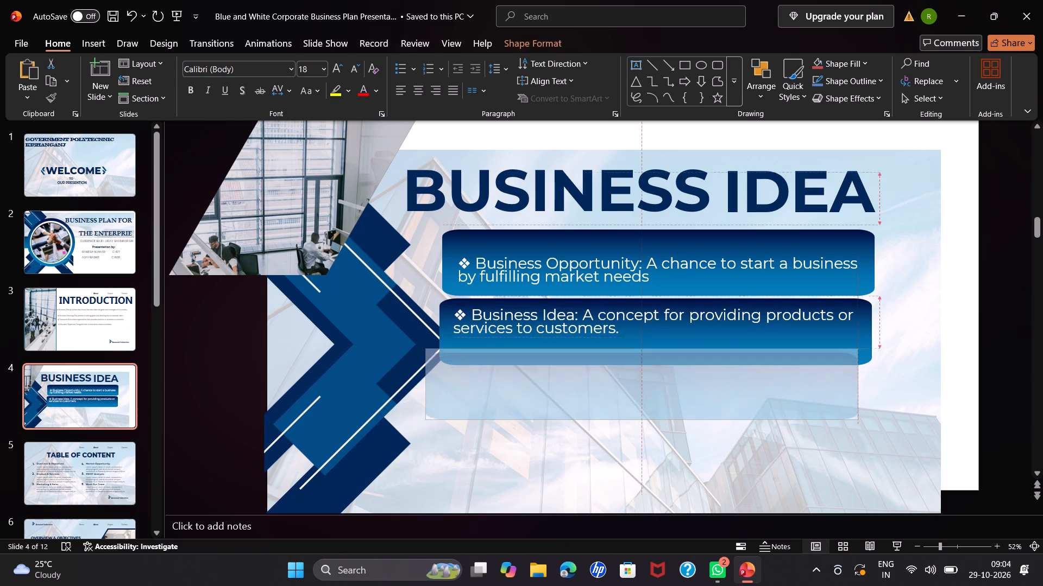
pyautogui.moveTo(746, 425); pyautogui.dragTo(757, 444)
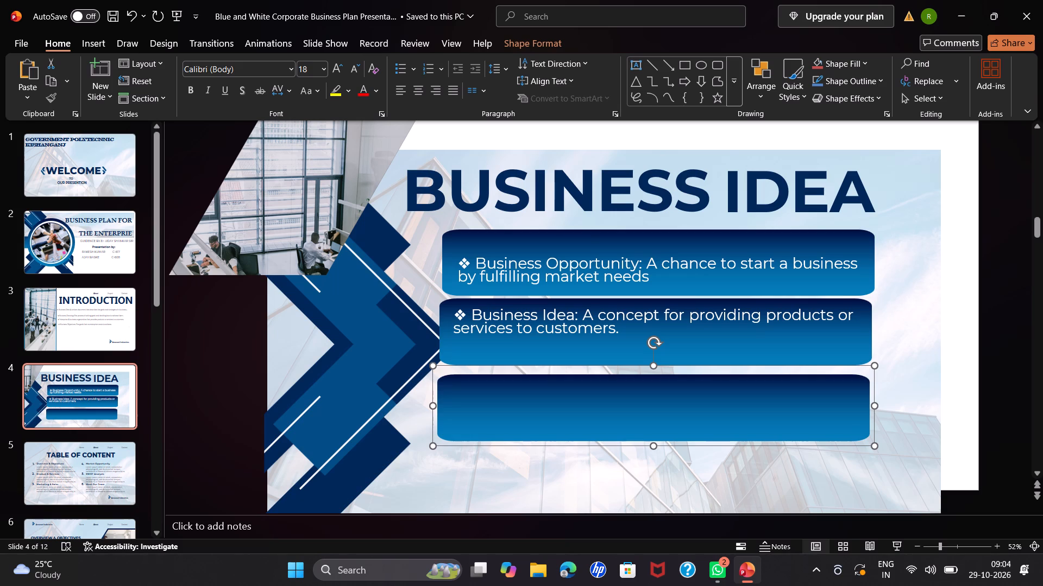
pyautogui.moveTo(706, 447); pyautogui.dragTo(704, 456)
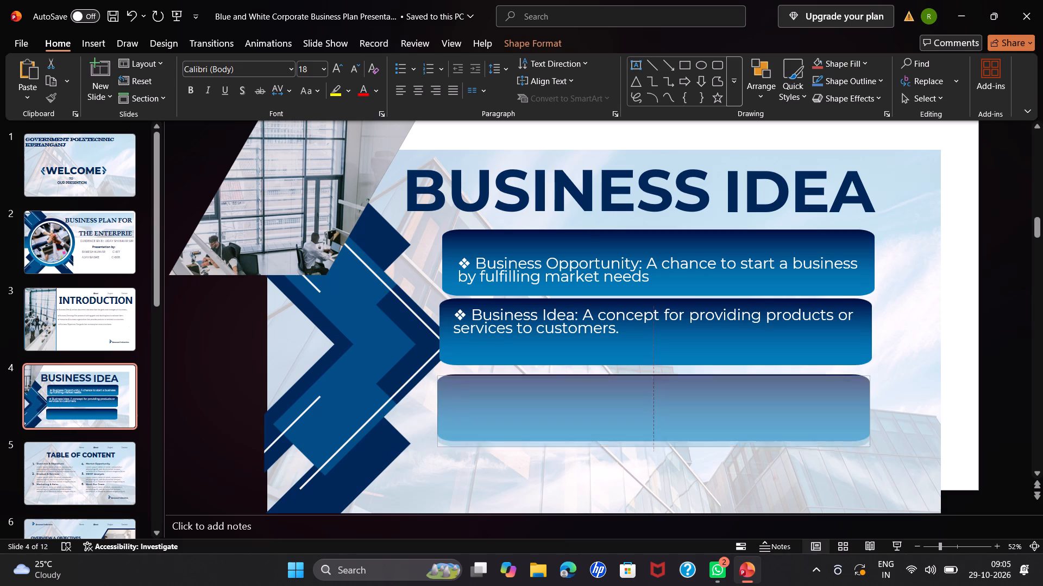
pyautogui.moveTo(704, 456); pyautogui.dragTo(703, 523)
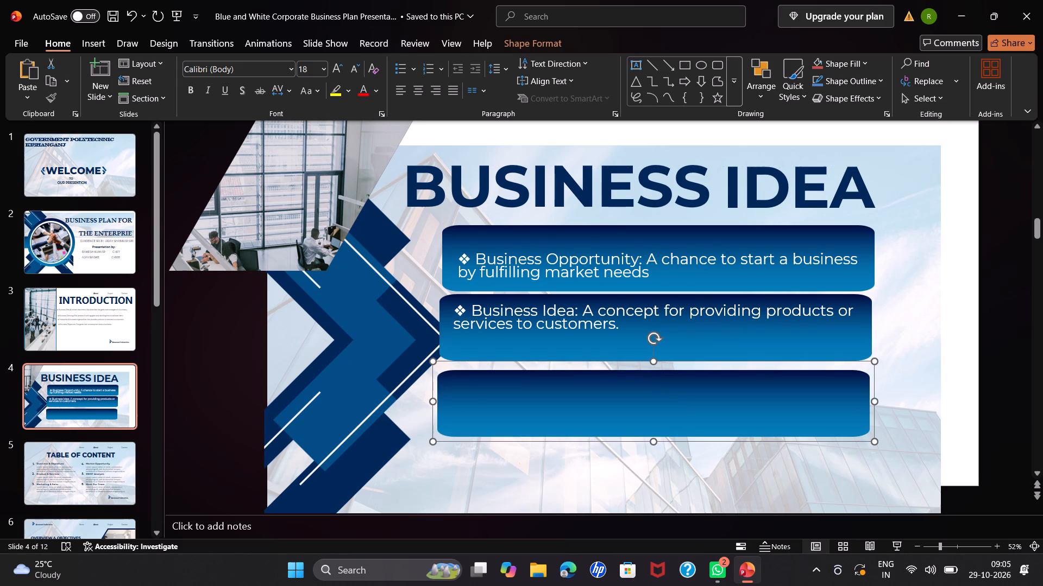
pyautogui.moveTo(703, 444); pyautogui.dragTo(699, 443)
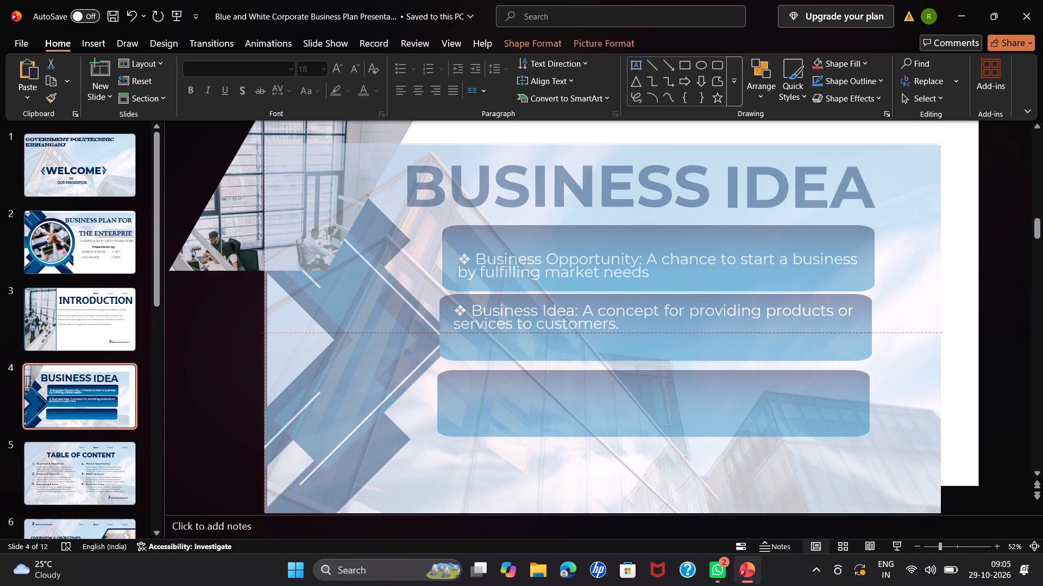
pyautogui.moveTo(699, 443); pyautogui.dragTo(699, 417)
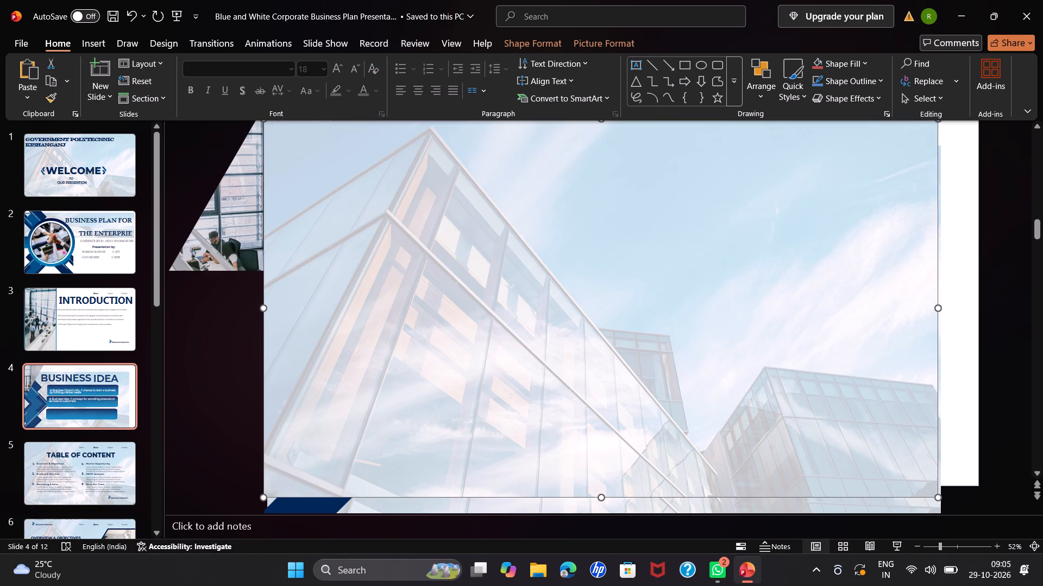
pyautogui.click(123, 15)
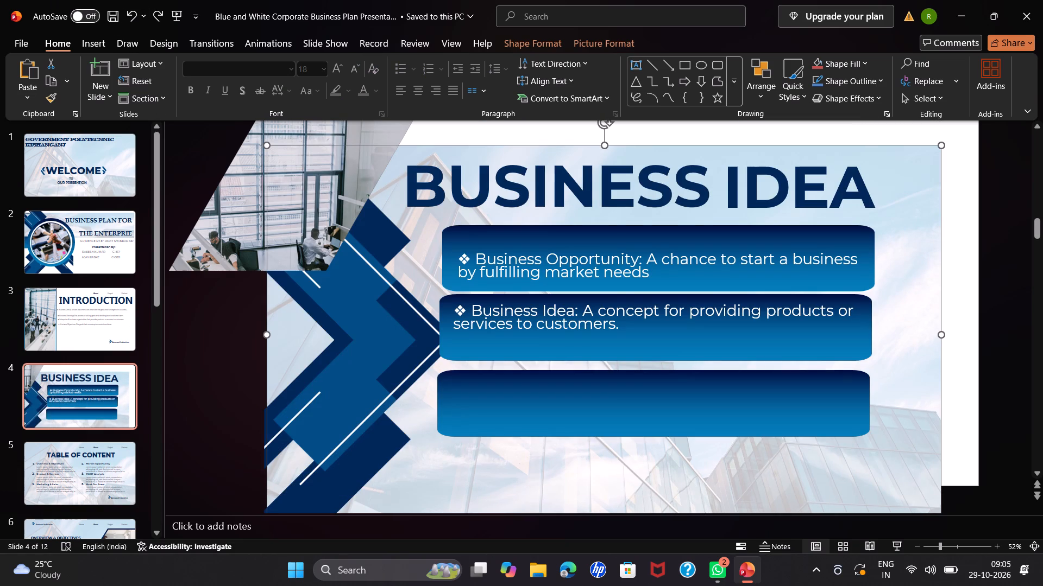
# Duplicate the empty third blue box and place the copy below it as a fourth box.
pyautogui.moveTo(524, 434); pyautogui.dragTo(516, 498)
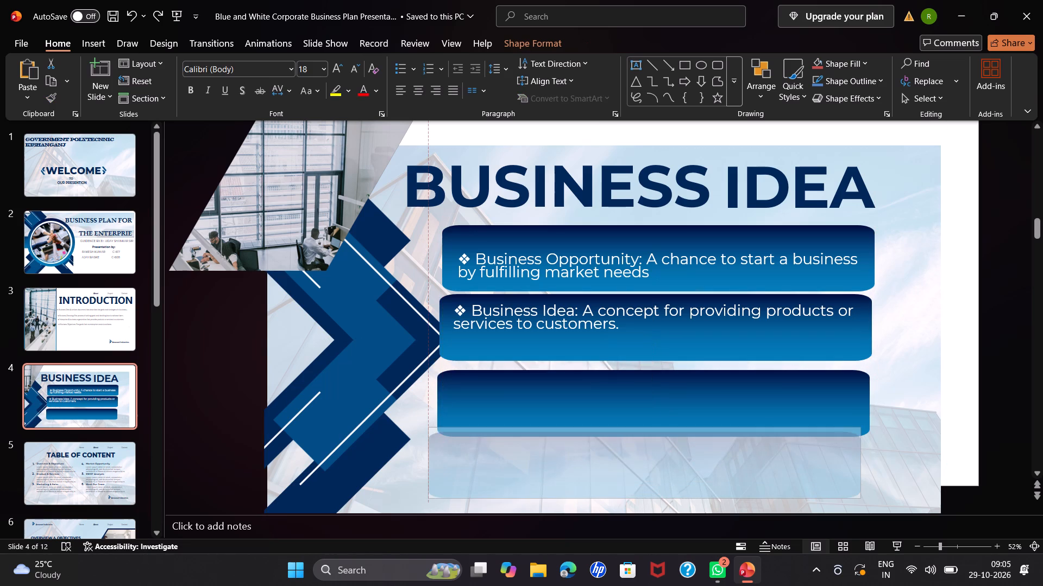
pyautogui.moveTo(516, 498); pyautogui.dragTo(518, 506)
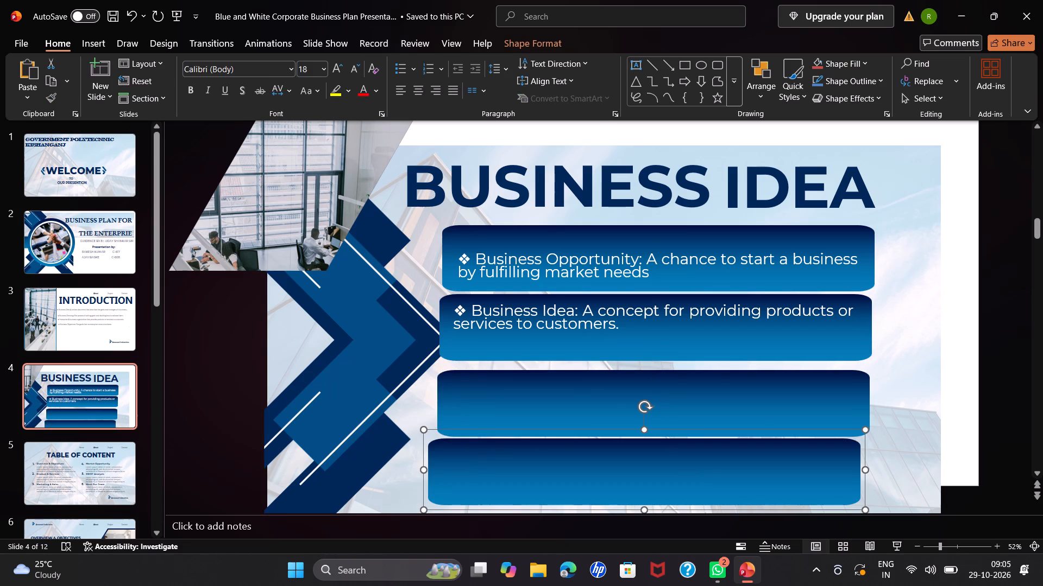
# Move the third blue box up close to the second, and shift the fourth box to line up beneath the others.
pyautogui.moveTo(640, 372); pyautogui.dragTo(640, 367)
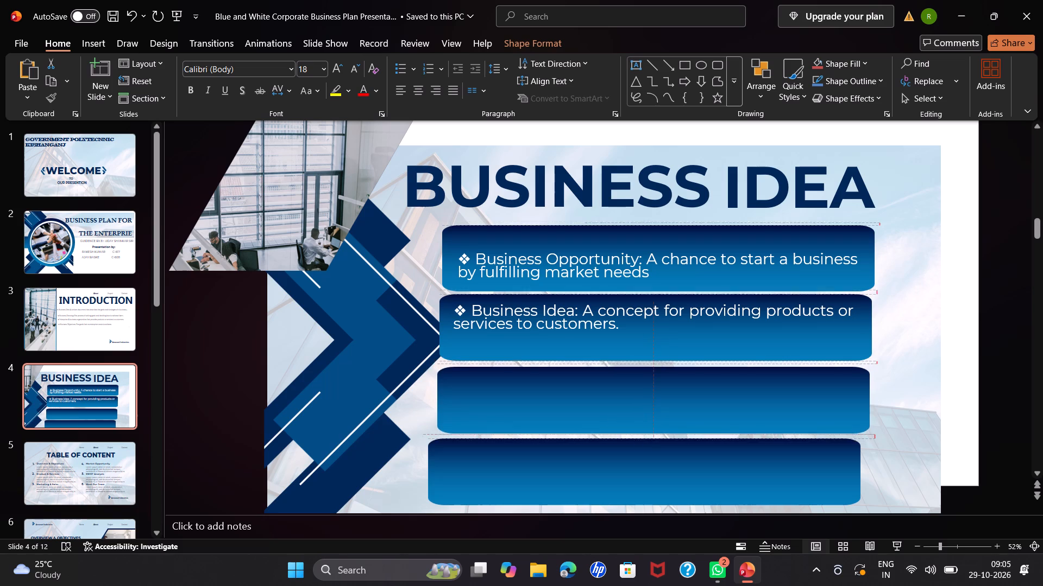
pyautogui.moveTo(640, 367); pyautogui.dragTo(640, 365)
pyautogui.click(932, 328)
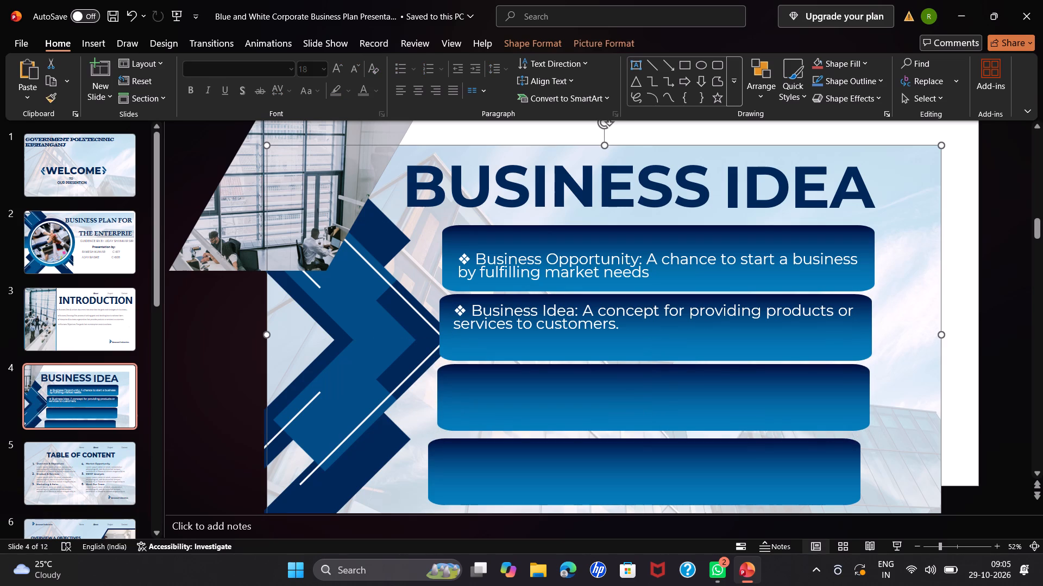
pyautogui.moveTo(778, 441); pyautogui.dragTo(790, 438)
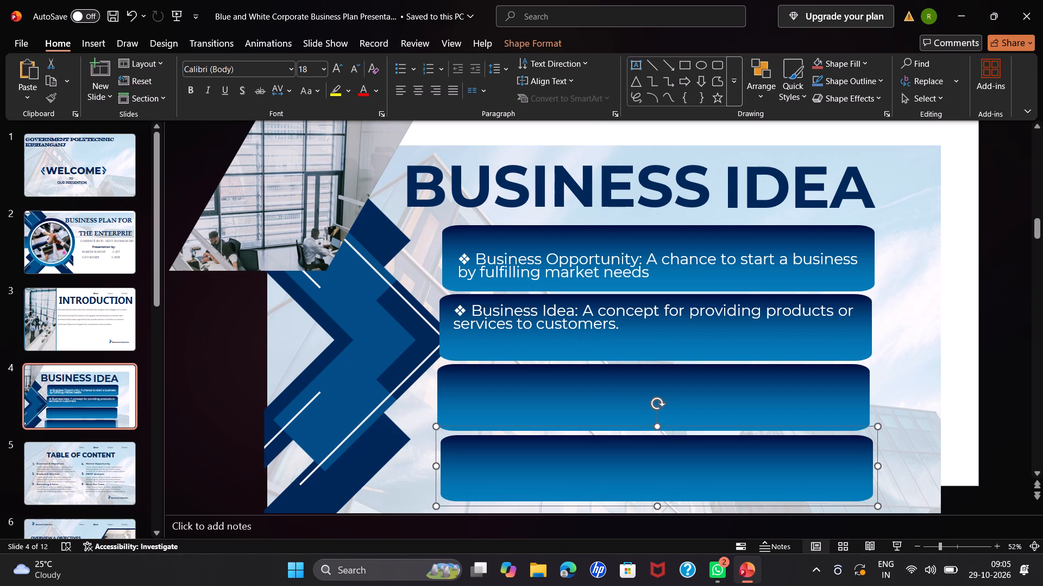
pyautogui.click(922, 311)
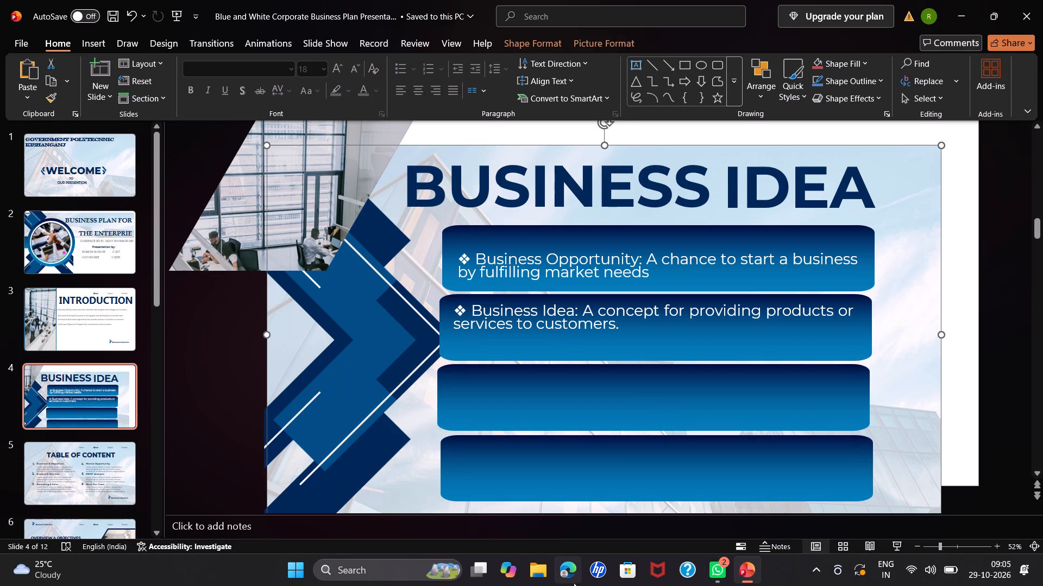
# Place a duplicate of the Business Idea text box on the empty third blue box.
pyautogui.click(499, 314)
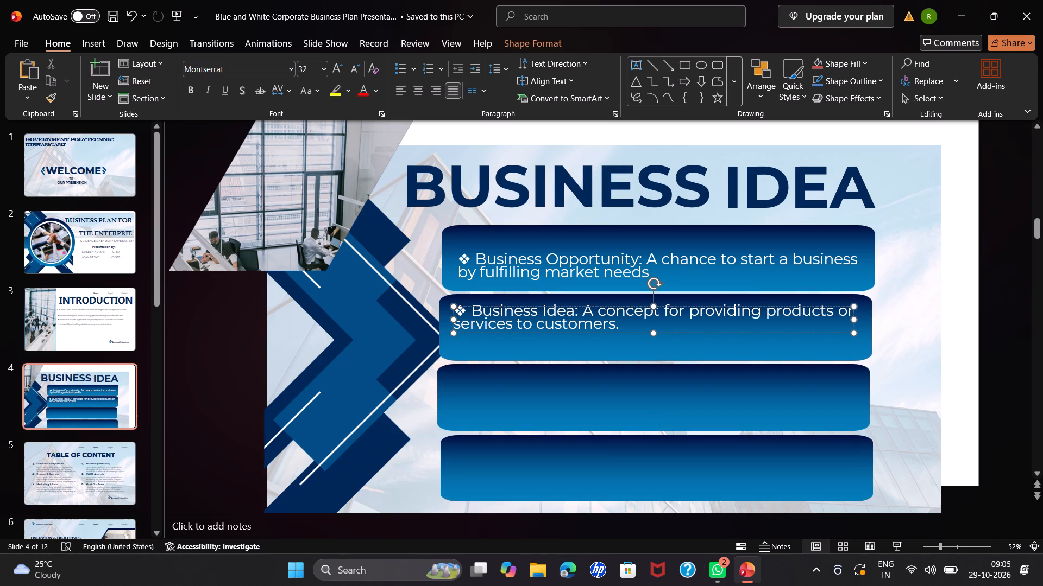
pyautogui.moveTo(678, 333); pyautogui.dragTo(664, 398)
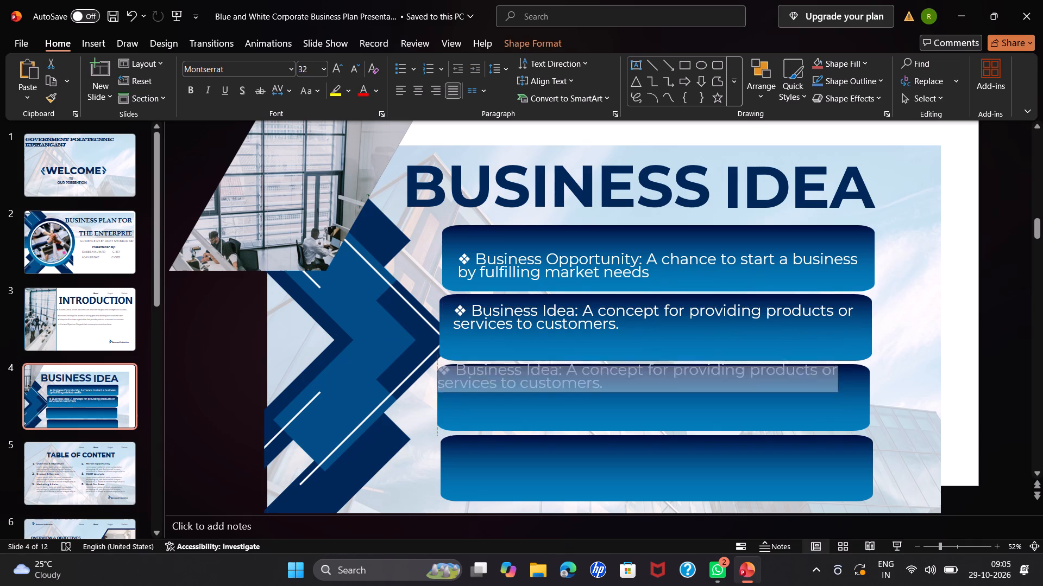
pyautogui.moveTo(664, 398); pyautogui.dragTo(670, 412)
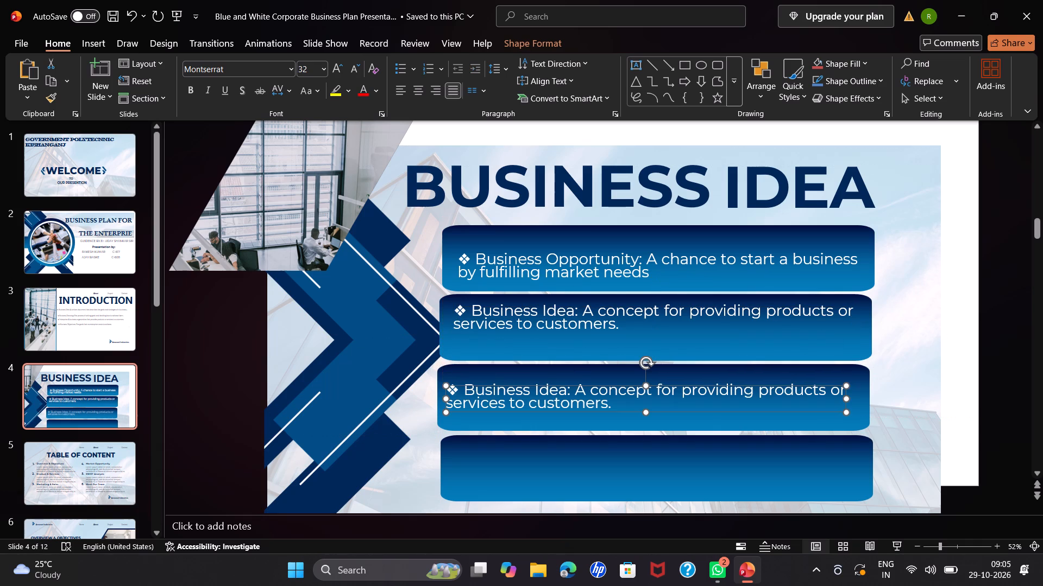
# Duplicate the Business Idea text box from the third blue box and place the copy on the empty fourth box.
pyautogui.click(668, 410)
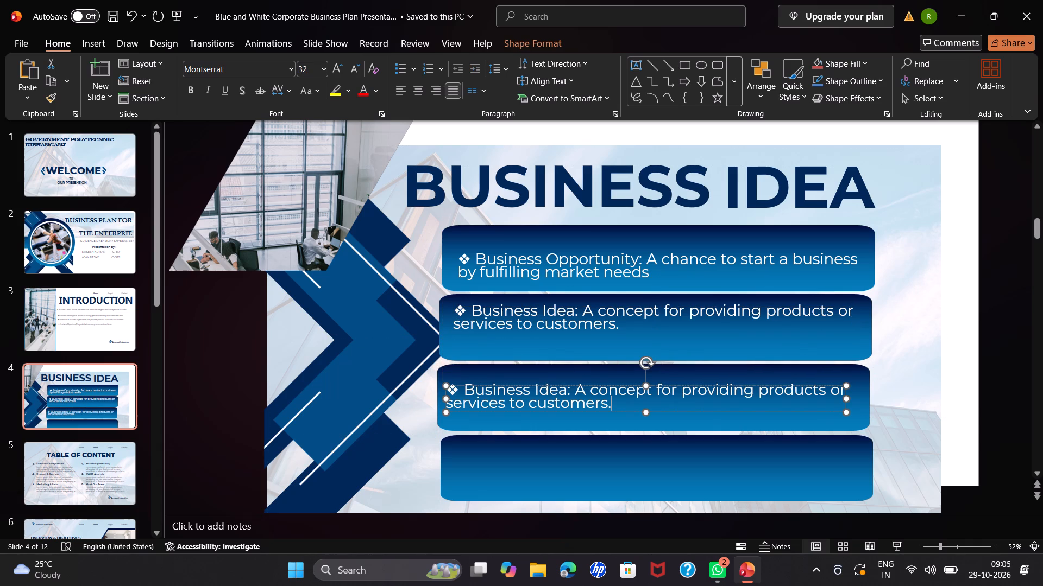
pyautogui.click(670, 414)
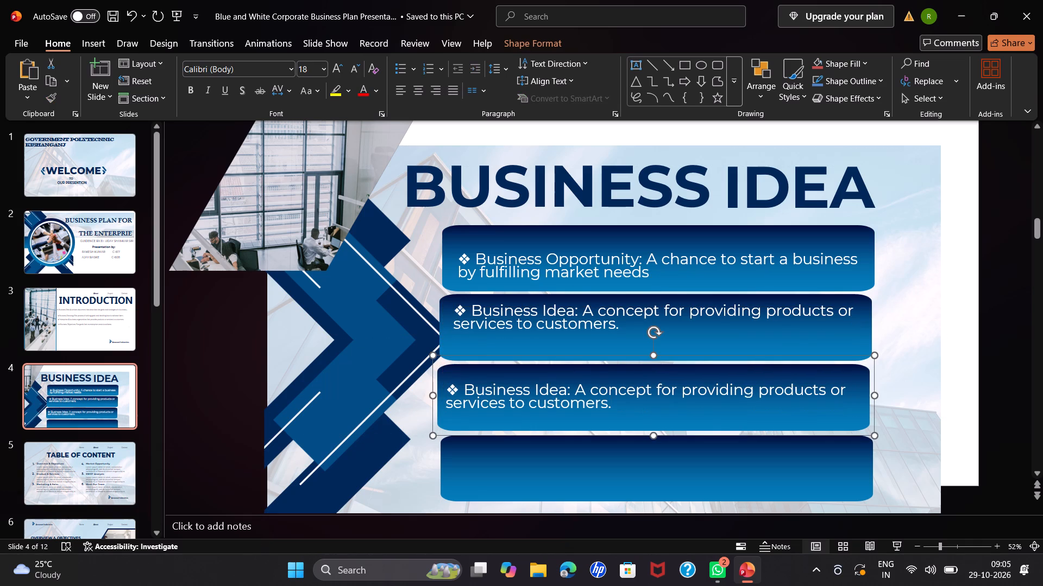
pyautogui.click(680, 389)
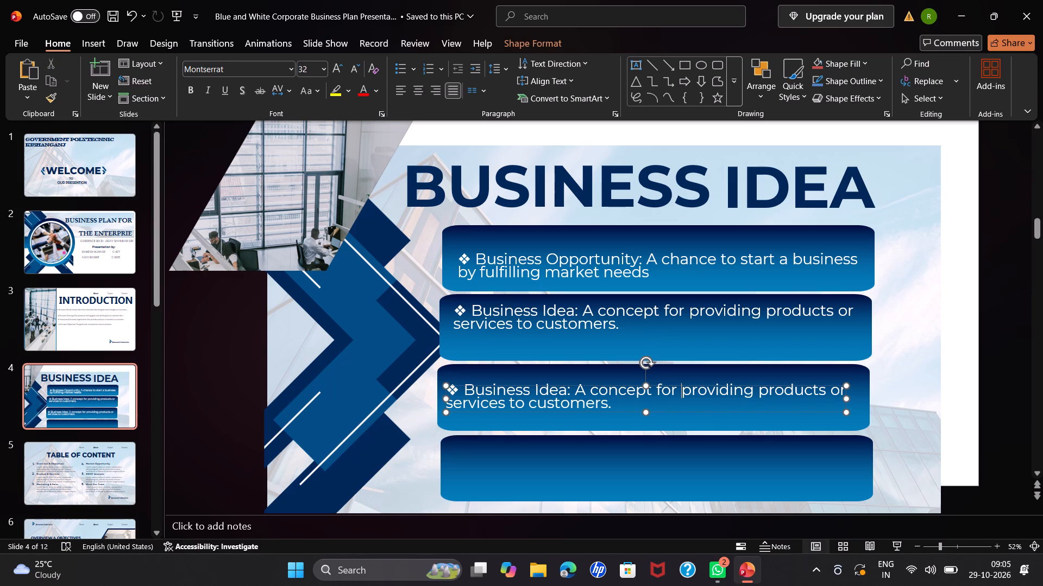
pyautogui.moveTo(676, 411); pyautogui.dragTo(675, 415)
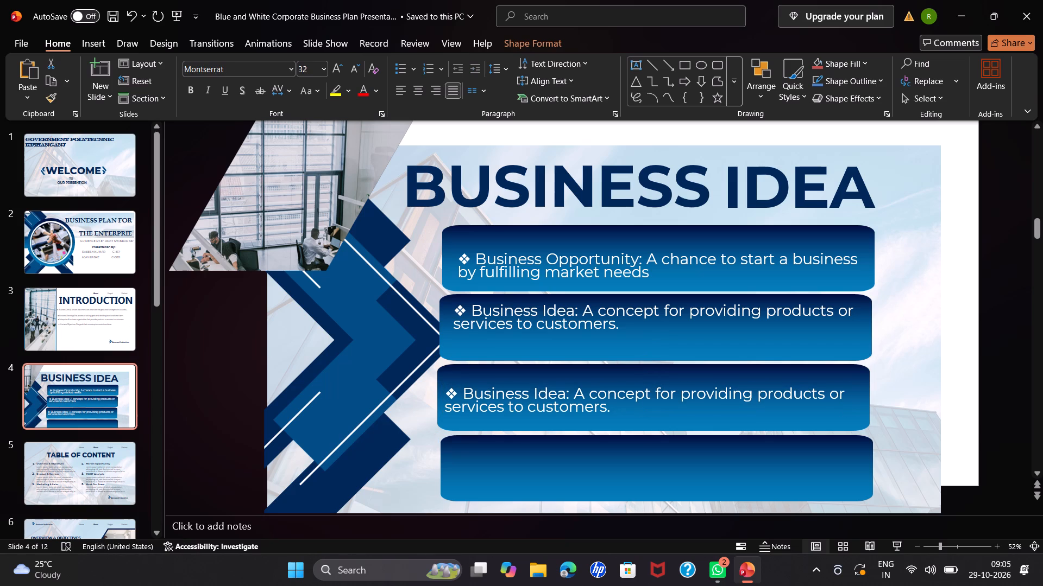
pyautogui.moveTo(675, 415); pyautogui.dragTo(678, 429)
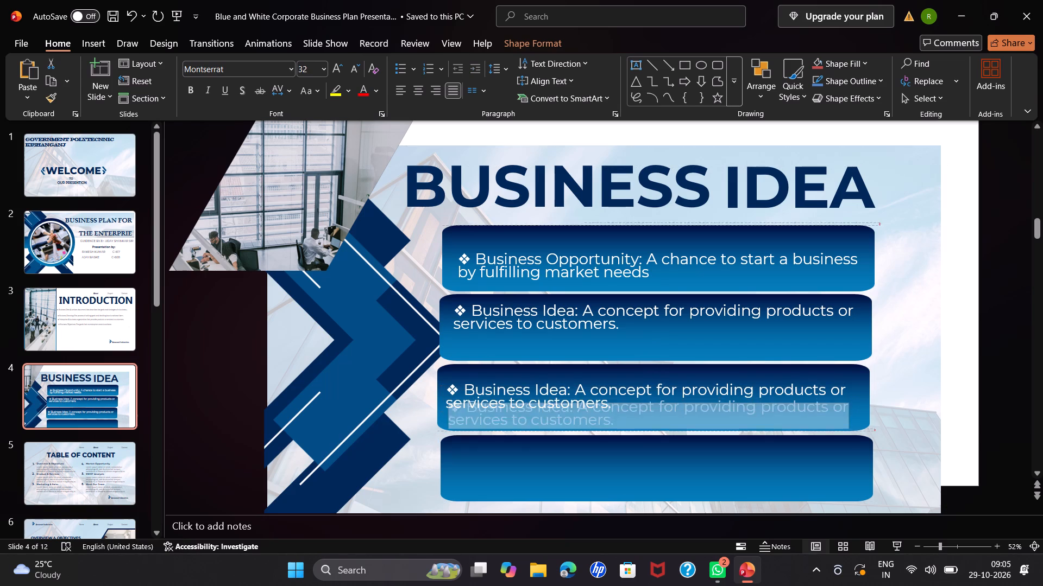
pyautogui.moveTo(678, 429); pyautogui.dragTo(681, 477)
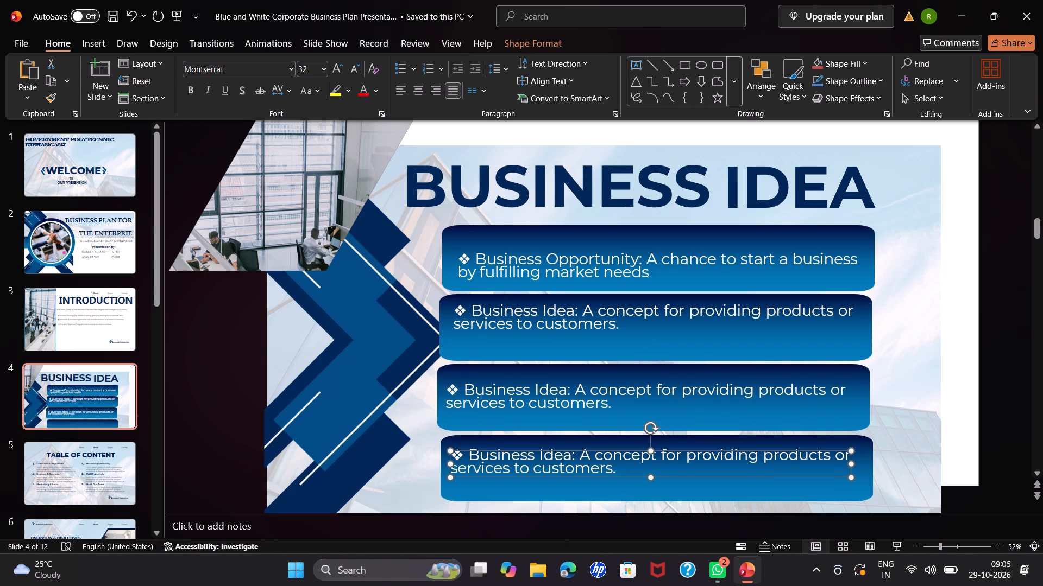
# Clear the duplicated Business Idea sentence from the third blue box's text, keeping its diamond bullet.
pyautogui.click(614, 405)
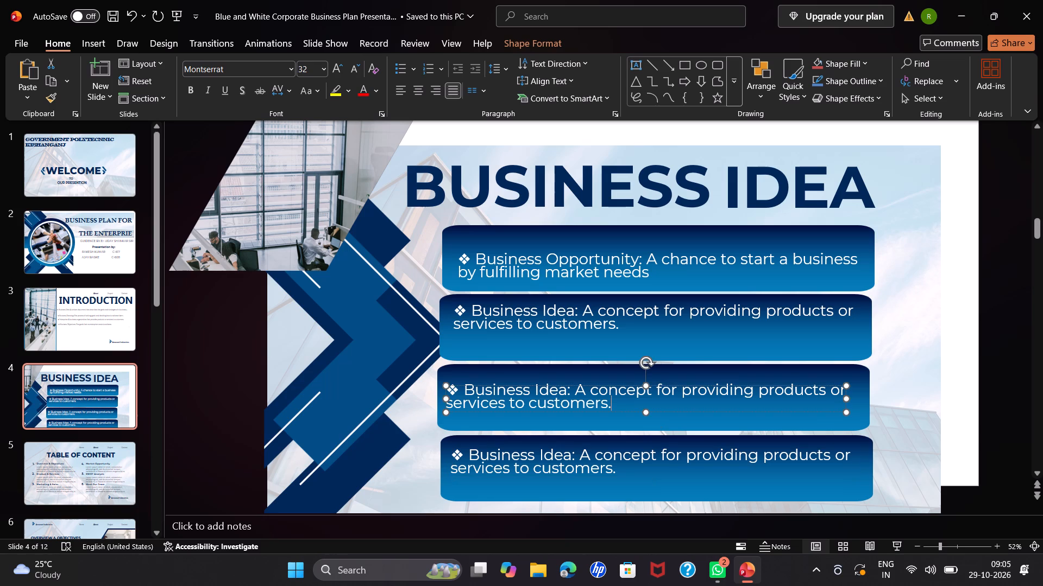
pyautogui.moveTo(614, 405); pyautogui.dragTo(599, 404)
pyautogui.moveTo(599, 404); pyautogui.dragTo(497, 381)
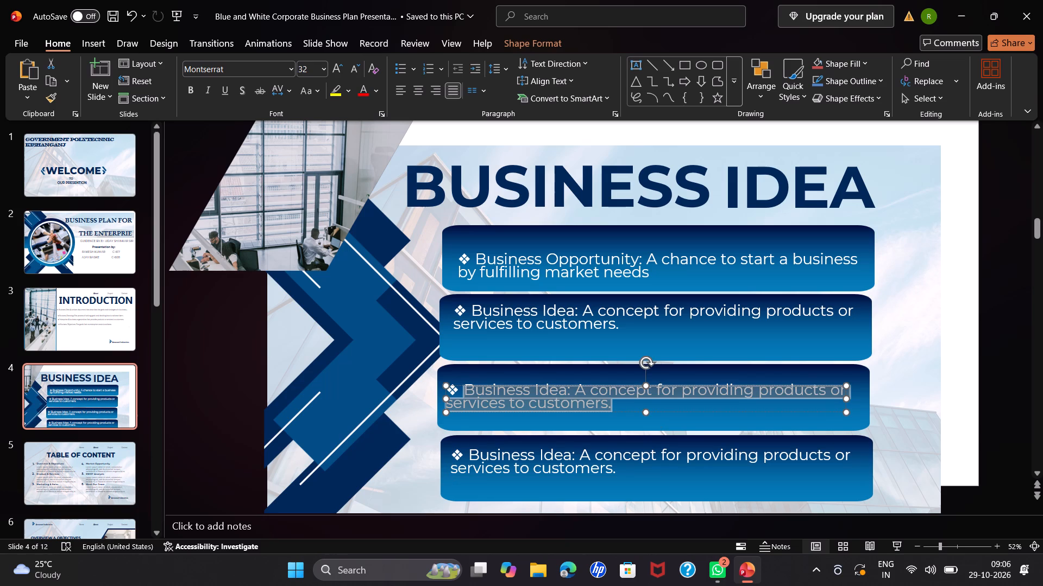
pyautogui.moveTo(497, 381); pyautogui.dragTo(495, 383)
pyautogui.press('BackSpace')
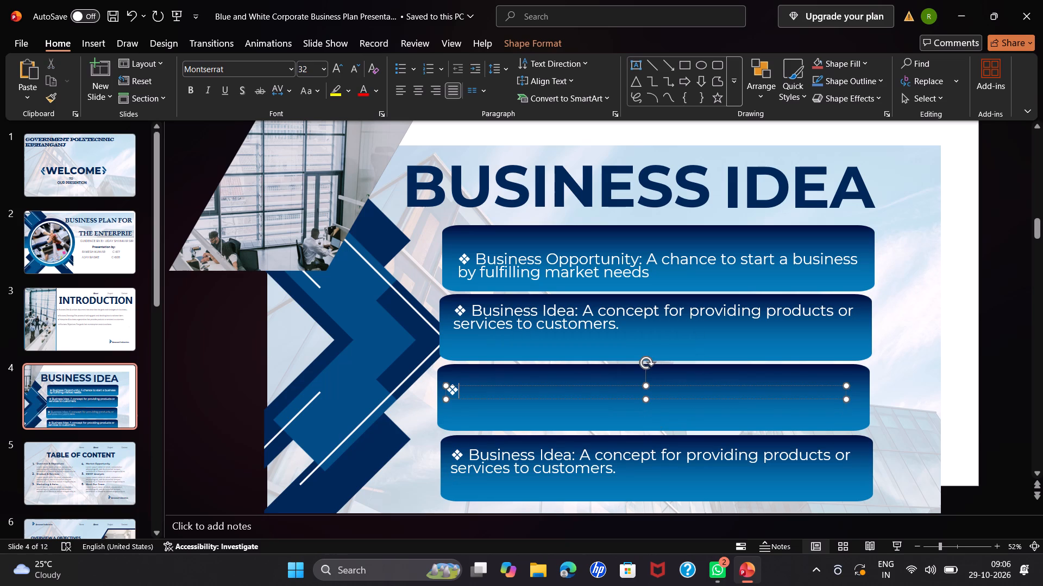
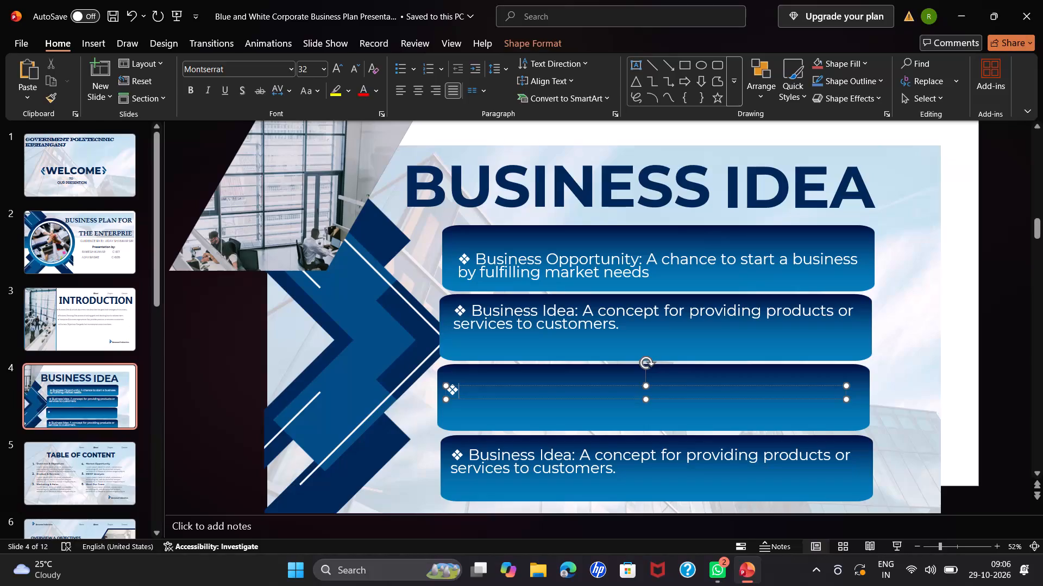
# Paste "Innovation: Introducing new ideas, products, or methods to improve business." after the third blue box's bullet and slightly widen its text box.
pyautogui.hotkey('ctrl', 'v')
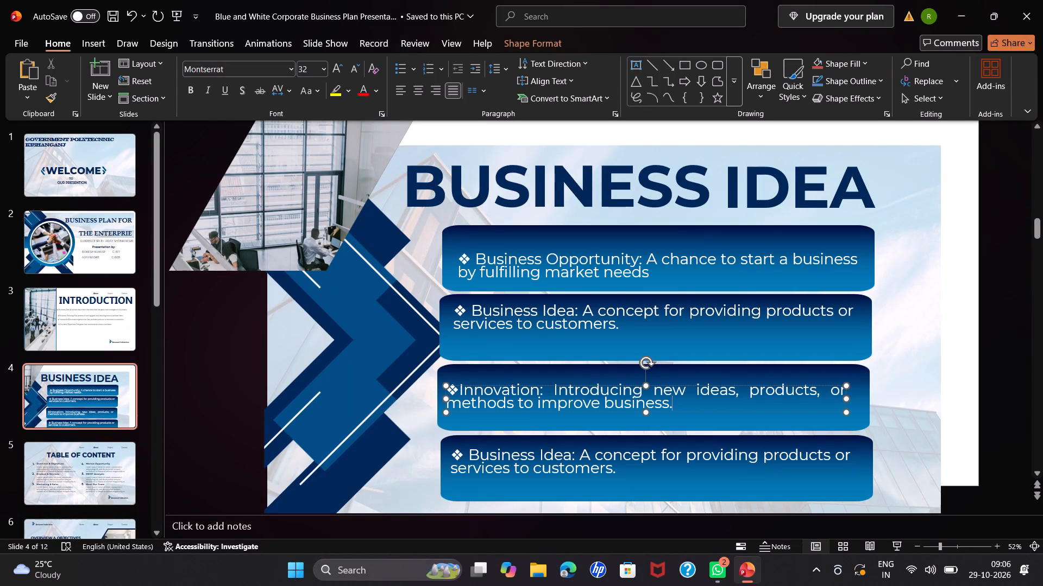
pyautogui.moveTo(843, 400); pyautogui.dragTo(849, 402)
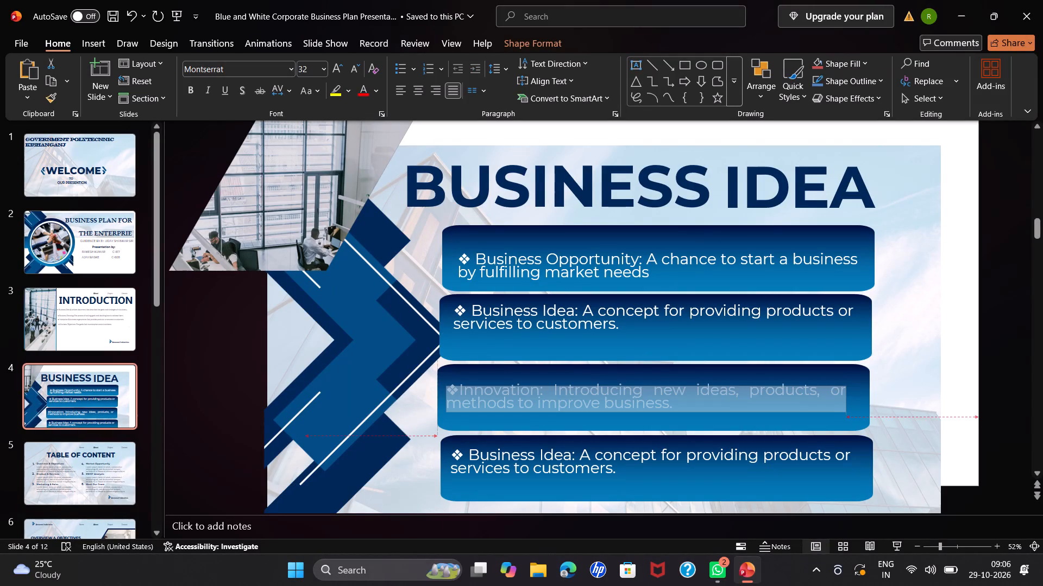
pyautogui.moveTo(849, 402); pyautogui.dragTo(862, 396)
pyautogui.click(954, 337)
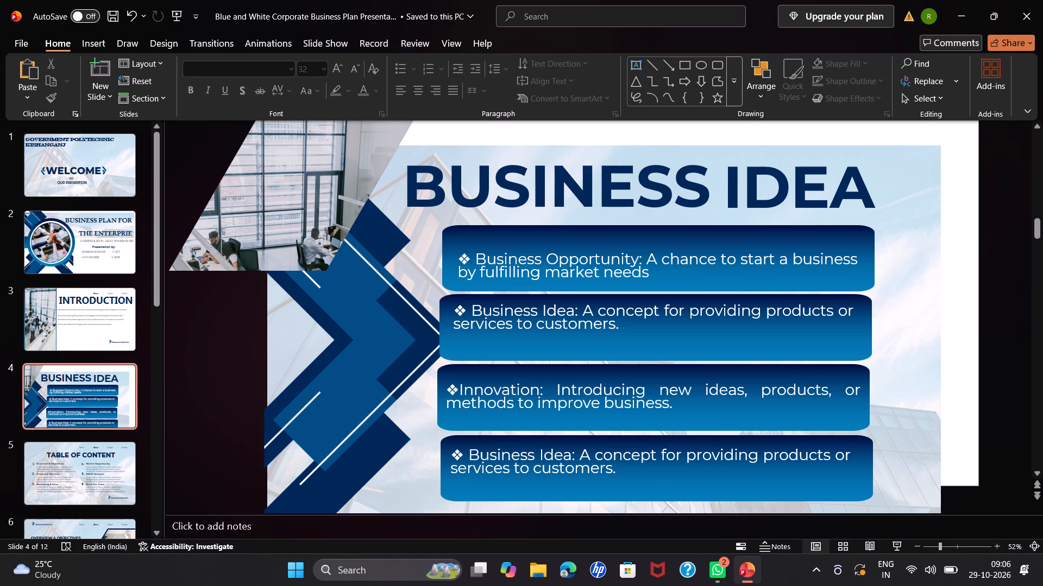
# Clear the duplicated Business Idea sentence from the fourth blue box's text, keeping its diamond bullet followed by a space.
pyautogui.moveTo(846, 454); pyautogui.dragTo(571, 459)
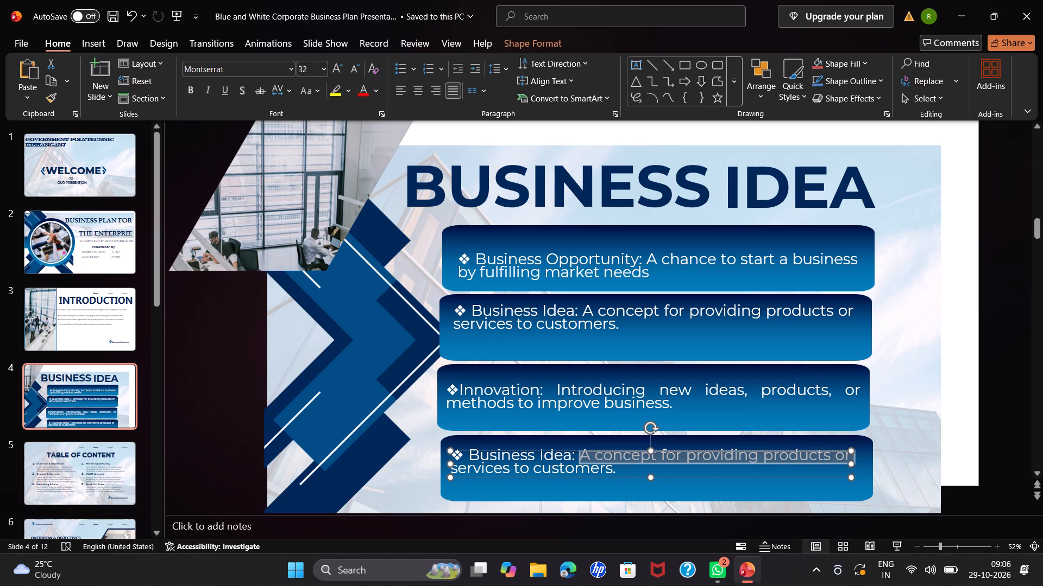
pyautogui.moveTo(571, 459); pyautogui.dragTo(629, 487)
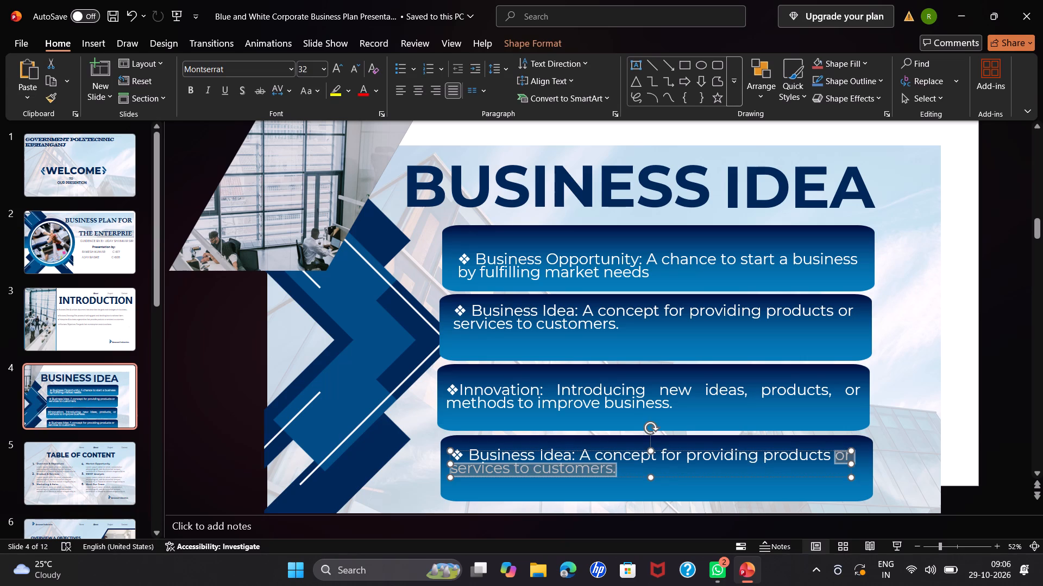
pyautogui.moveTo(629, 487); pyautogui.dragTo(626, 466)
pyautogui.moveTo(932, 394); pyautogui.dragTo(929, 407)
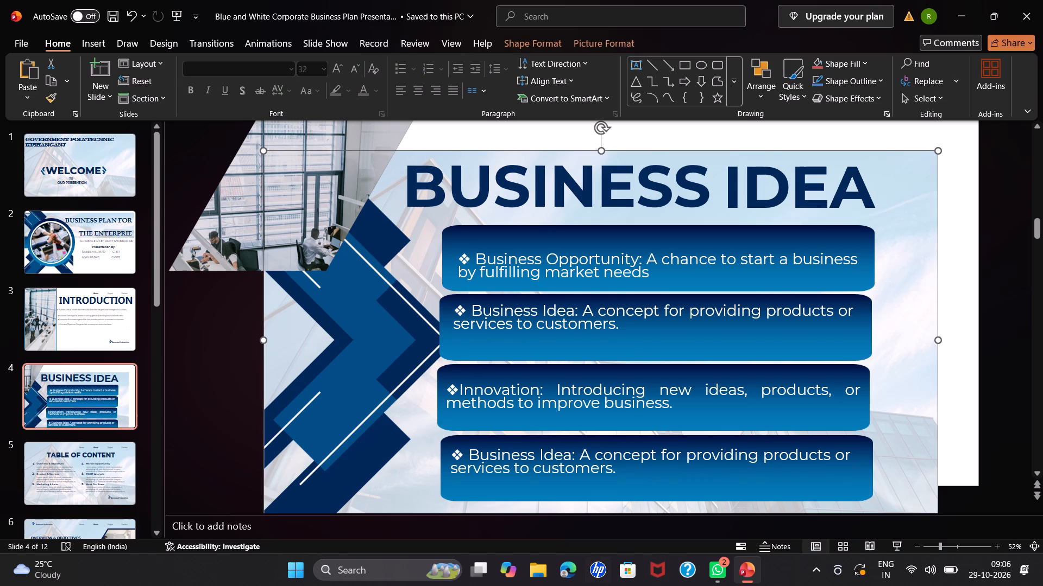
pyautogui.moveTo(468, 453); pyautogui.dragTo(648, 460)
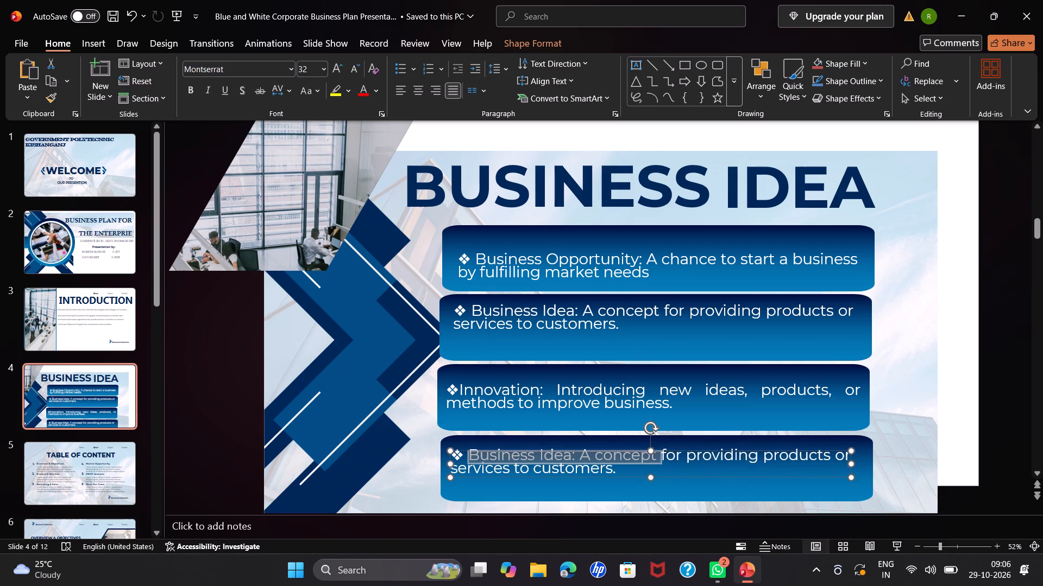
pyautogui.moveTo(648, 460); pyautogui.dragTo(856, 478)
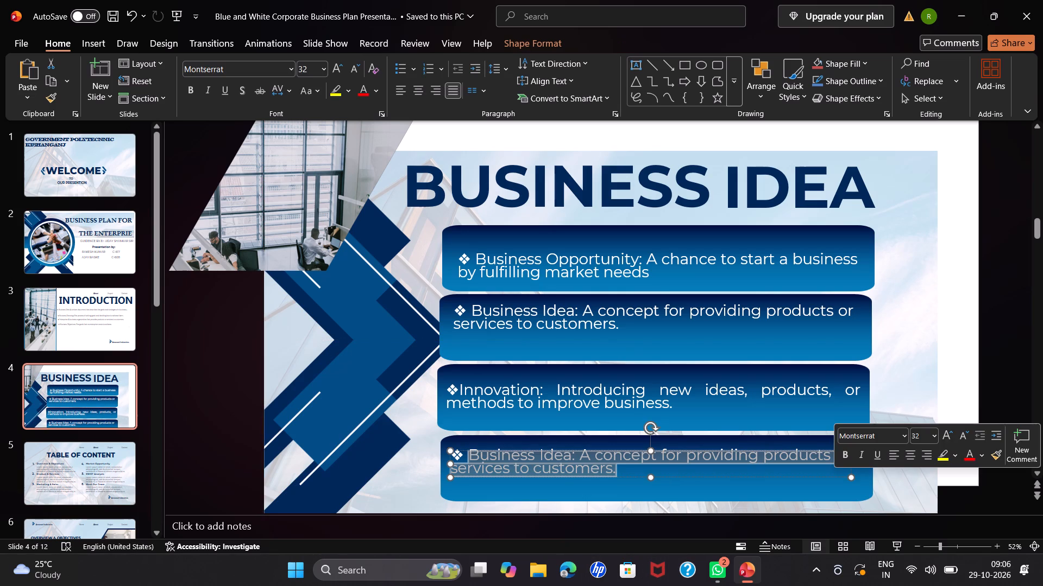
pyautogui.press('BackSpace')
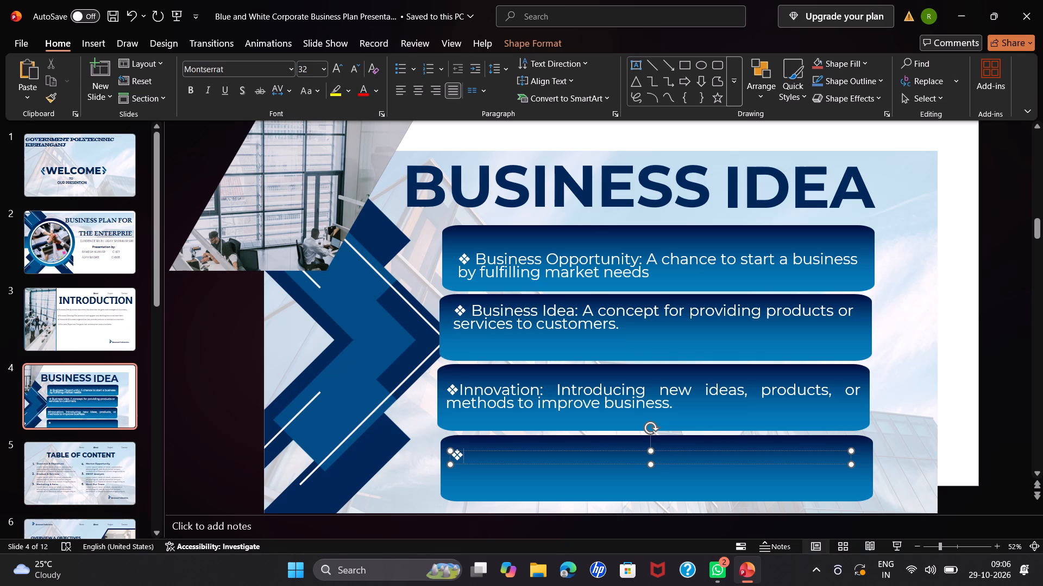
pyautogui.press('space')
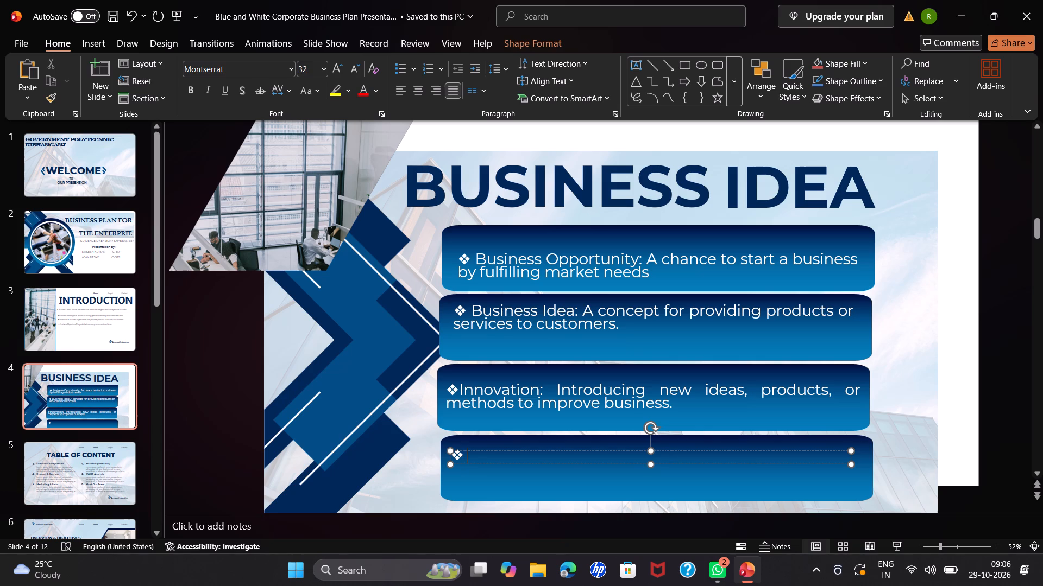
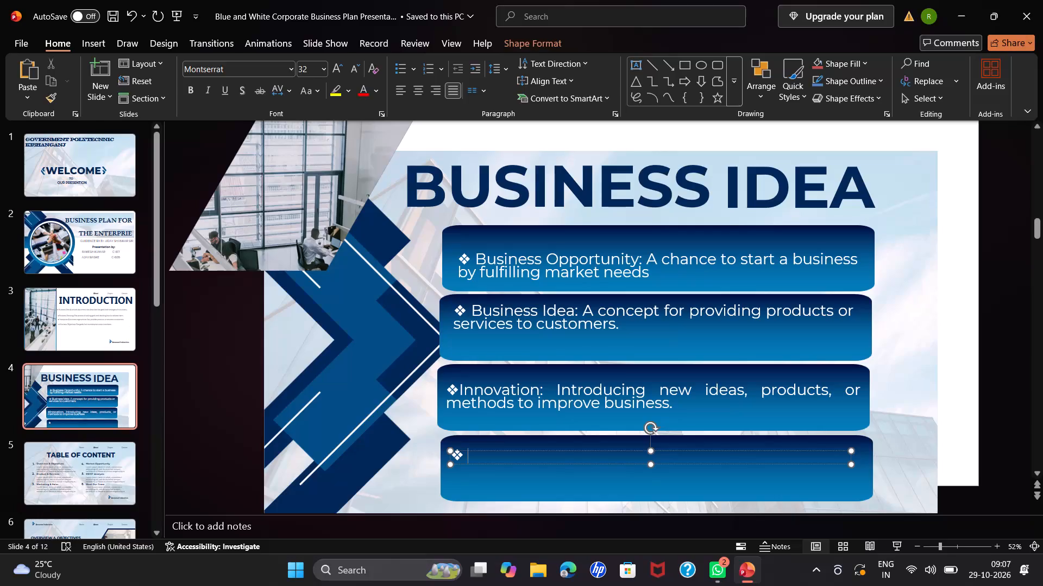
# Paste "Feasibility Study: An analysis to determine whether a business idea is practical." into the fourth blue box, leaving one space after its bullet.
pyautogui.hotkey('ctrl', 'v')
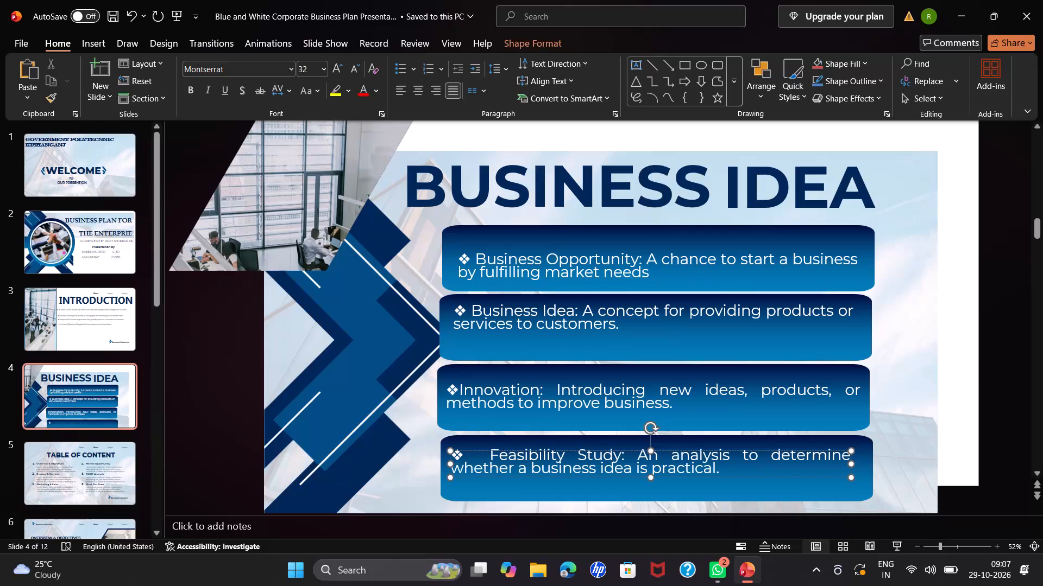
pyautogui.click(486, 455)
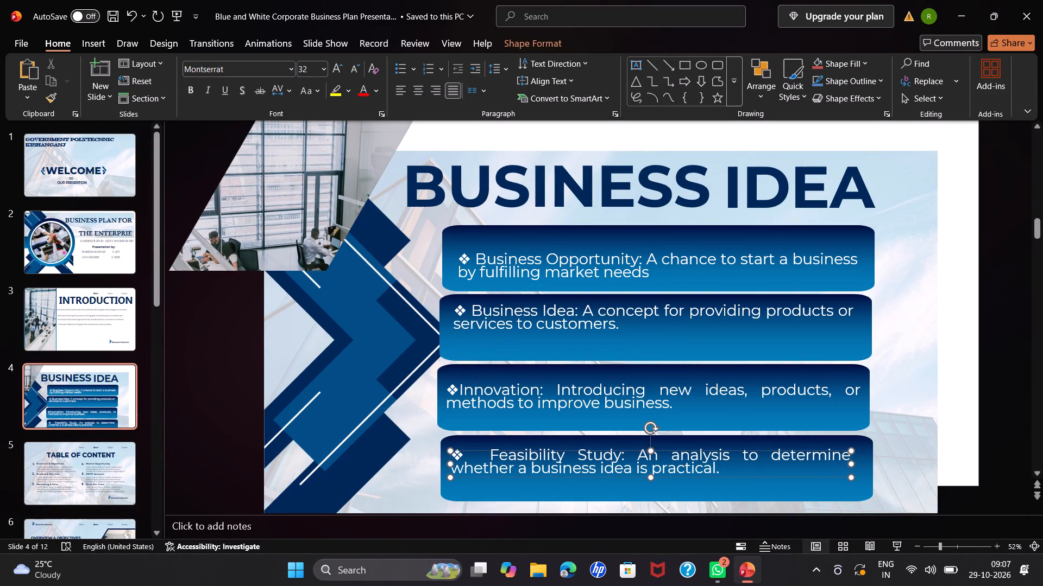
pyautogui.press('BackSpace')
pyautogui.press('BackSpace')
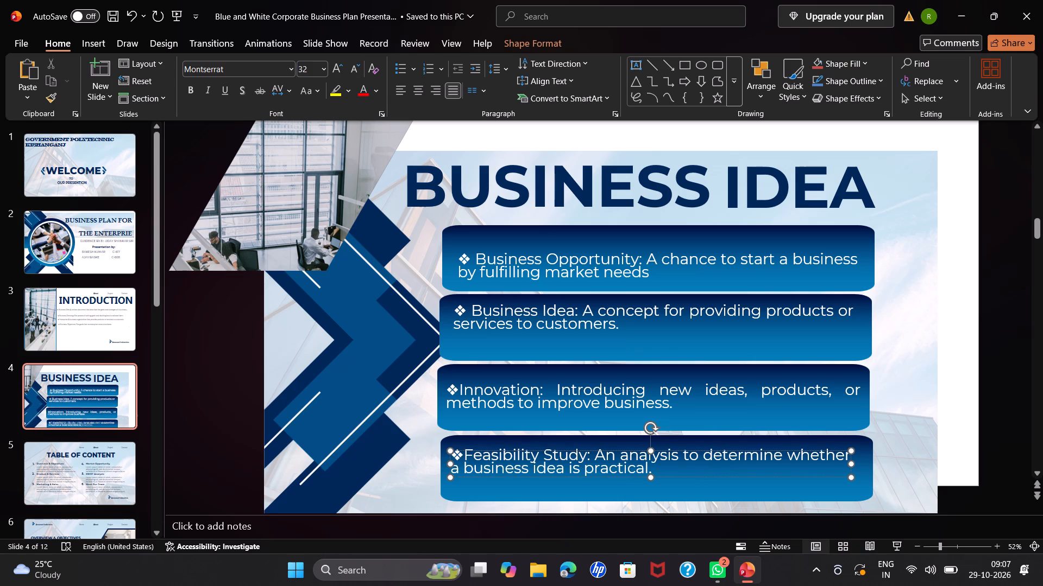
pyautogui.press('space')
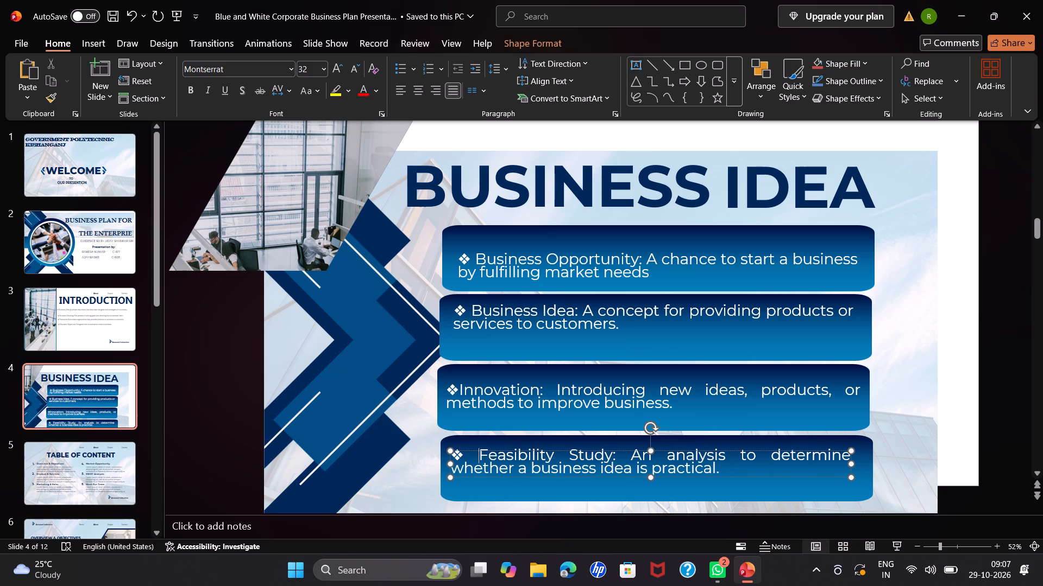
pyautogui.press('BackSpace')
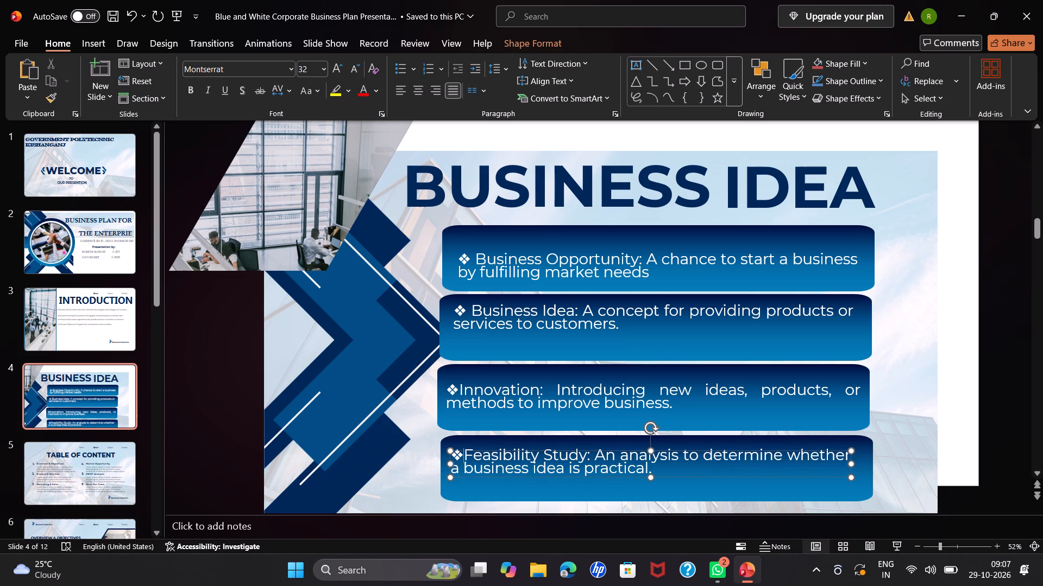
pyautogui.press('space')
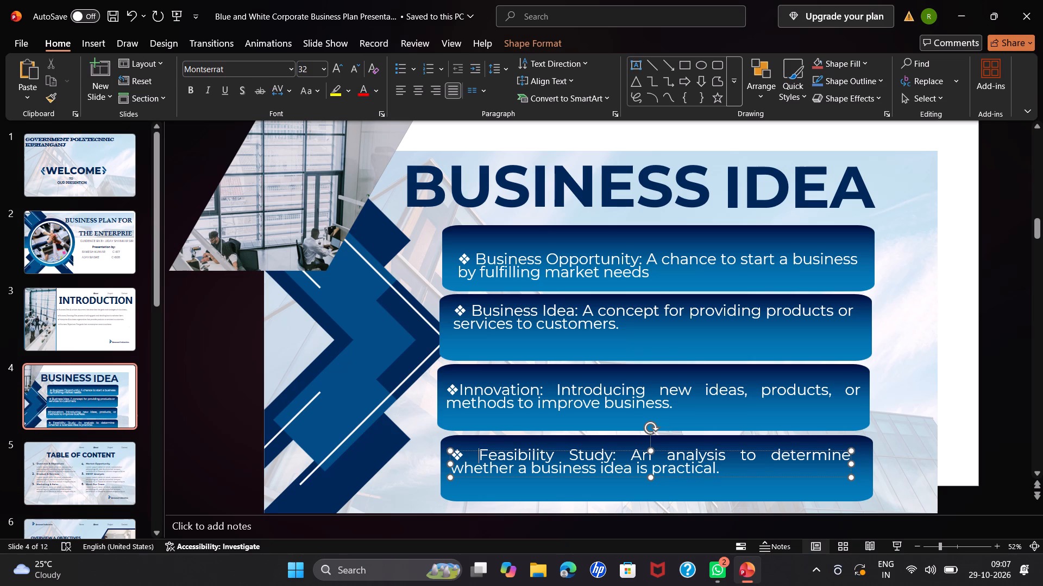
pyautogui.press('BackSpace')
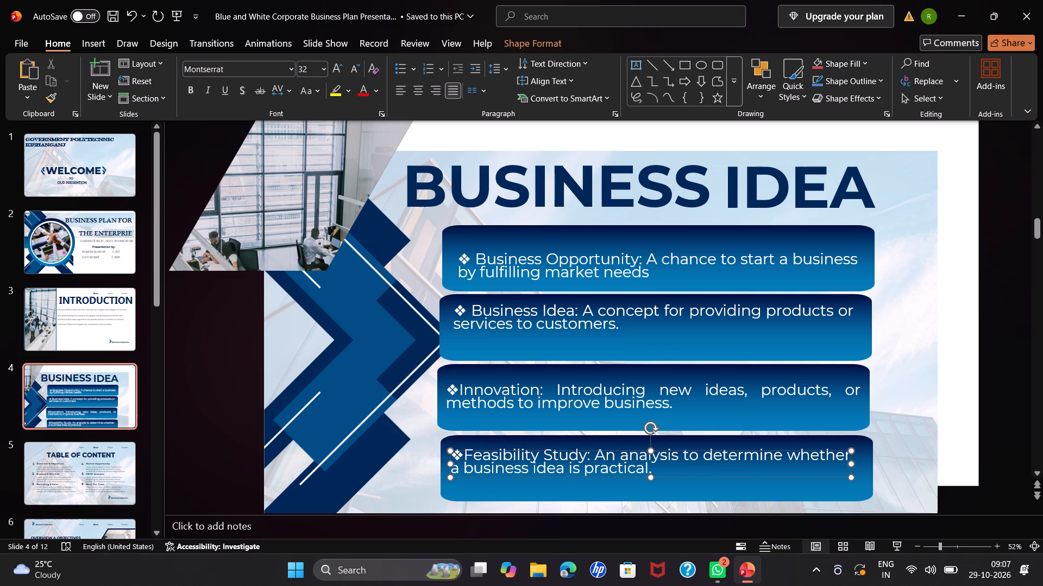
pyautogui.press('space')
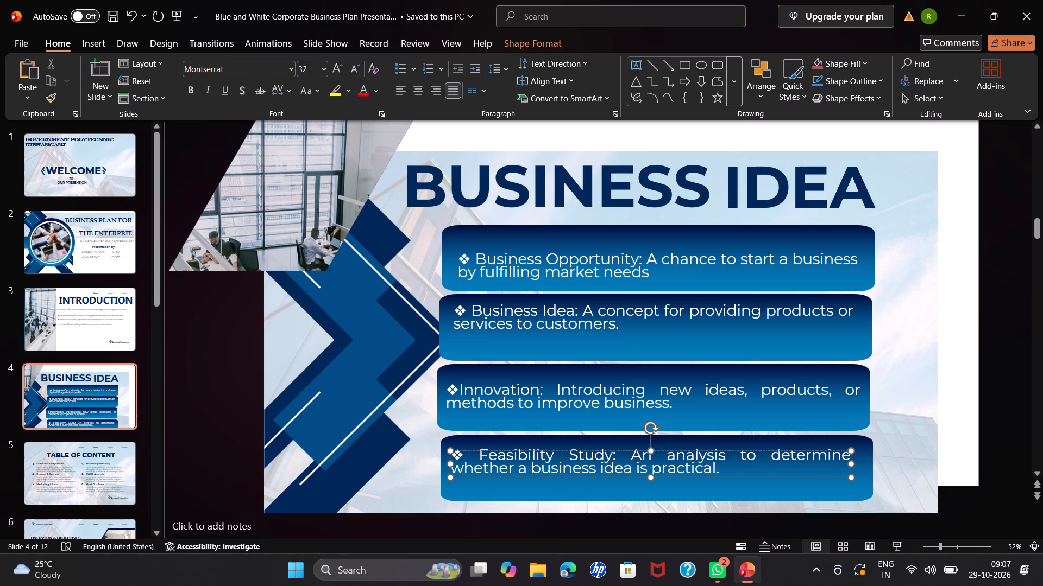
# Widen the Feasibility Study text box slightly within the fourth blue box so "whether a" fits on its first line.
pyautogui.moveTo(853, 475); pyautogui.dragTo(859, 476)
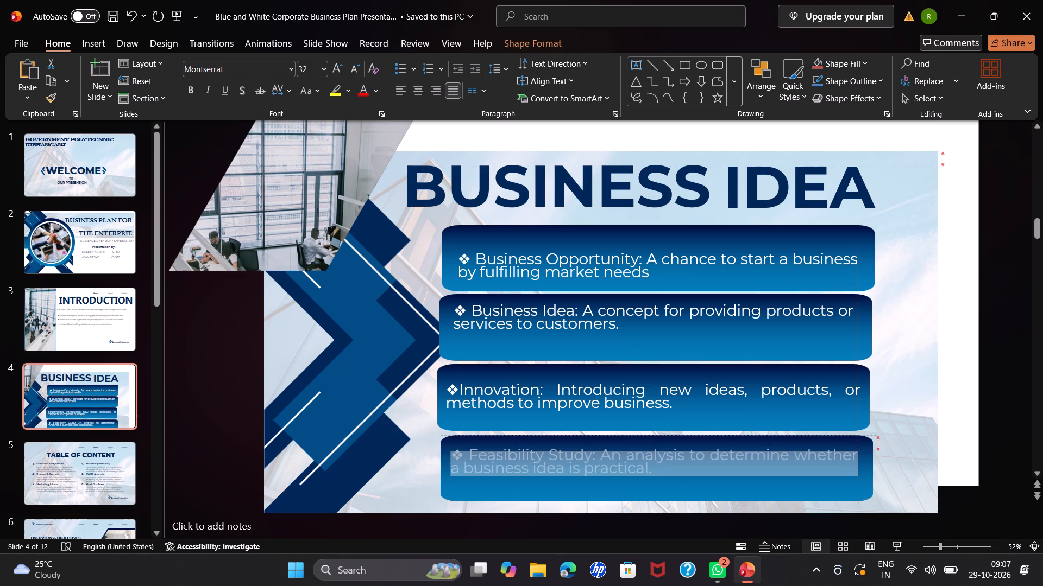
pyautogui.moveTo(859, 476); pyautogui.dragTo(868, 475)
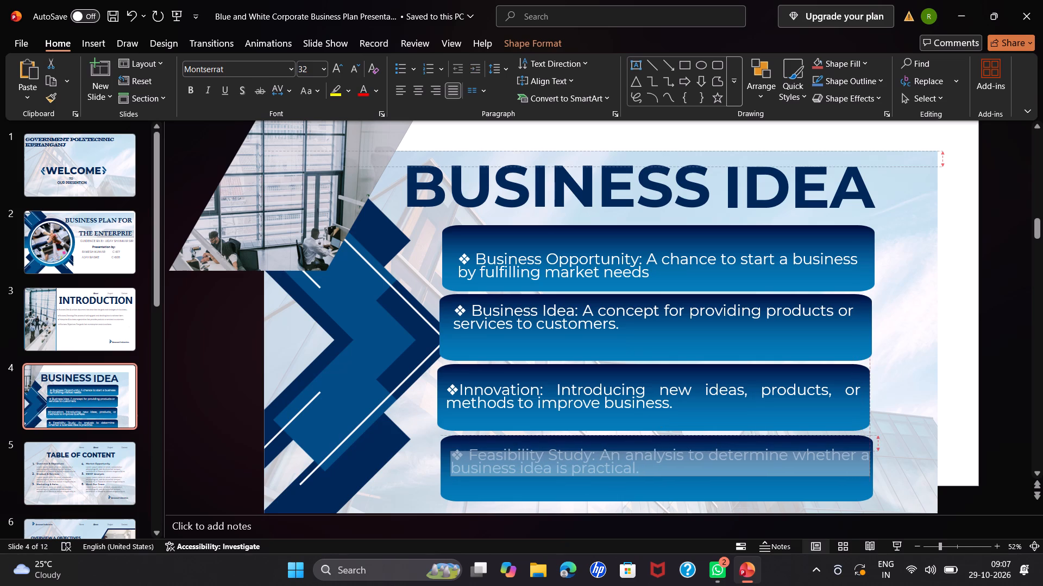
pyautogui.moveTo(868, 475); pyautogui.dragTo(862, 476)
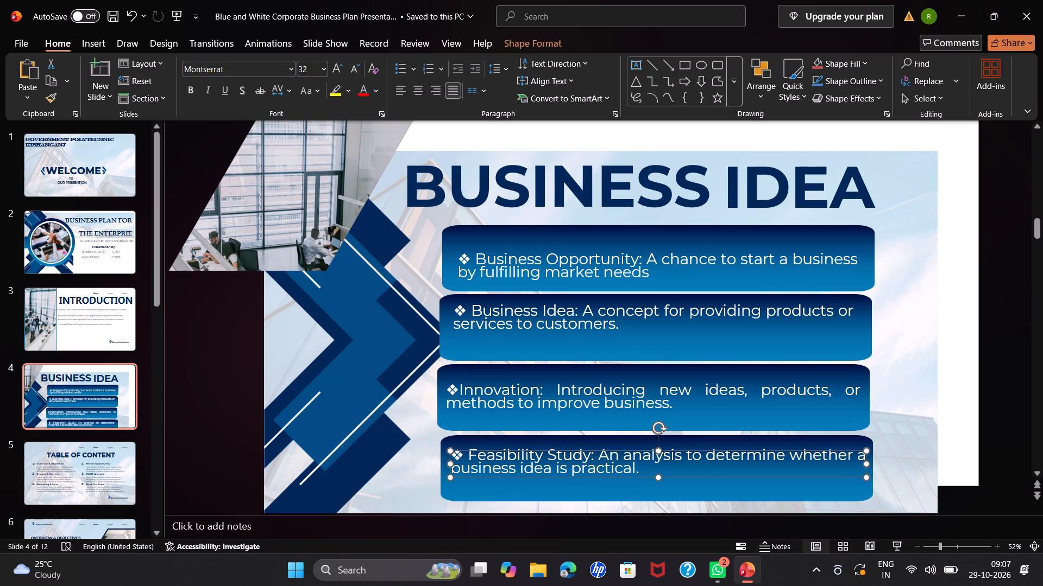
# Deselect the Feasibility Study text box, open the Table of Content slide and select its background picture.
pyautogui.click(962, 372)
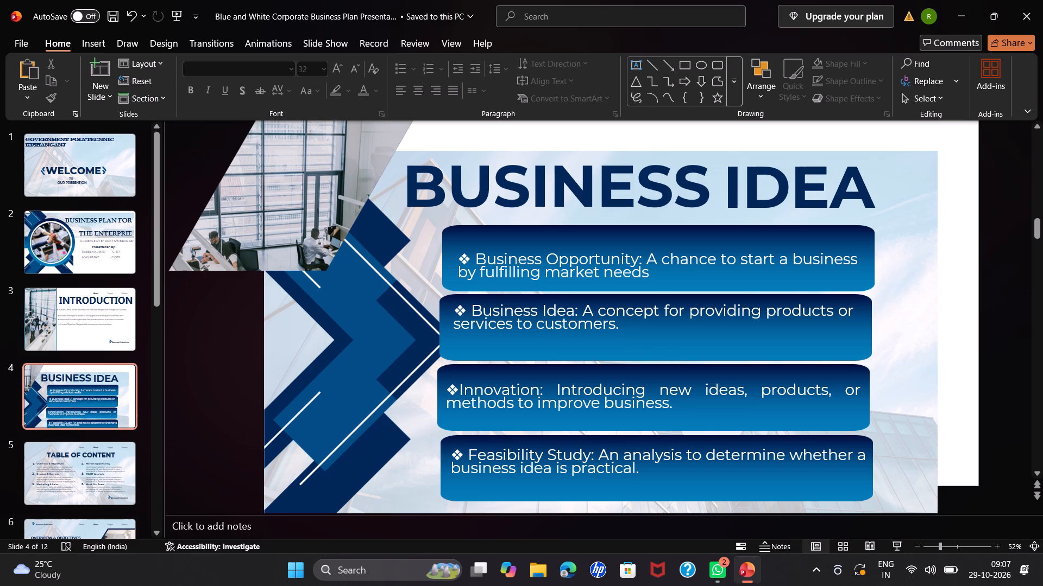
pyautogui.click(99, 467)
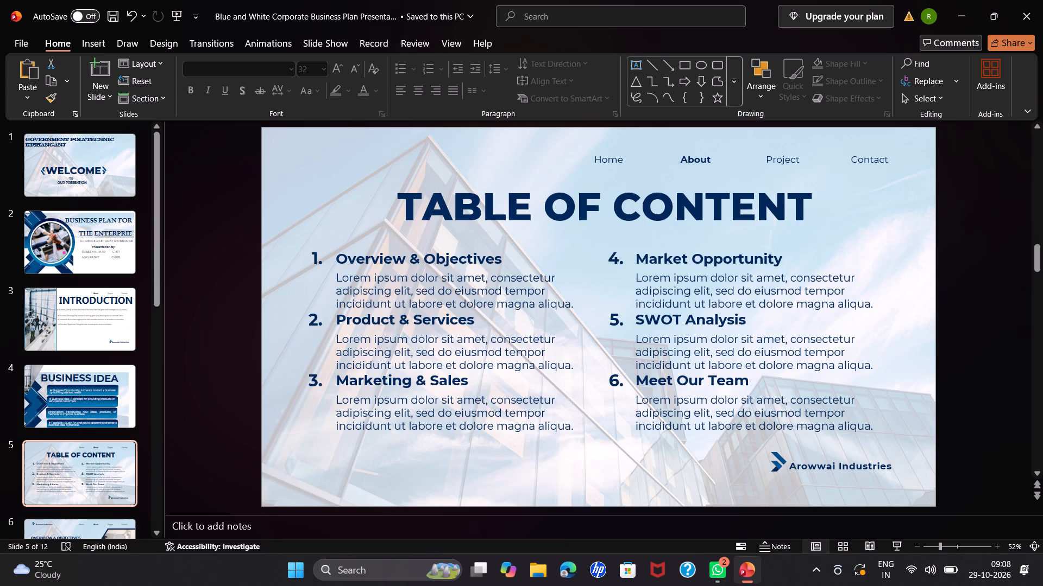
pyautogui.click(593, 160)
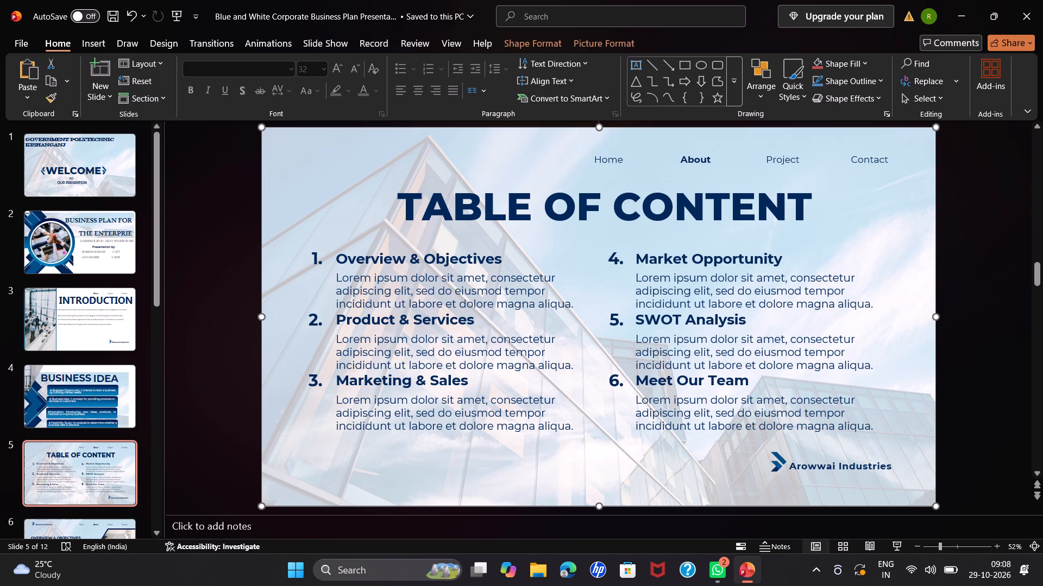
pyautogui.click(890, 244)
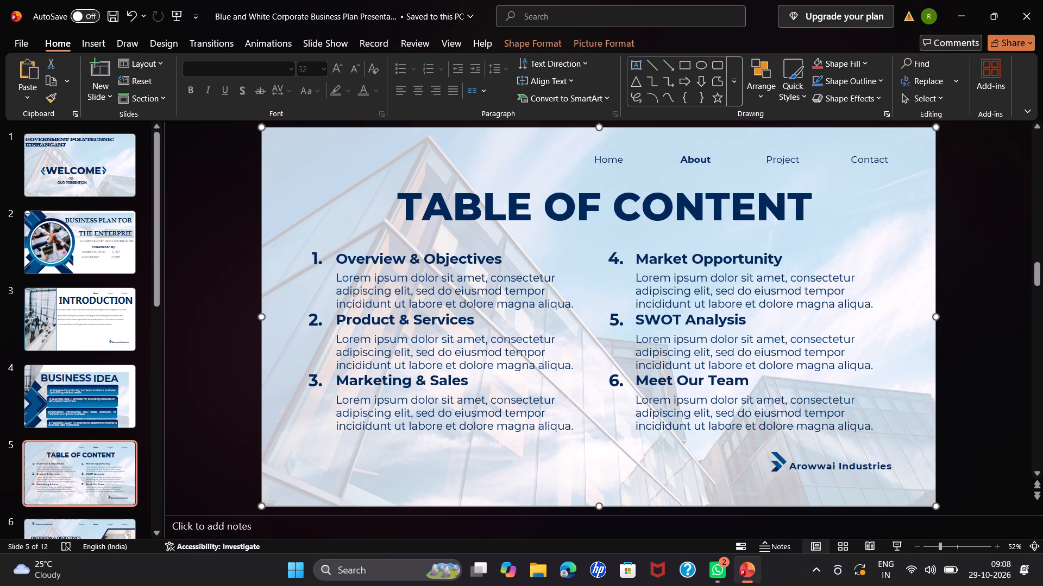
pyautogui.click(891, 253)
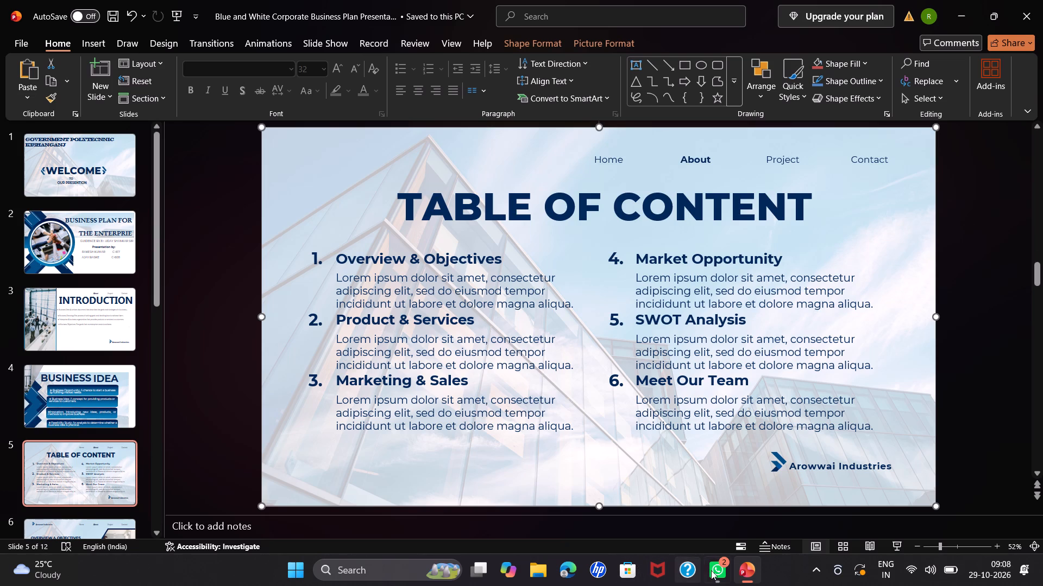
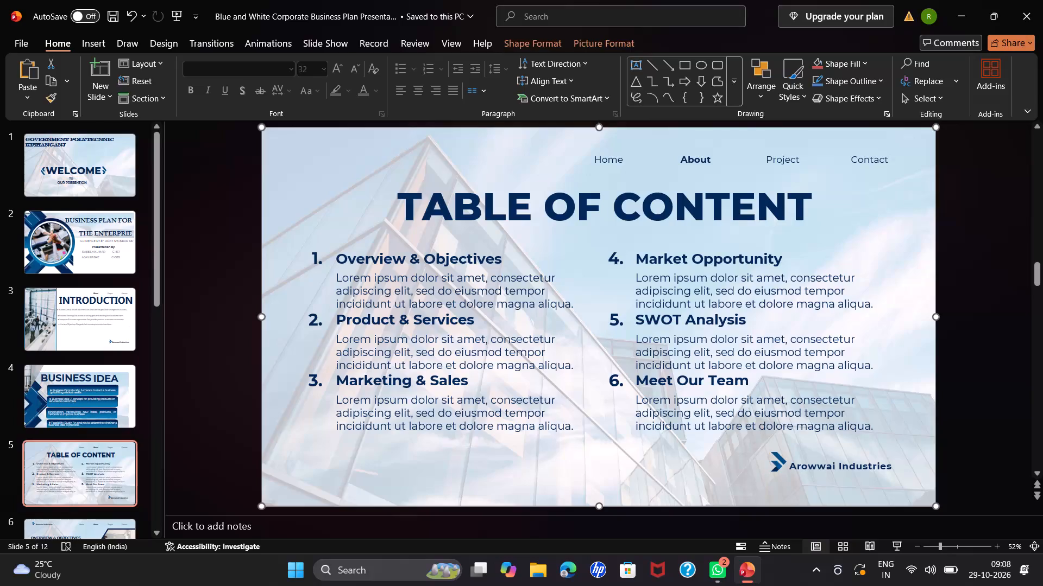
# Delete the "o" from "Arowwai Industries" on the Table of Content slide and select the whole group containing the logo and navigation labels.
pyautogui.click(810, 467)
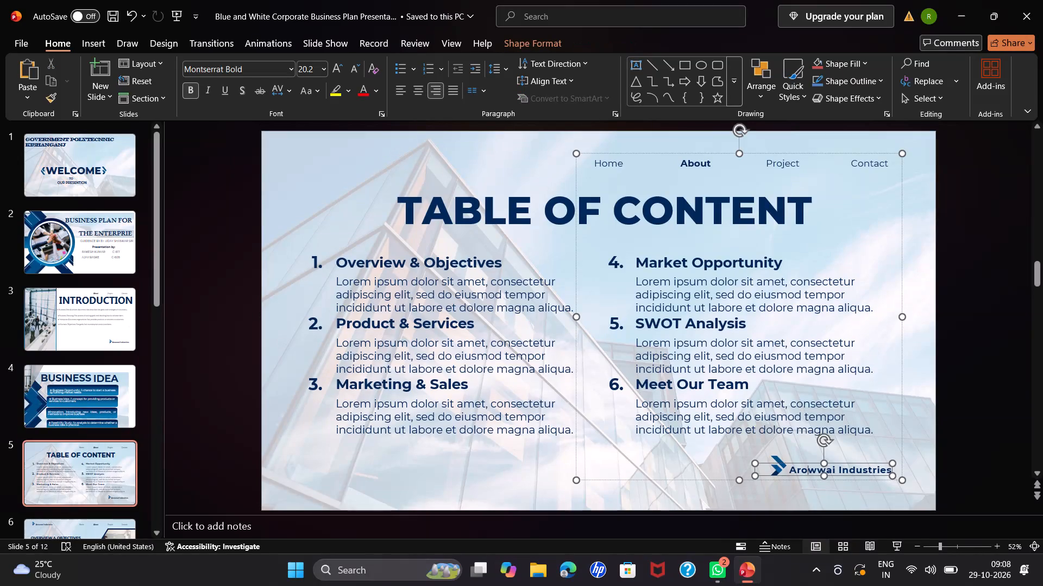
pyautogui.press('BackSpace')
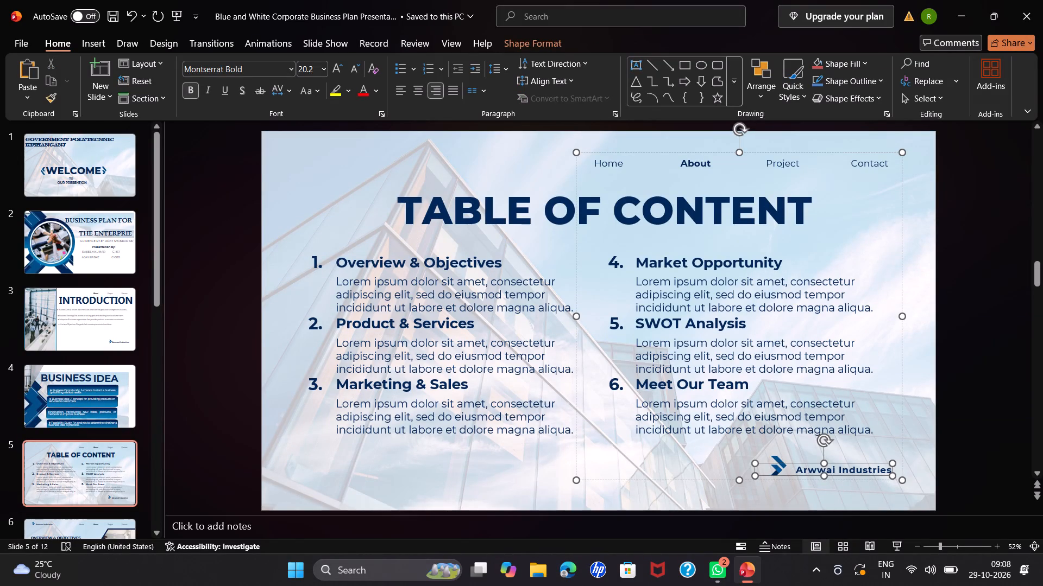
pyautogui.click(702, 479)
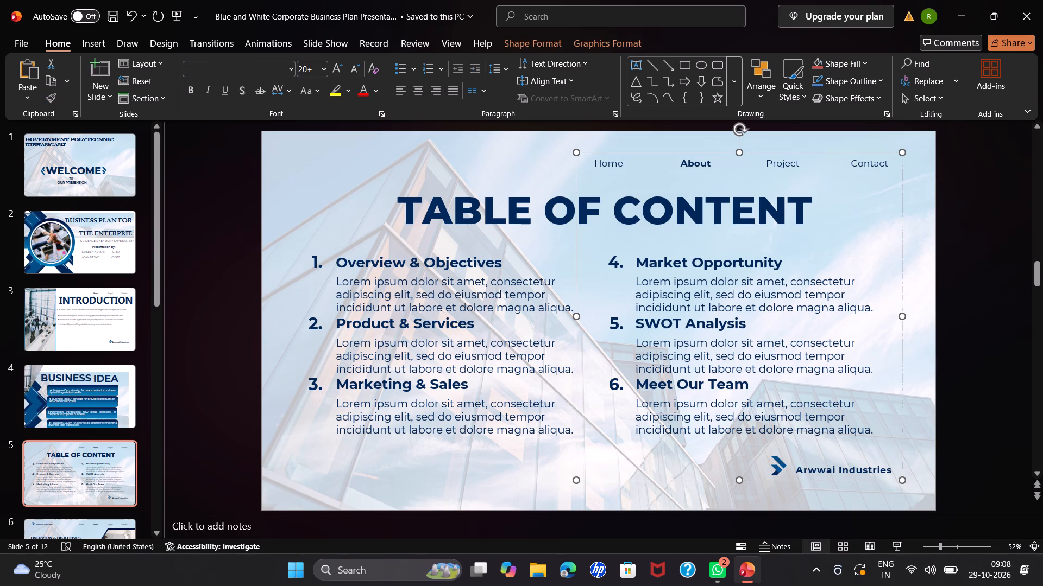
# Delete the selected group with the Home, About, Project and Contact labels and the Arwwai Industries logo from slide 5.
pyautogui.press('BackSpace')
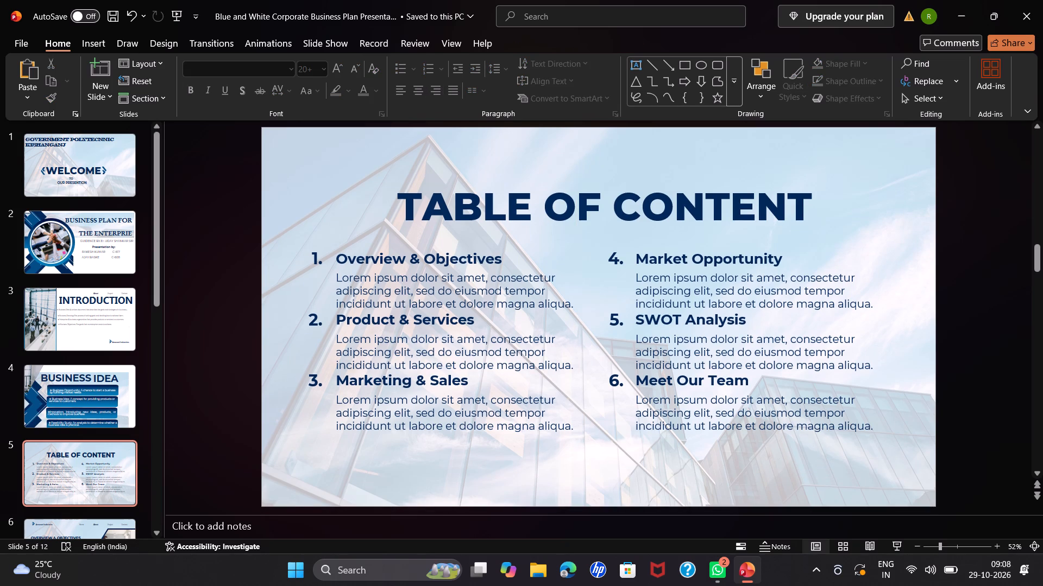
# Replace slide 5's "TABLE OF CONTENT" title with the copied text "Feasibility Study: An analysis to determine whether a business idea is practical.".
pyautogui.moveTo(401, 205); pyautogui.dragTo(733, 196)
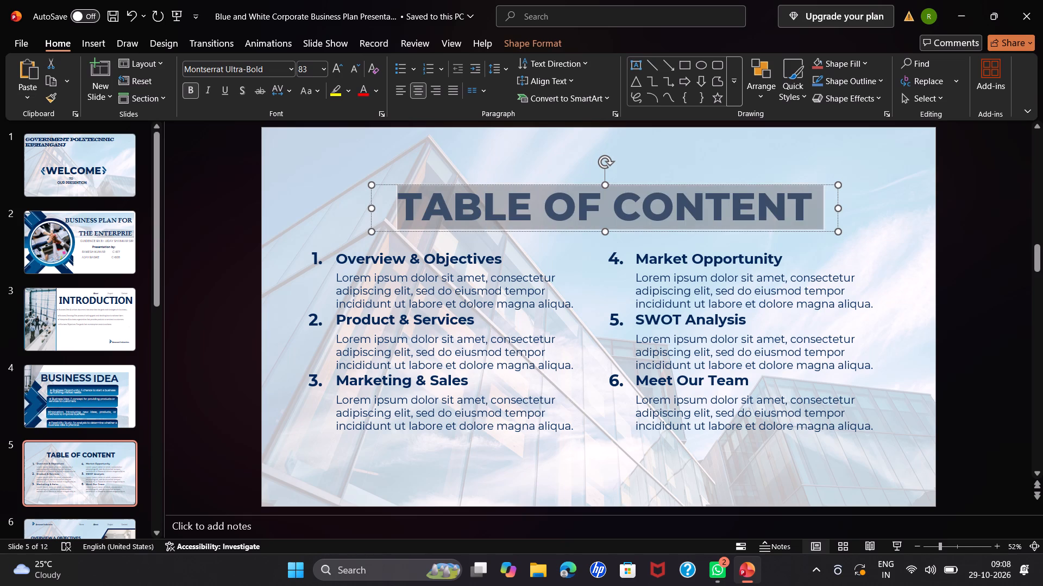
pyautogui.moveTo(733, 196); pyautogui.dragTo(789, 200)
pyautogui.press('BackSpace')
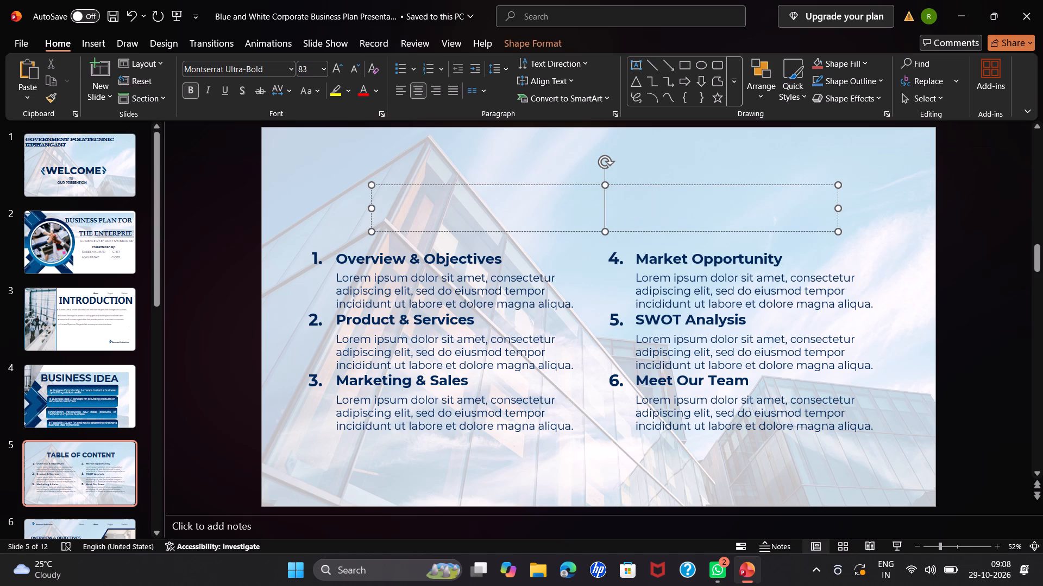
pyautogui.hotkey('ctrl', 'v')
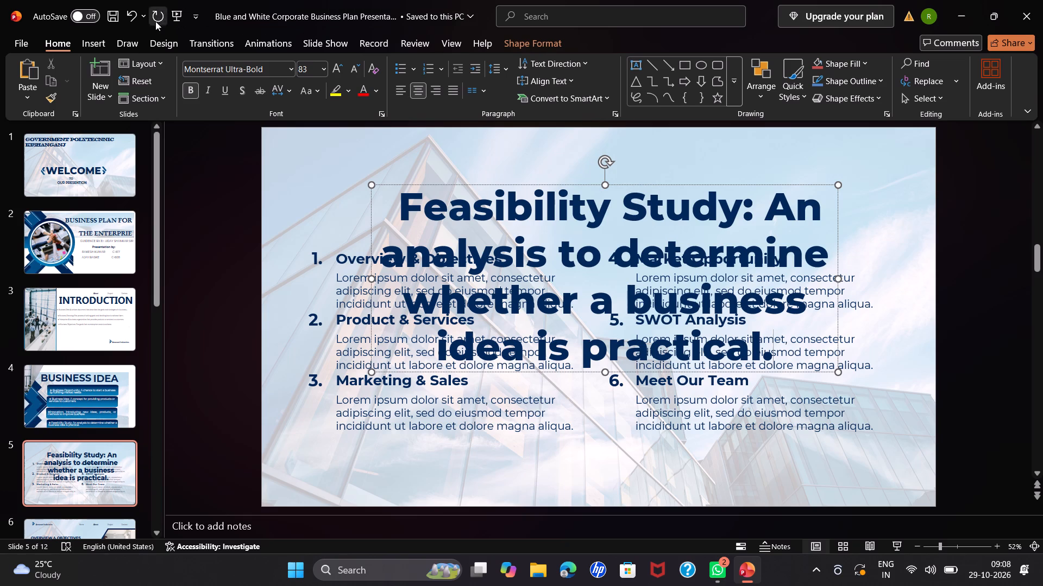
# Undo pasting the Feasibility Study text into slide 5's title box.
pyautogui.click(137, 22)
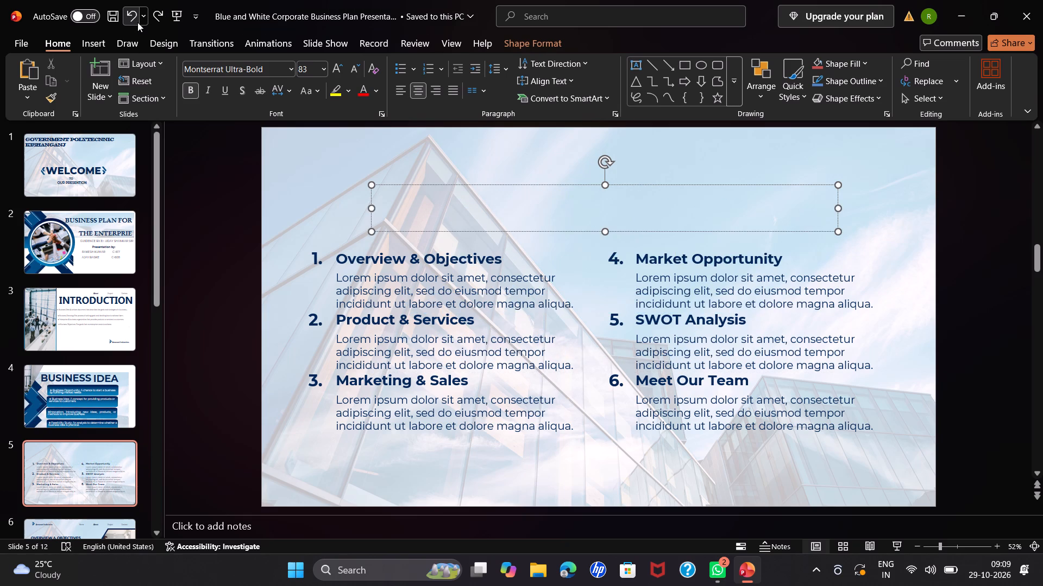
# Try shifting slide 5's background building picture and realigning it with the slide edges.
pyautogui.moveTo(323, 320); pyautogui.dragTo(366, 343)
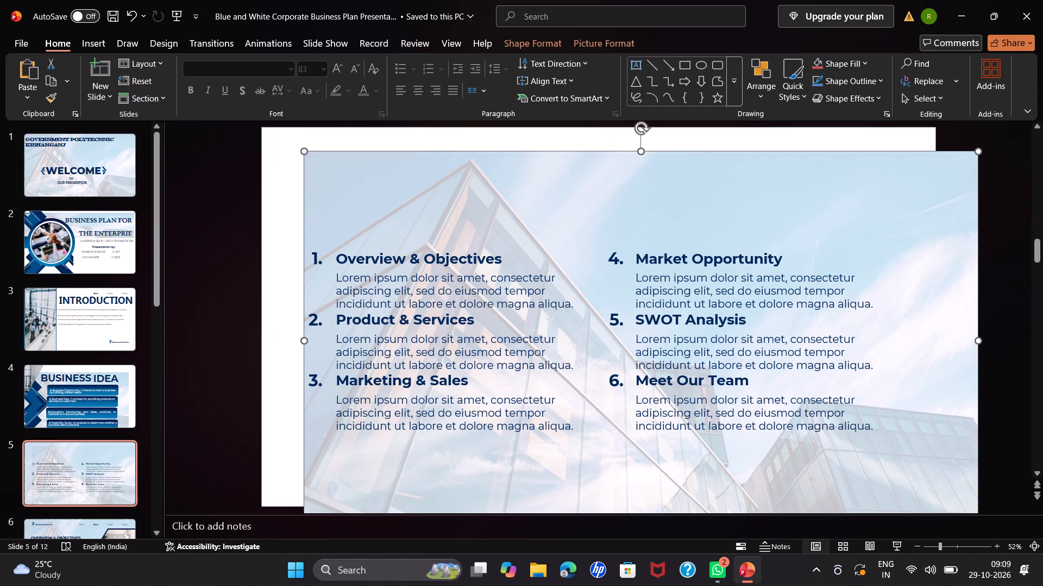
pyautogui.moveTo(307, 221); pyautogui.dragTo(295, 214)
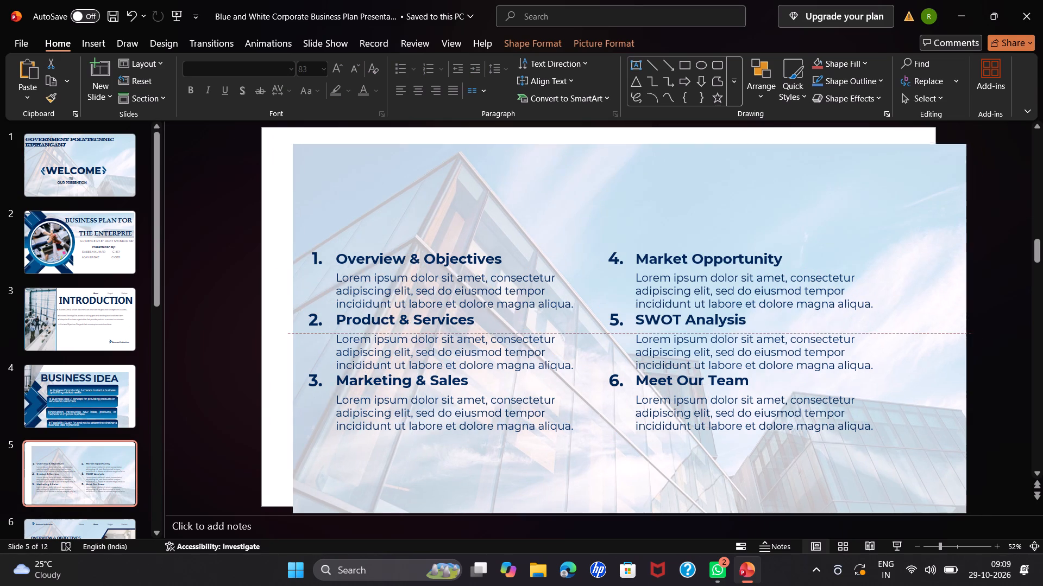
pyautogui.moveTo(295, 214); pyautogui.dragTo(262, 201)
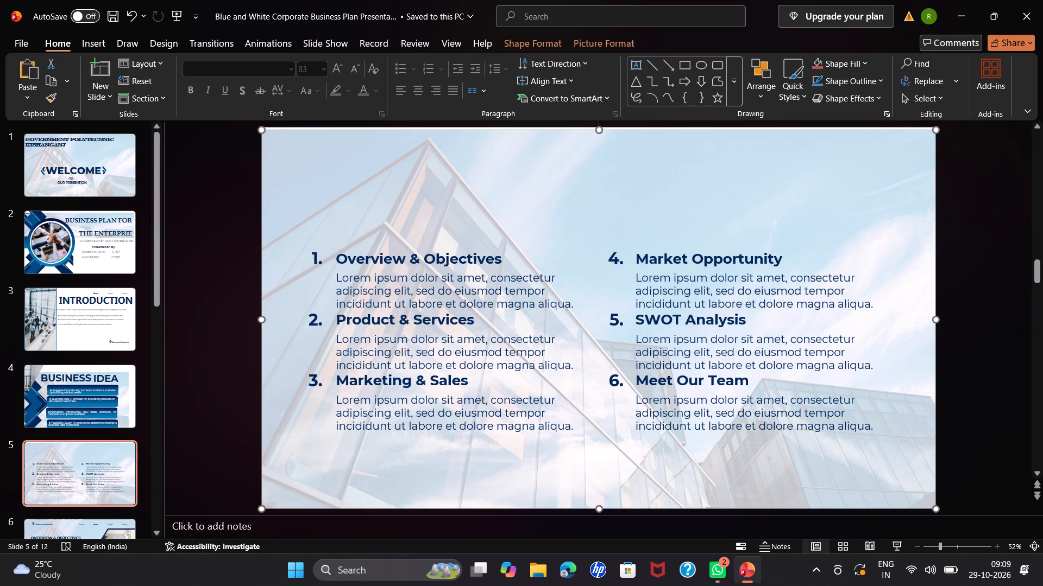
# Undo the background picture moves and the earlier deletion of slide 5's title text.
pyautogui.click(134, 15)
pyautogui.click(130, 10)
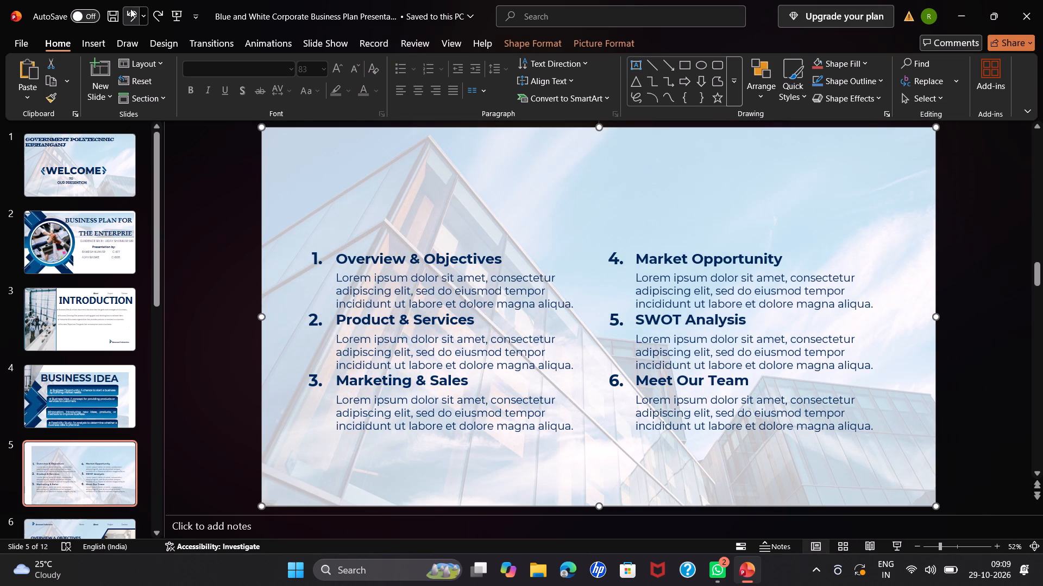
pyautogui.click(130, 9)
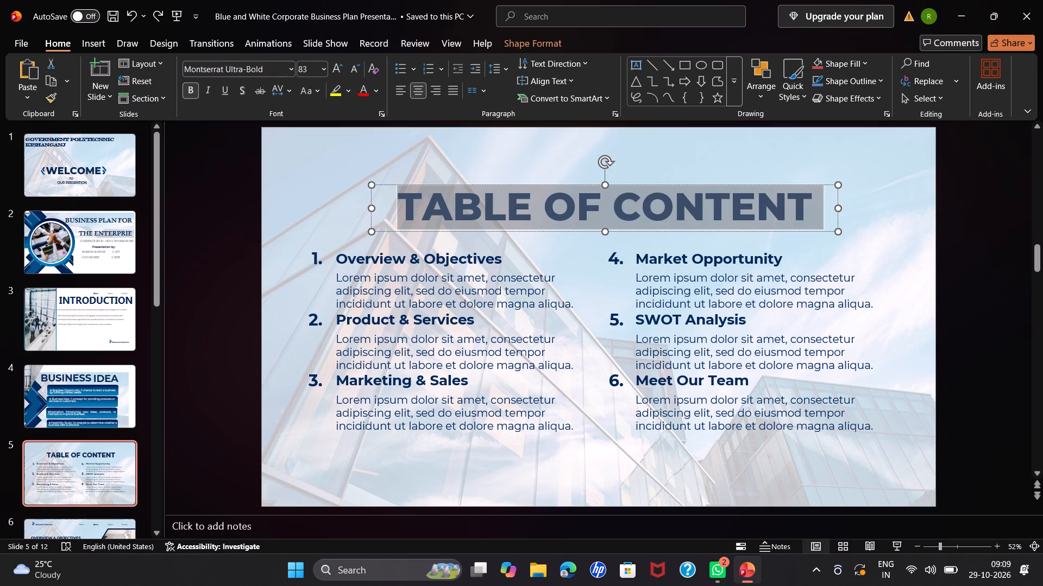
# Clear the "TABLE OF CONTENT" text from slide 5's title box.
pyautogui.press('BackSpace')
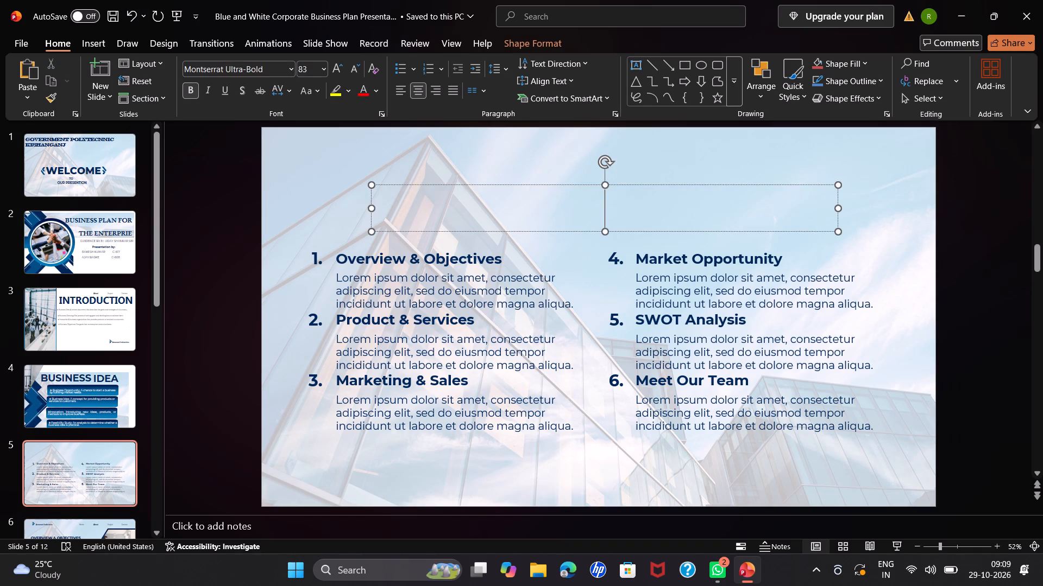
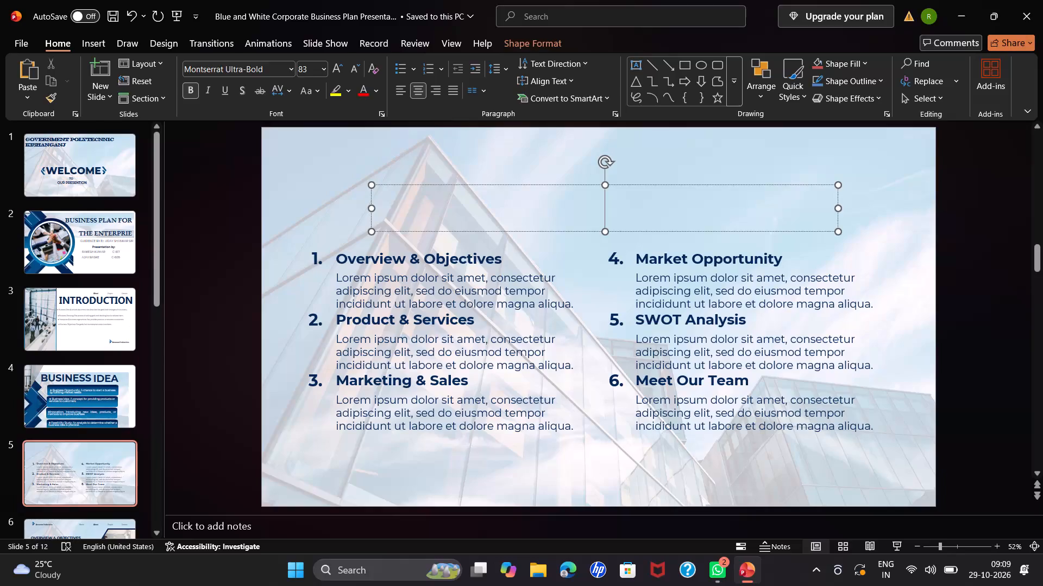
# Paste the copied "MARKET RESEARCH" text as slide 5's title and move the title box slightly up and left on the slide.
pyautogui.hotkey('ctrl', 'v')
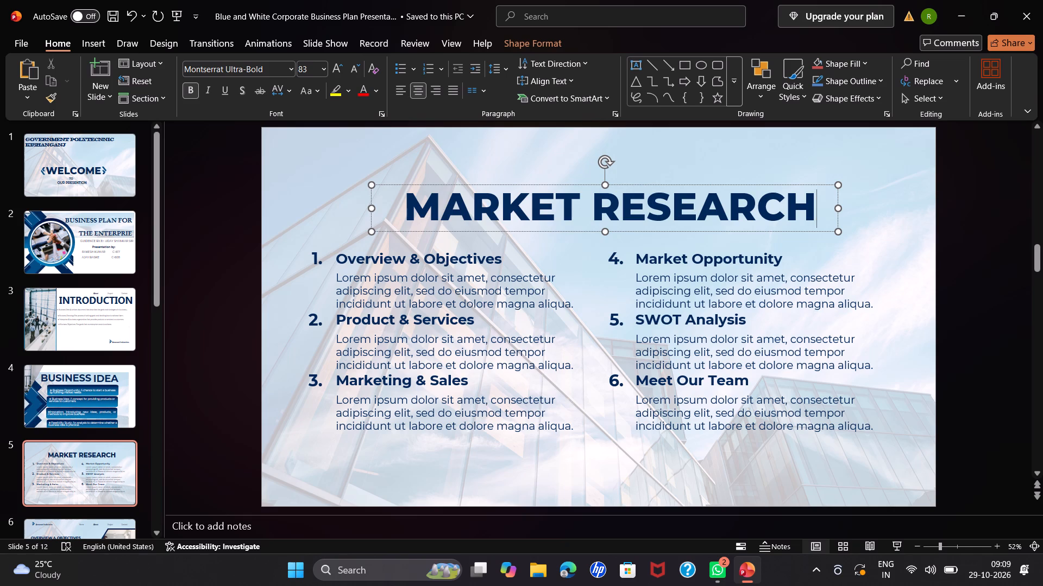
pyautogui.moveTo(445, 186); pyautogui.dragTo(411, 165)
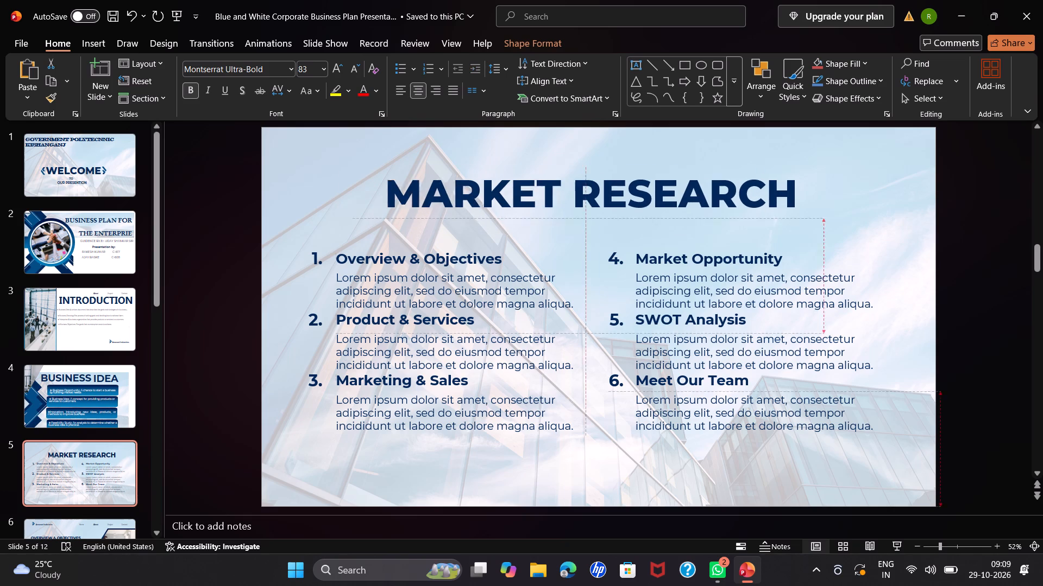
# Move the "MARKET RESEARCH" title up into the upper-left corner of slide 5.
pyautogui.moveTo(411, 165); pyautogui.dragTo(321, 144)
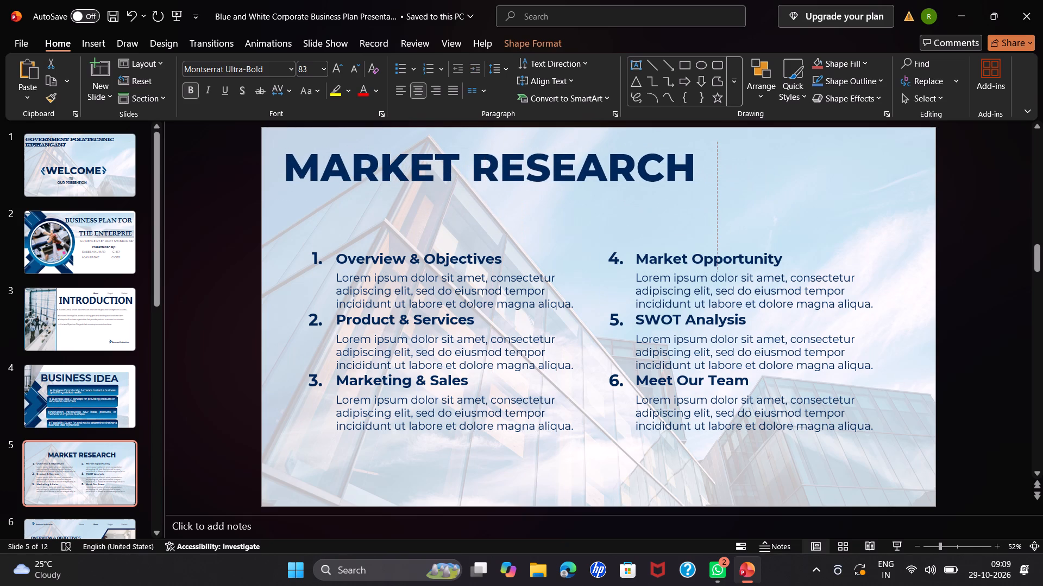
pyautogui.moveTo(321, 144); pyautogui.dragTo(319, 141)
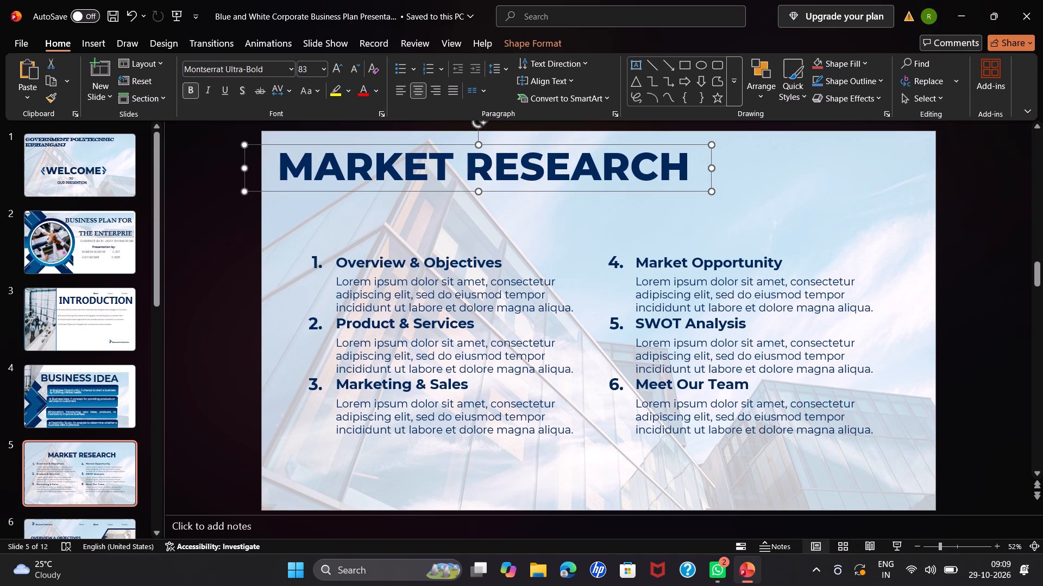
pyautogui.click(535, 255)
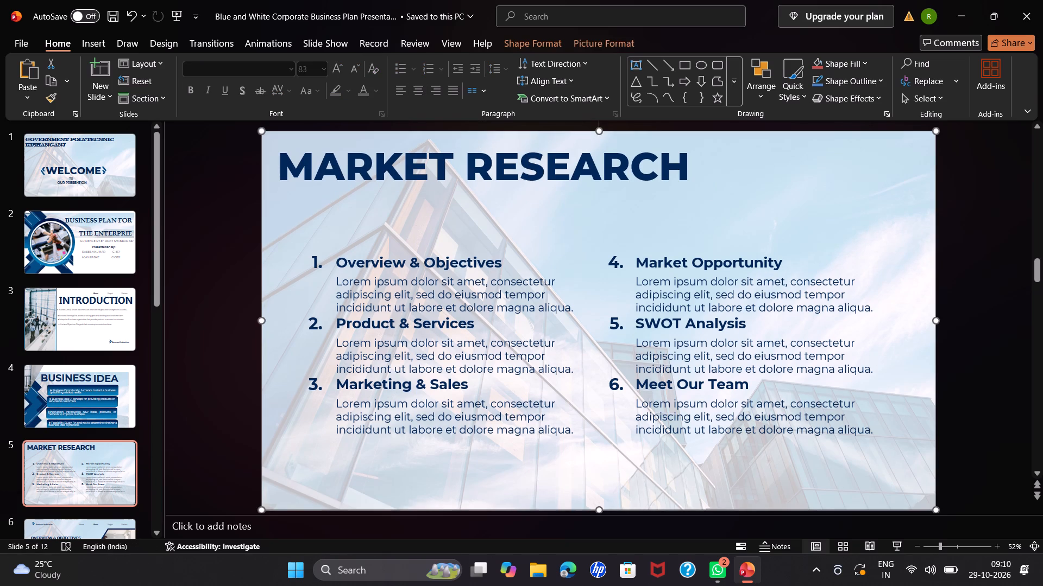
# Widen the "1." number's text box until it spans past the end of the "Overview & Objectives" heading.
pyautogui.moveTo(312, 260); pyautogui.dragTo(345, 266)
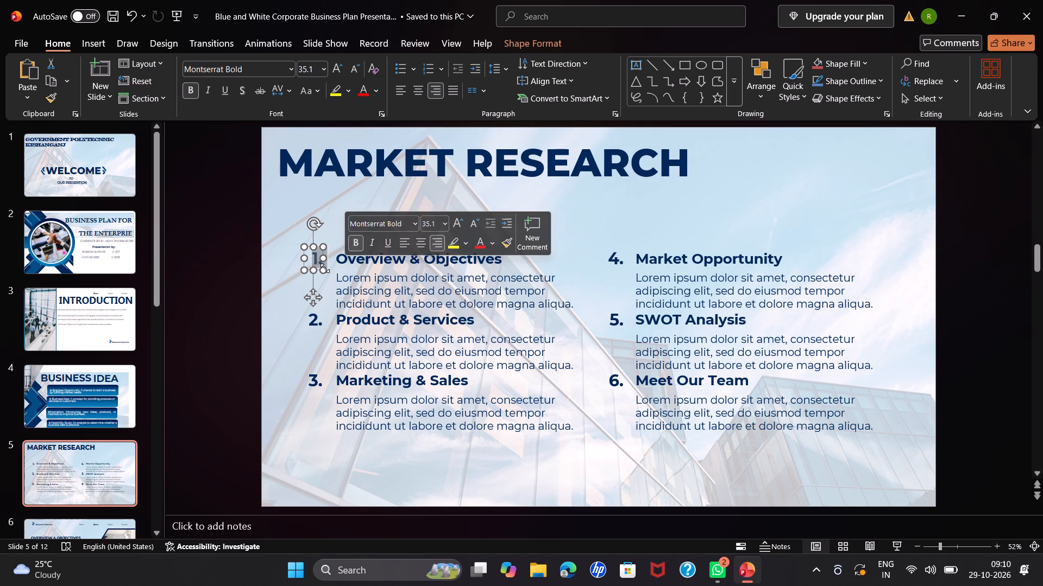
pyautogui.moveTo(325, 268); pyautogui.dragTo(488, 266)
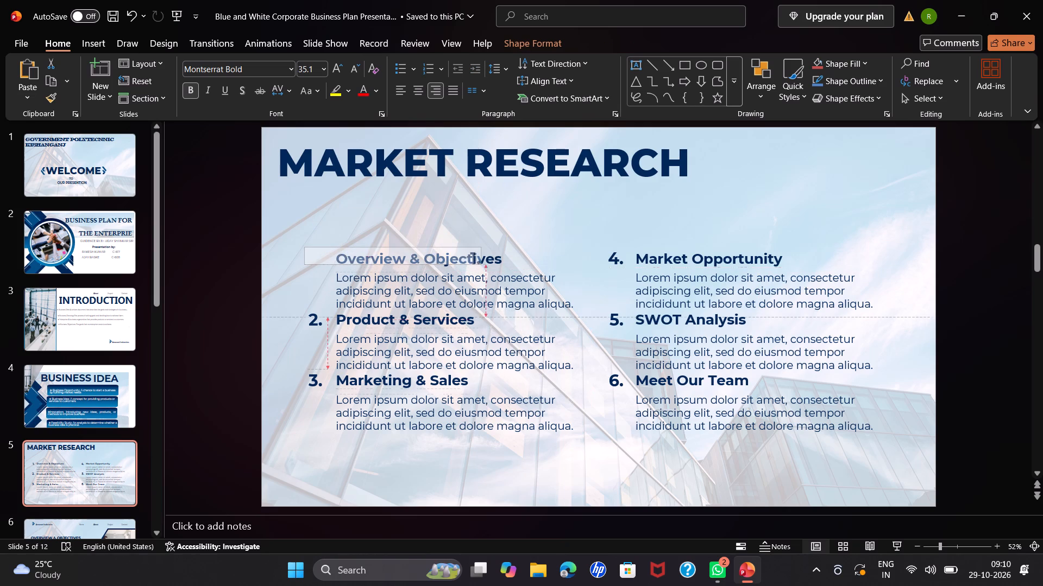
pyautogui.moveTo(488, 266); pyautogui.dragTo(519, 267)
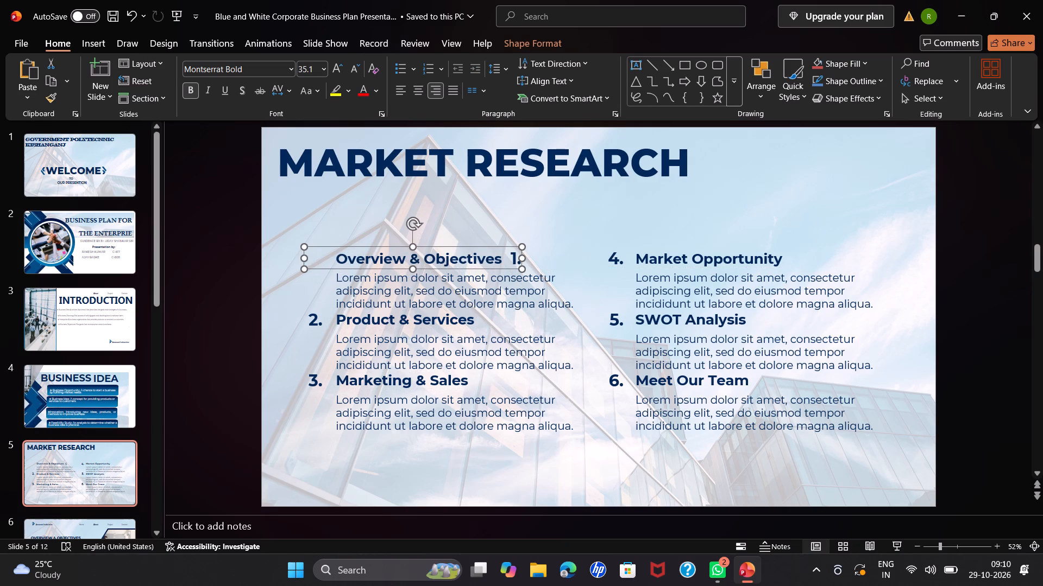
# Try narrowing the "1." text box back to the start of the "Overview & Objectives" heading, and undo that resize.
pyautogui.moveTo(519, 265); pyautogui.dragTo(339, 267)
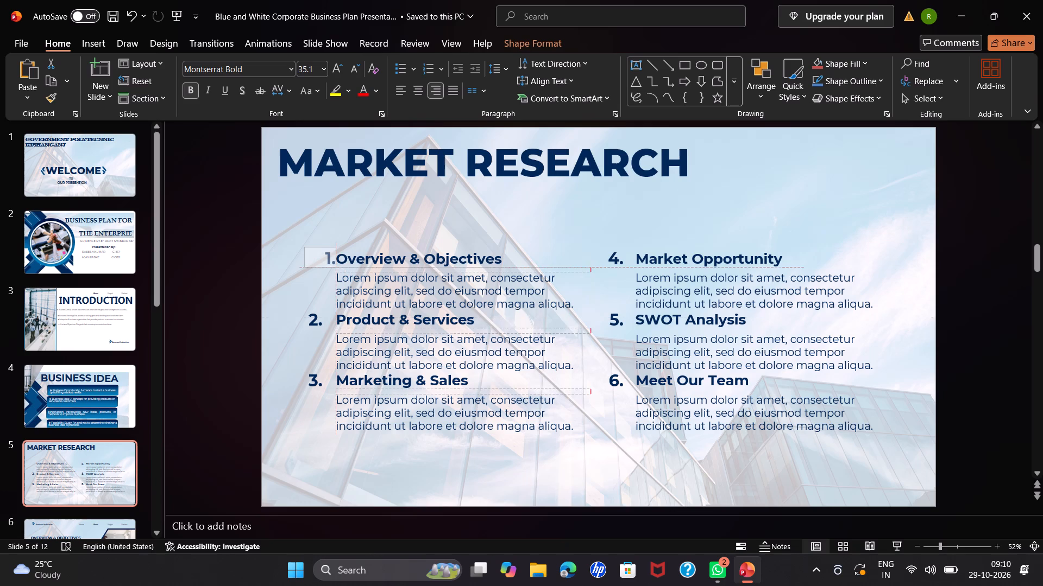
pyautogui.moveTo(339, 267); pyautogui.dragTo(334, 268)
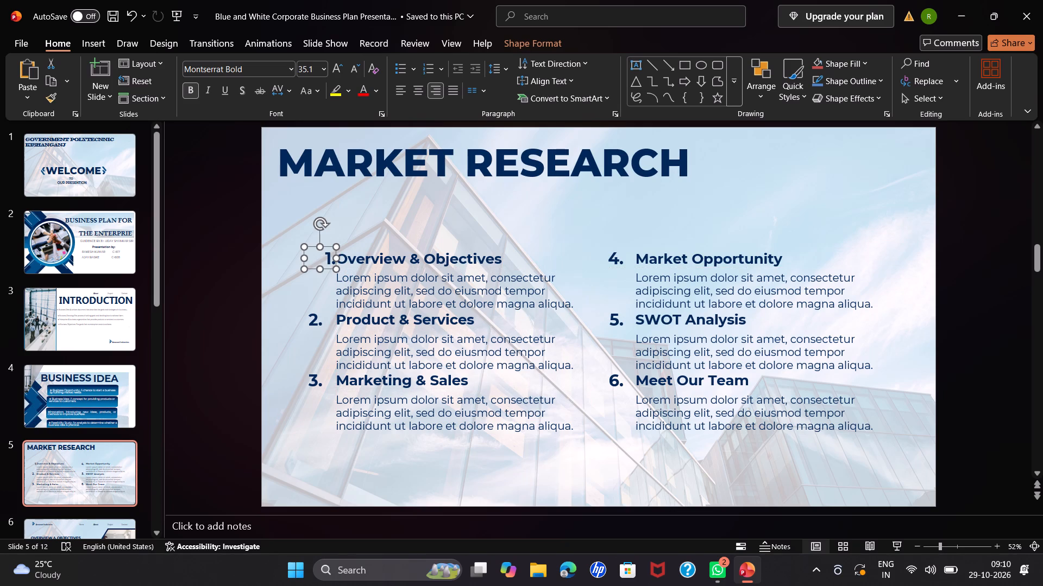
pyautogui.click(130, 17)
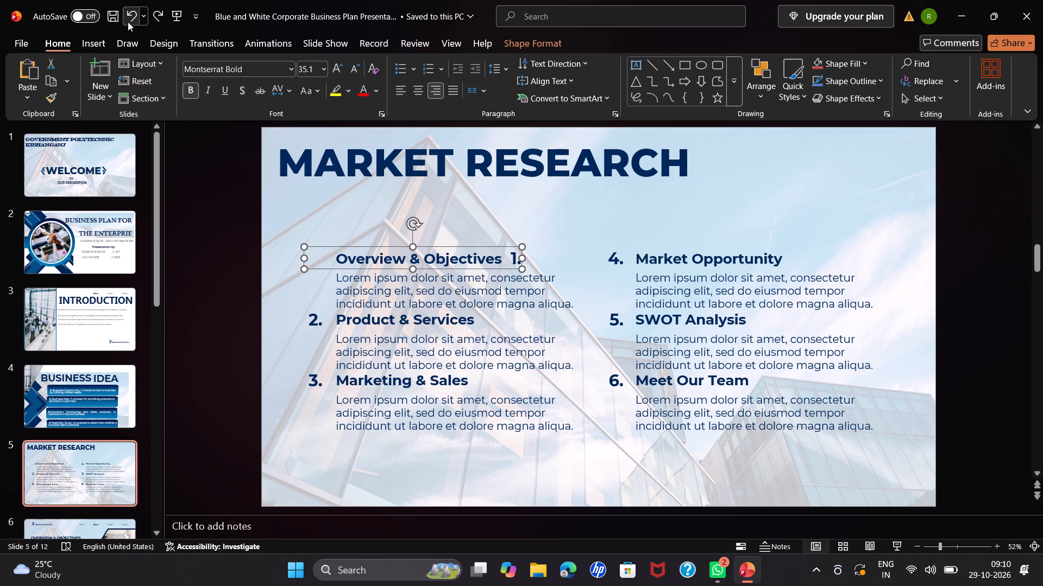
# Undo the widening of the "1." number's text box on slide 5.
pyautogui.click(128, 22)
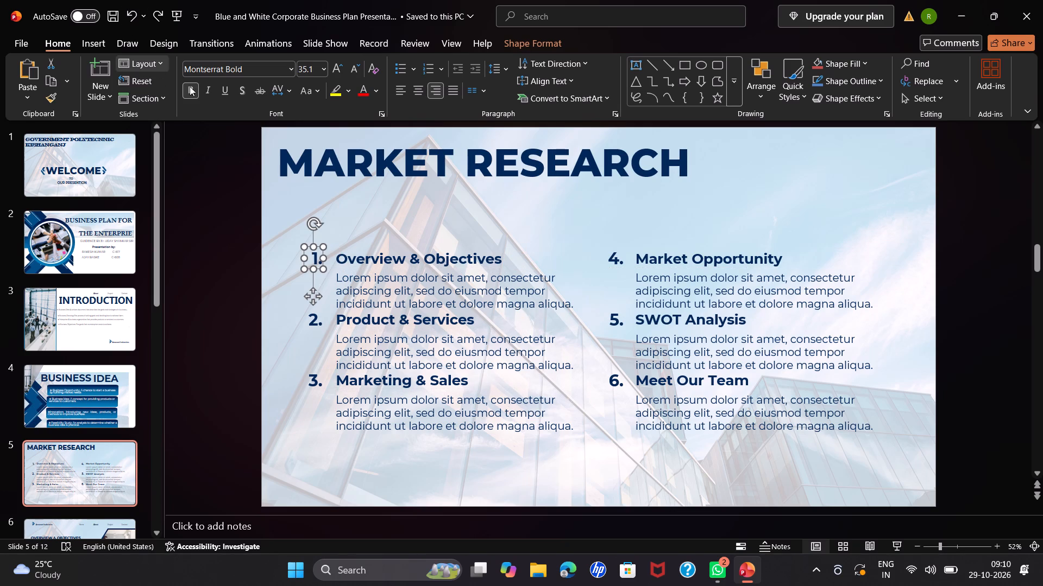
pyautogui.click(558, 245)
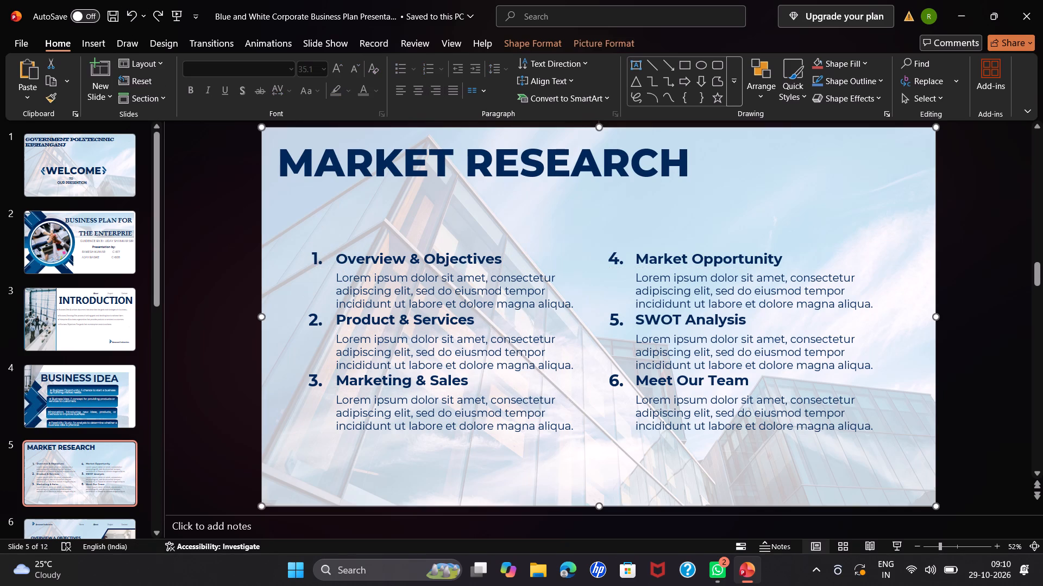
pyautogui.click(309, 260)
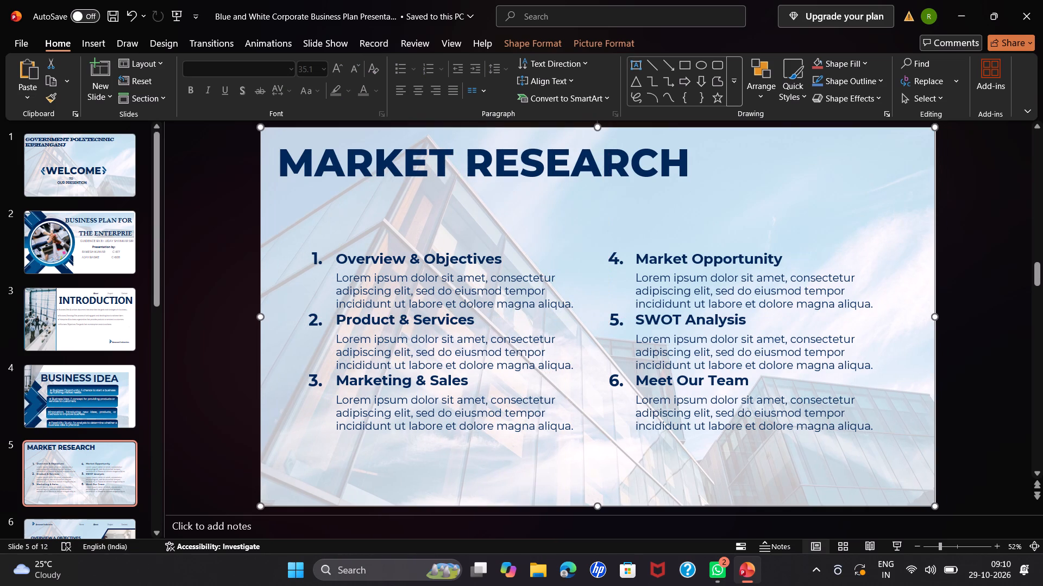
# Clear the "Overview & Objectives" heading text beside number 1 on slide 5, leaving its text box empty.
pyautogui.click(348, 261)
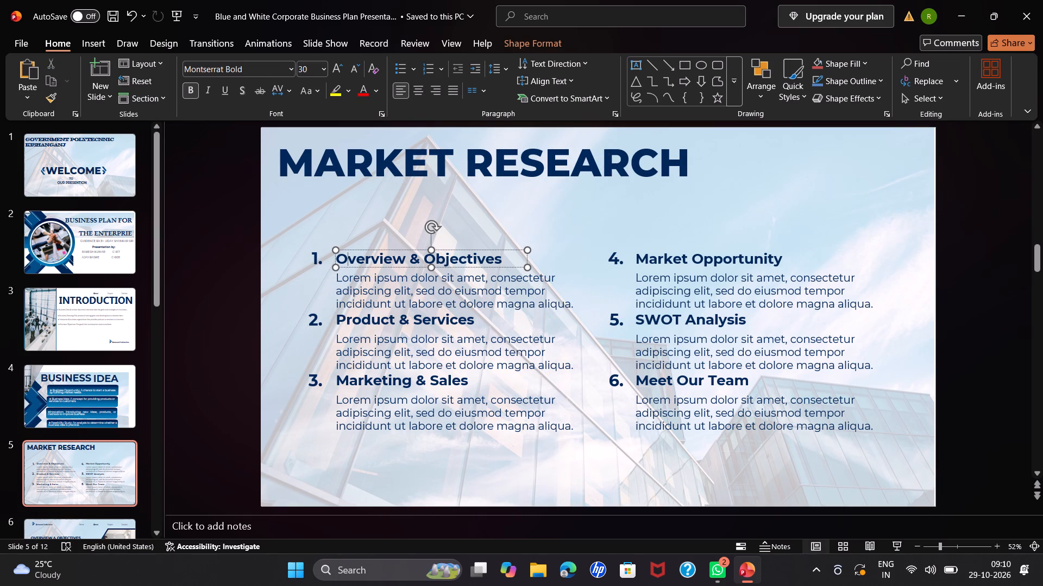
pyautogui.moveTo(501, 262); pyautogui.dragTo(425, 262)
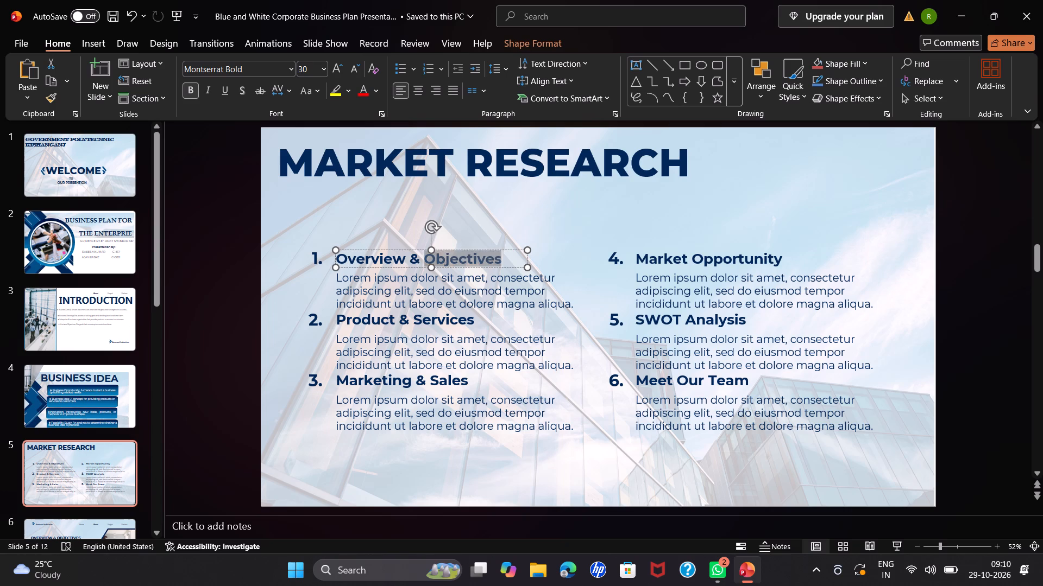
pyautogui.moveTo(425, 262); pyautogui.dragTo(336, 257)
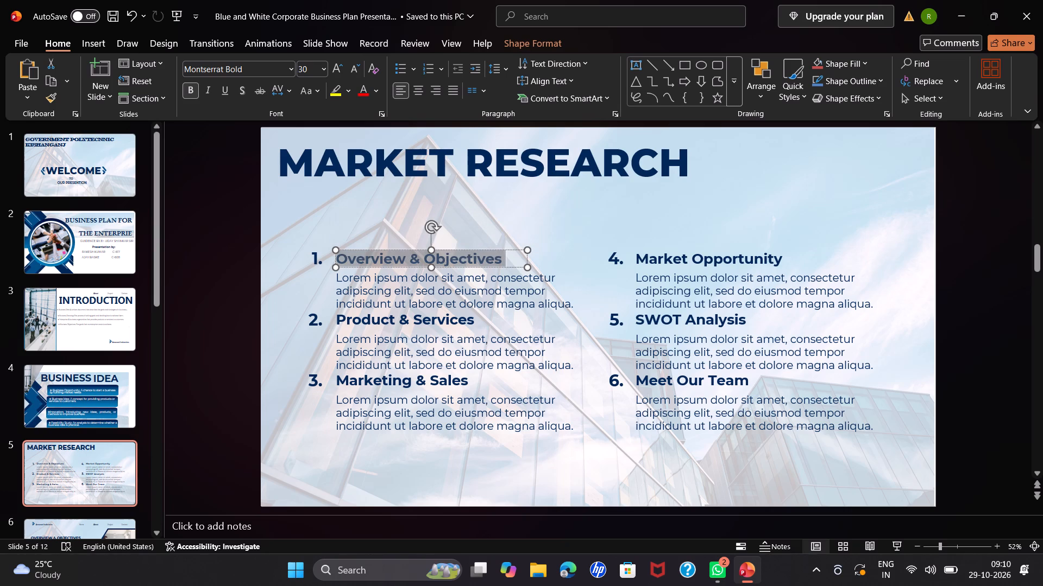
pyautogui.press('=')
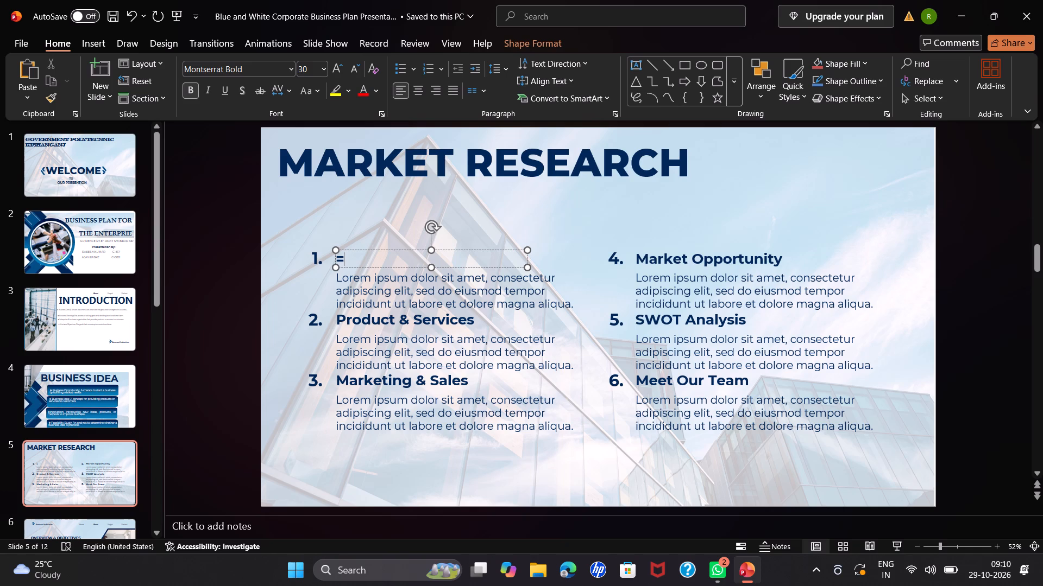
pyautogui.press('BackSpace')
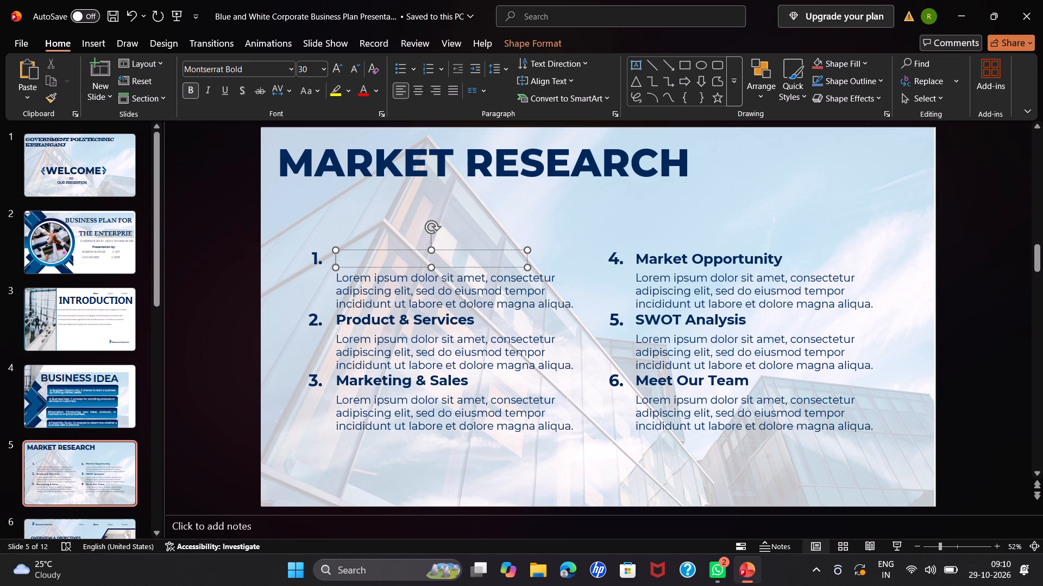
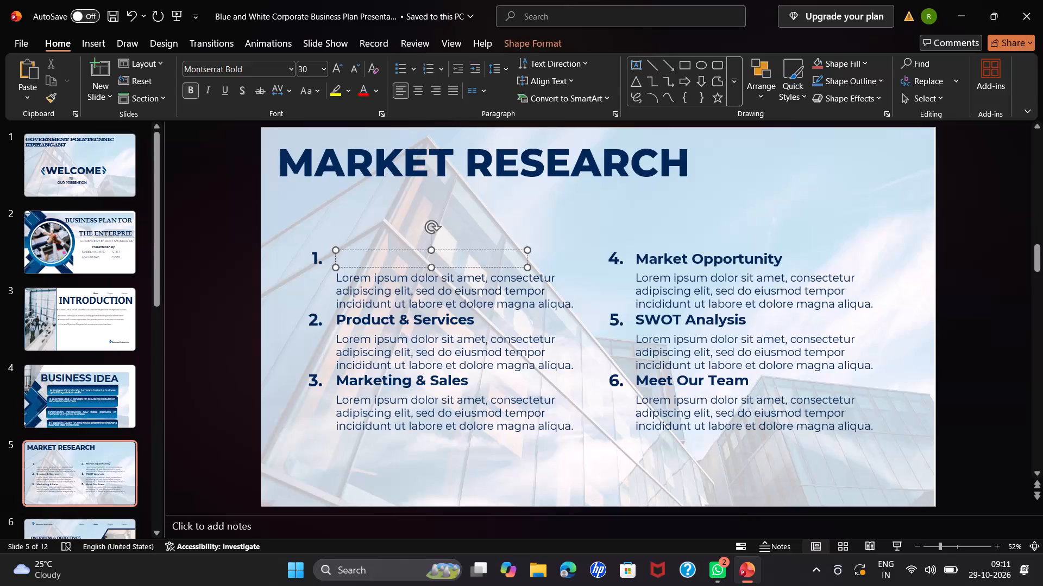
# Paste the copied text "Market Research" into the emptied heading box beside number "1." on slide 5.
pyautogui.hotkey('ctrl', 'v')
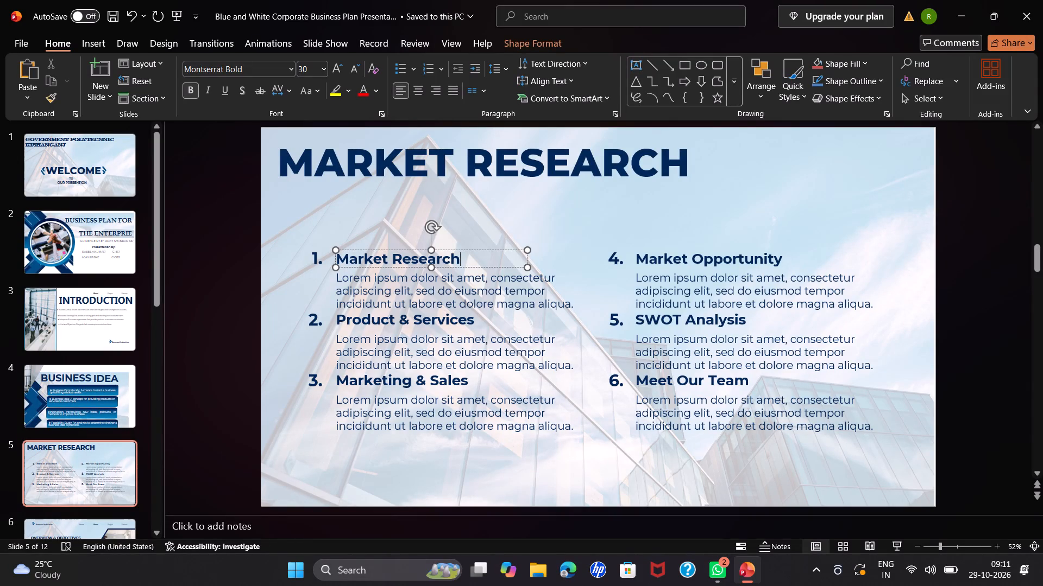
# Move the "Market Research" heading up so it sits above the row of number "1.", beneath the slide title.
pyautogui.click(497, 252)
pyautogui.click(492, 256)
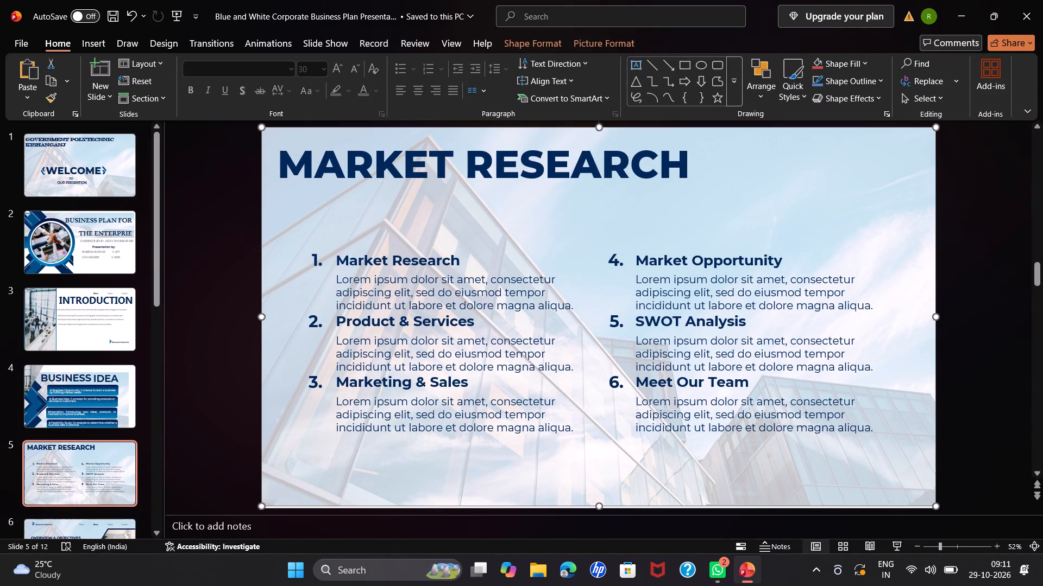
pyautogui.click(443, 262)
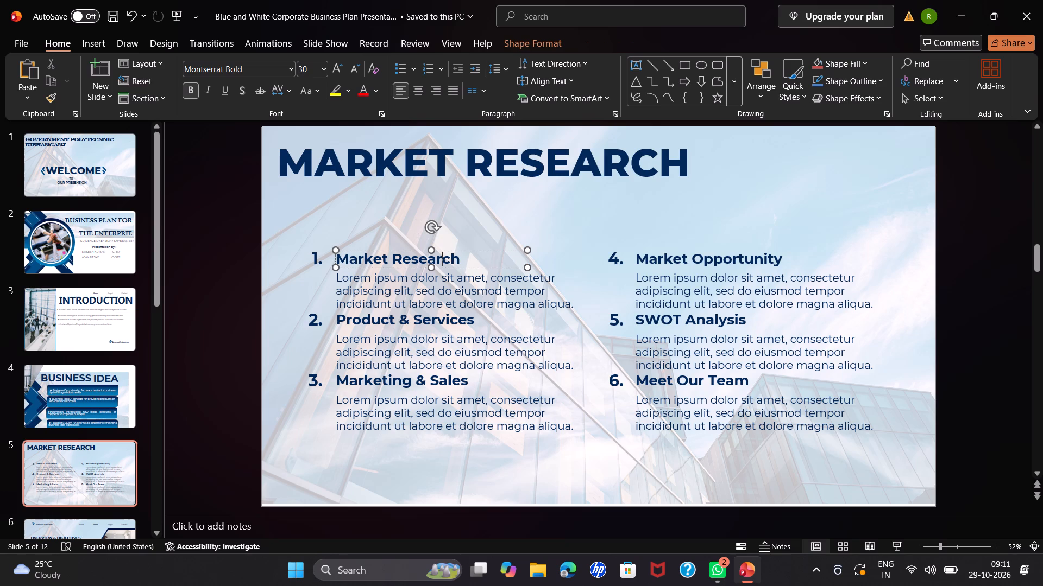
pyautogui.moveTo(443, 249); pyautogui.dragTo(440, 219)
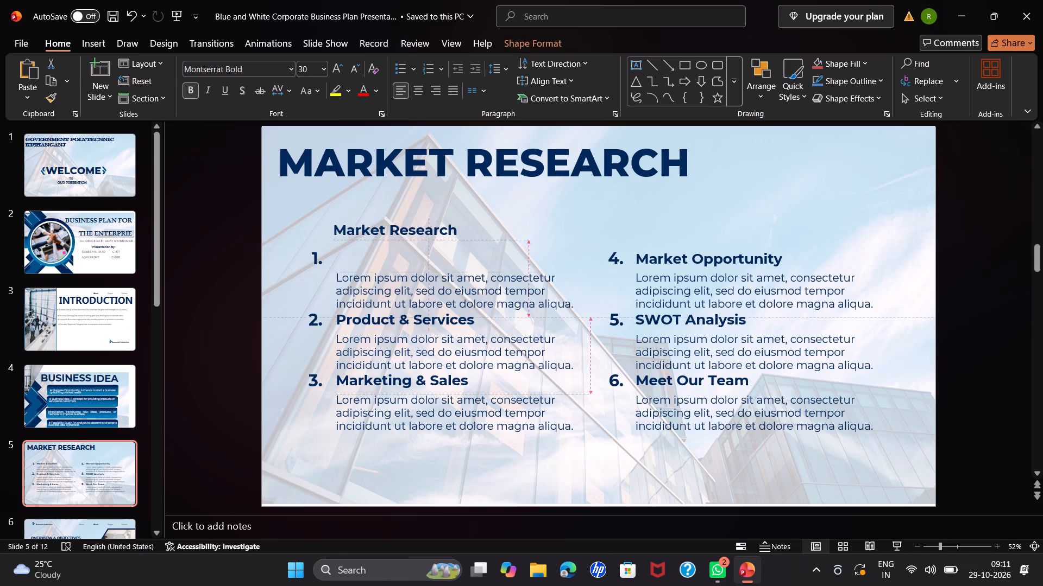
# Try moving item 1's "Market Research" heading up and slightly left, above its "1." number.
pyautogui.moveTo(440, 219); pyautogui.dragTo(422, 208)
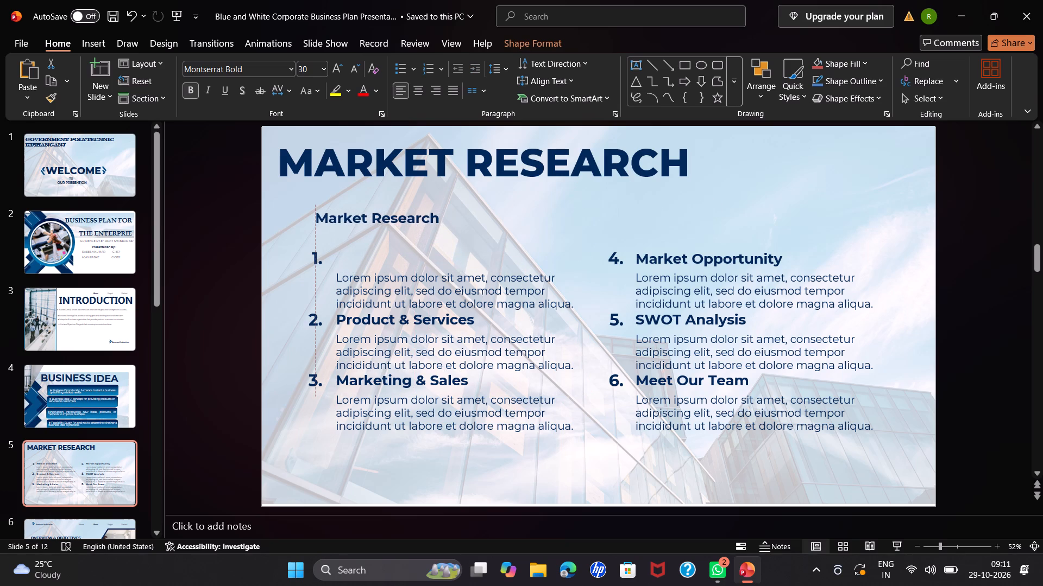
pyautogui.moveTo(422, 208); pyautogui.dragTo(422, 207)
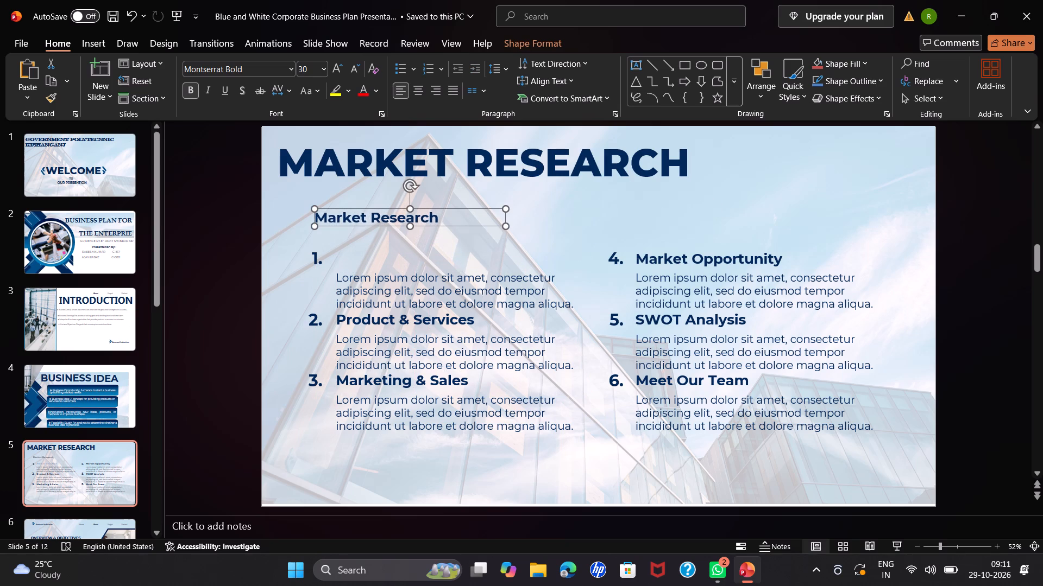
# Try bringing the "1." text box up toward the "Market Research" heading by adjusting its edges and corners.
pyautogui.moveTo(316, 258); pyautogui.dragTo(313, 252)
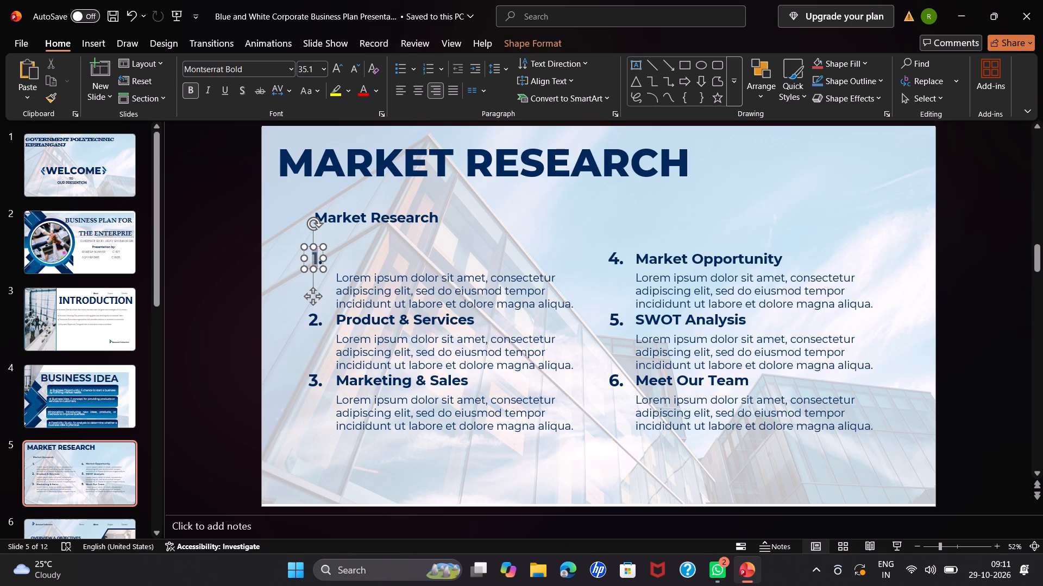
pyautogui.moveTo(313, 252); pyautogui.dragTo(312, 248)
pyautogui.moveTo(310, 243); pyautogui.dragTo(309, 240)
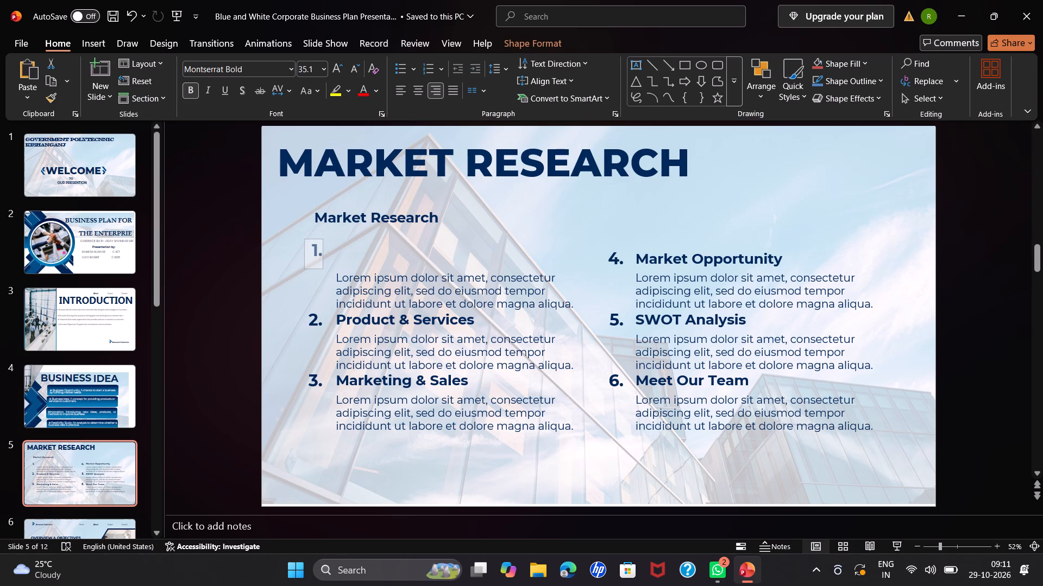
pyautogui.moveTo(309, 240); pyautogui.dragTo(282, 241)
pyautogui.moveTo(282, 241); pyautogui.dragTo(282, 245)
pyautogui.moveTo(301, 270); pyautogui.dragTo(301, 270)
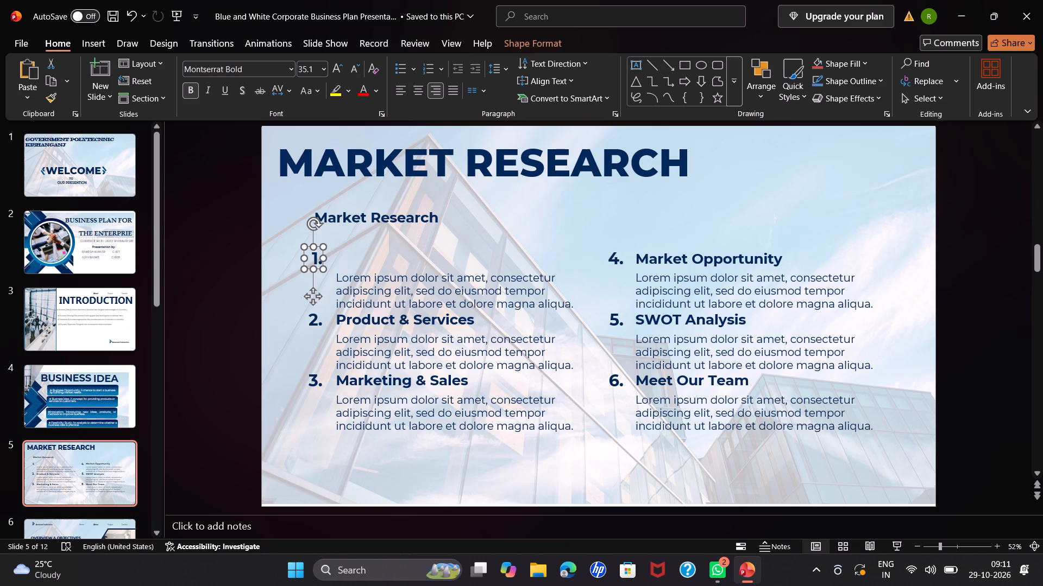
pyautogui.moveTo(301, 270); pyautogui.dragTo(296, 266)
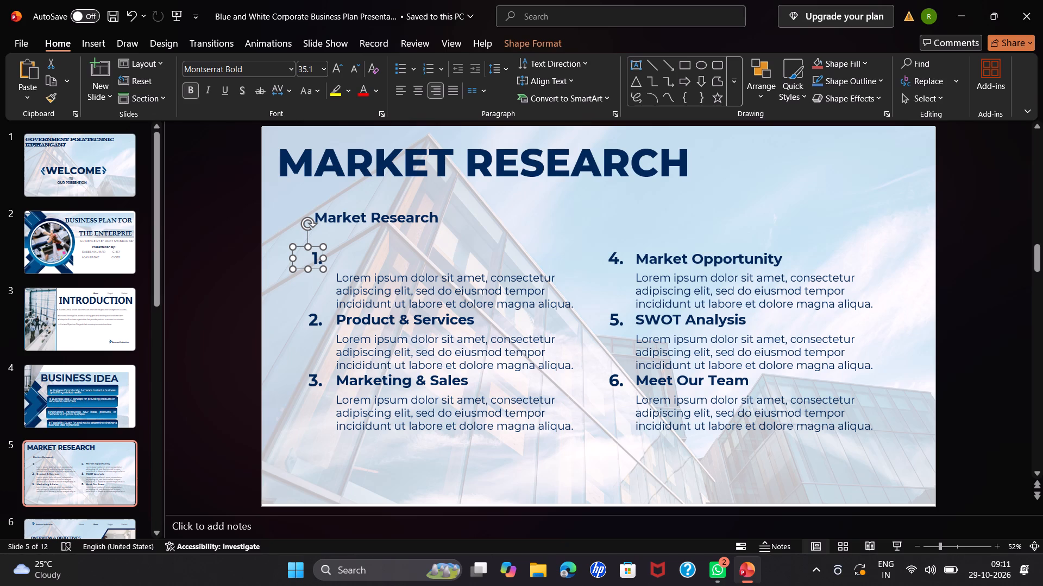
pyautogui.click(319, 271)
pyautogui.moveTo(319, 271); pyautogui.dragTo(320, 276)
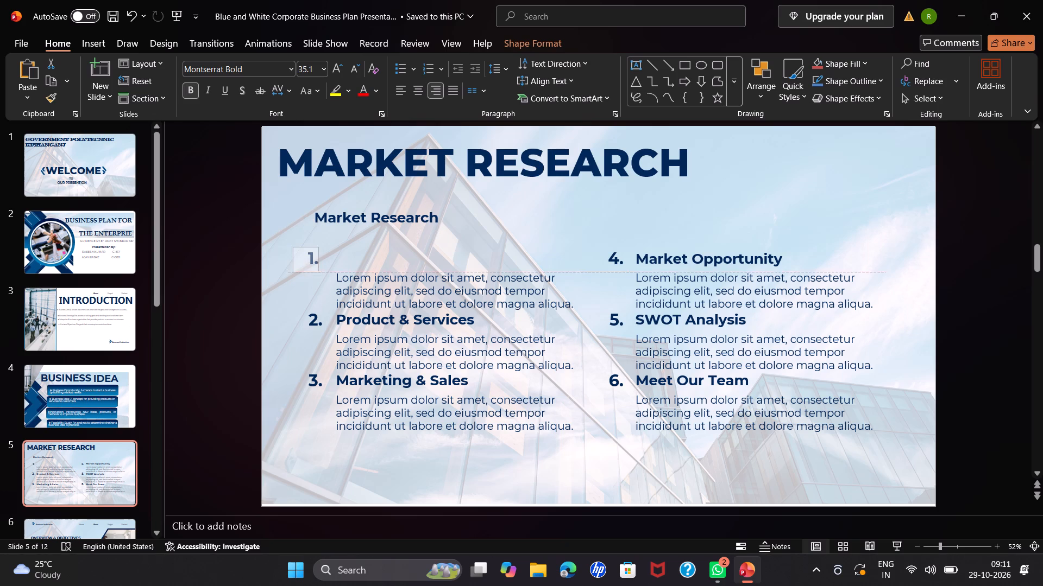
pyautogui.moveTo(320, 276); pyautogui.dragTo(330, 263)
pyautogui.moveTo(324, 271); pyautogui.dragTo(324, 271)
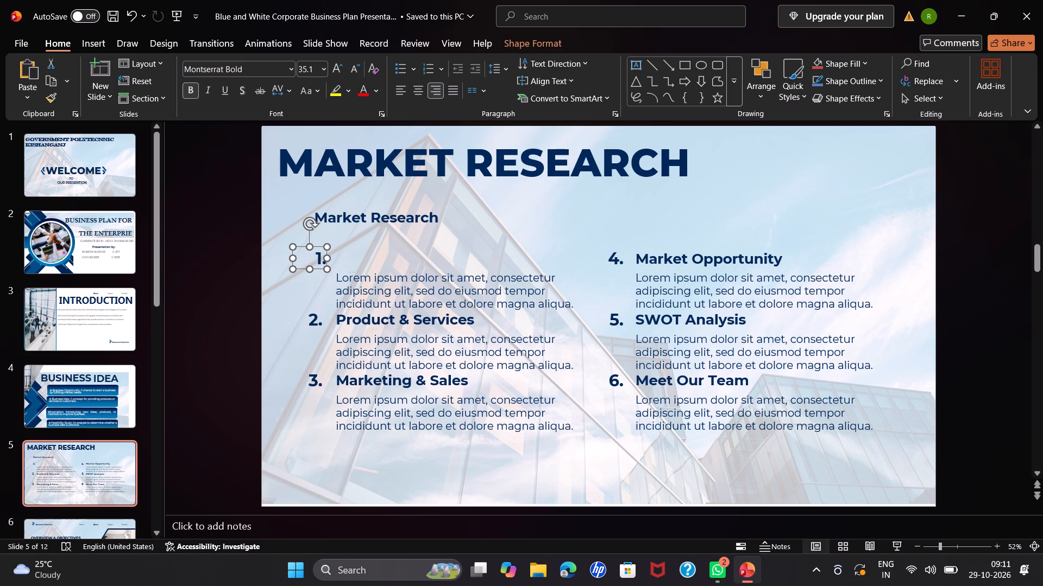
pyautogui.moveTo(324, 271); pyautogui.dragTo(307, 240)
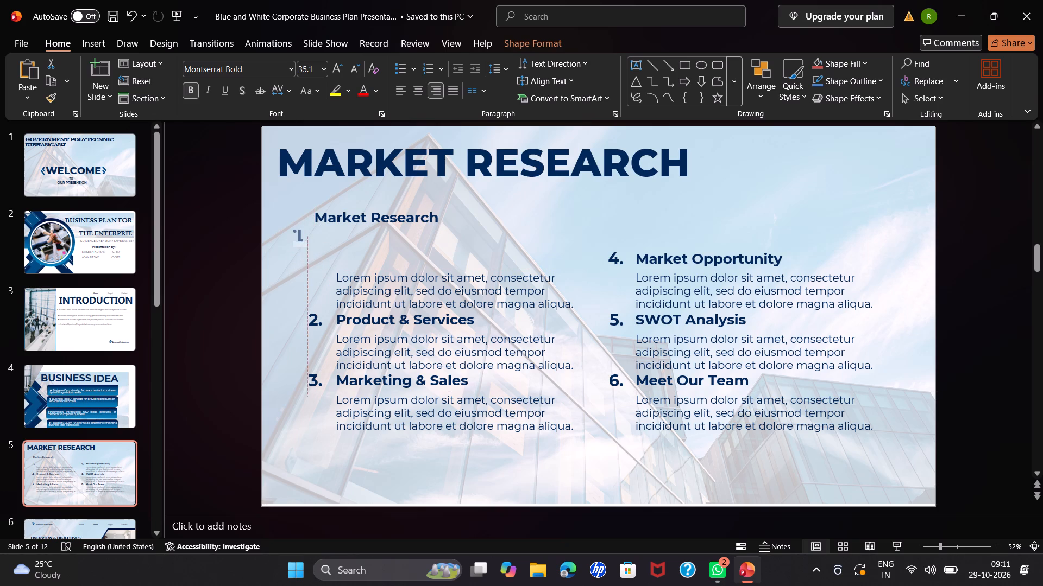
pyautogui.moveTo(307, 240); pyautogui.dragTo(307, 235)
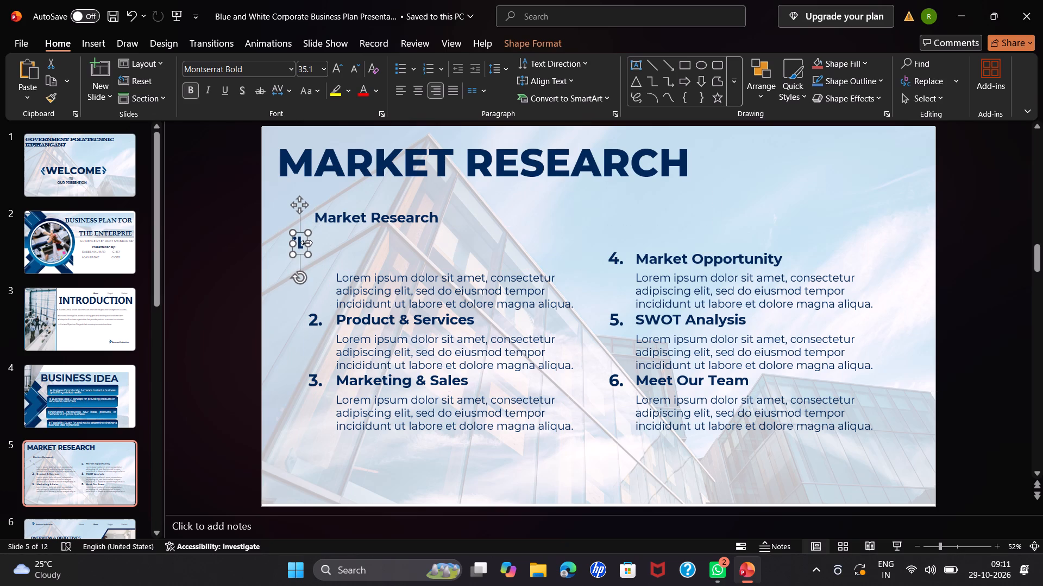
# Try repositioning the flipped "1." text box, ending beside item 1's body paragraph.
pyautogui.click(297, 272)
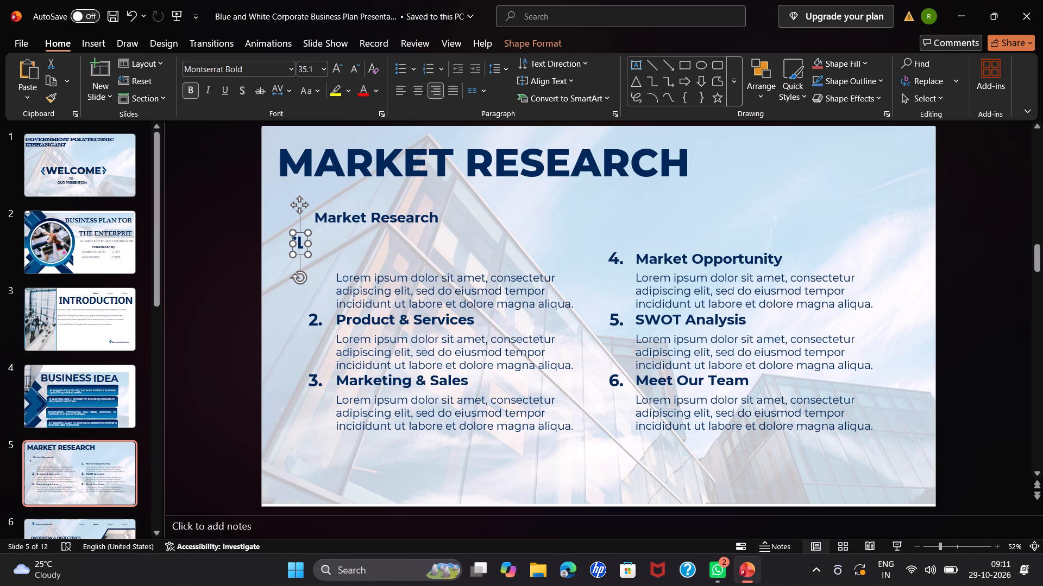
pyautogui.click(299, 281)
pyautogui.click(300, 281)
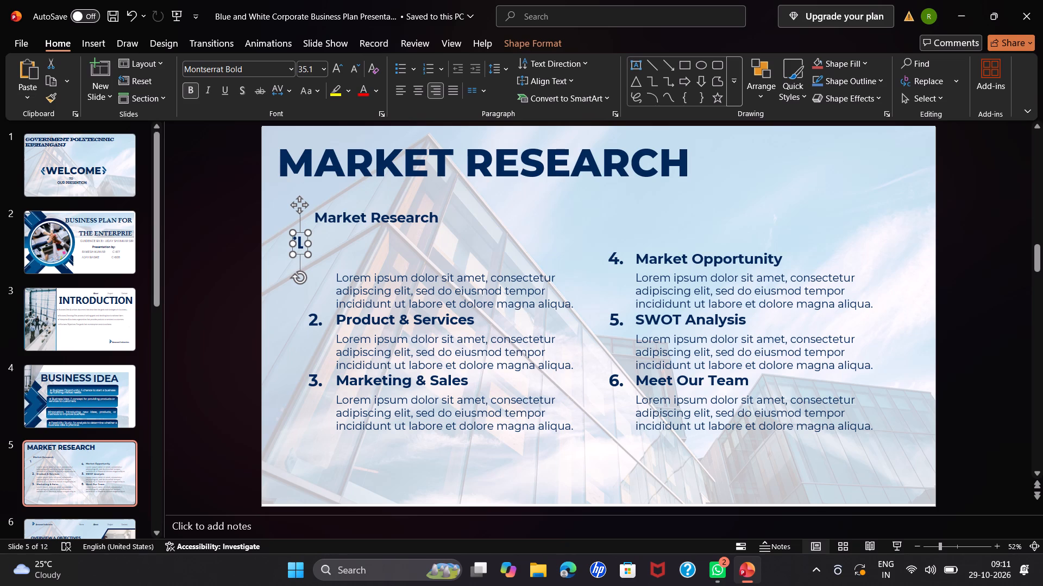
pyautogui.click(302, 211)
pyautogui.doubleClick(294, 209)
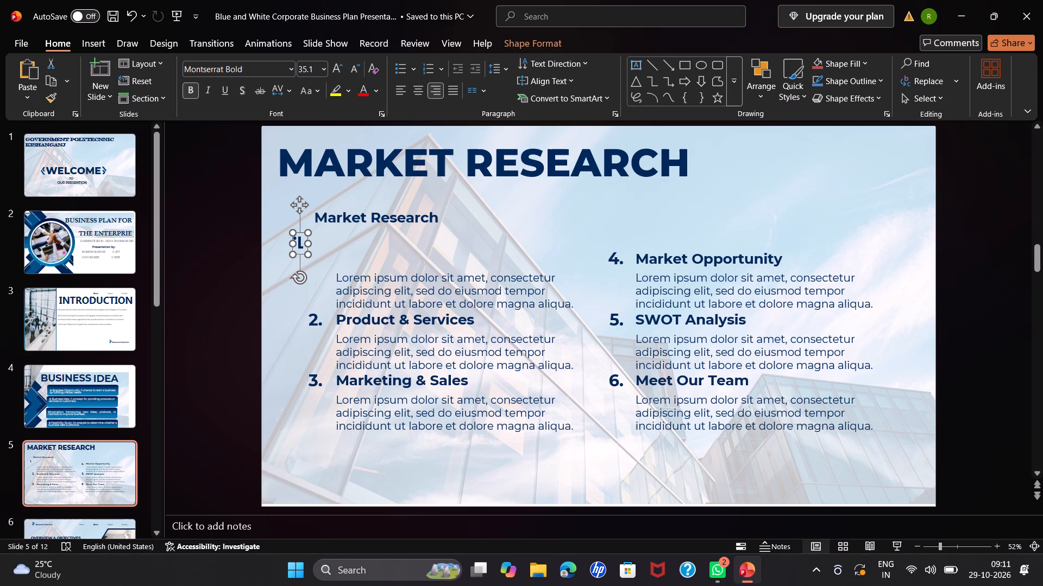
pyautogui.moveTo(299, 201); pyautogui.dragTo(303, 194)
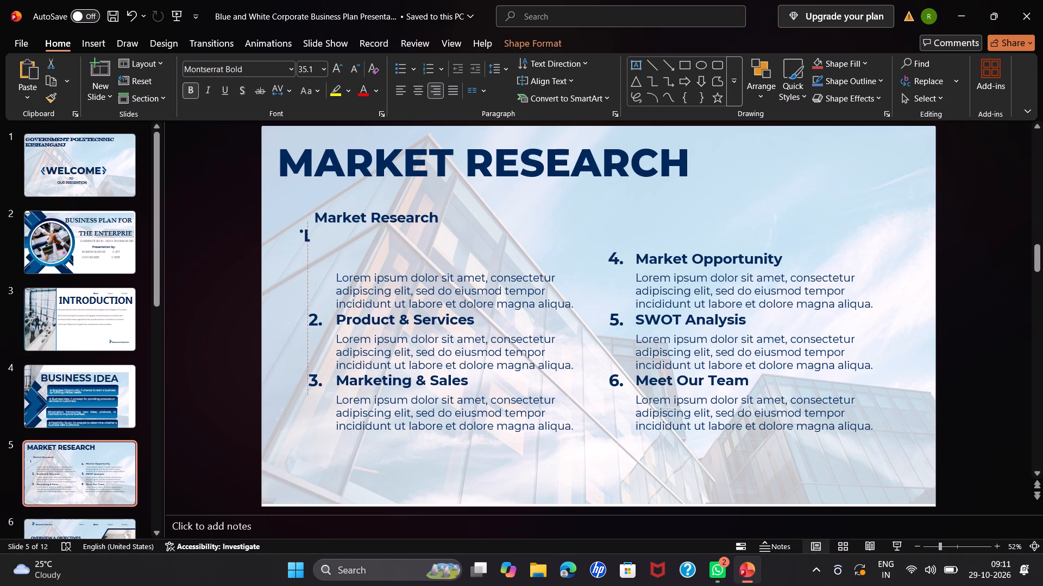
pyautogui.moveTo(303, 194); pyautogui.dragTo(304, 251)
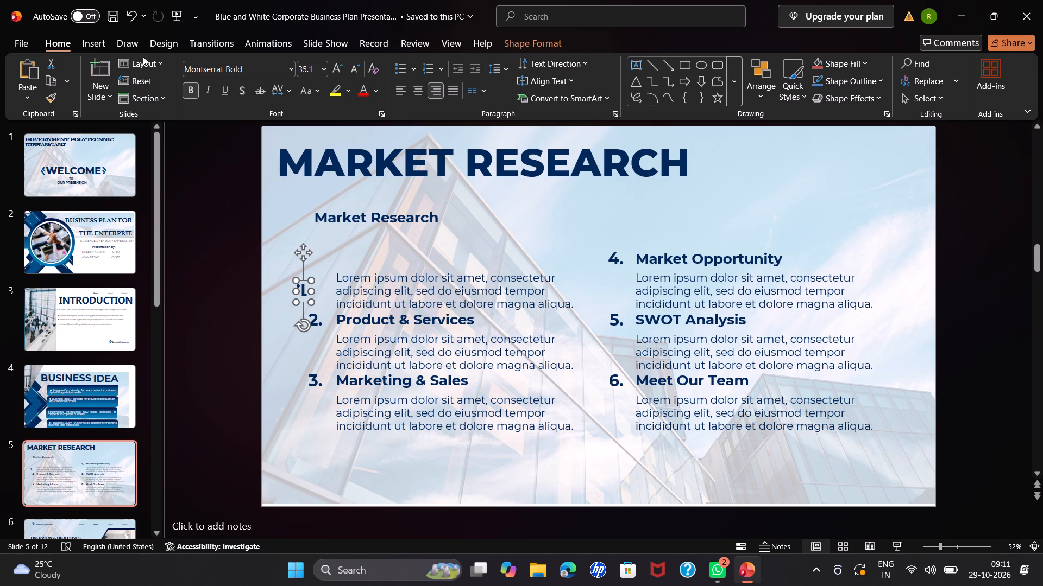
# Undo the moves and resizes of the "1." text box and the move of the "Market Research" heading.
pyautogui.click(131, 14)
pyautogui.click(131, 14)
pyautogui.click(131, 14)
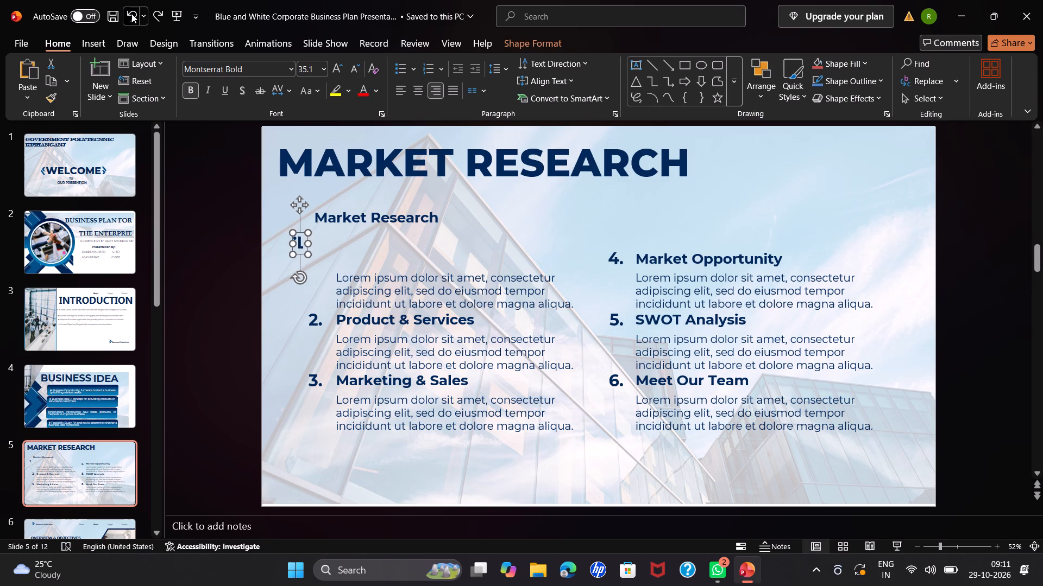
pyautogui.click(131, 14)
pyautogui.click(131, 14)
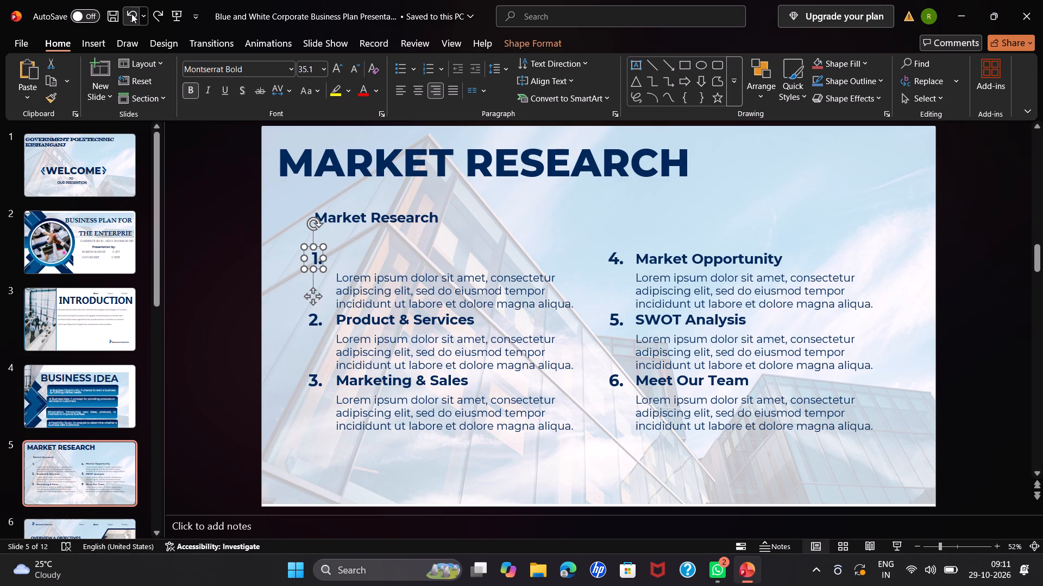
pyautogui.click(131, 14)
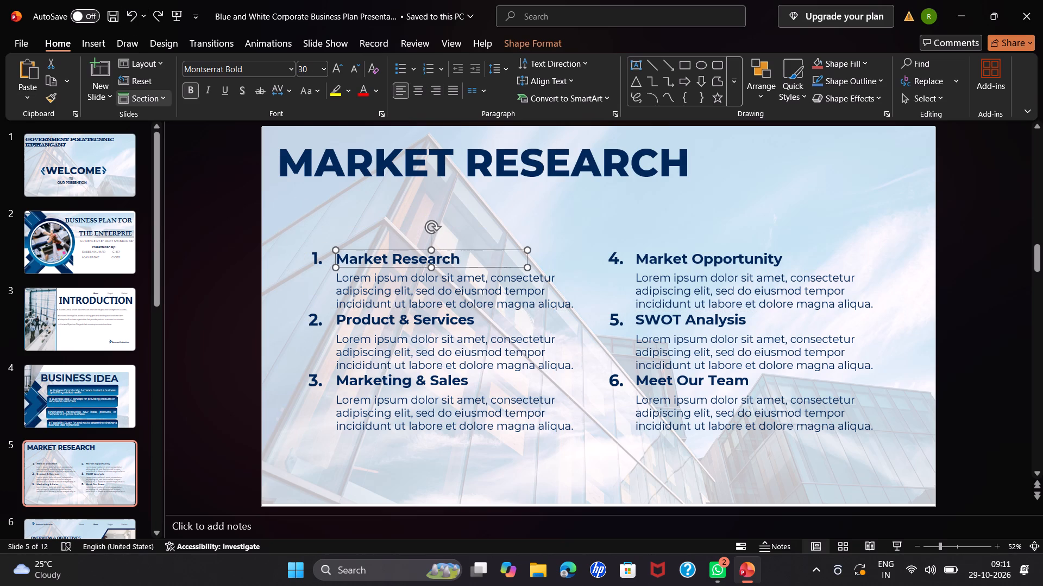
# Move item 1's "Market Research" heading up to just below the "MARKET RESEARCH" slide title.
pyautogui.moveTo(464, 247); pyautogui.dragTo(466, 253)
pyautogui.click(464, 264)
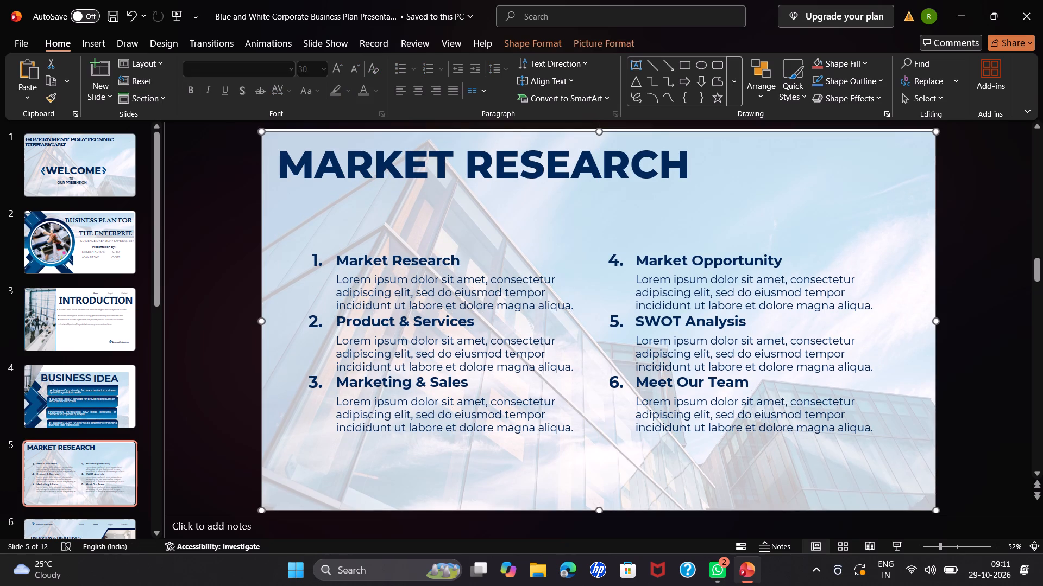
pyautogui.click(368, 266)
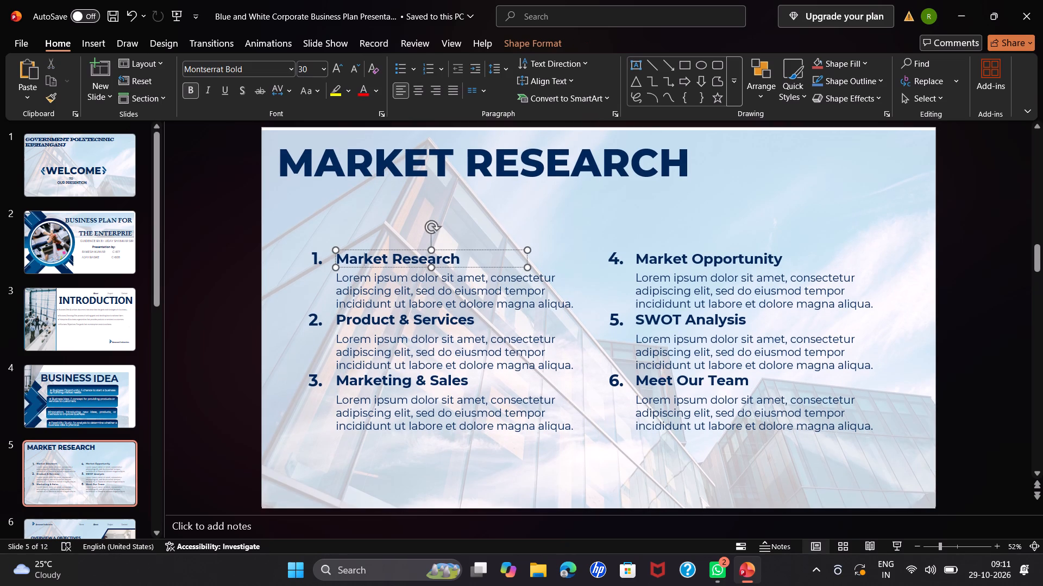
pyautogui.moveTo(386, 250); pyautogui.dragTo(375, 218)
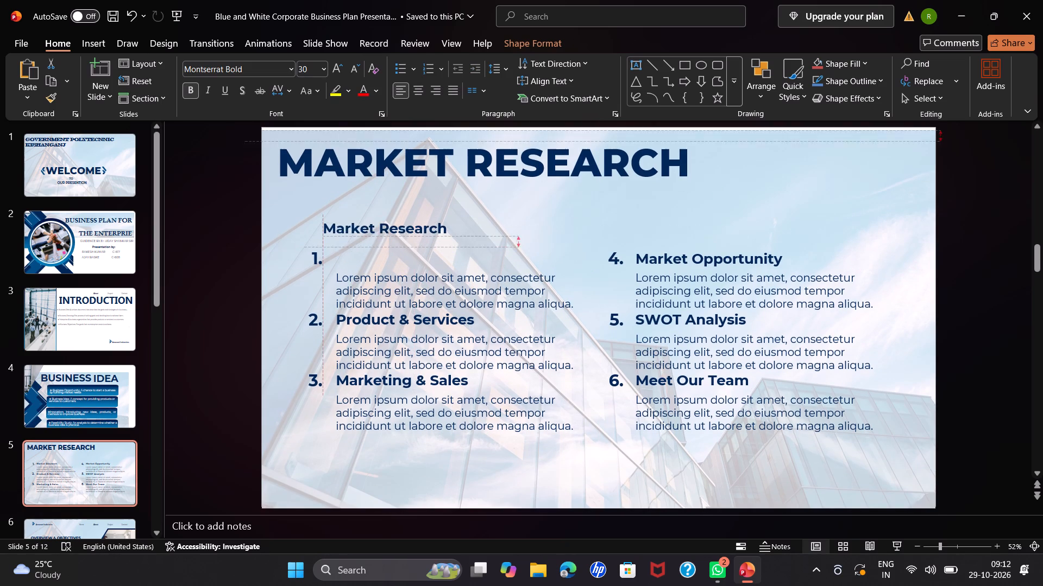
pyautogui.moveTo(375, 218); pyautogui.dragTo(378, 206)
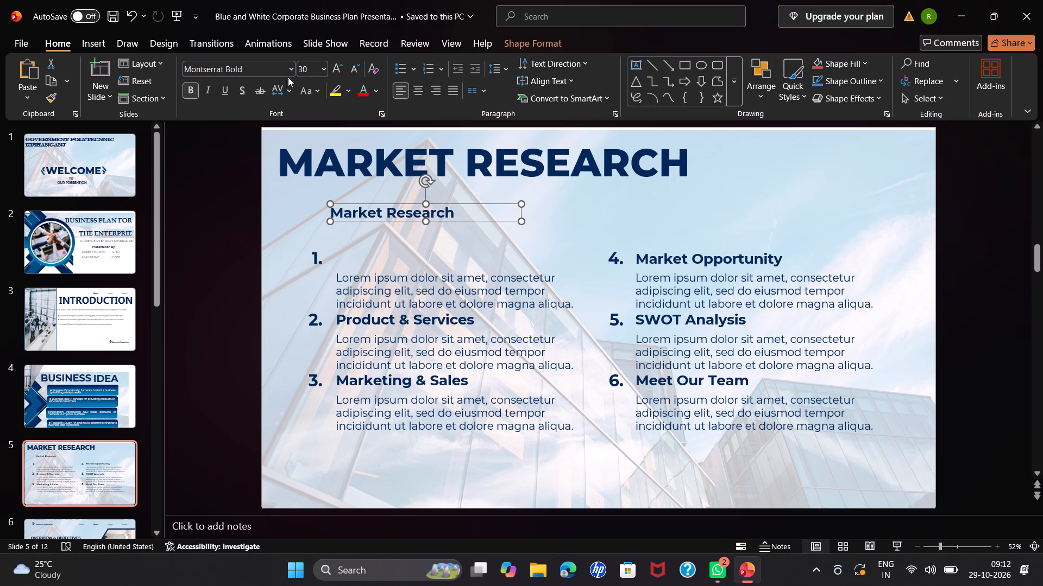
# Set the font size of item 1's "Market Research" heading to 44.
pyautogui.click(322, 71)
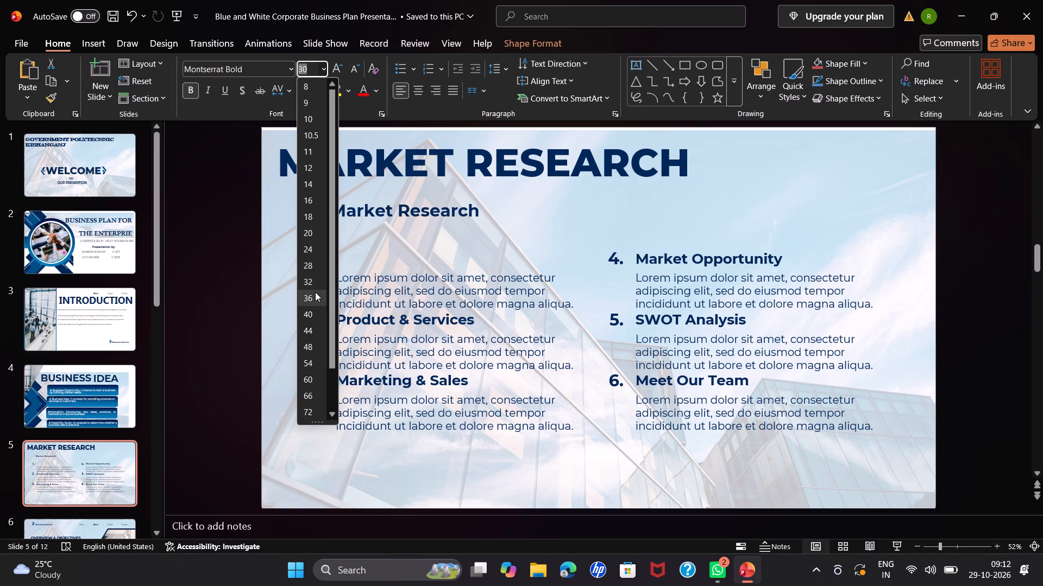
pyautogui.click(314, 329)
pyautogui.click(552, 265)
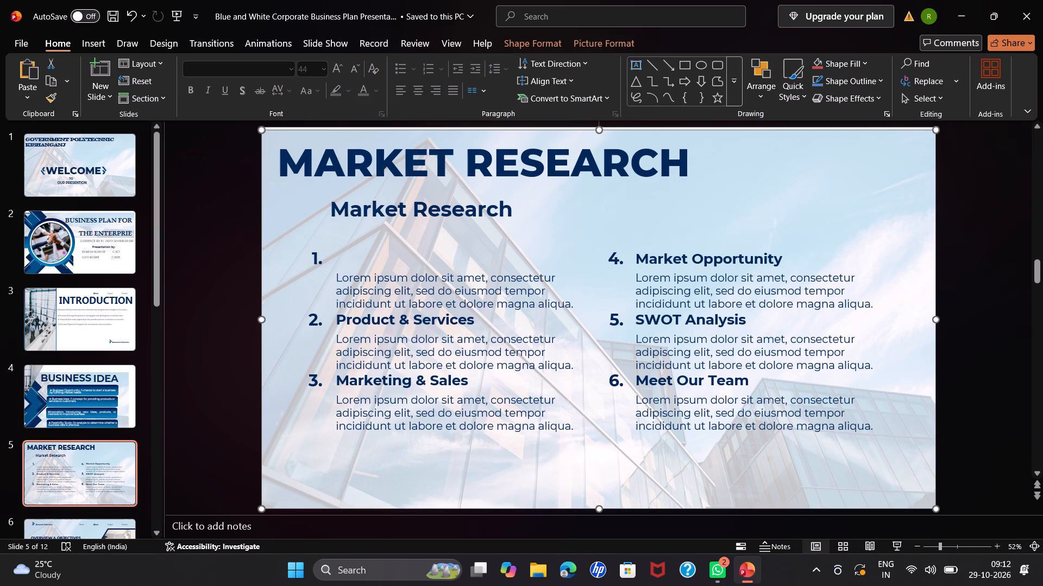
# Move the "1." number up so it sits directly before the enlarged "Market Research" heading.
pyautogui.click(316, 262)
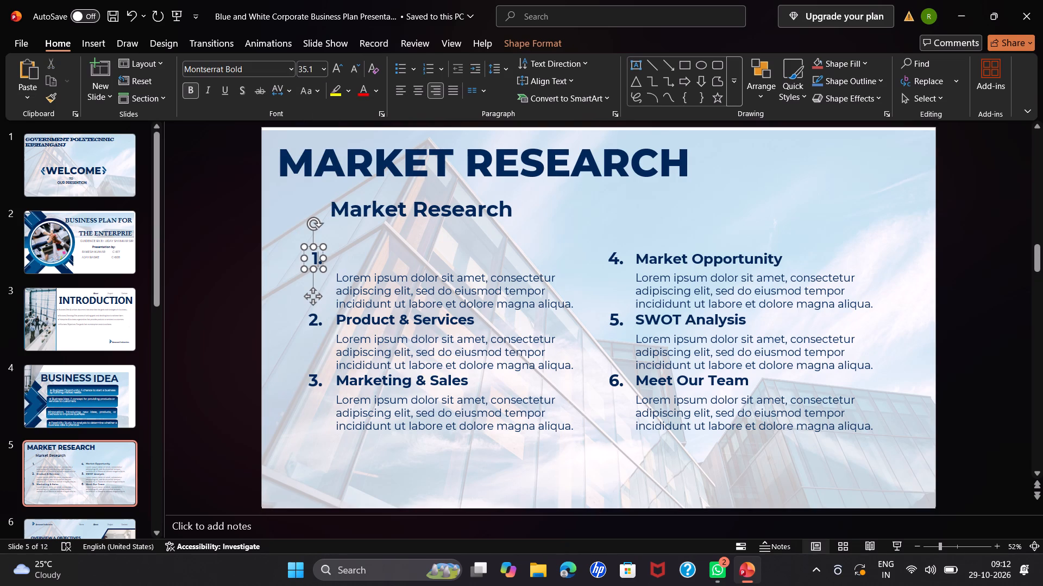
pyautogui.moveTo(313, 299); pyautogui.dragTo(319, 267)
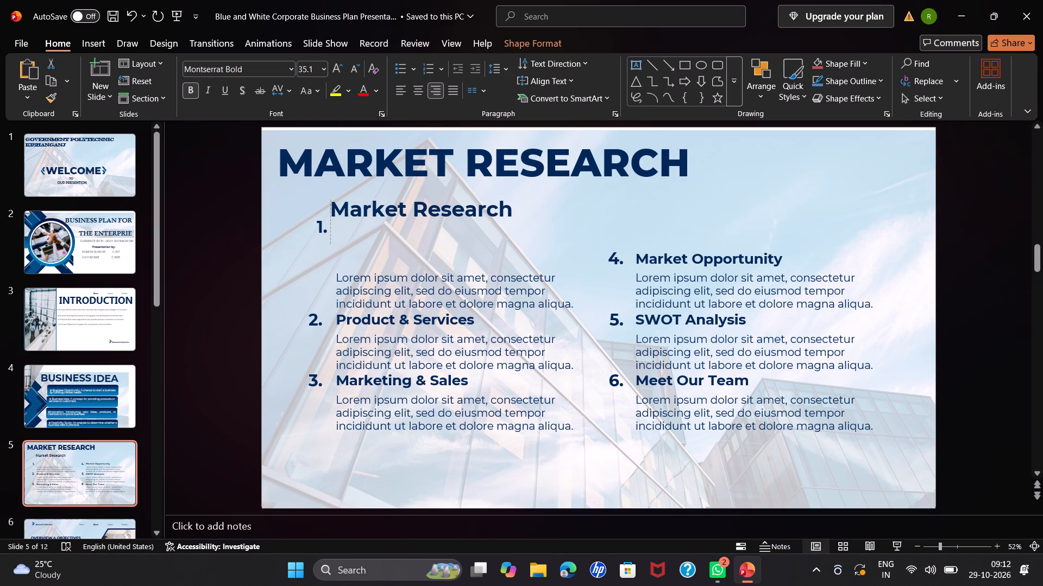
pyautogui.moveTo(319, 267); pyautogui.dragTo(313, 252)
pyautogui.moveTo(313, 252); pyautogui.dragTo(313, 251)
pyautogui.click(599, 247)
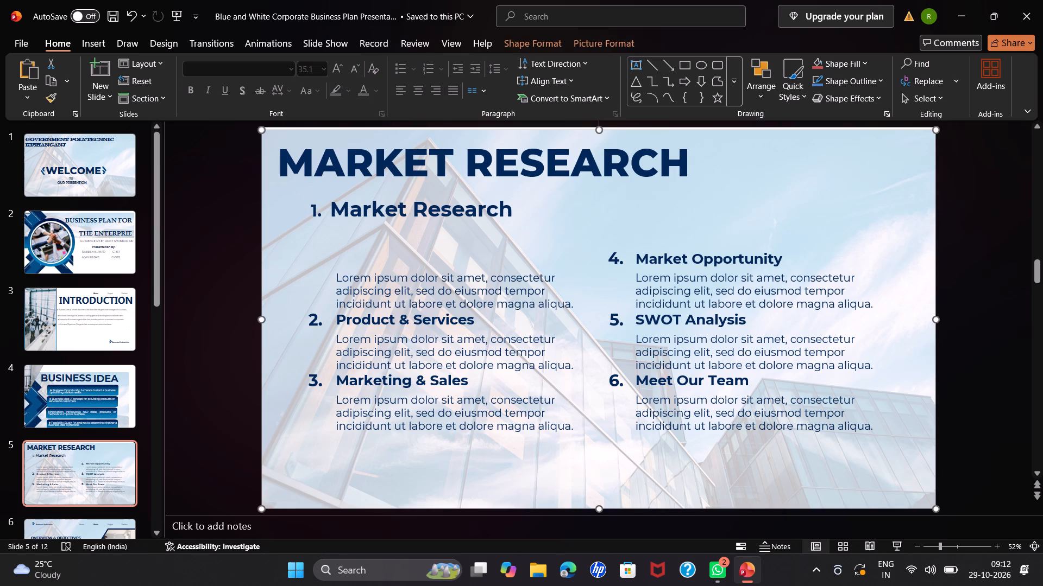
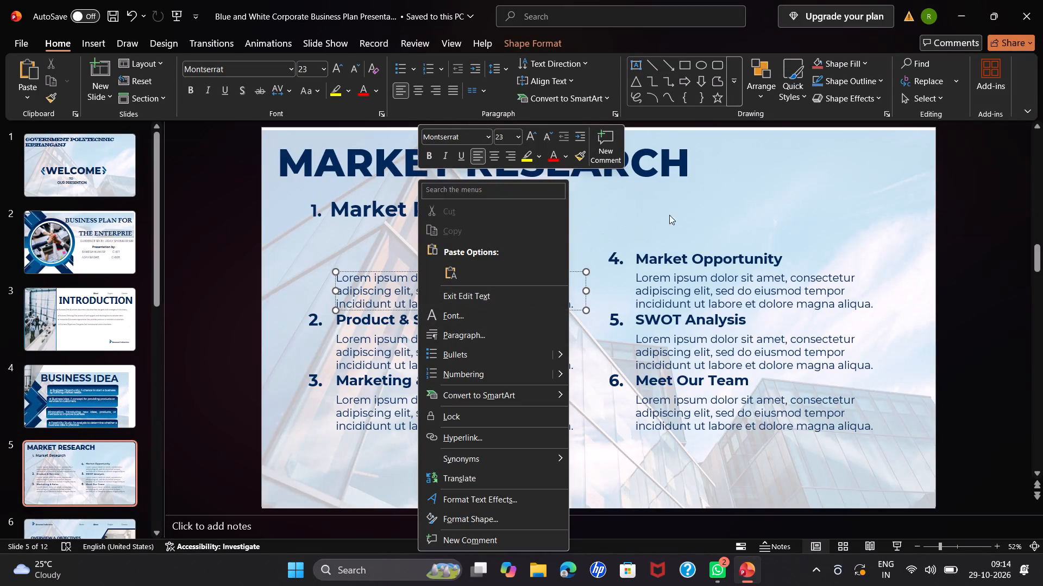
# Open item 1's "Lorem ipsum" description for editing, with the text cursor at the end of the paragraph.
pyautogui.click(670, 231)
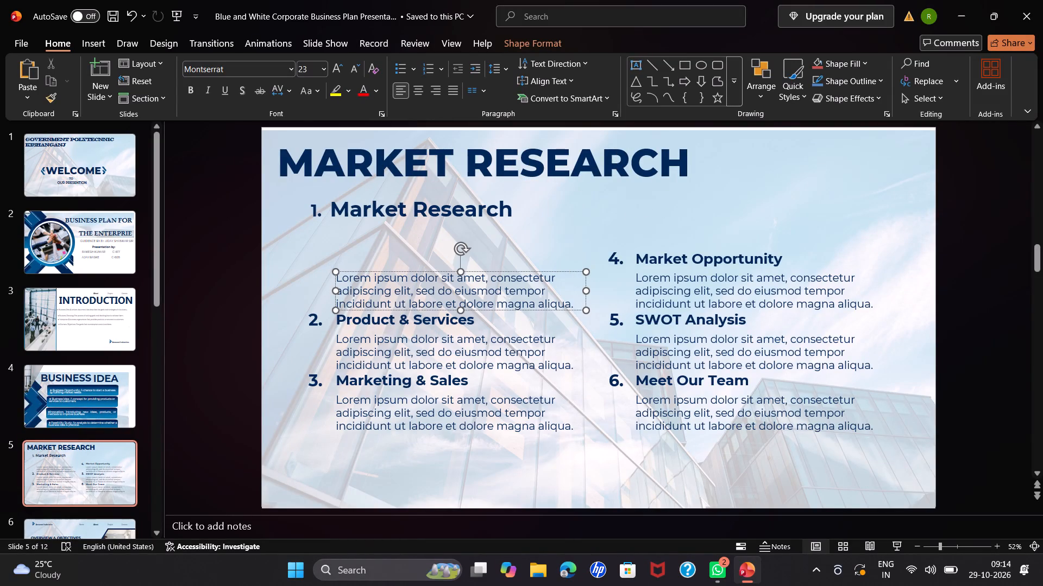
pyautogui.click(574, 304)
pyautogui.click(573, 304)
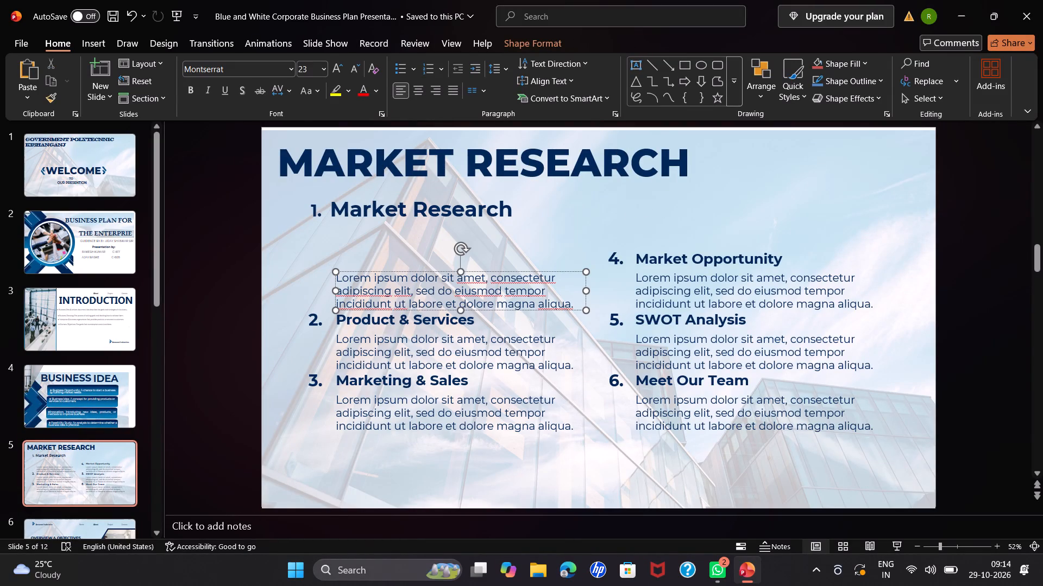
# Move item 1's "Lorem ipsum" description up to sit directly beneath the enlarged "Market Research" heading.
pyautogui.moveTo(486, 272); pyautogui.dragTo(463, 243)
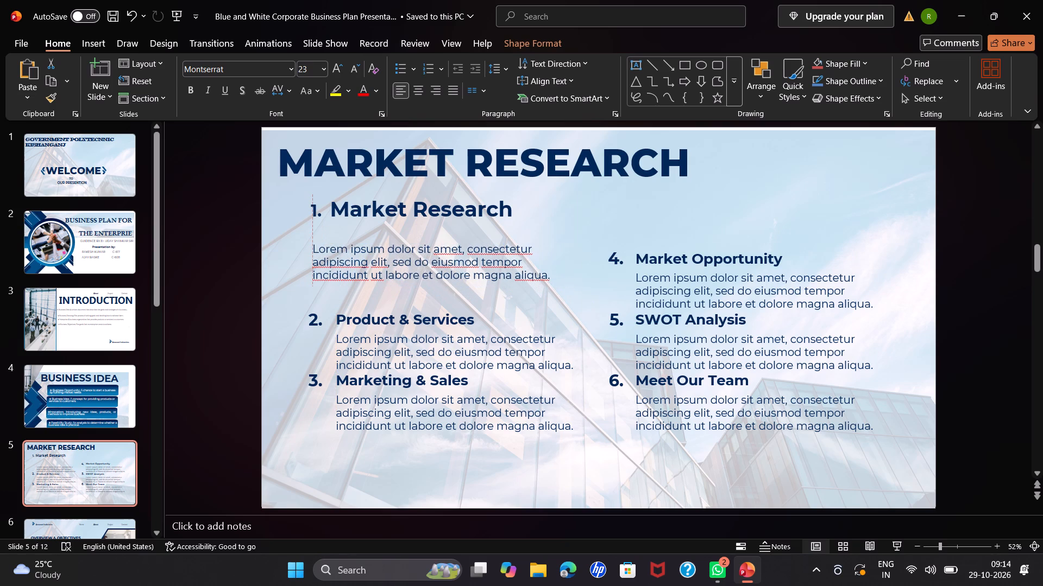
pyautogui.moveTo(463, 243); pyautogui.dragTo(472, 243)
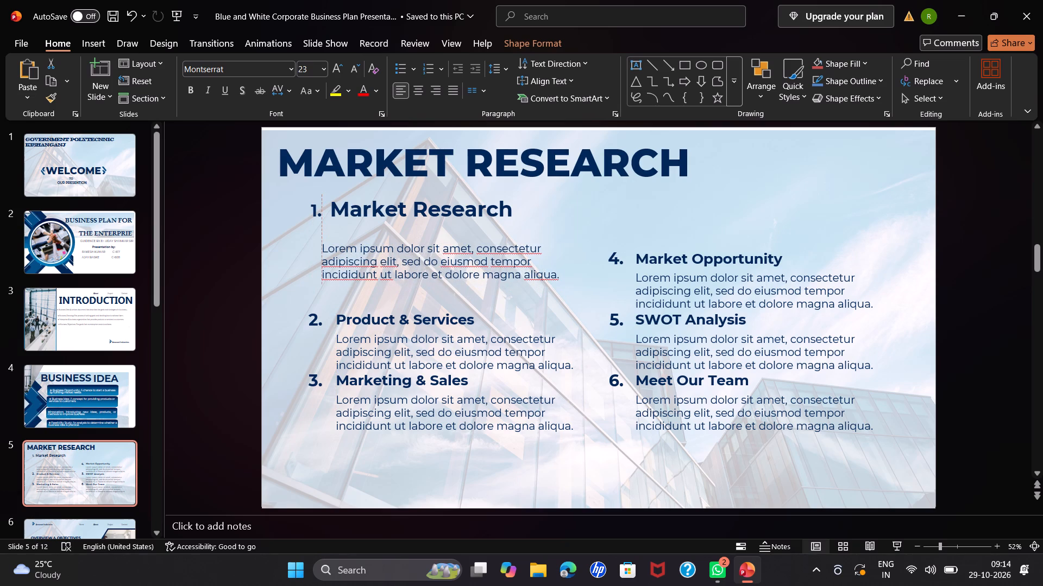
pyautogui.moveTo(472, 243); pyautogui.dragTo(480, 241)
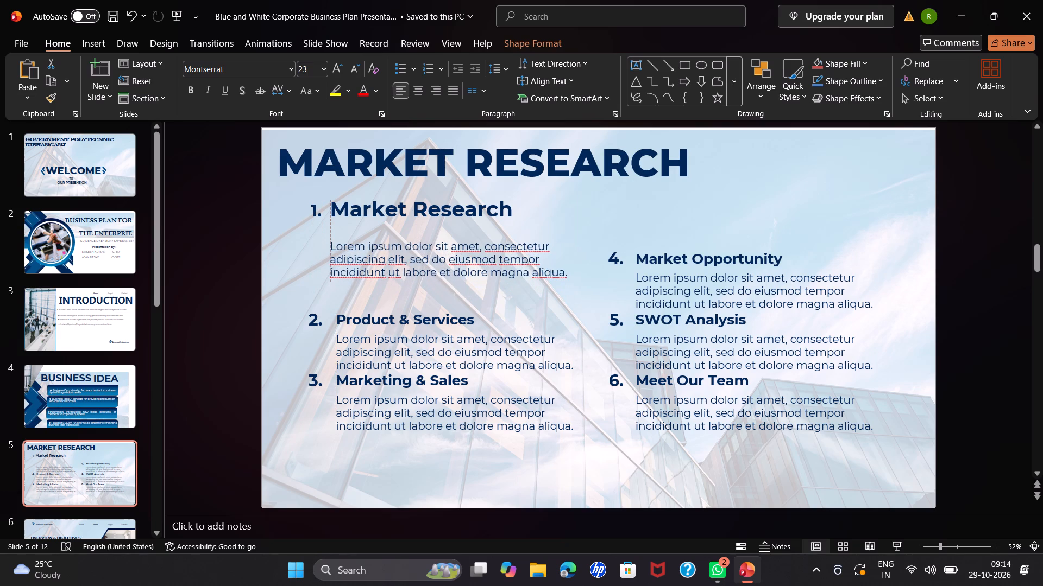
pyautogui.moveTo(480, 241); pyautogui.dragTo(480, 240)
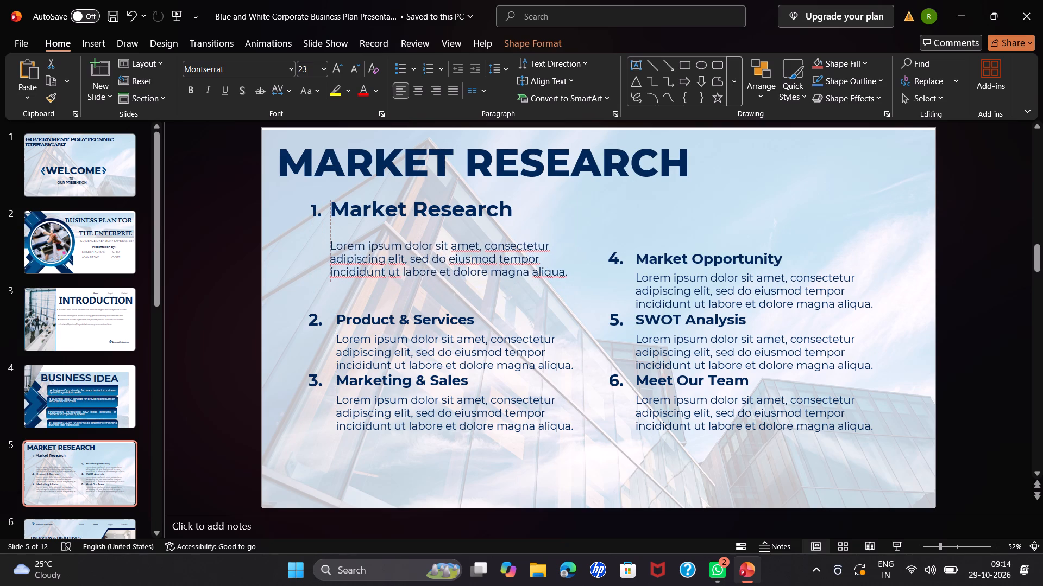
pyautogui.moveTo(480, 240); pyautogui.dragTo(474, 230)
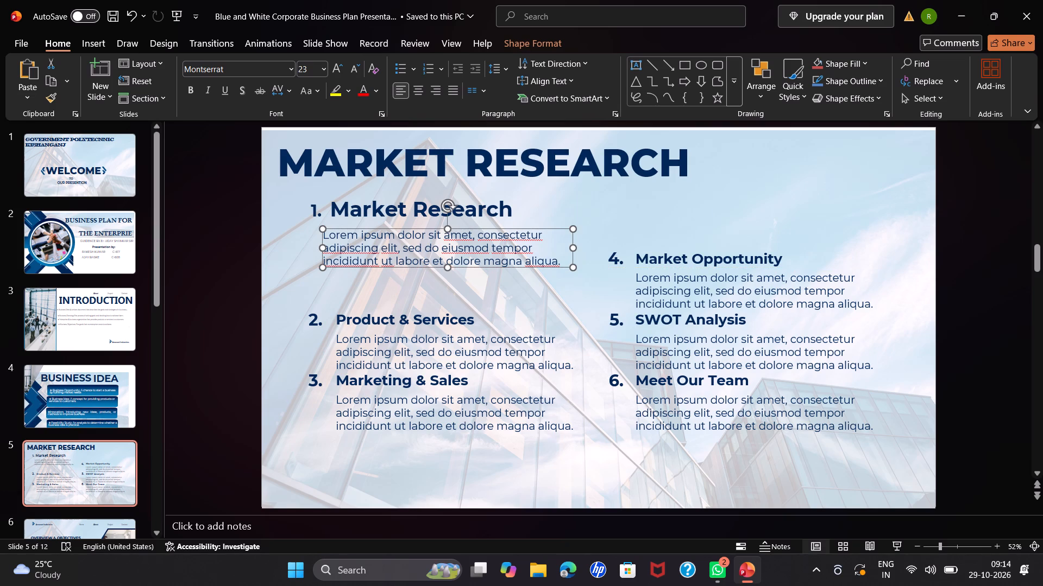
# Delete all the placeholder "Lorem ipsum" text from item 1's description, keeping its empty text box.
pyautogui.click(563, 262)
pyautogui.click(562, 262)
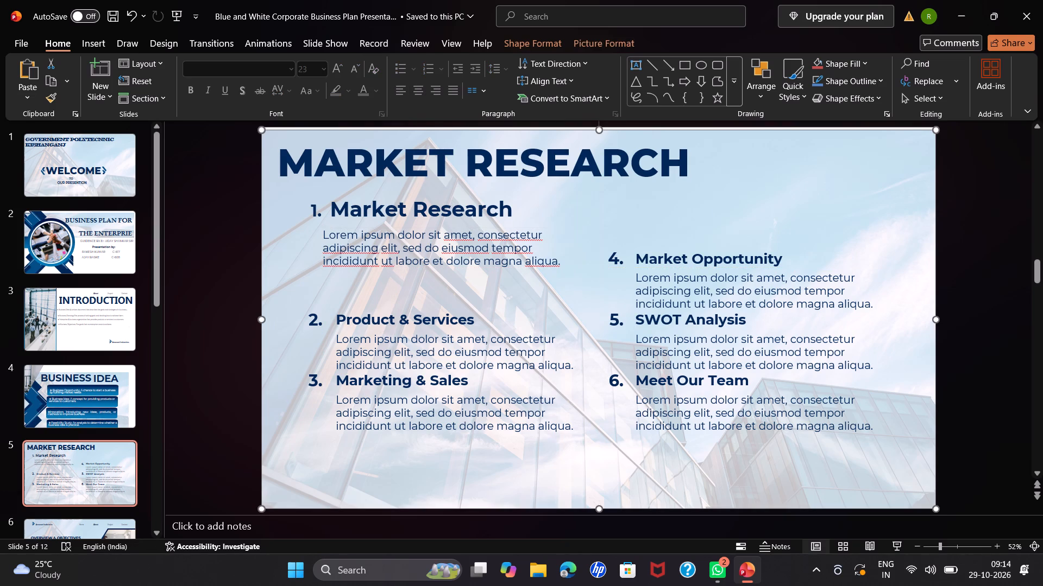
pyautogui.click(554, 262)
pyautogui.click(557, 263)
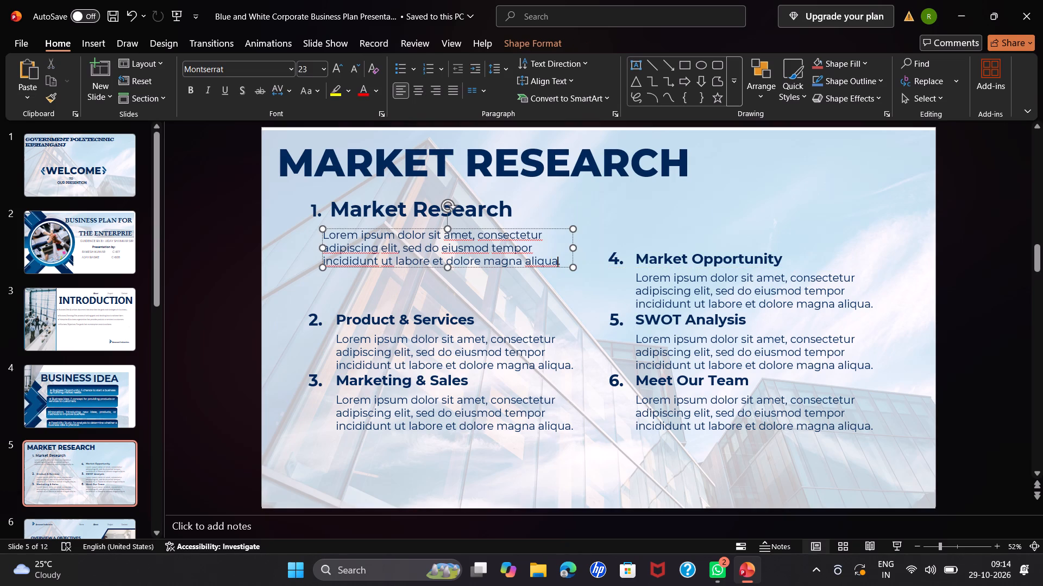
pyautogui.moveTo(557, 263); pyautogui.dragTo(379, 235)
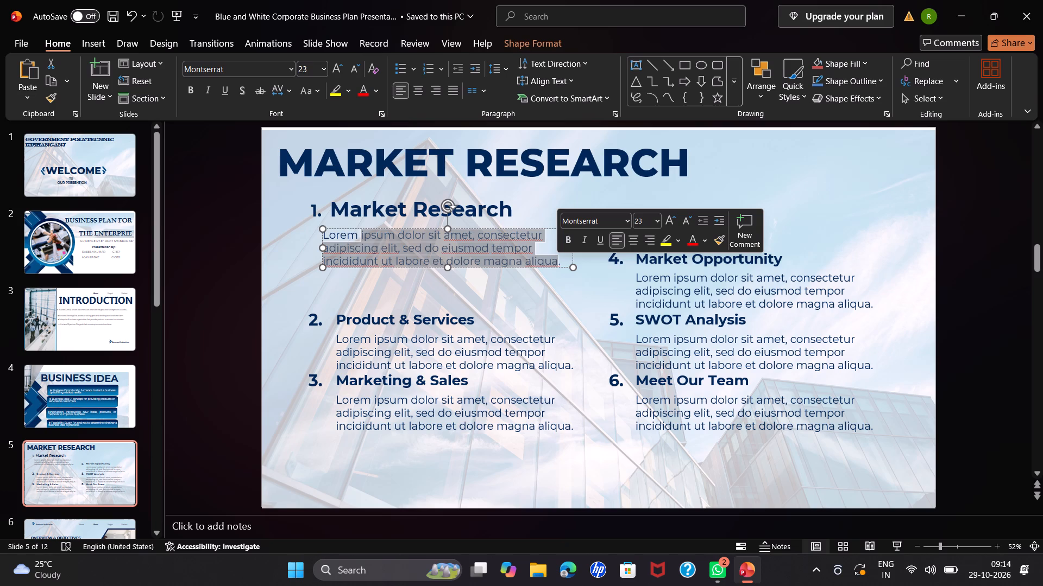
pyautogui.moveTo(379, 235); pyautogui.dragTo(328, 242)
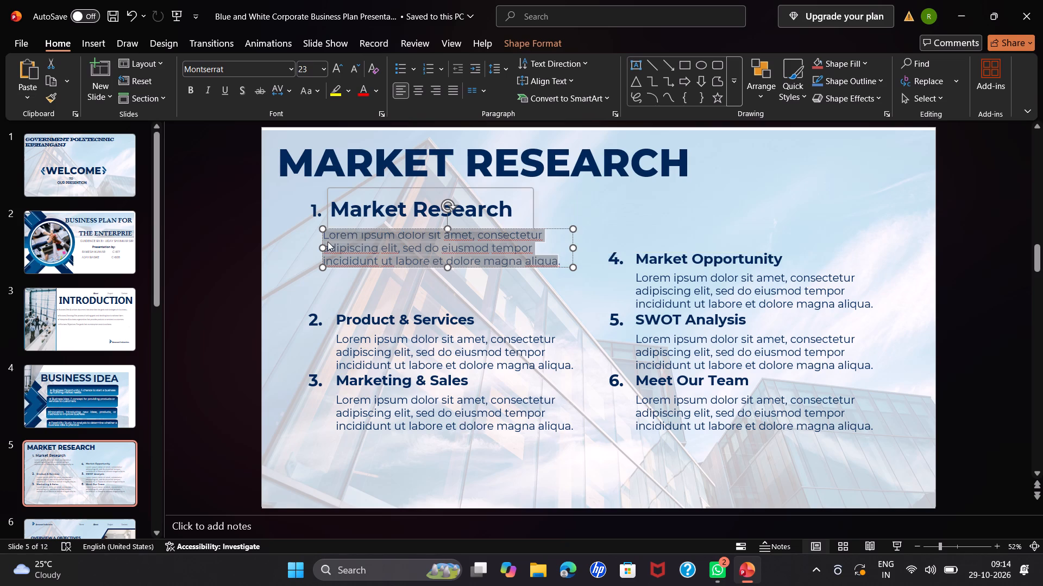
pyautogui.press('BackSpace')
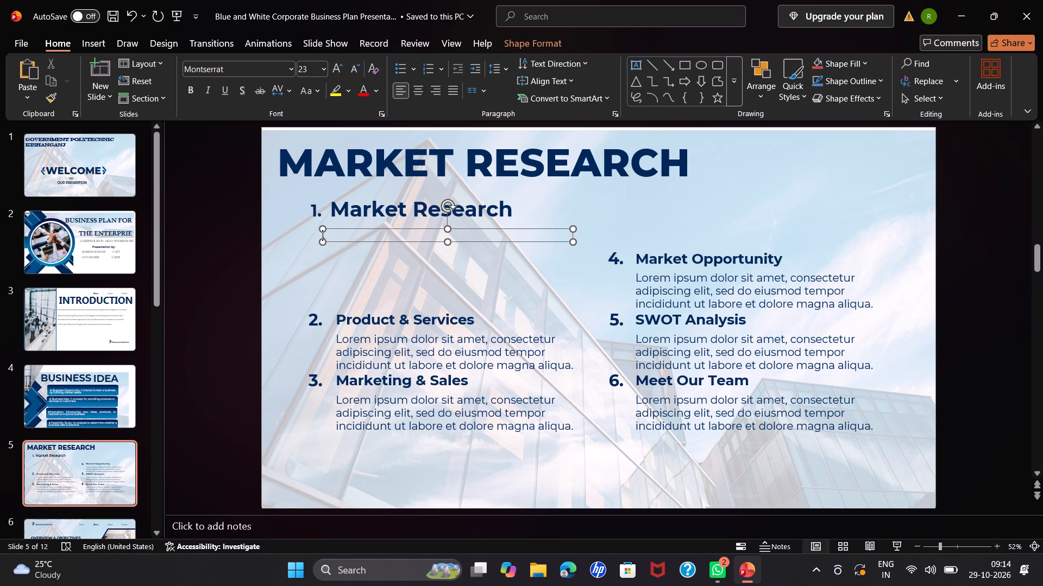
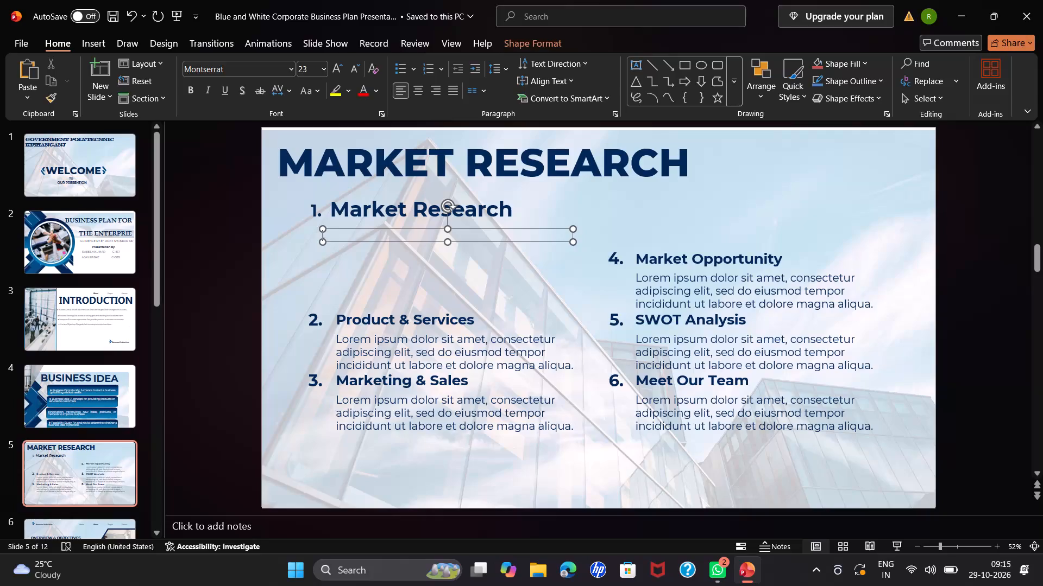
# Paste "The process of collecting information about customers and markets." as the description under item 1's "Market Research" heading.
pyautogui.hotkey('ctrl', 'v')
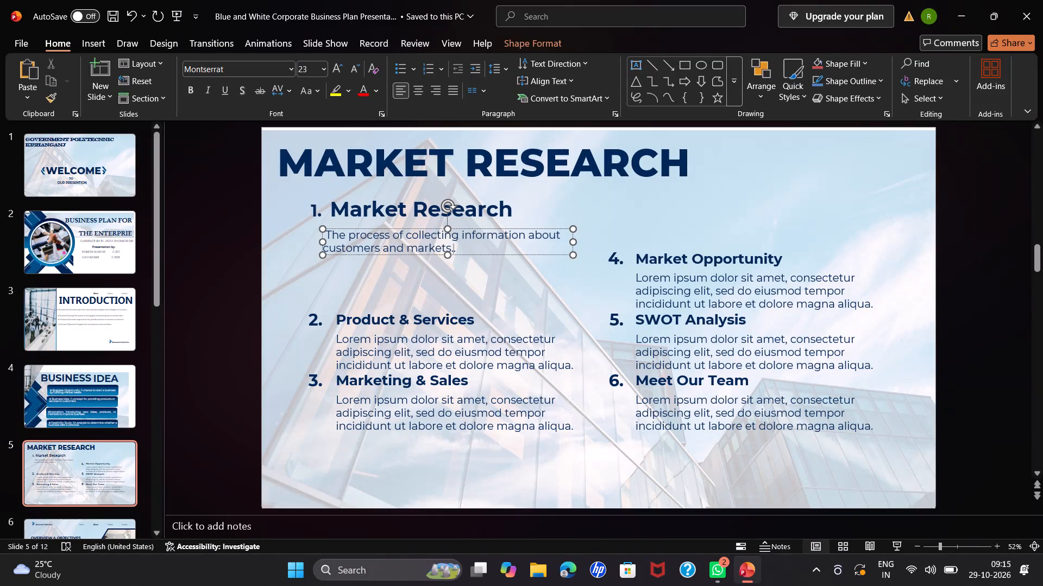
# Open the font size choices for item 1's pasted description.
pyautogui.click(323, 68)
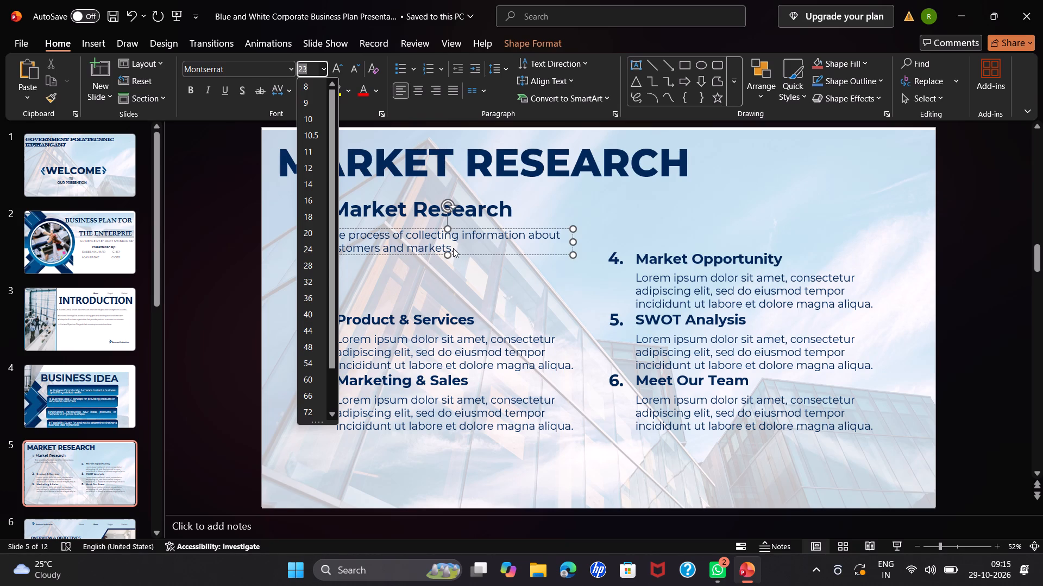
# Remove the extra period at the end of the description under the first Market Research item on slide 5.
pyautogui.moveTo(453, 248); pyautogui.dragTo(428, 250)
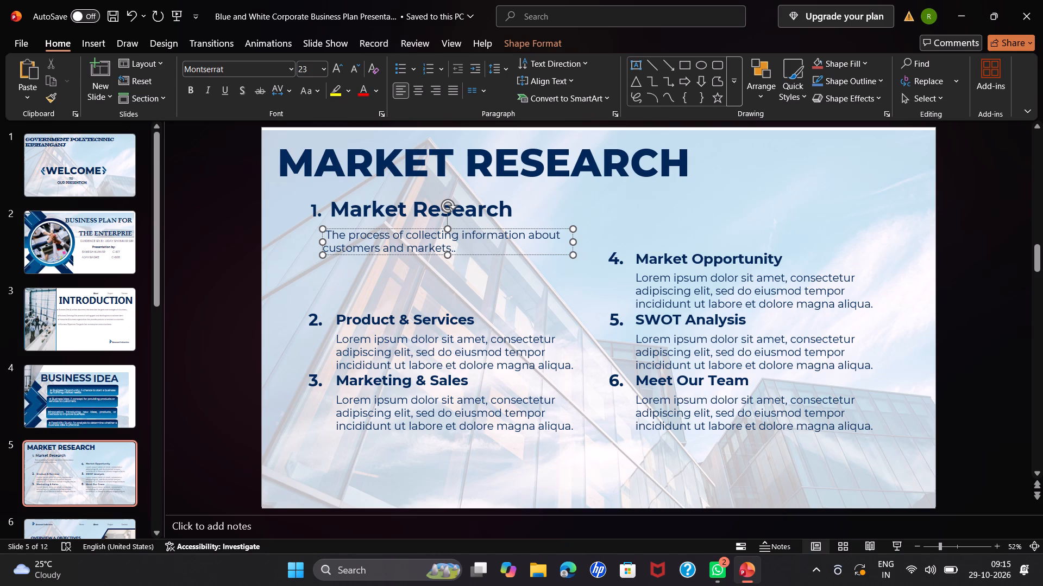
pyautogui.click(454, 252)
pyautogui.click(456, 251)
pyautogui.press('BackSpace')
# Set the description text "The process of collecting information about customers and markets" to font size 36.
pyautogui.moveTo(450, 250); pyautogui.dragTo(430, 249)
pyautogui.moveTo(430, 249); pyautogui.dragTo(350, 241)
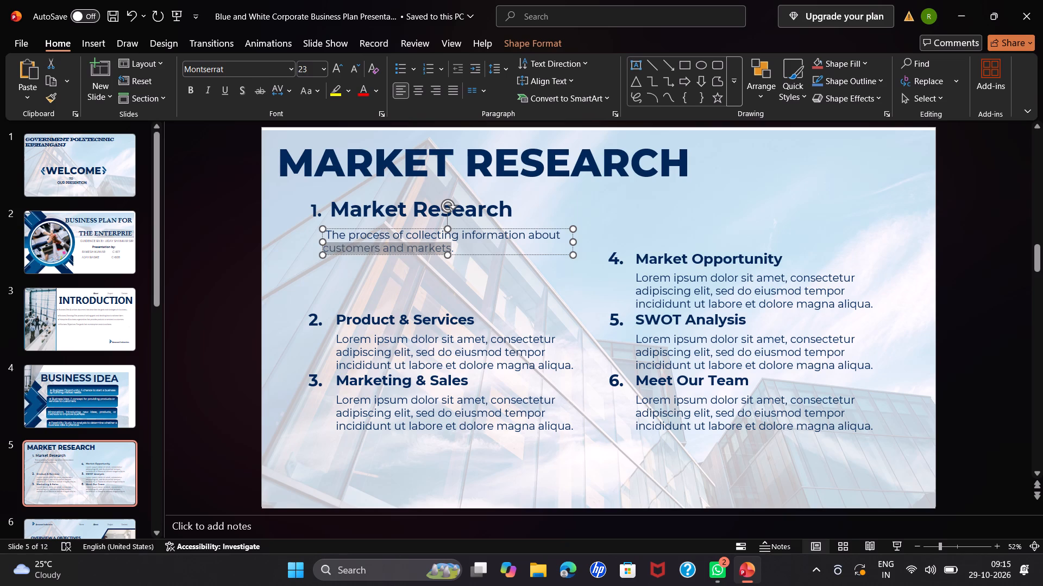
pyautogui.moveTo(350, 241); pyautogui.dragTo(323, 230)
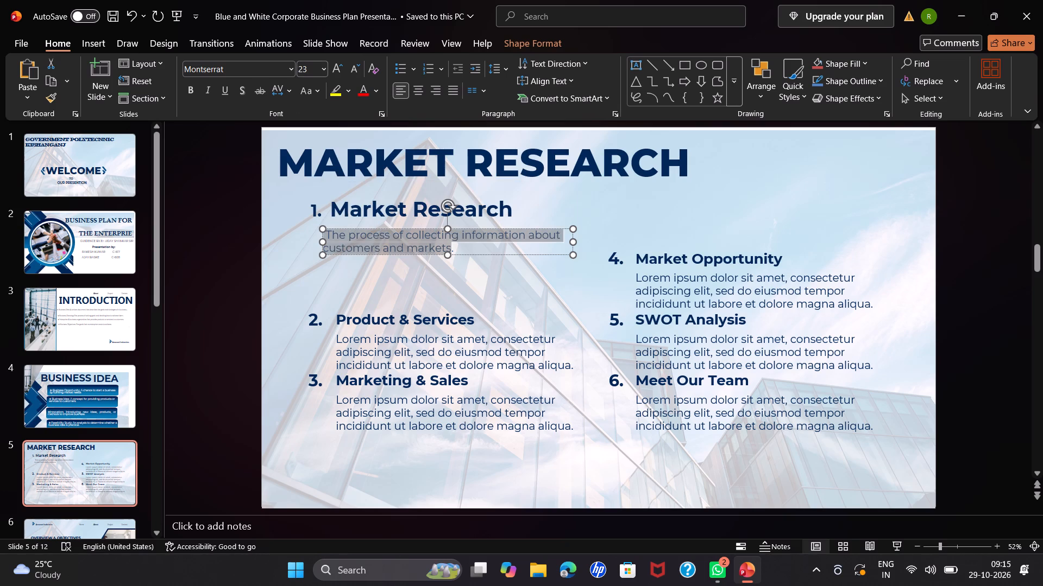
pyautogui.click(322, 72)
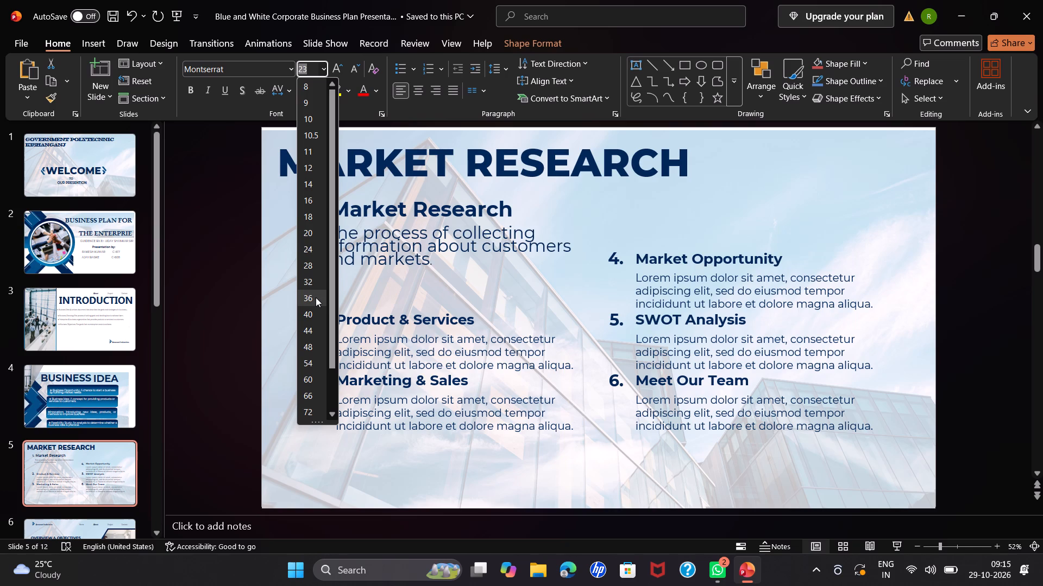
pyautogui.click(316, 297)
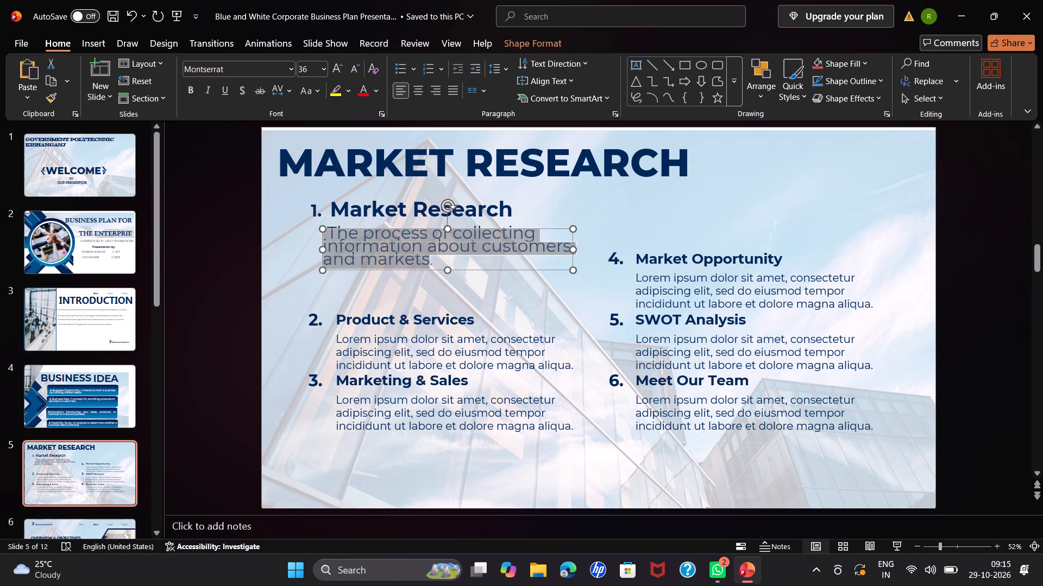
pyautogui.click(506, 324)
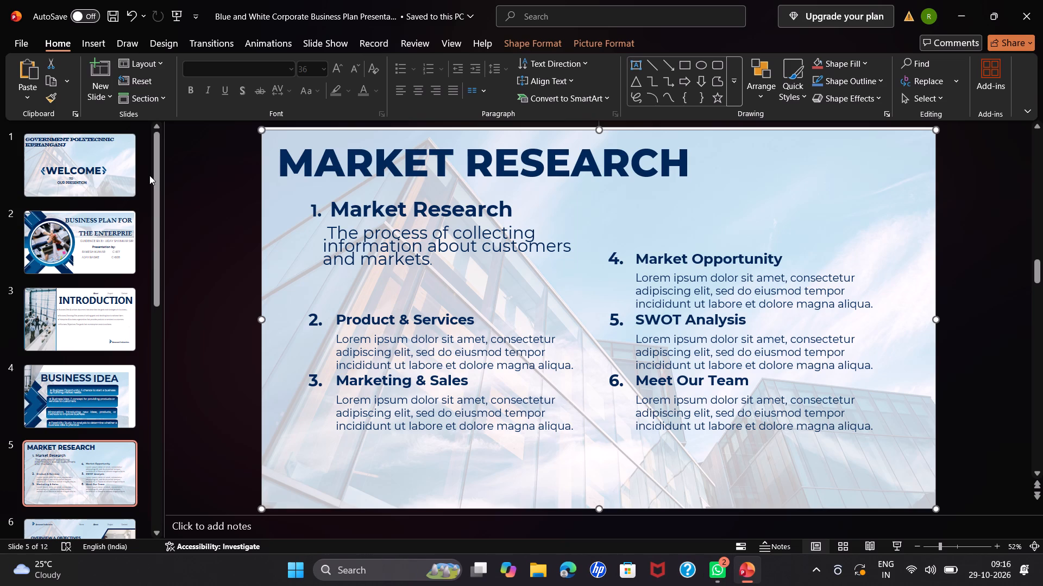
# Review slides 1 and 2, and delete slide 3's group containing the About, Project and Contact labels and the Arowwai Industries logo.
pyautogui.click(91, 164)
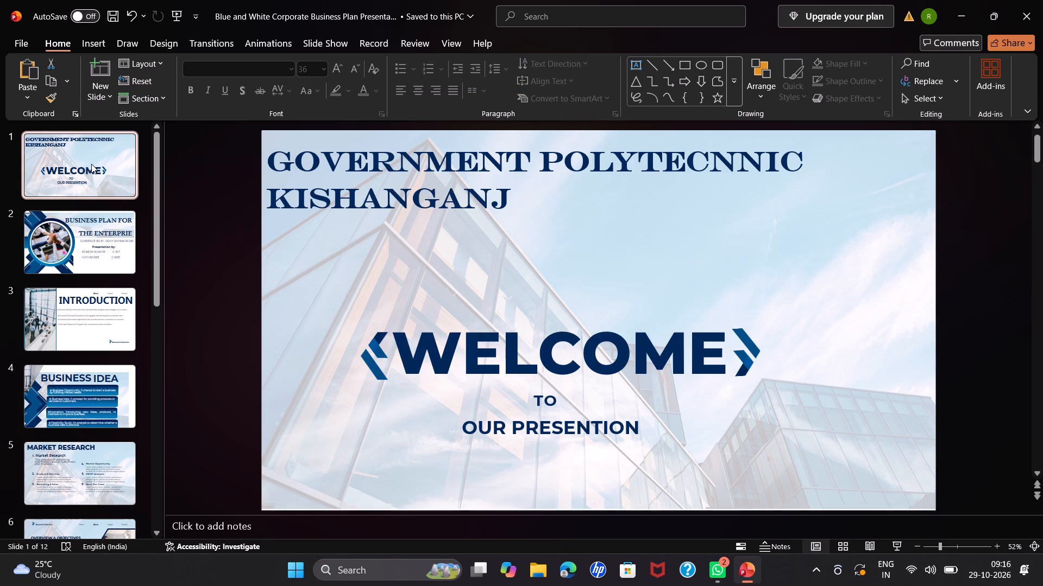
pyautogui.click(99, 242)
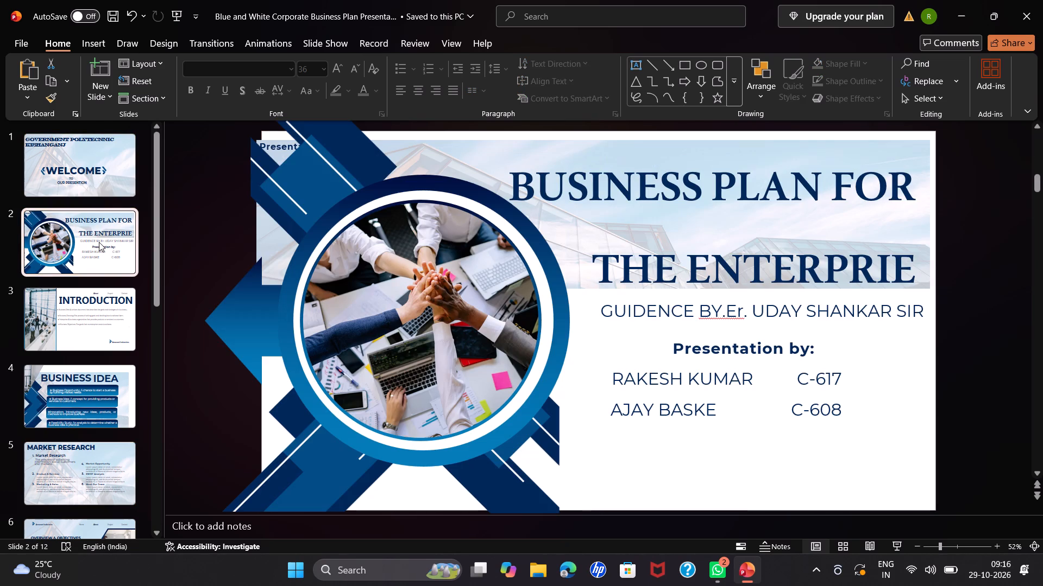
pyautogui.click(70, 149)
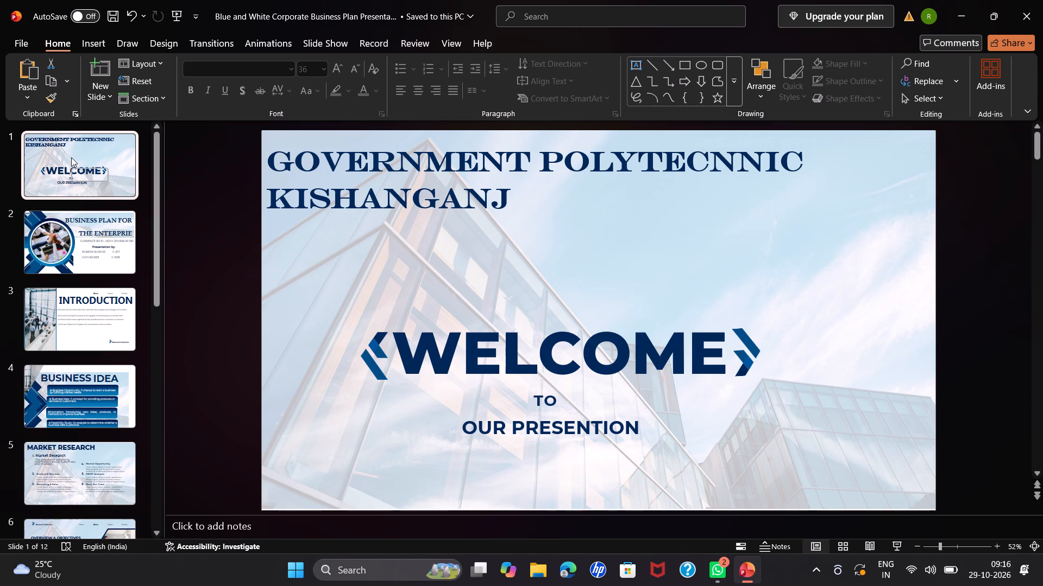
pyautogui.click(80, 225)
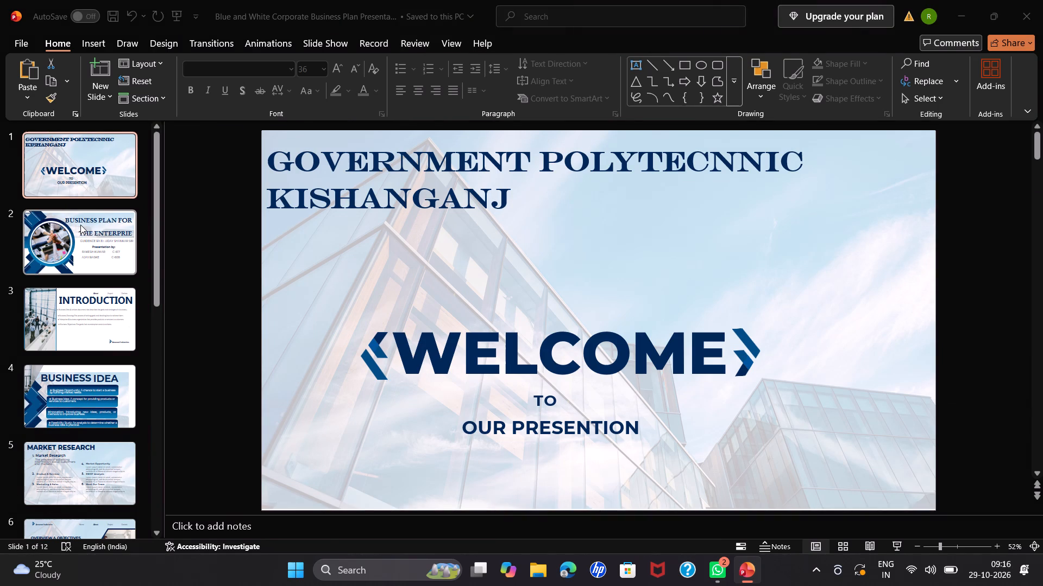
pyautogui.click(87, 336)
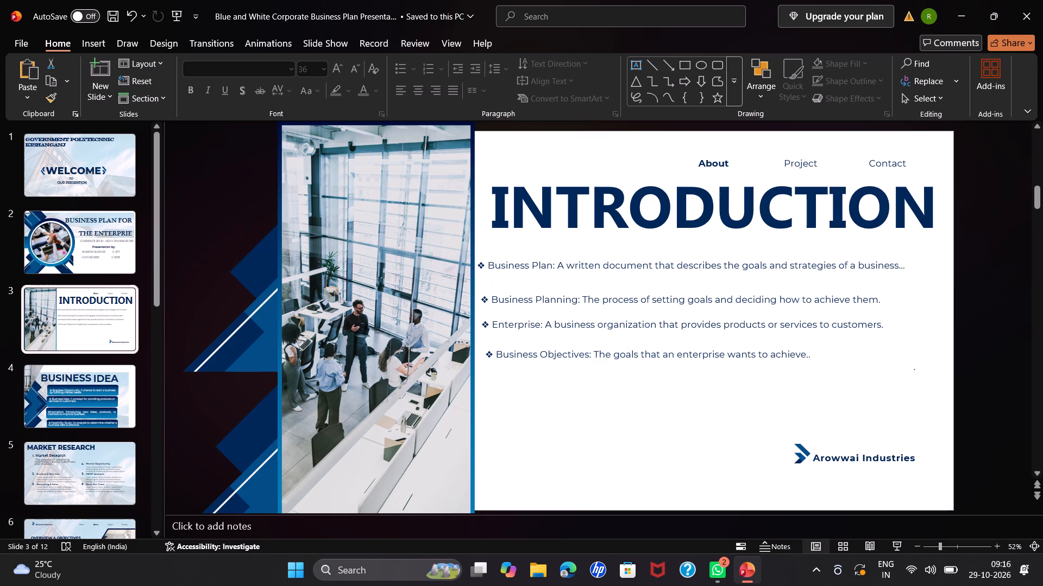
pyautogui.click(850, 460)
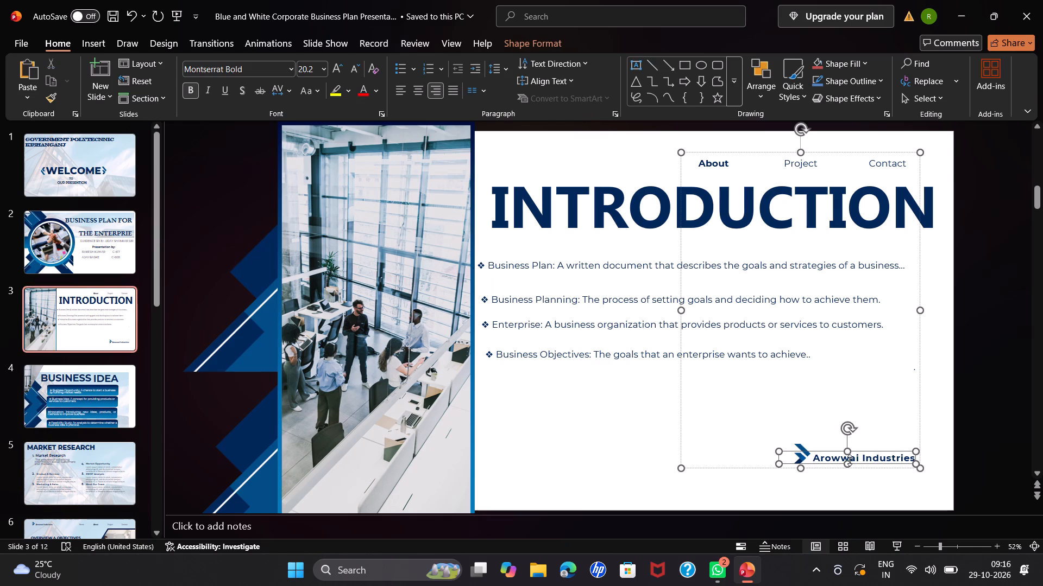
pyautogui.click(750, 468)
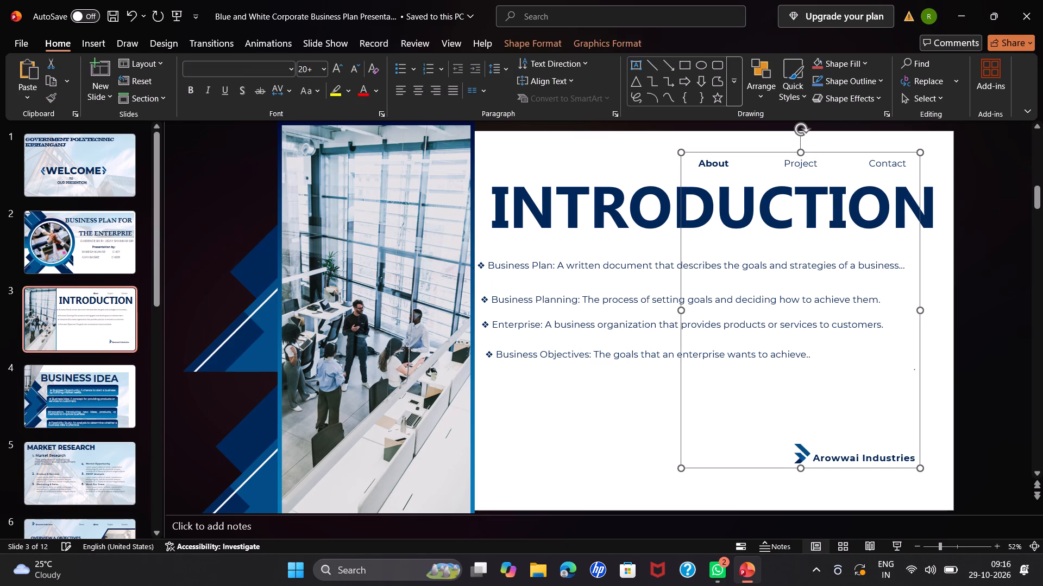
pyautogui.press('BackSpace')
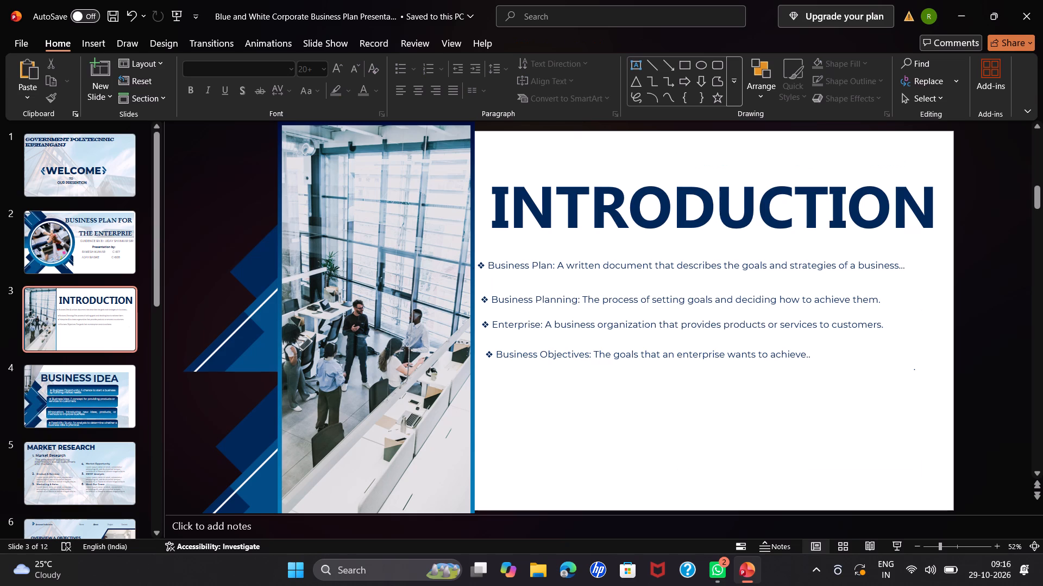
# Open slide 4, Business Idea, for review.
pyautogui.click(104, 419)
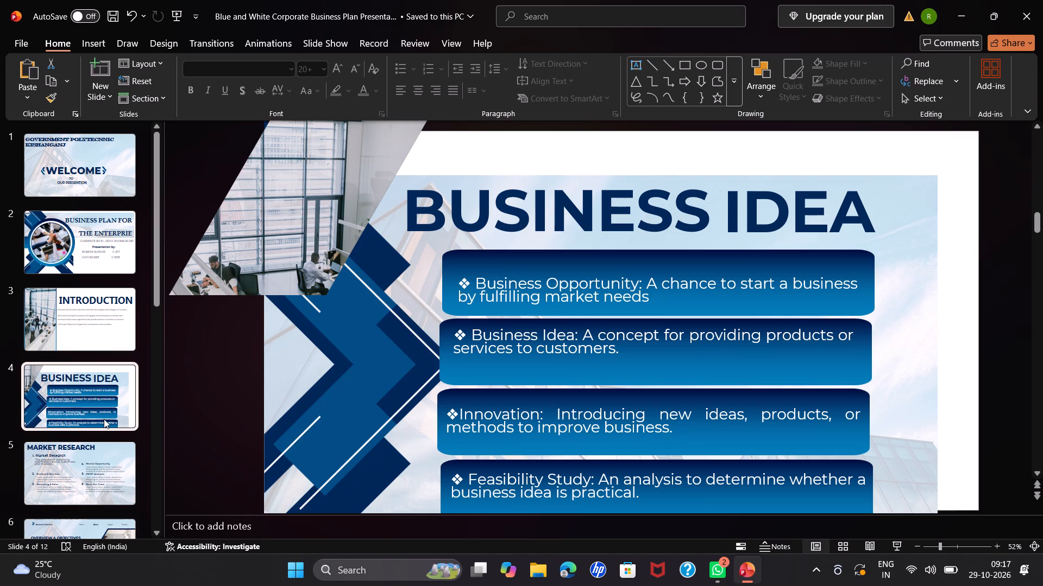
# On slide 5, delete the "Product & Services" heading text of item 2, keeping its text box.
pyautogui.click(83, 452)
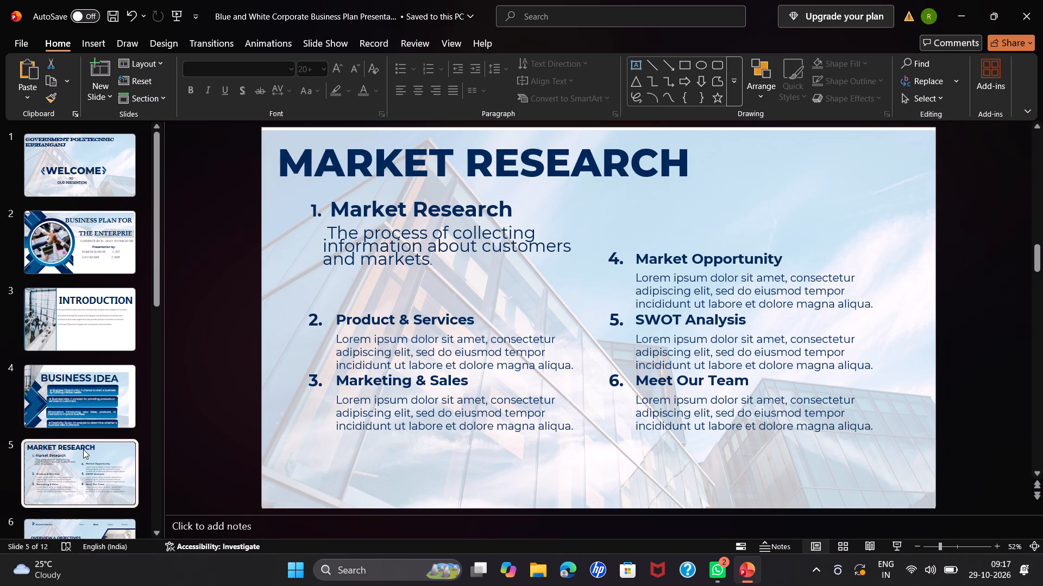
pyautogui.click(335, 322)
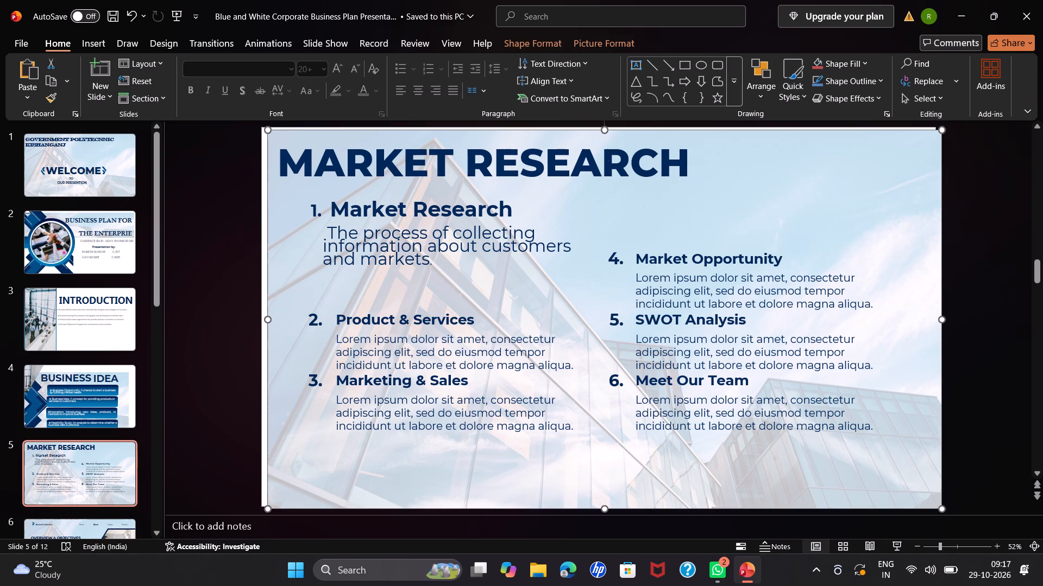
pyautogui.click(361, 323)
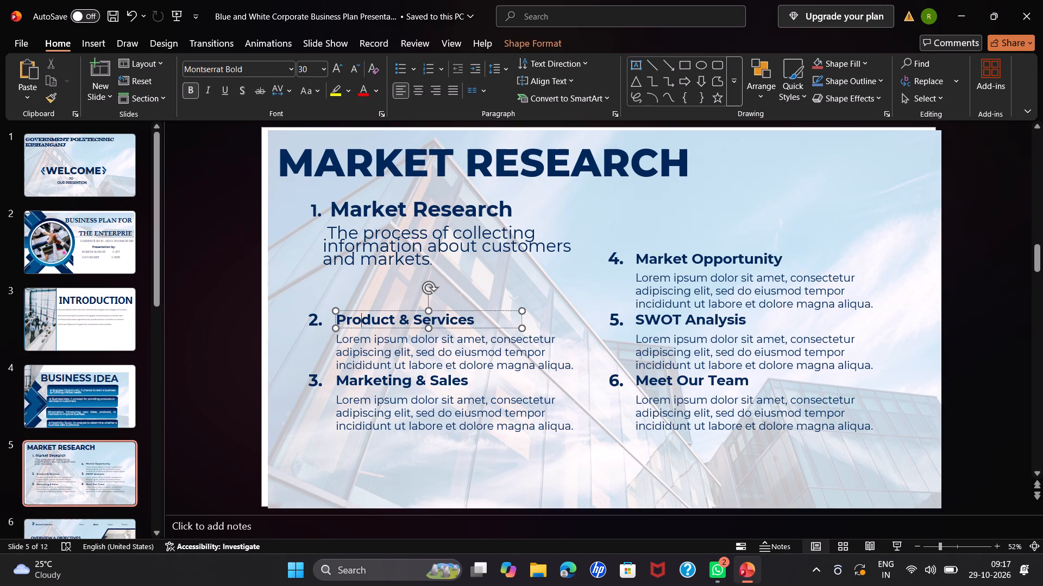
pyautogui.click(476, 321)
pyautogui.click(475, 322)
pyautogui.click(474, 323)
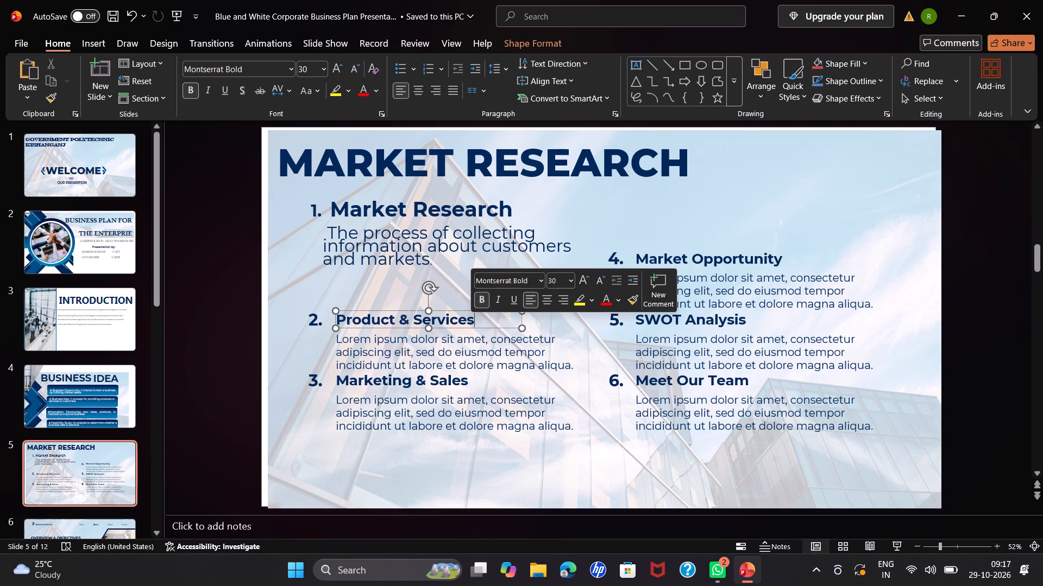
pyautogui.moveTo(469, 321); pyautogui.dragTo(355, 322)
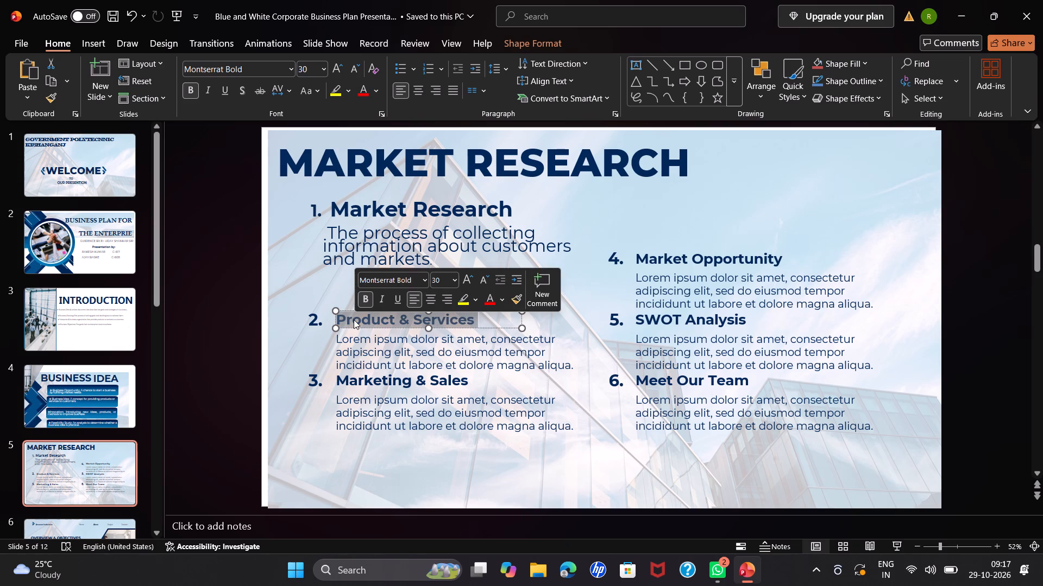
pyautogui.press('BackSpace')
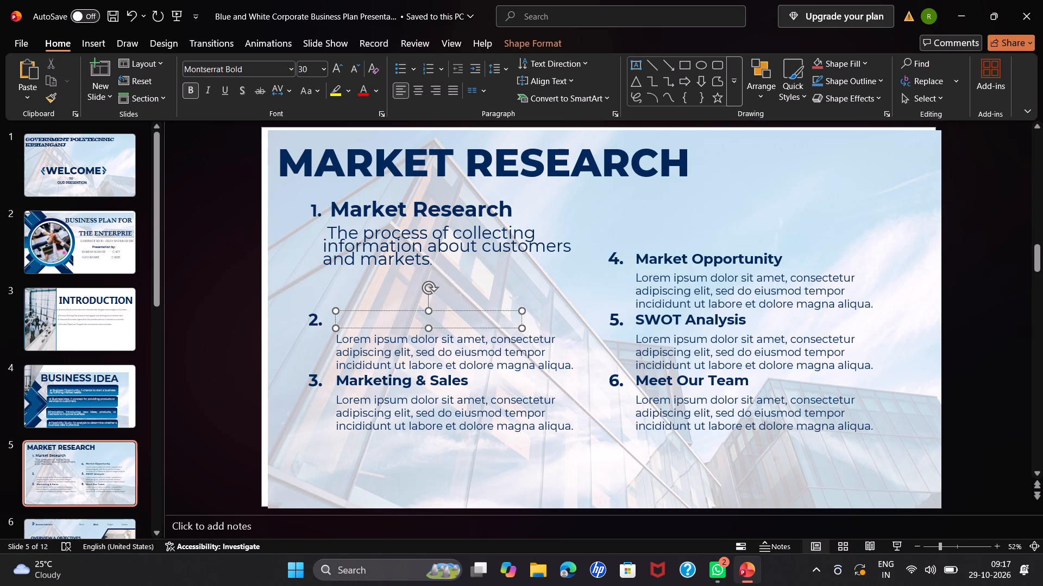
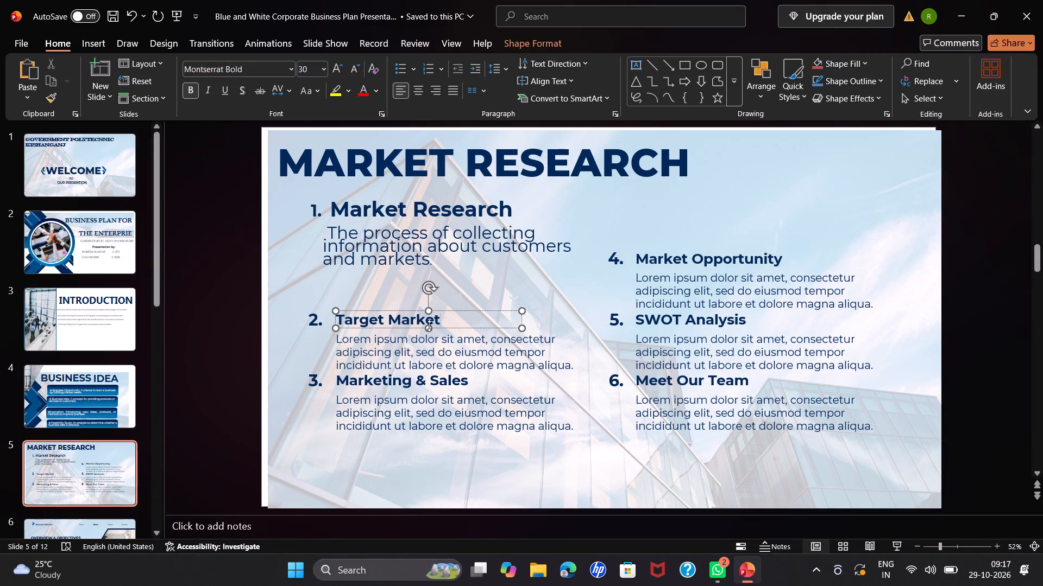
# Clear all the Lorem ipsum placeholder text from the description under the Target Market heading on slide 5.
pyautogui.click(475, 330)
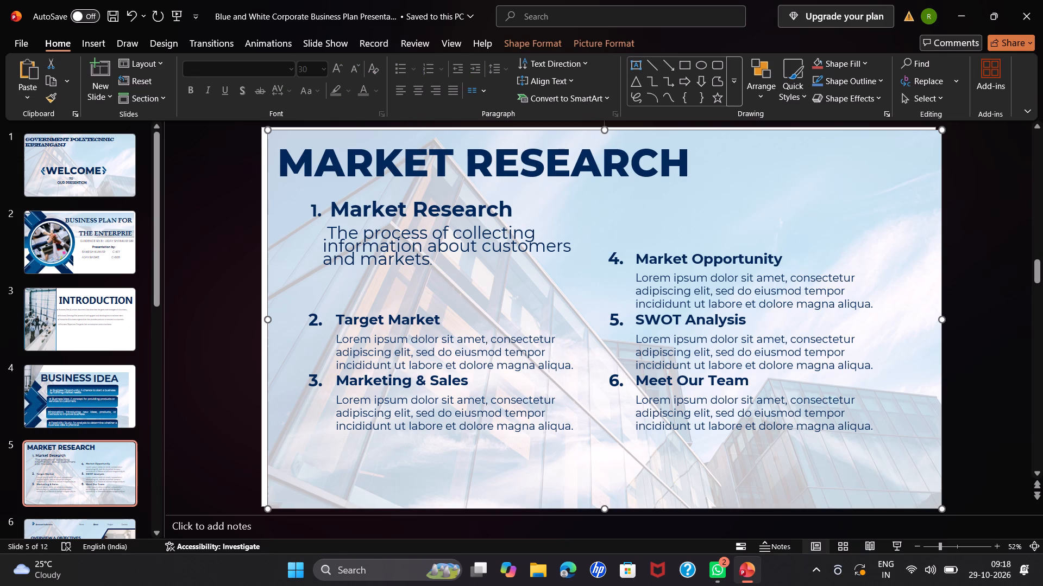
pyautogui.moveTo(554, 341); pyautogui.dragTo(548, 345)
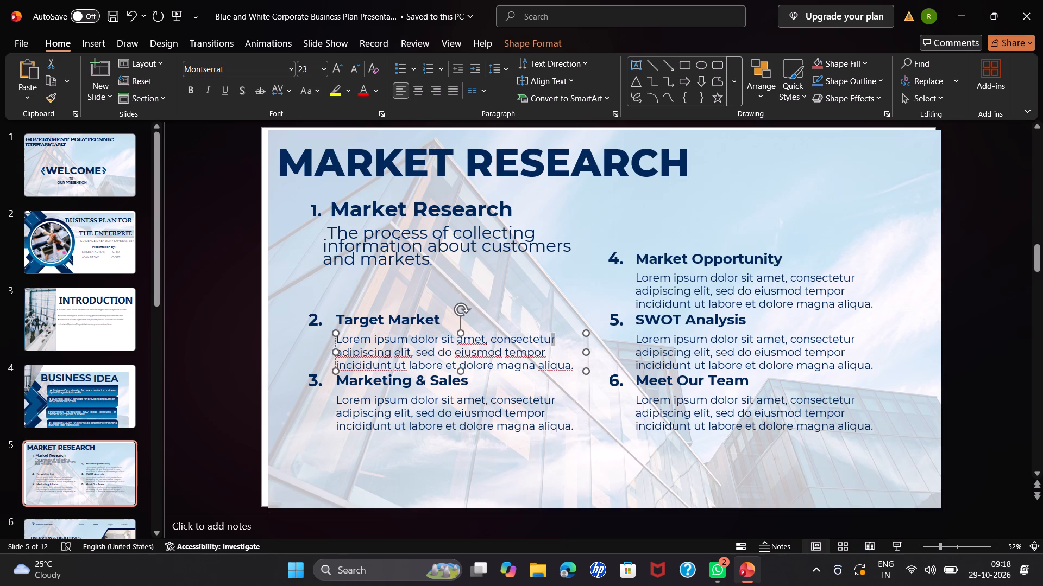
pyautogui.moveTo(548, 345); pyautogui.dragTo(568, 367)
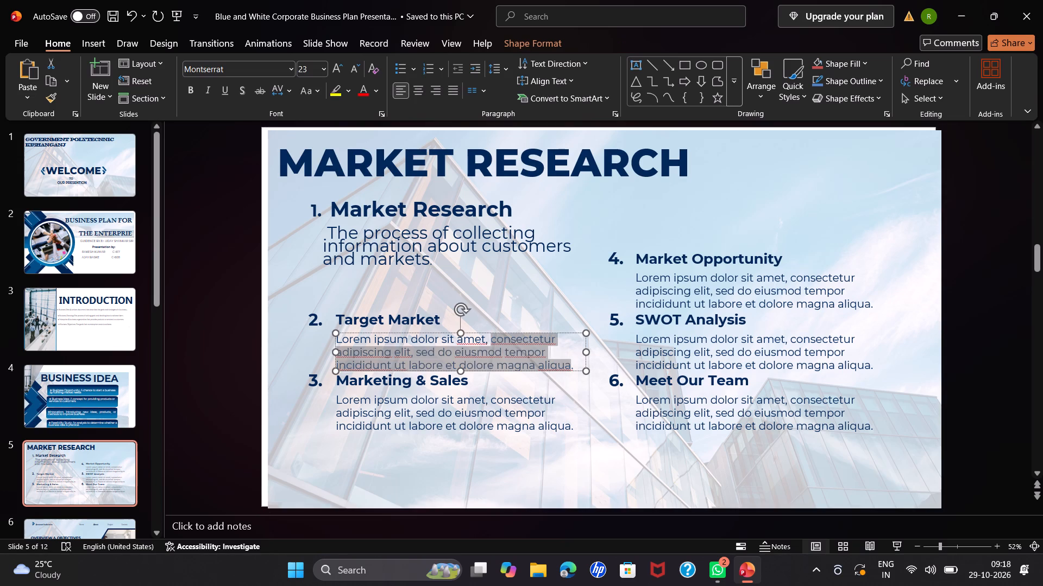
pyautogui.moveTo(568, 367); pyautogui.dragTo(340, 336)
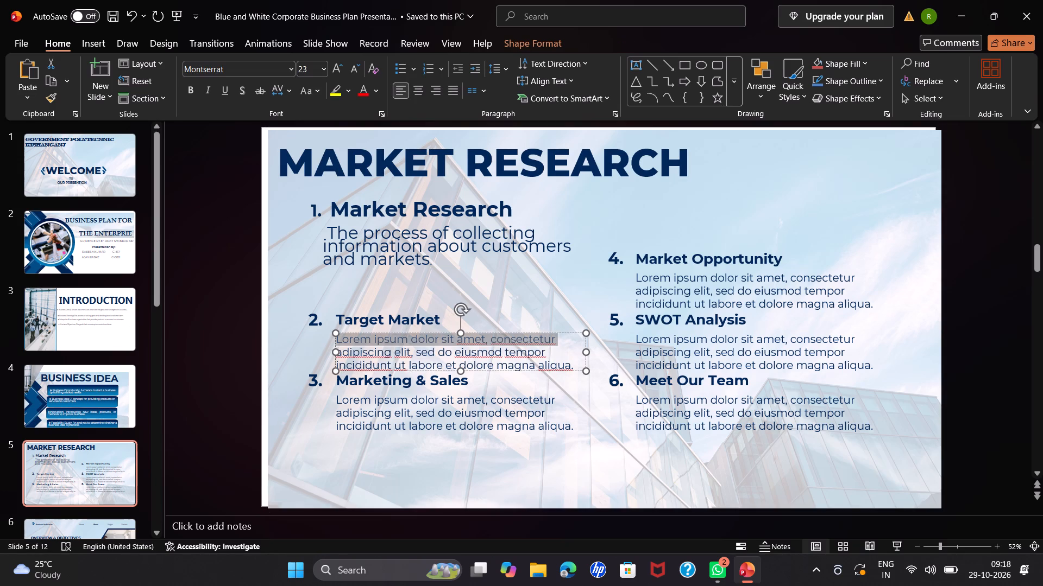
pyautogui.moveTo(340, 336); pyautogui.dragTo(416, 378)
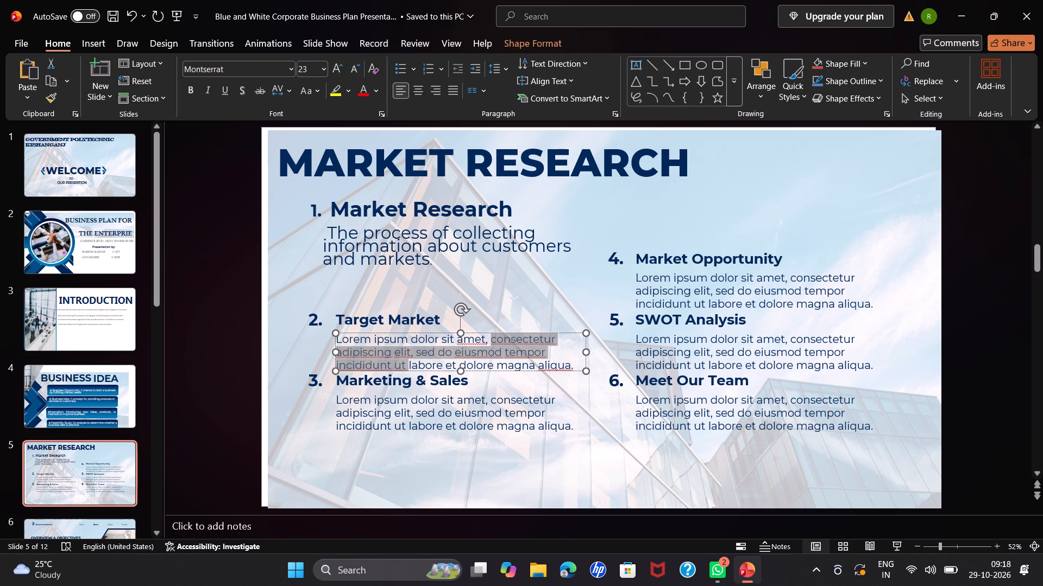
pyautogui.moveTo(416, 378); pyautogui.dragTo(556, 378)
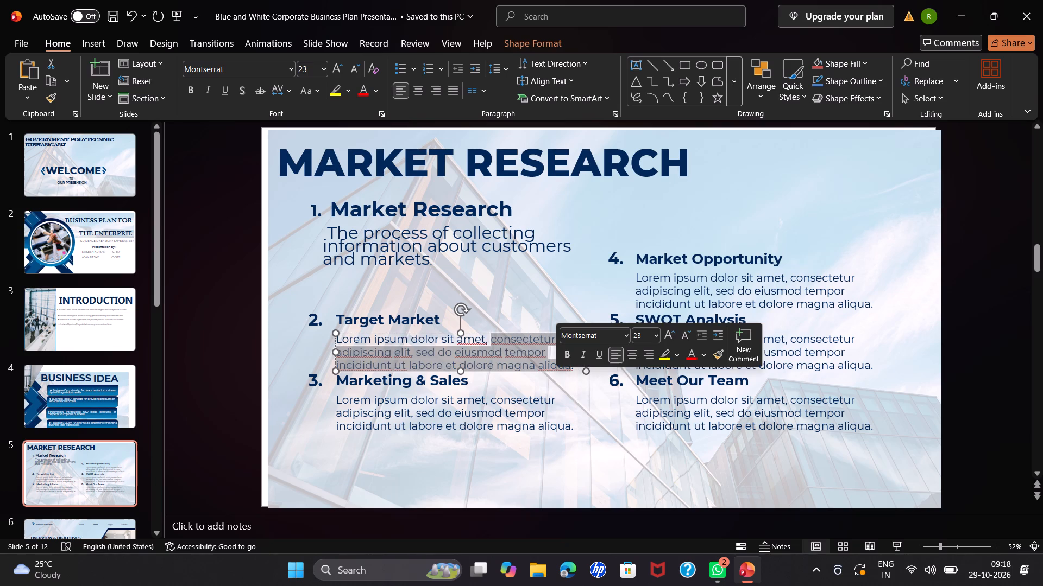
pyautogui.press('BackSpace')
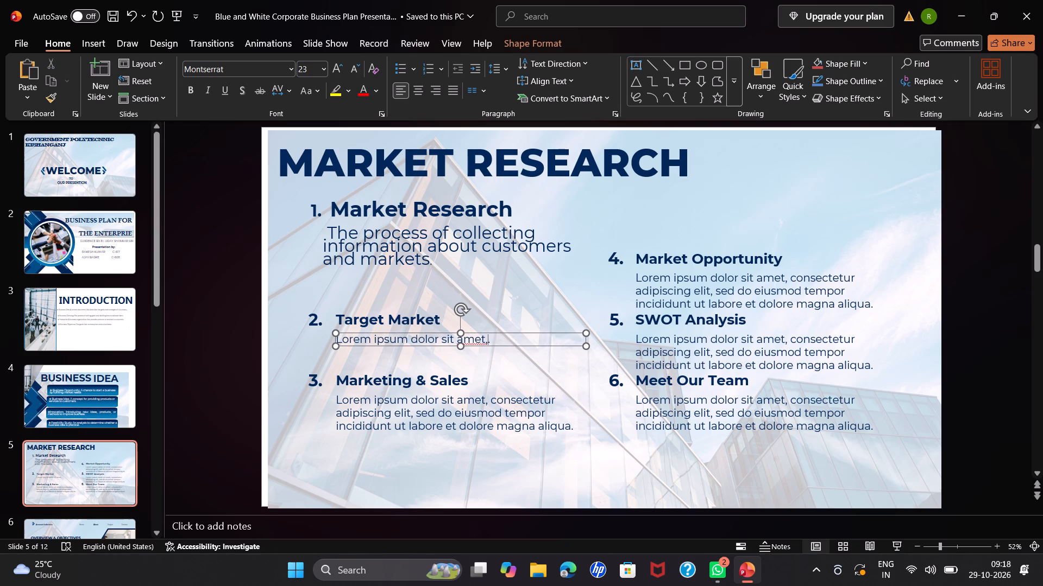
pyautogui.moveTo(488, 342); pyautogui.dragTo(341, 352)
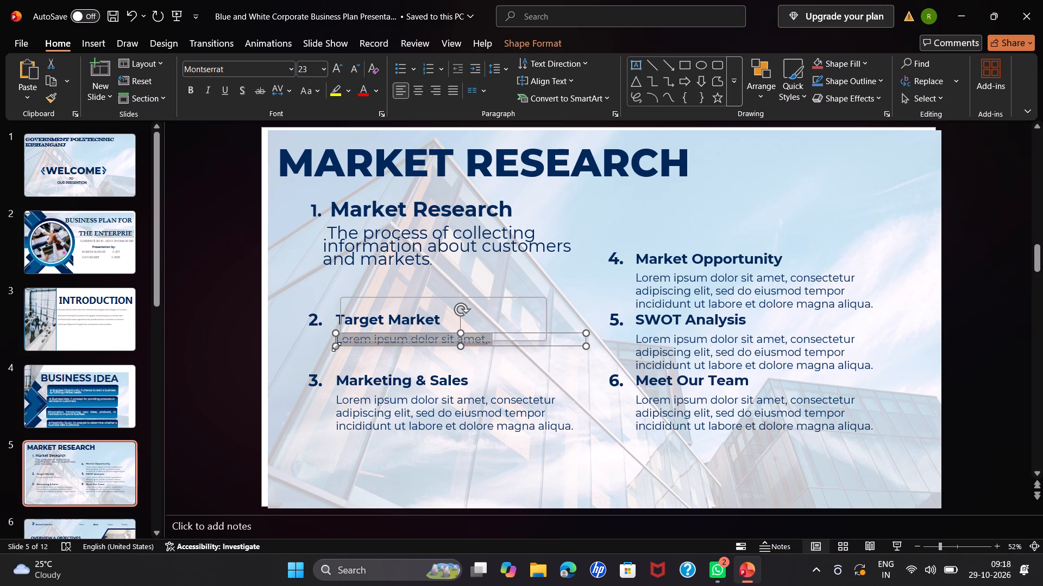
pyautogui.press('BackSpace')
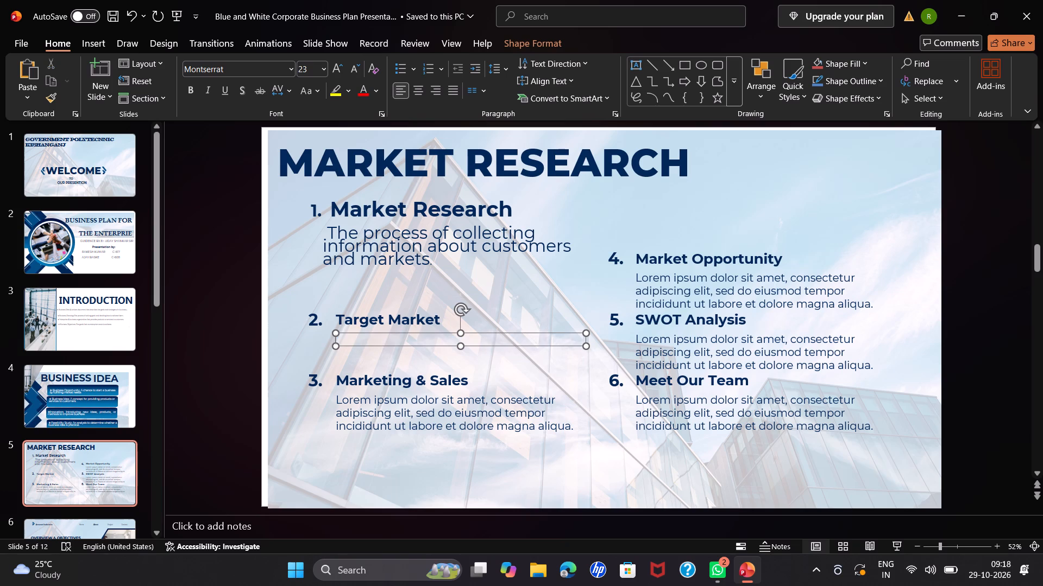
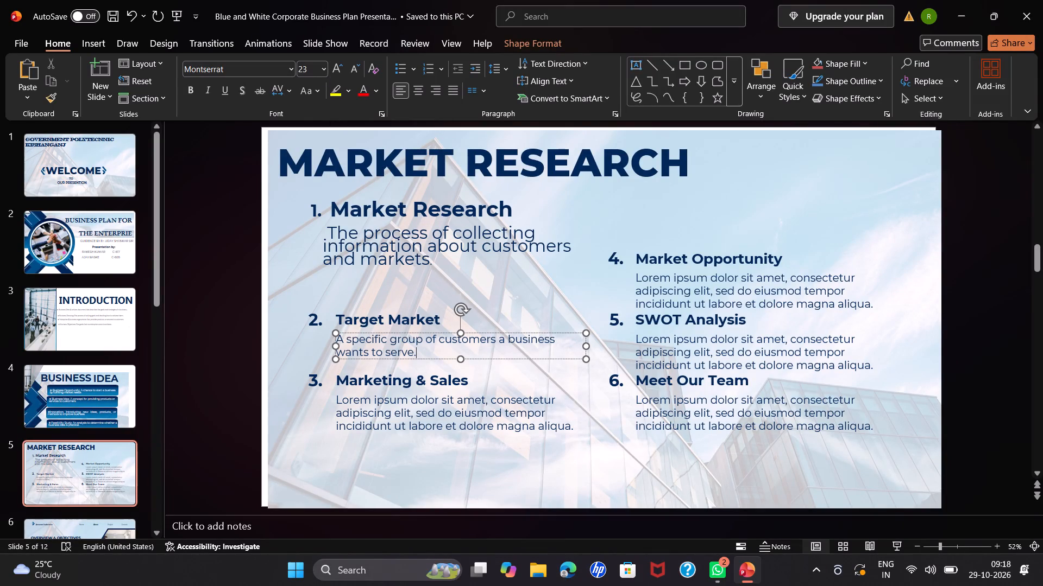
# Finish editing the description under Target Market on slide 5 by leaving its text box.
pyautogui.click(541, 289)
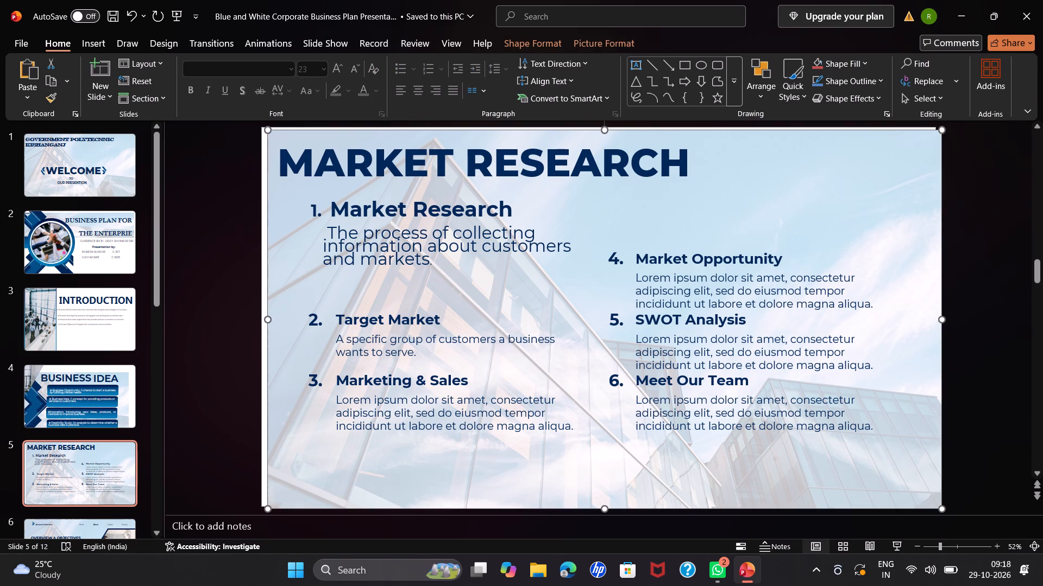
# Move the Target Market heading up, directly beneath the first item's description on slide 5.
pyautogui.moveTo(335, 320); pyautogui.dragTo(329, 318)
pyautogui.click(368, 319)
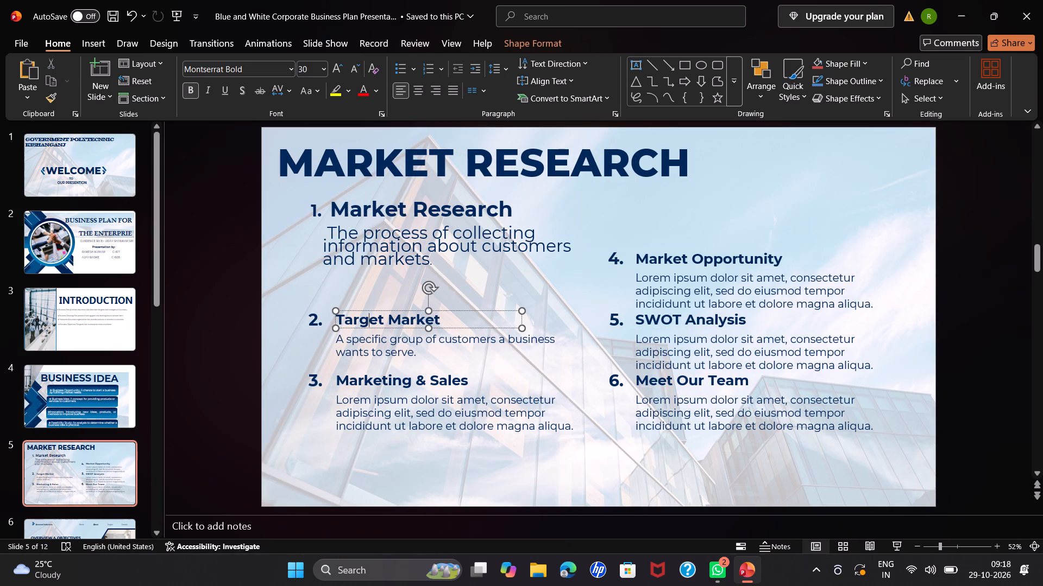
pyautogui.moveTo(373, 310); pyautogui.dragTo(365, 288)
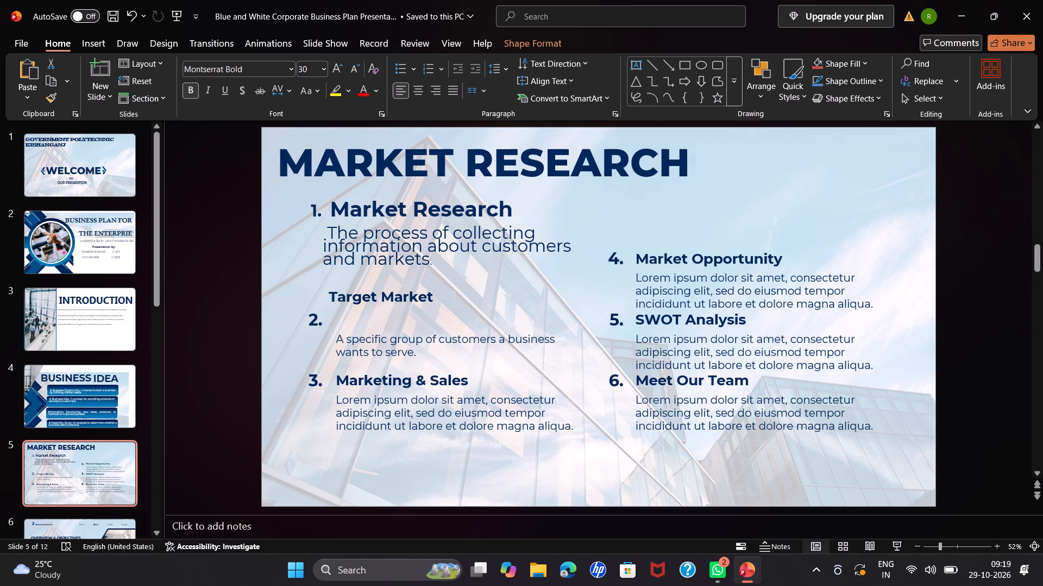
pyautogui.moveTo(365, 288); pyautogui.dragTo(369, 273)
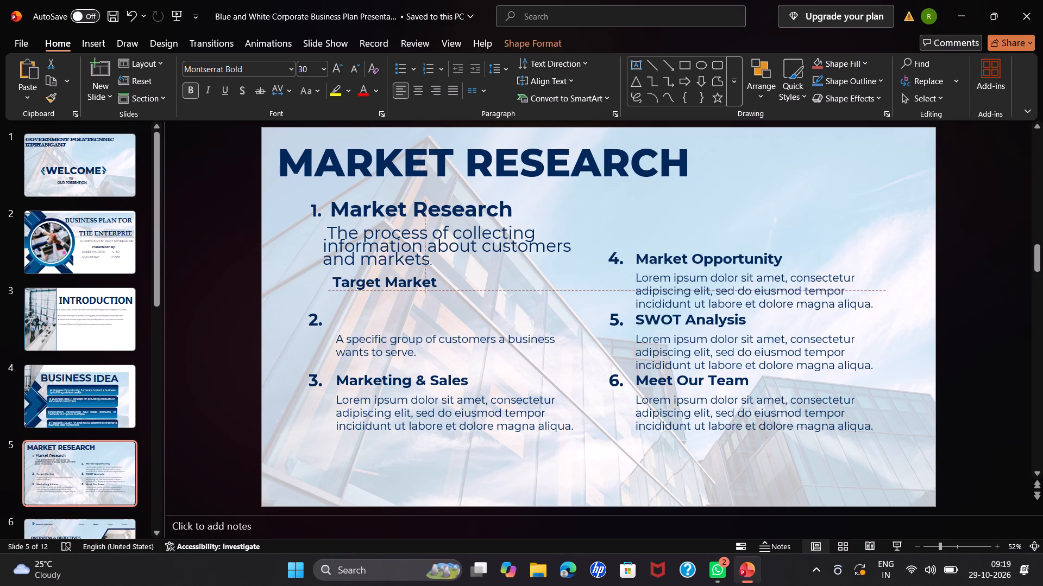
pyautogui.moveTo(369, 273); pyautogui.dragTo(375, 272)
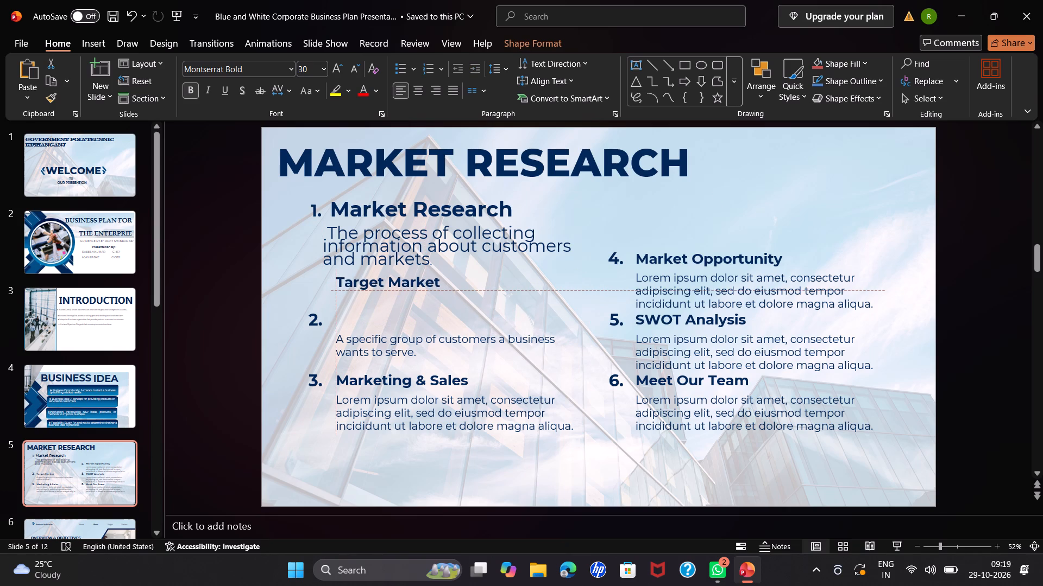
pyautogui.moveTo(375, 272); pyautogui.dragTo(375, 272)
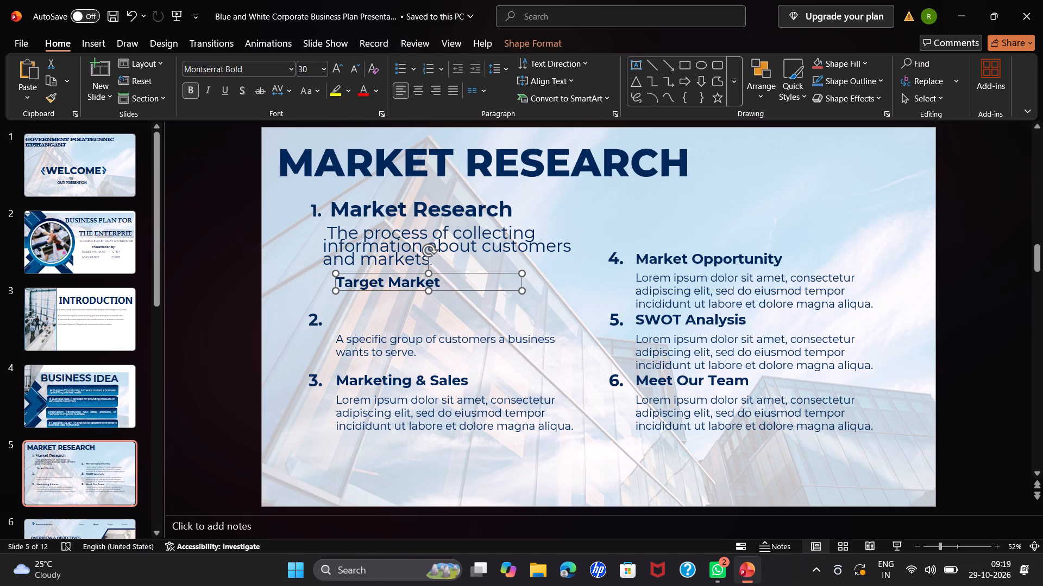
# Move the number 2 label up so it lines up beside the Target Market heading.
pyautogui.click(313, 323)
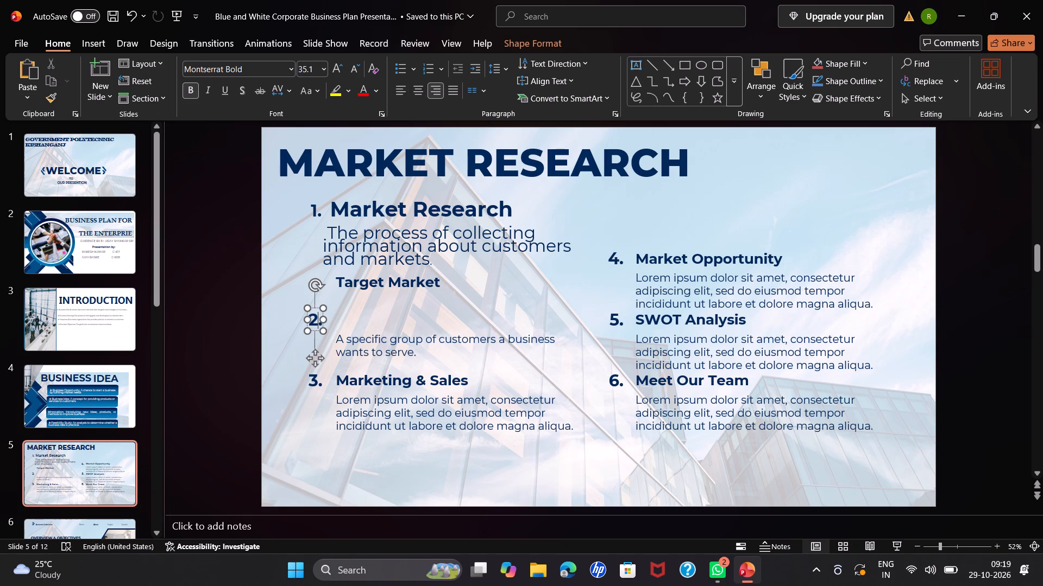
pyautogui.moveTo(312, 361); pyautogui.dragTo(314, 322)
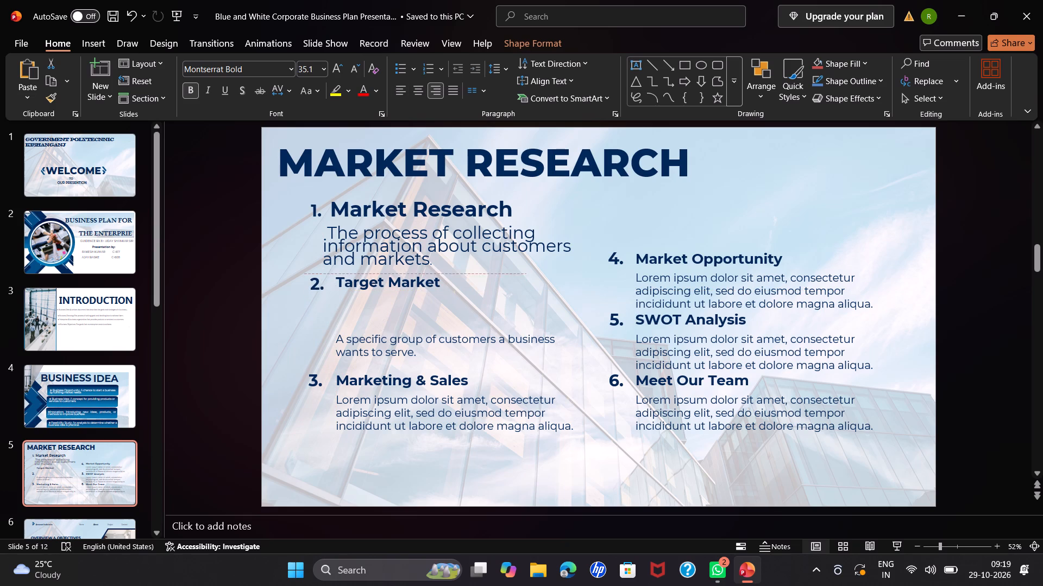
pyautogui.moveTo(314, 322); pyautogui.dragTo(310, 317)
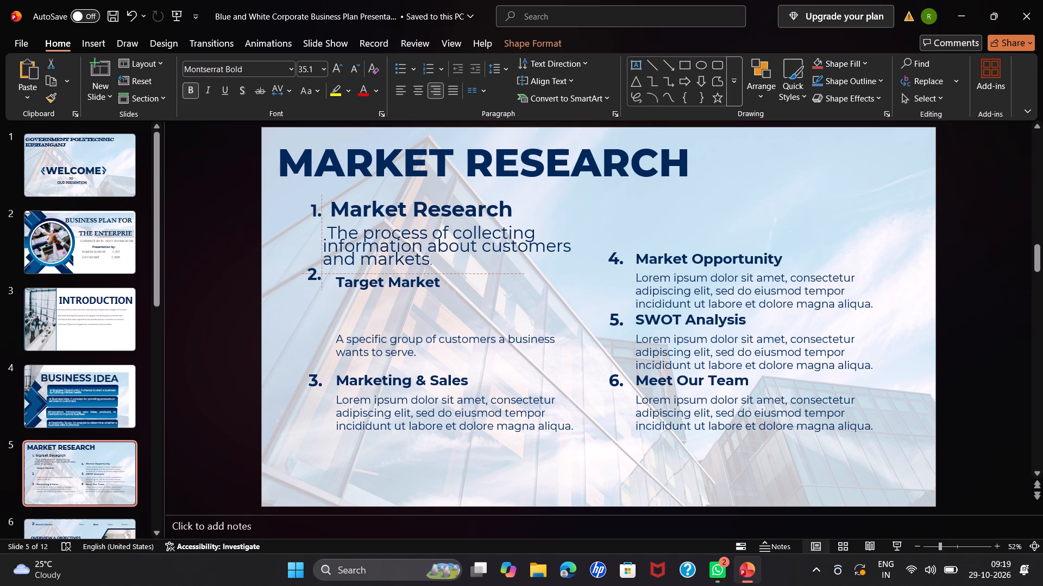
pyautogui.moveTo(310, 317); pyautogui.dragTo(315, 324)
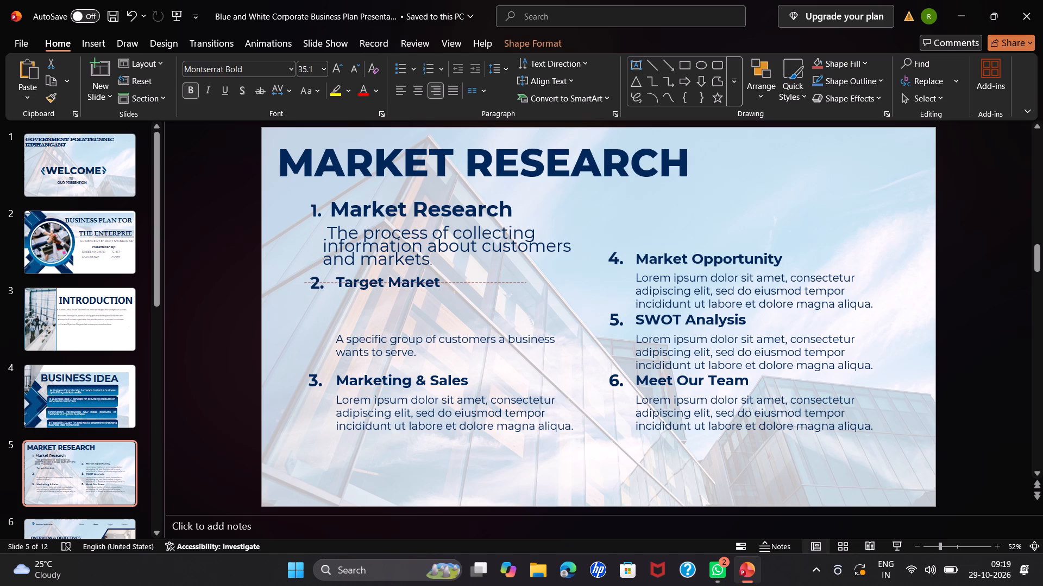
pyautogui.moveTo(315, 324); pyautogui.dragTo(313, 324)
# Set the Target Market heading text to font size 40.
pyautogui.click(525, 334)
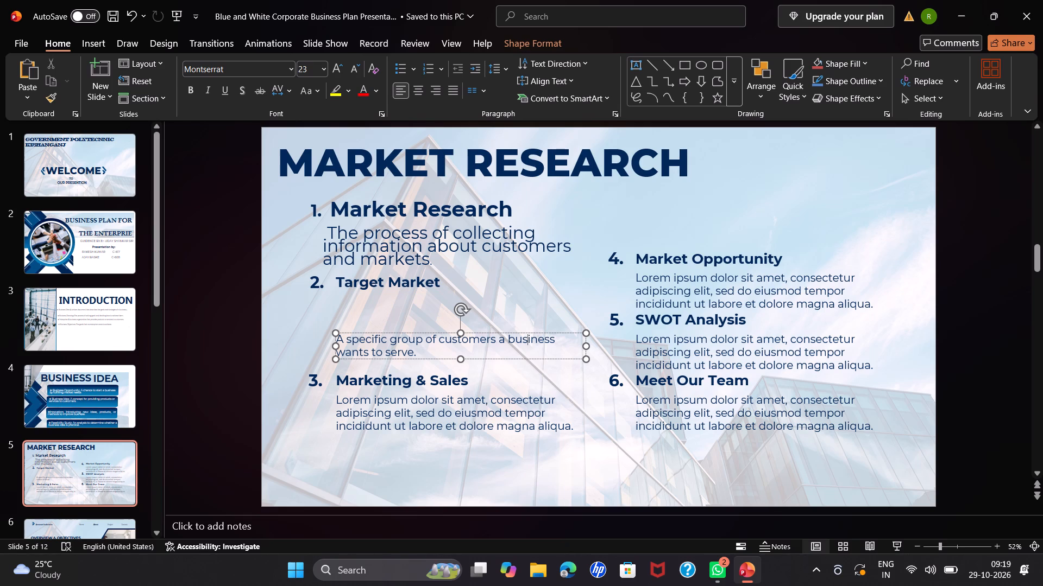
pyautogui.click(433, 289)
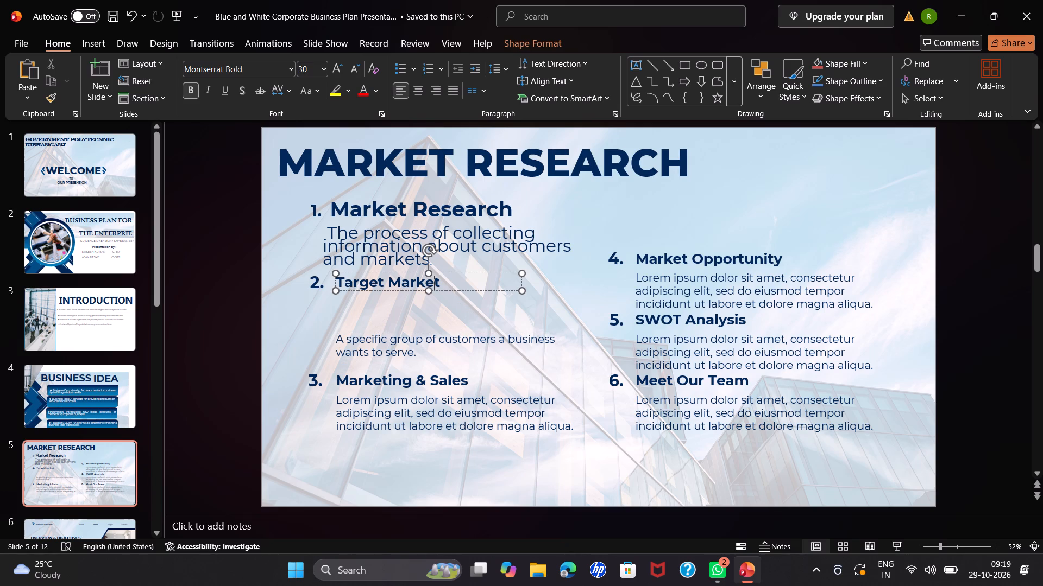
pyautogui.click(441, 286)
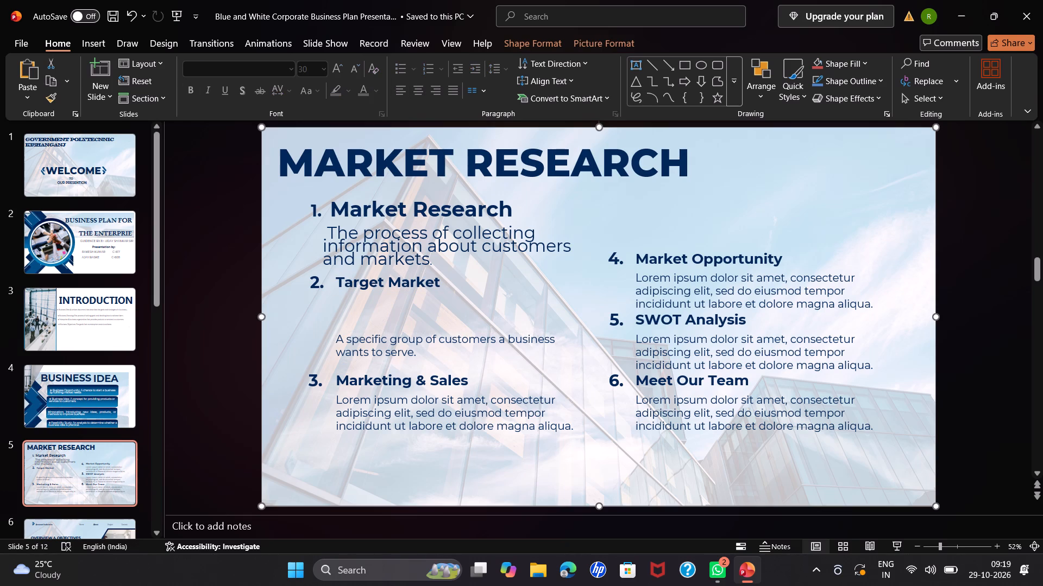
pyautogui.click(441, 286)
pyautogui.click(438, 283)
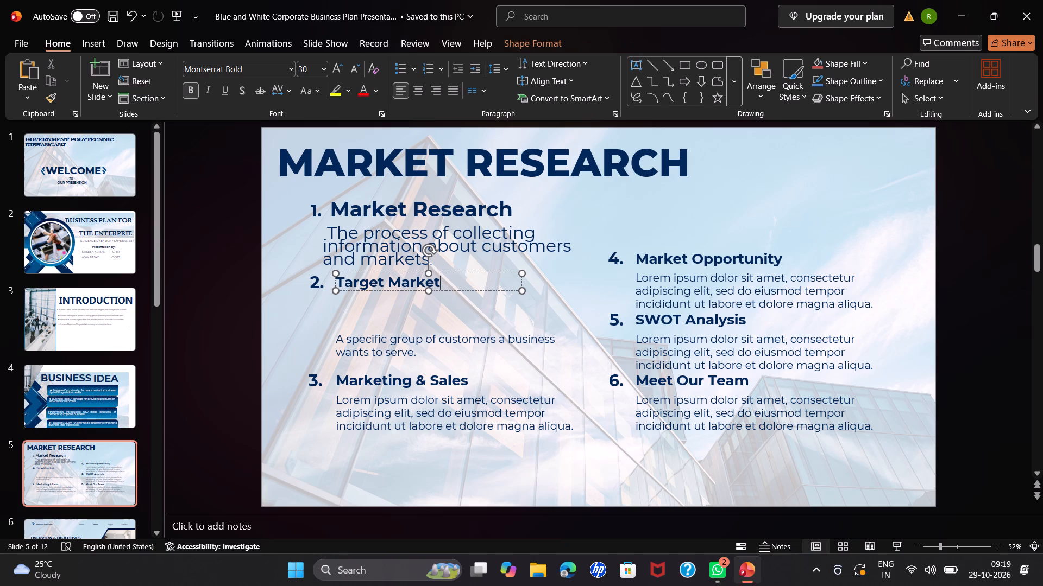
pyautogui.moveTo(437, 283); pyautogui.dragTo(364, 292)
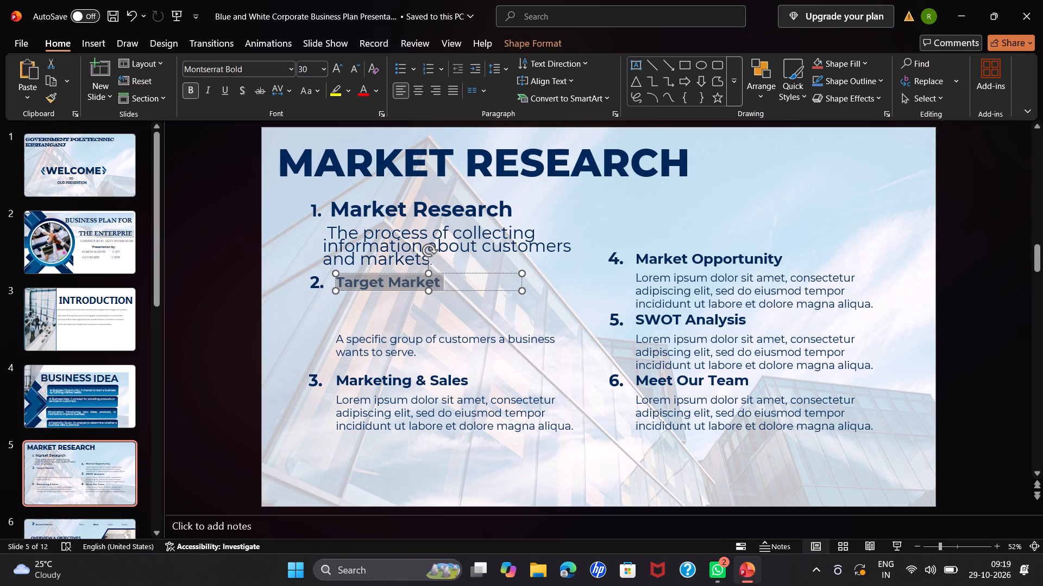
pyautogui.click(324, 71)
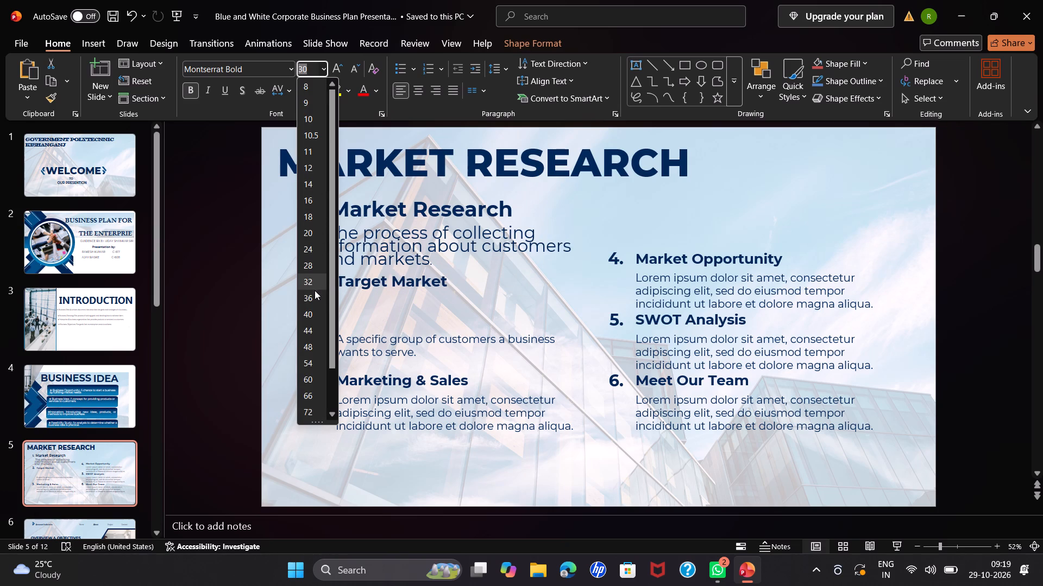
pyautogui.click(310, 318)
pyautogui.click(567, 302)
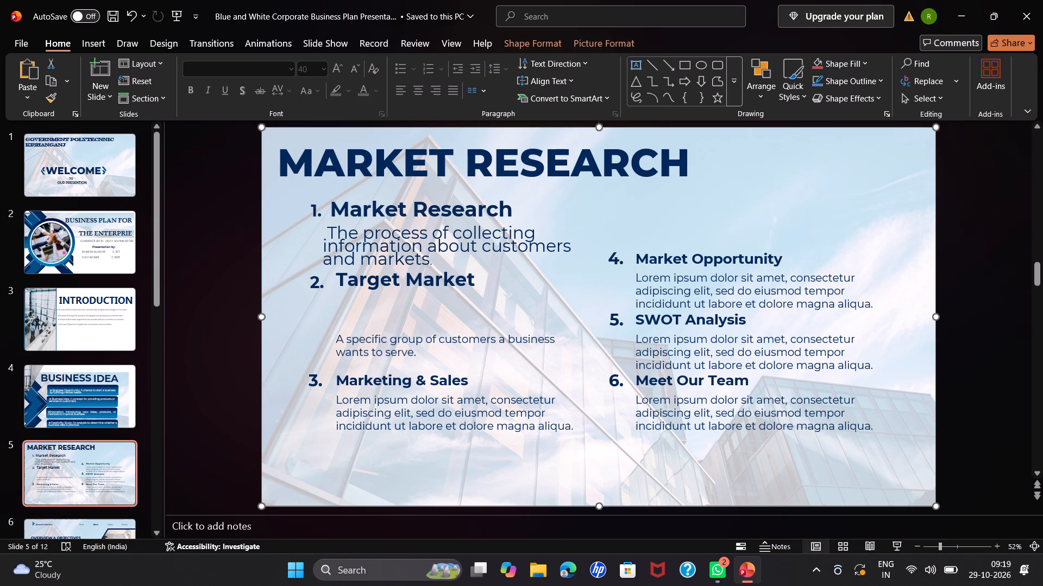
# Move the description "A specific group of customers a business wants to serve" up, just below the Target Market heading.
pyautogui.moveTo(555, 340); pyautogui.dragTo(548, 345)
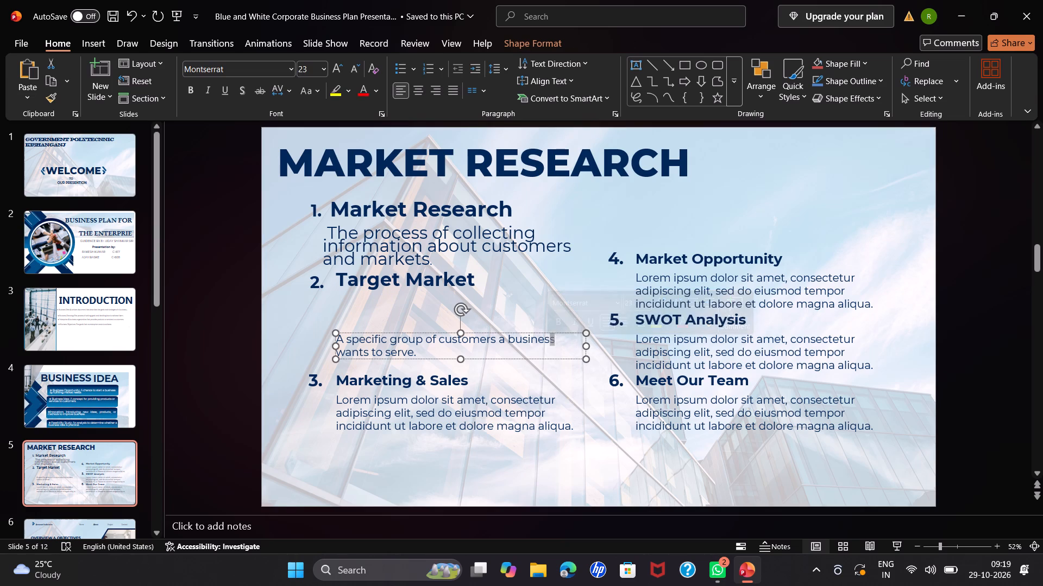
pyautogui.moveTo(496, 358); pyautogui.dragTo(487, 336)
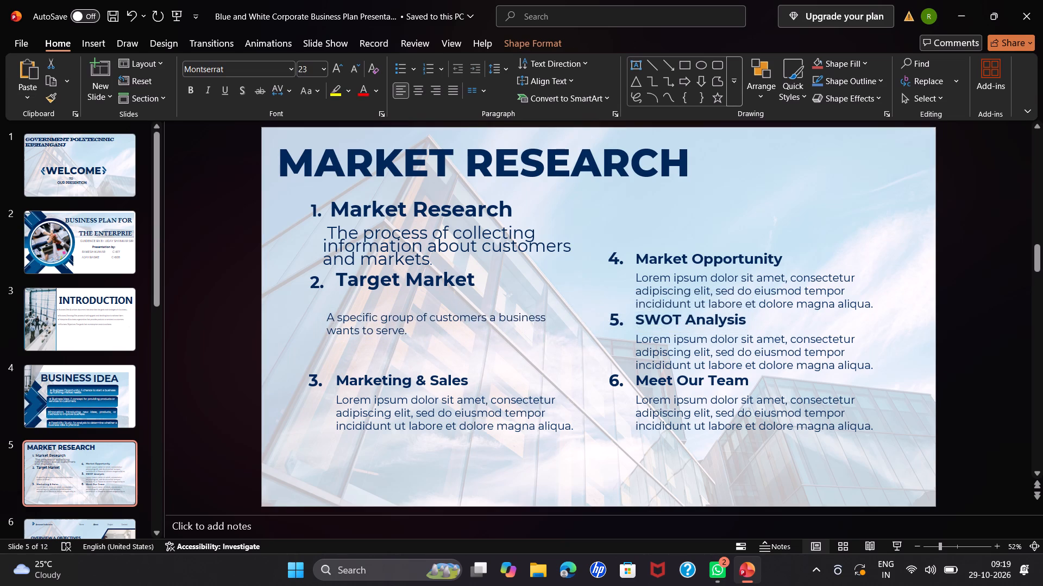
pyautogui.moveTo(487, 336); pyautogui.dragTo(493, 331)
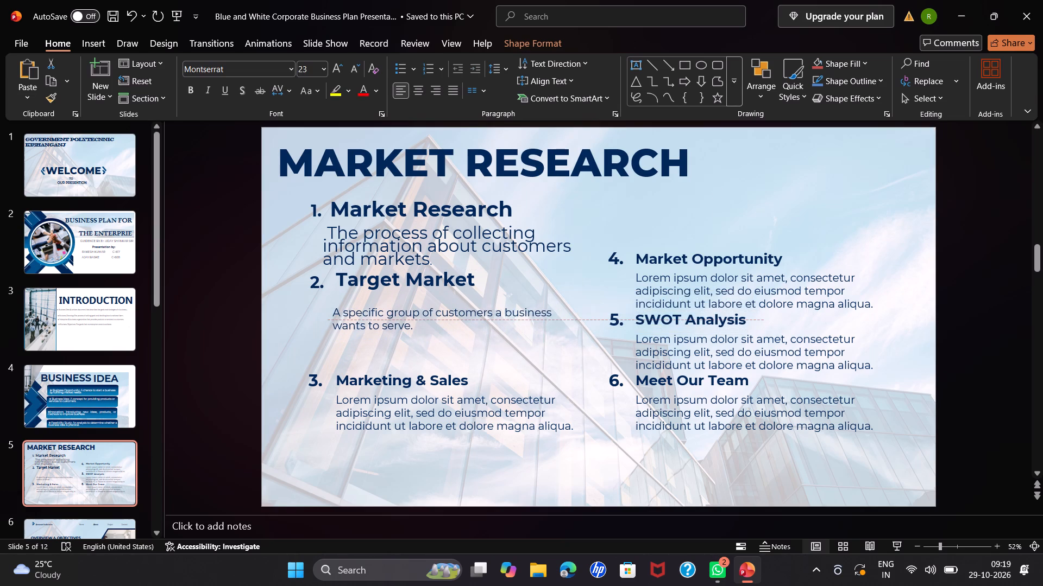
pyautogui.moveTo(493, 331); pyautogui.dragTo(489, 323)
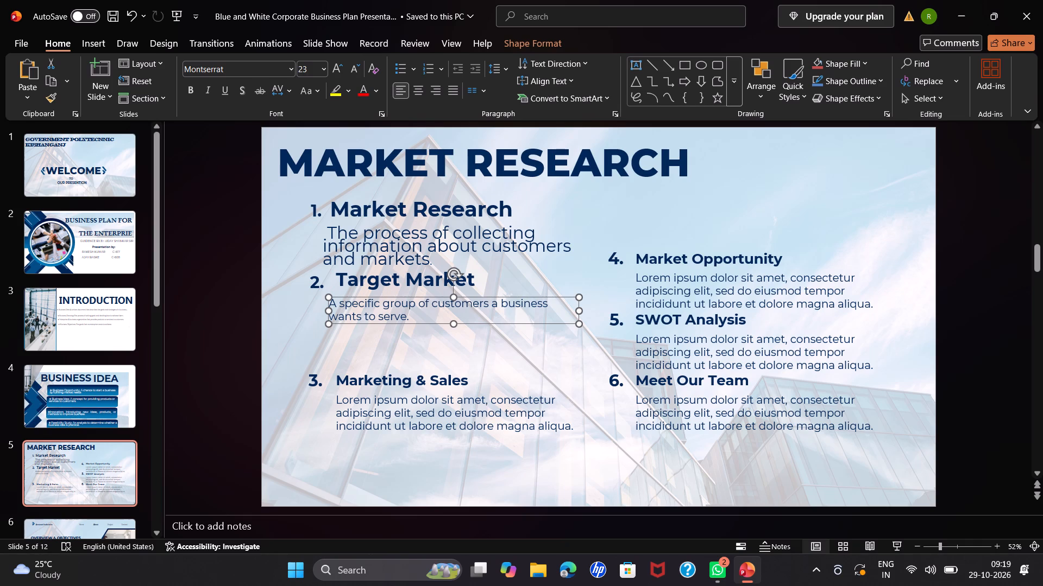
# Set the Target Market description text to font size 36.
pyautogui.moveTo(407, 315); pyautogui.dragTo(331, 304)
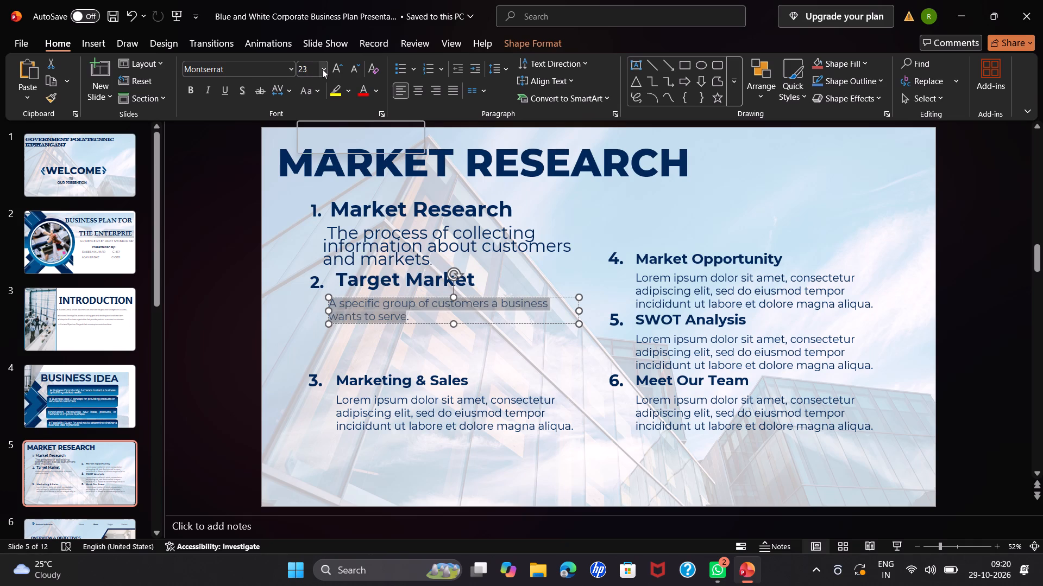
pyautogui.click(322, 69)
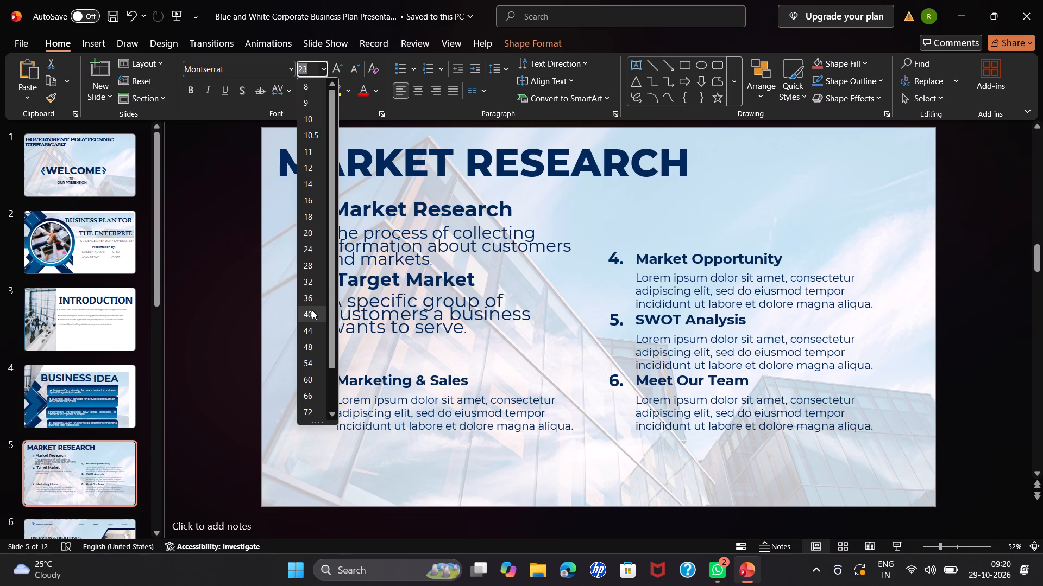
pyautogui.click(312, 296)
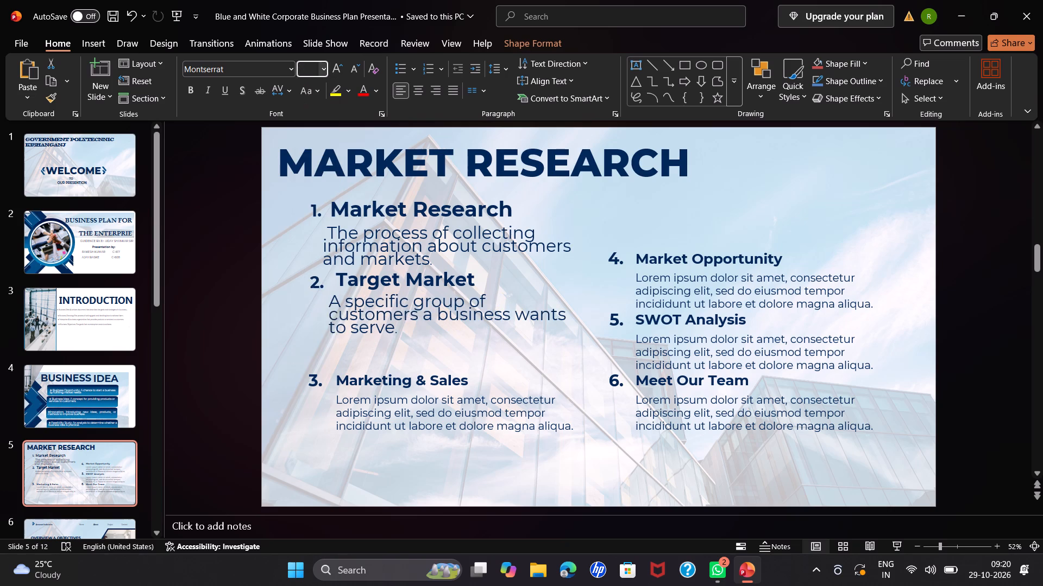
pyautogui.click(271, 350)
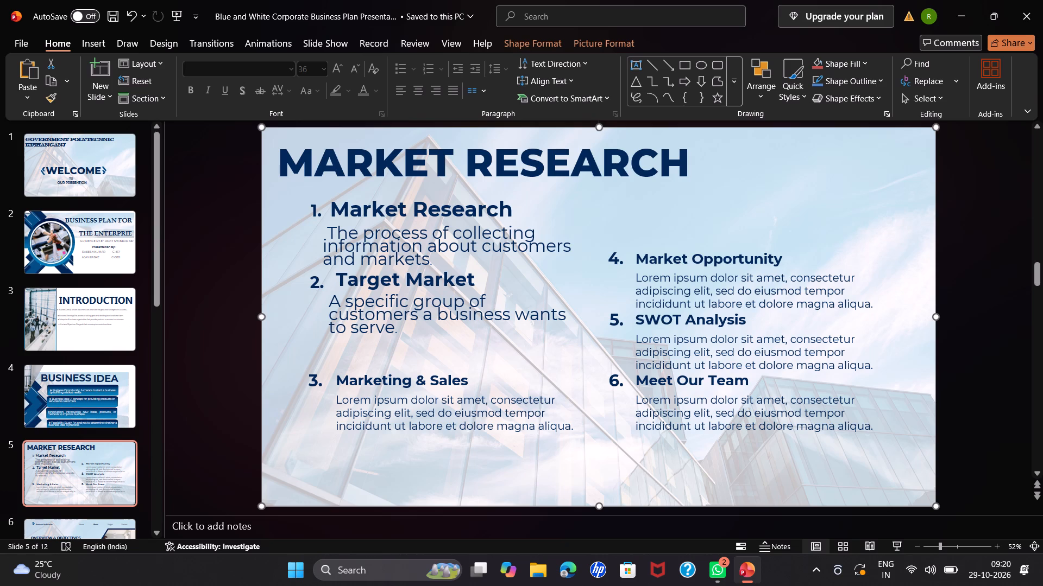
# Widen the Target Market description's text box slightly so its text wraps onto two lines.
pyautogui.moveTo(564, 319); pyautogui.dragTo(541, 321)
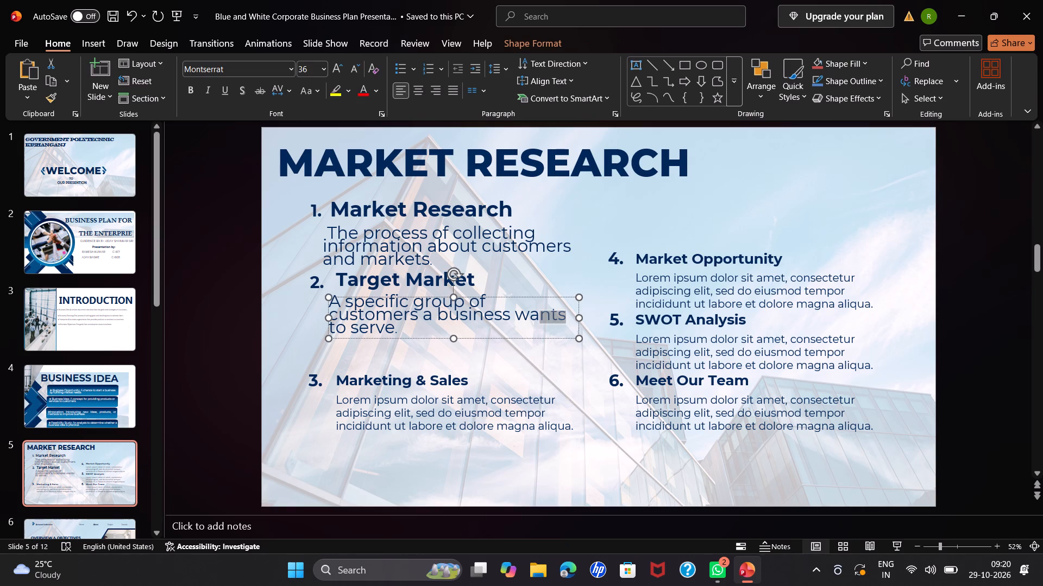
pyautogui.moveTo(541, 321); pyautogui.dragTo(546, 322)
pyautogui.moveTo(579, 321); pyautogui.dragTo(585, 317)
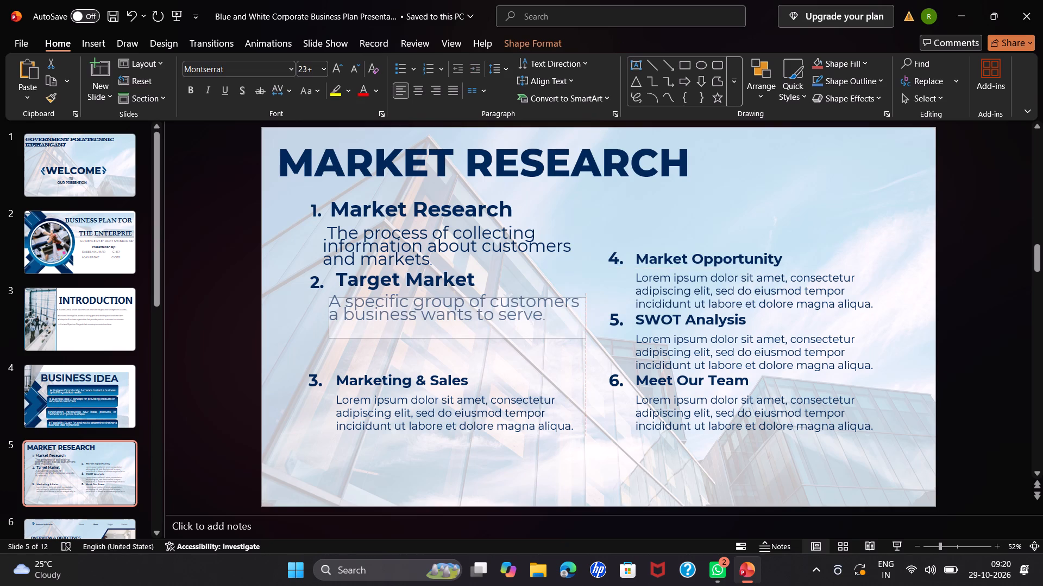
pyautogui.moveTo(585, 317); pyautogui.dragTo(586, 323)
pyautogui.moveTo(586, 323); pyautogui.dragTo(586, 323)
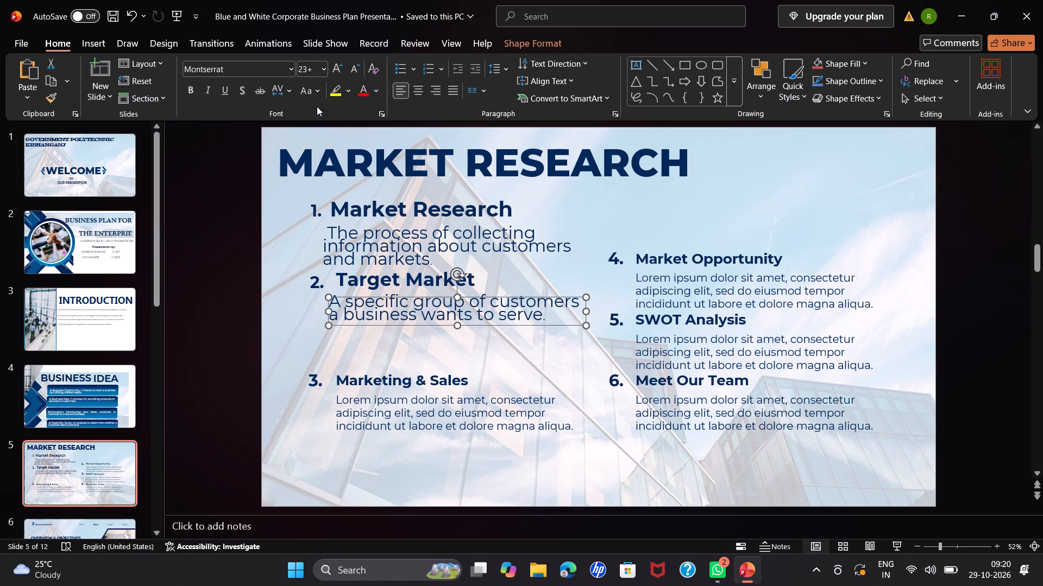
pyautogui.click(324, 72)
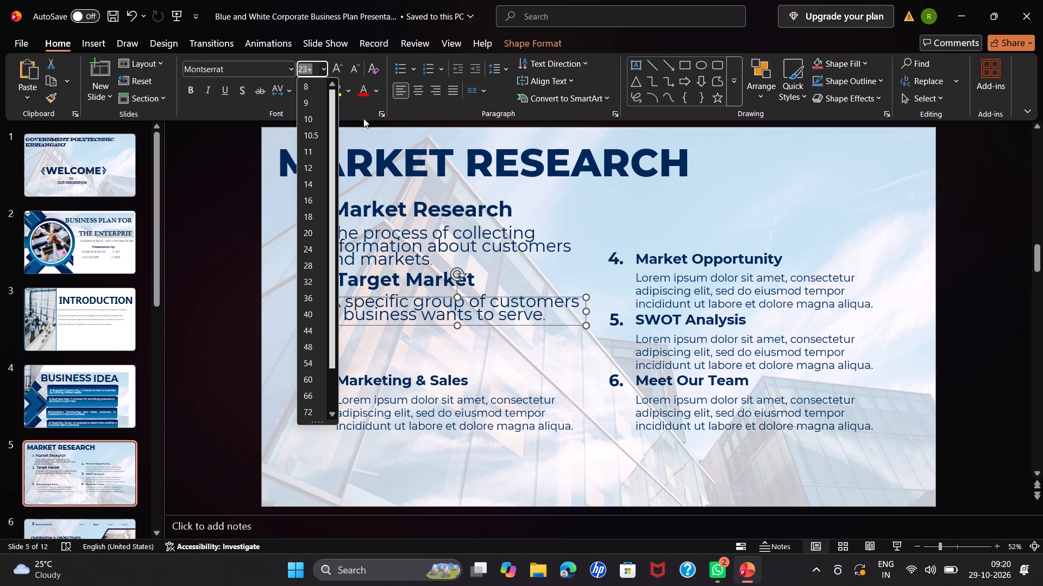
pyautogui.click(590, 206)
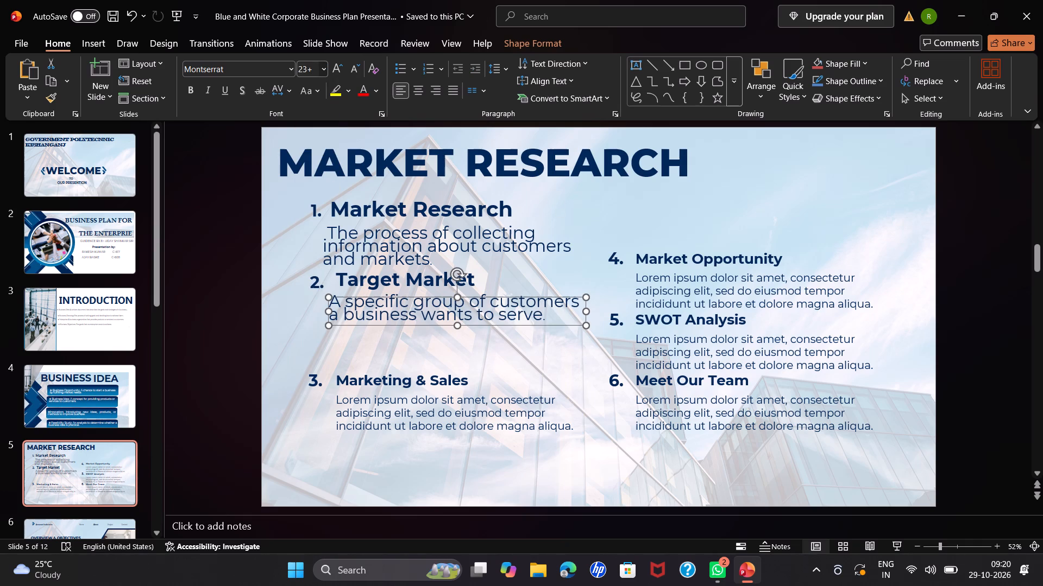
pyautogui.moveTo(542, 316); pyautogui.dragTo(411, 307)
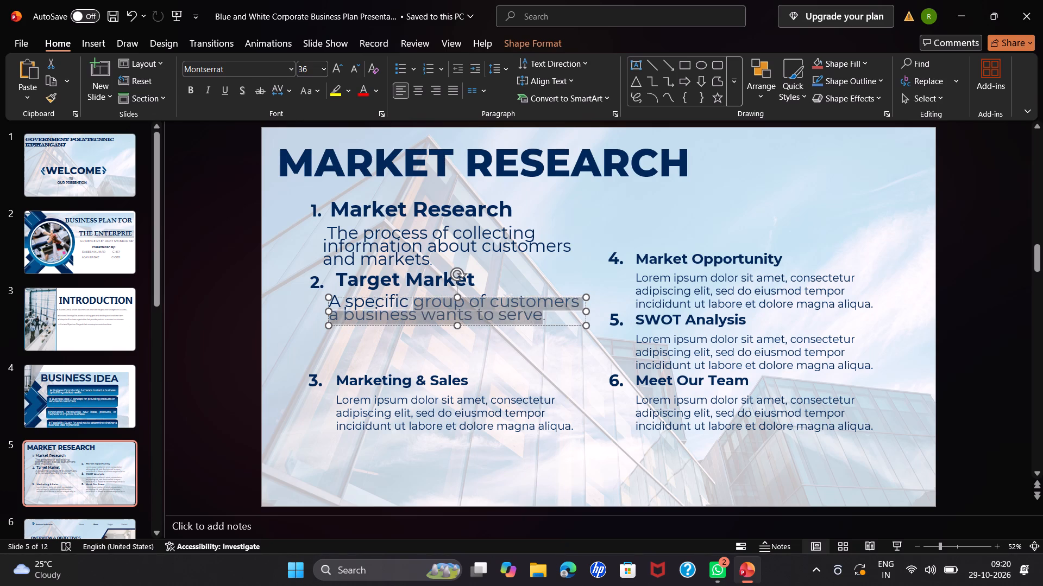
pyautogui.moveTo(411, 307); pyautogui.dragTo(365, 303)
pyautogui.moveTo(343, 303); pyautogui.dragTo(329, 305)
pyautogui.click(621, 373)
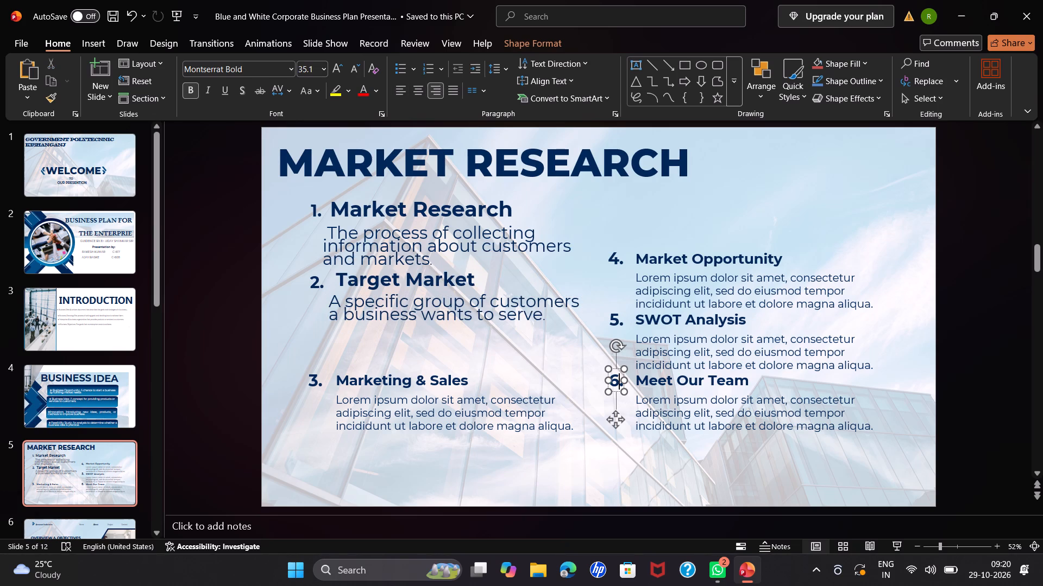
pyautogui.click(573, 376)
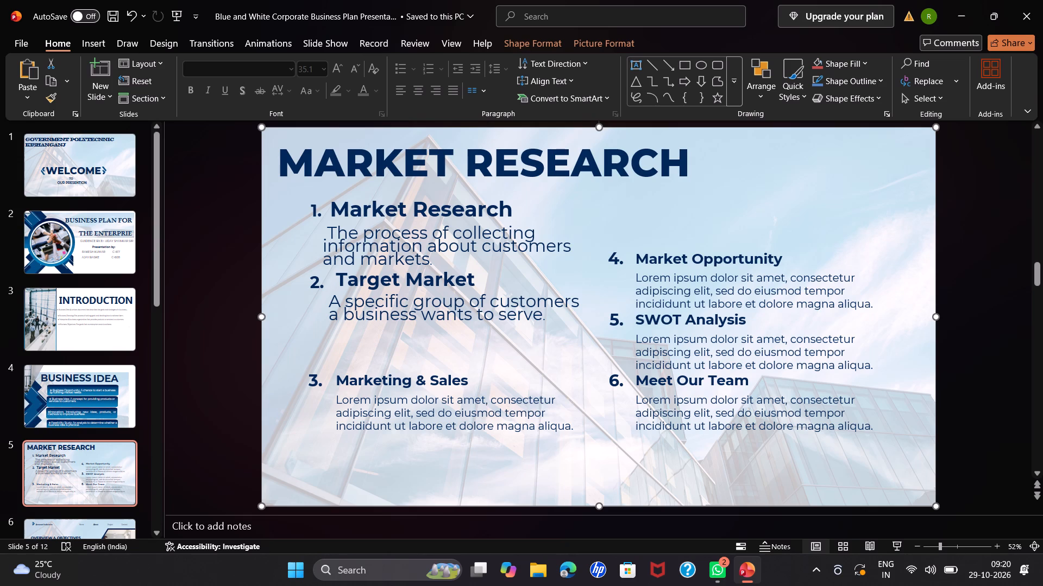
# Clear the "Marketing & Sales" heading text of item 3 on slide 5, keeping its text box.
pyautogui.moveTo(466, 381); pyautogui.dragTo(349, 392)
pyautogui.press('=')
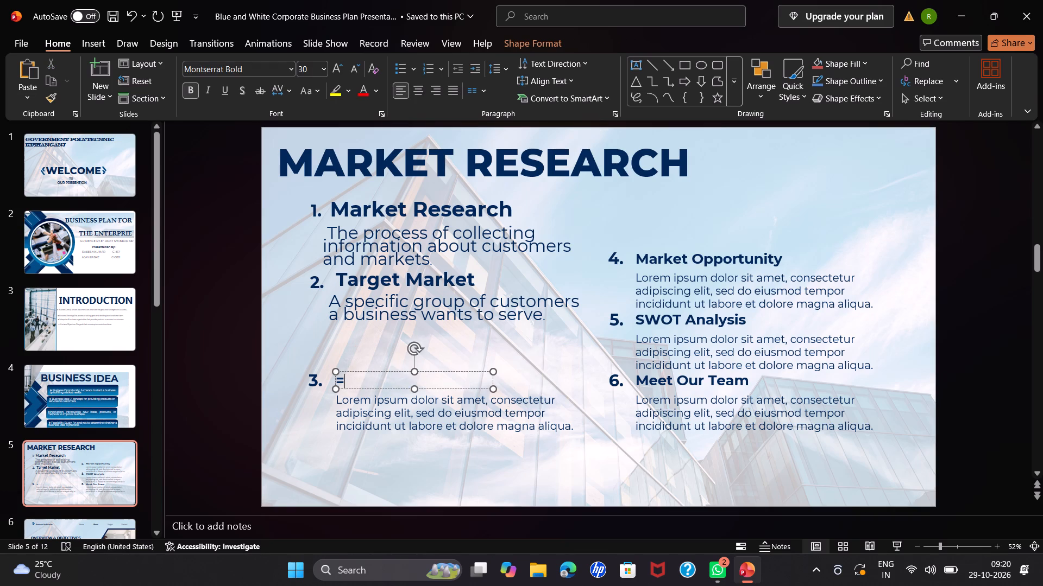
pyautogui.press('BackSpace')
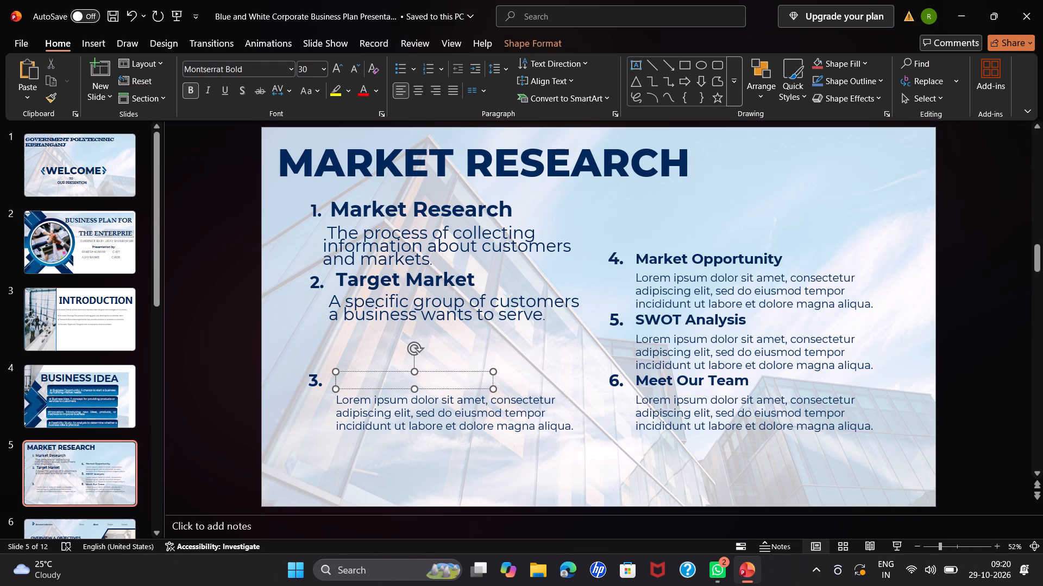
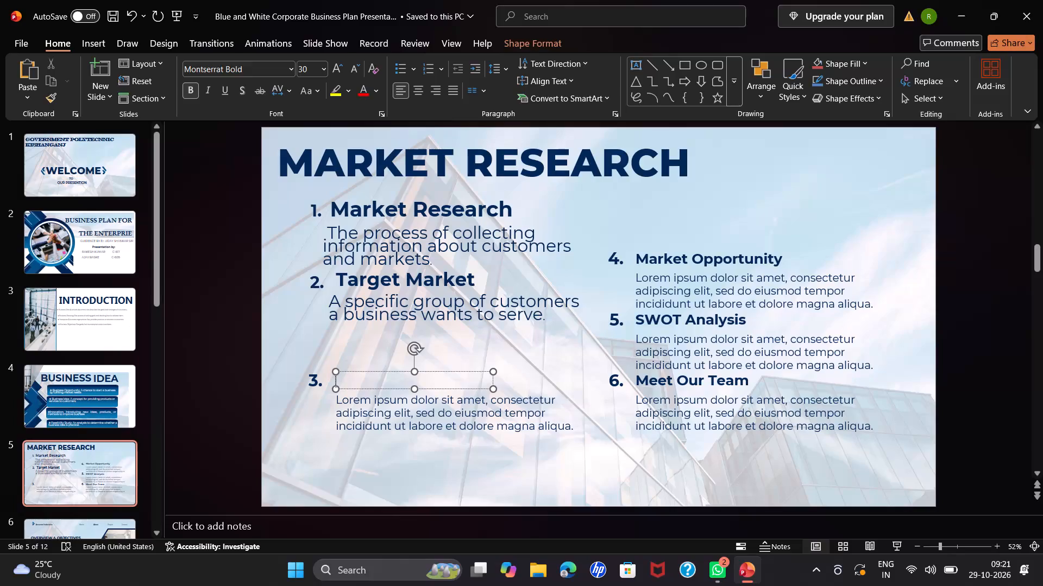
# Fill the empty heading of item 3 with the copied text "Market Demand", without the trailing colon.
pyautogui.hotkey('ctrl', 'v')
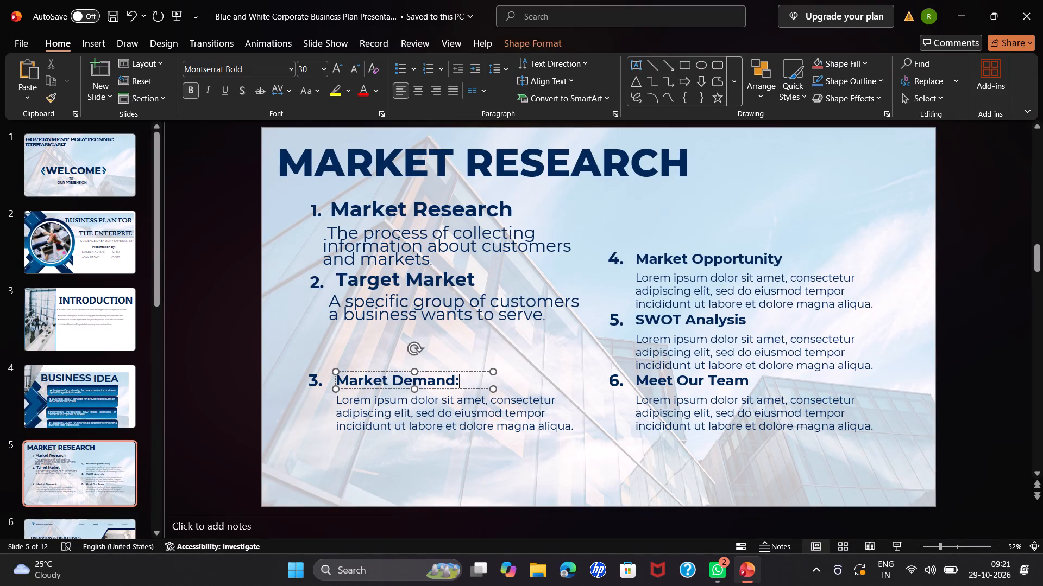
pyautogui.press('BackSpace')
# Move the Market Demand heading up to just below the Target Market description, nearly aligned with that description's left edge.
pyautogui.moveTo(385, 372); pyautogui.dragTo(382, 344)
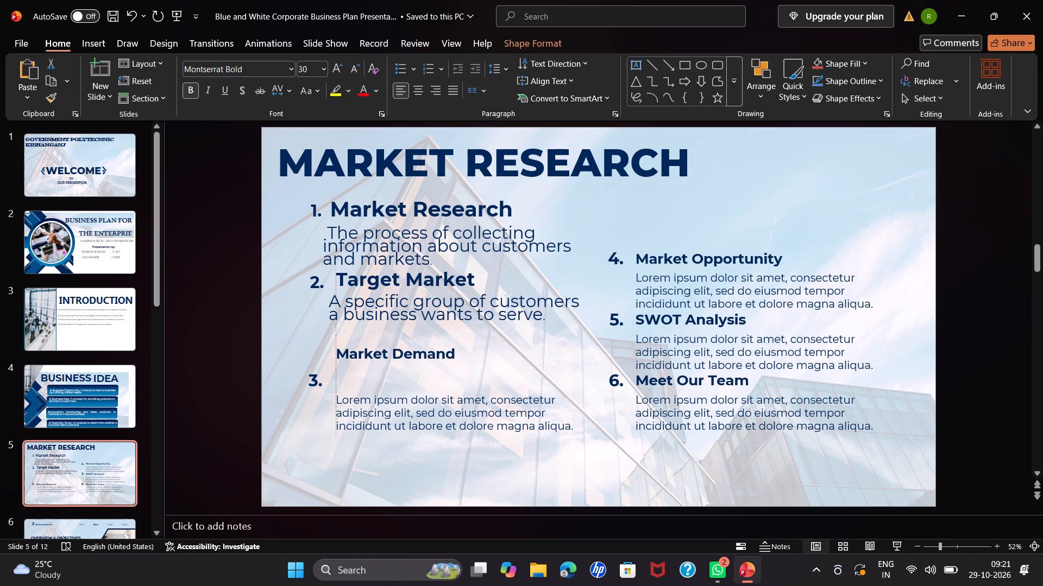
pyautogui.moveTo(382, 344); pyautogui.dragTo(381, 340)
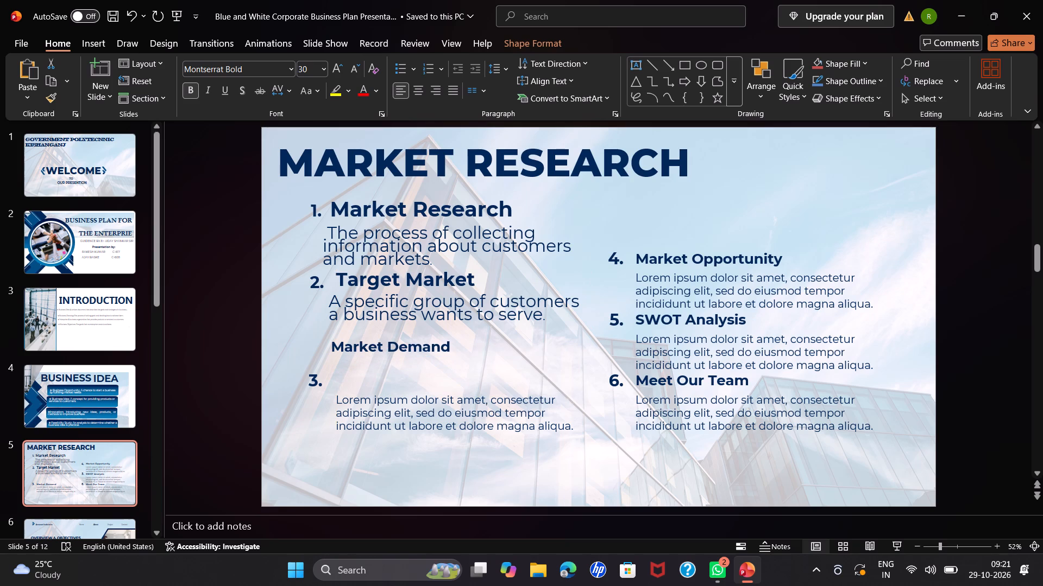
pyautogui.moveTo(381, 340); pyautogui.dragTo(381, 333)
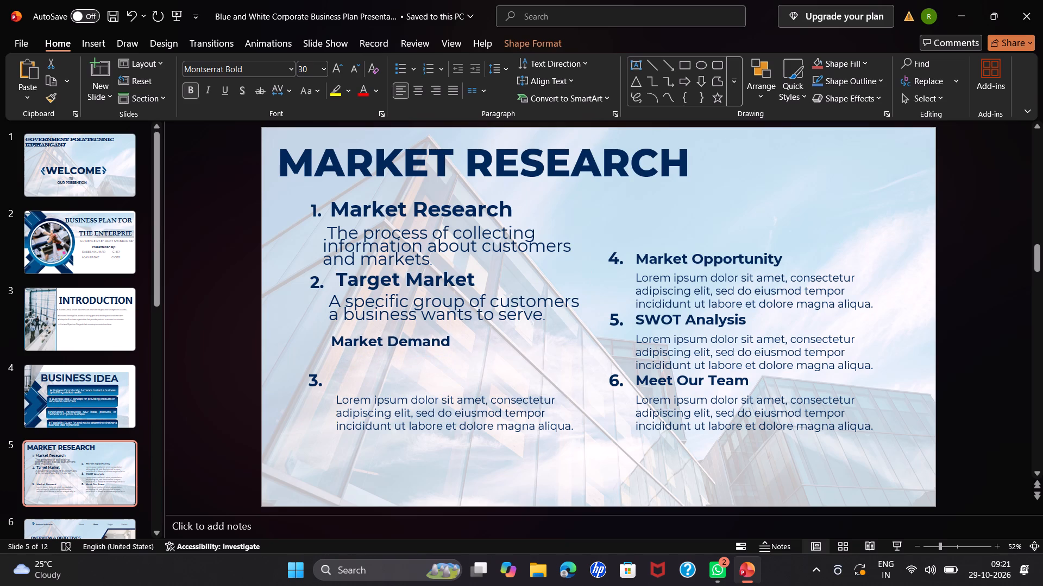
pyautogui.moveTo(381, 333); pyautogui.dragTo(379, 333)
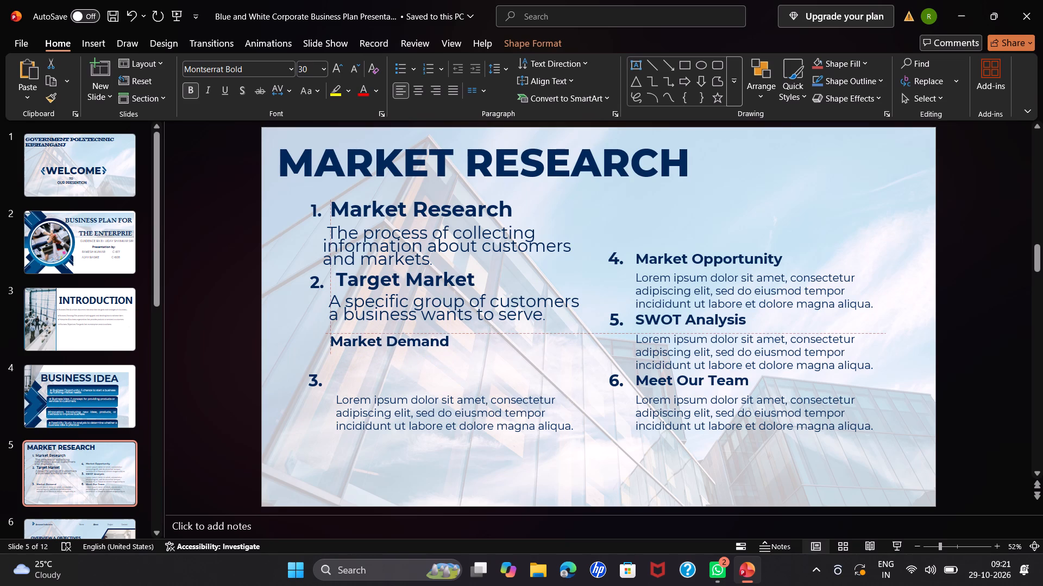
pyautogui.moveTo(379, 333); pyautogui.dragTo(379, 333)
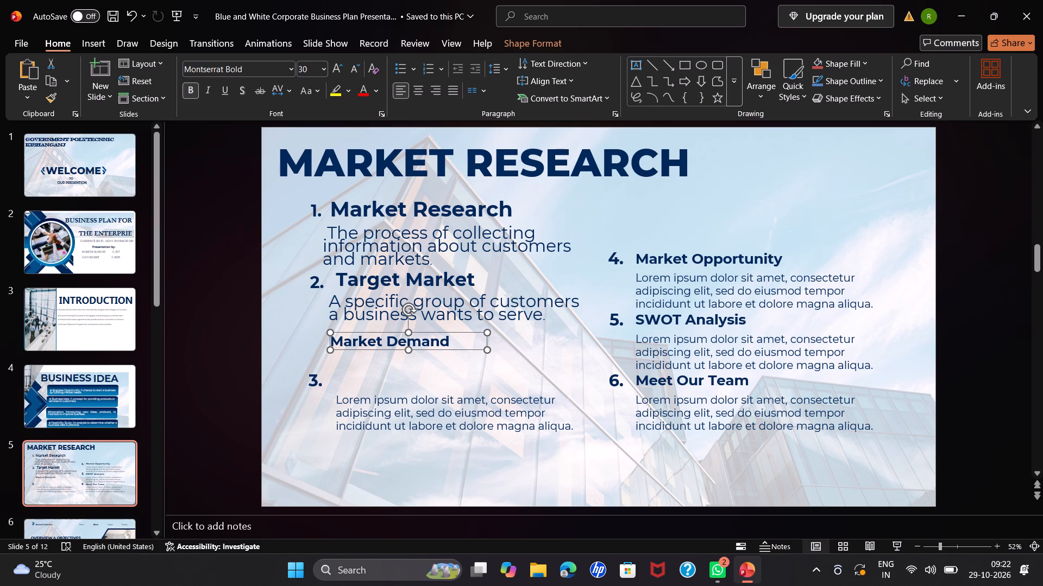
# Set the Market Demand heading text to font size 40.
pyautogui.click(322, 73)
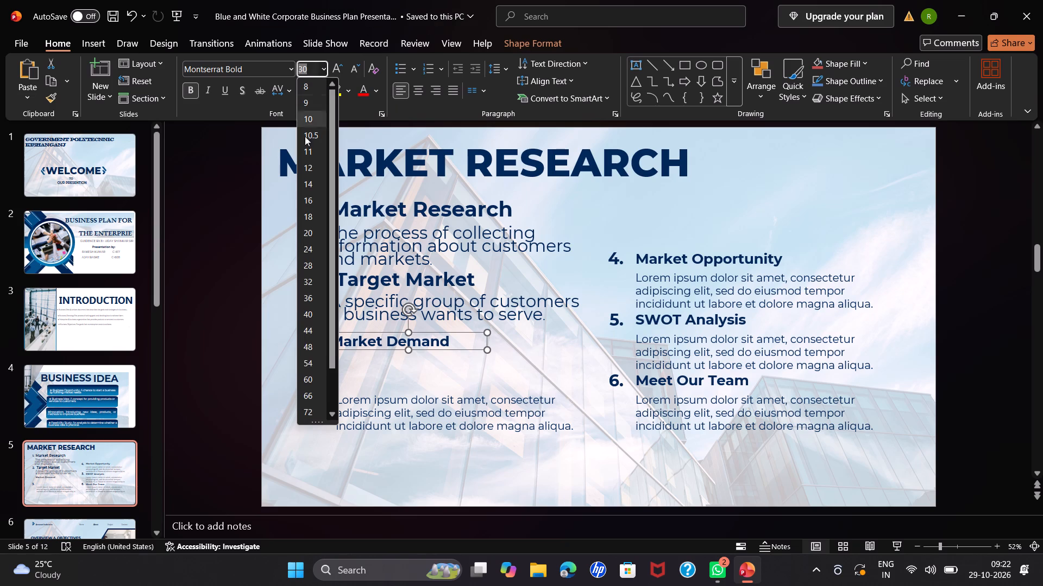
pyautogui.click(311, 319)
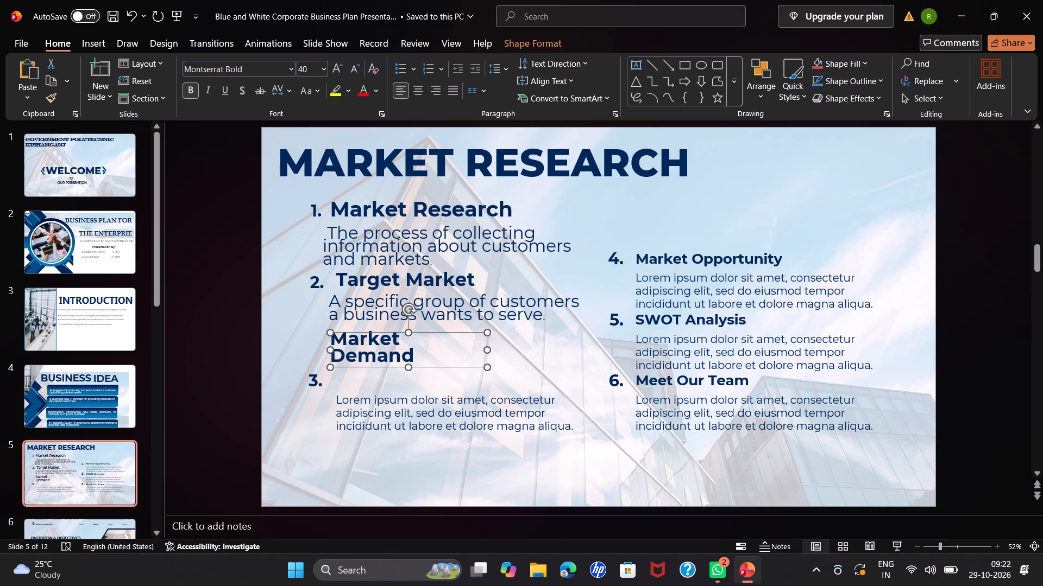
# Widen the Market Demand heading's text box slightly so its text fits on one line.
pyautogui.moveTo(489, 351); pyautogui.dragTo(489, 351)
pyautogui.moveTo(489, 351); pyautogui.dragTo(502, 350)
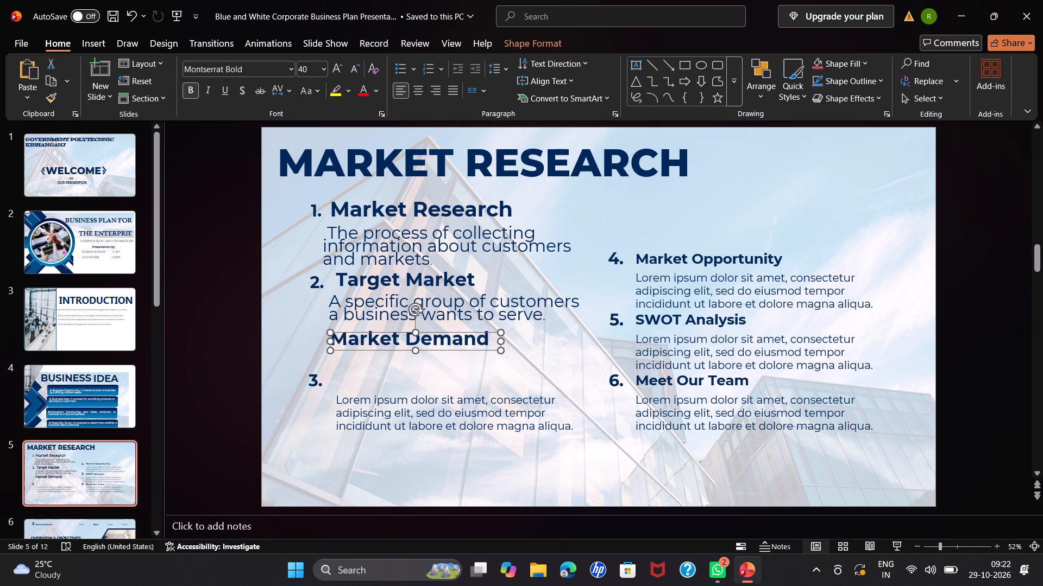
pyautogui.click(541, 366)
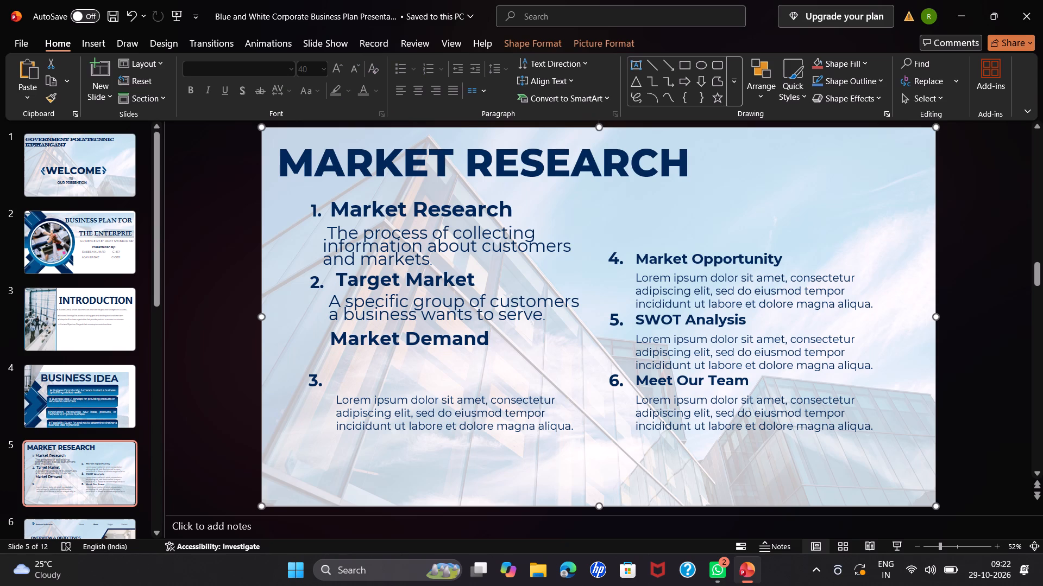
# Move the number "3." up so it sits just before the Market Demand heading, in line with it.
pyautogui.click(311, 382)
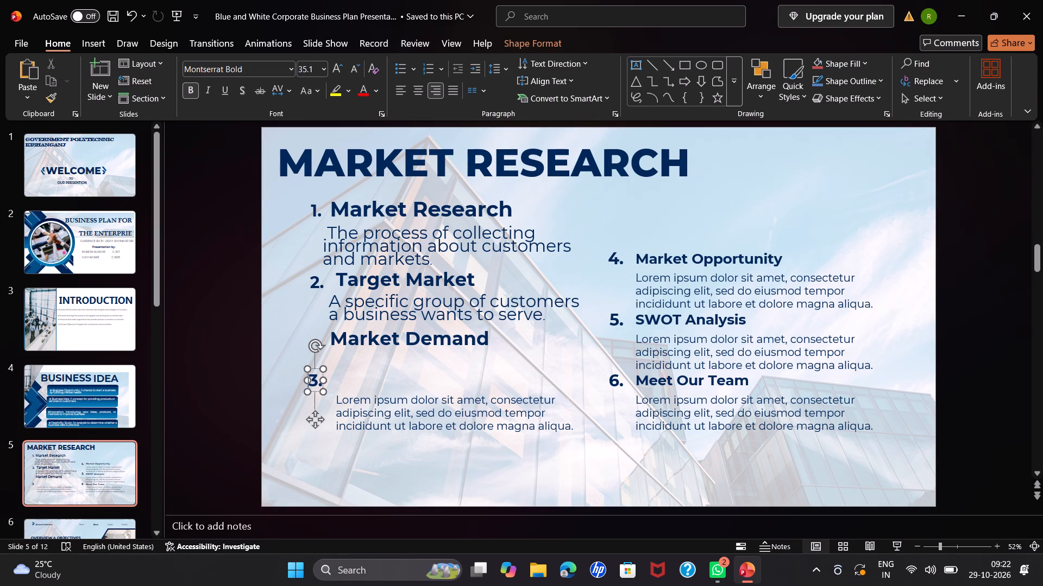
pyautogui.moveTo(313, 422); pyautogui.dragTo(316, 382)
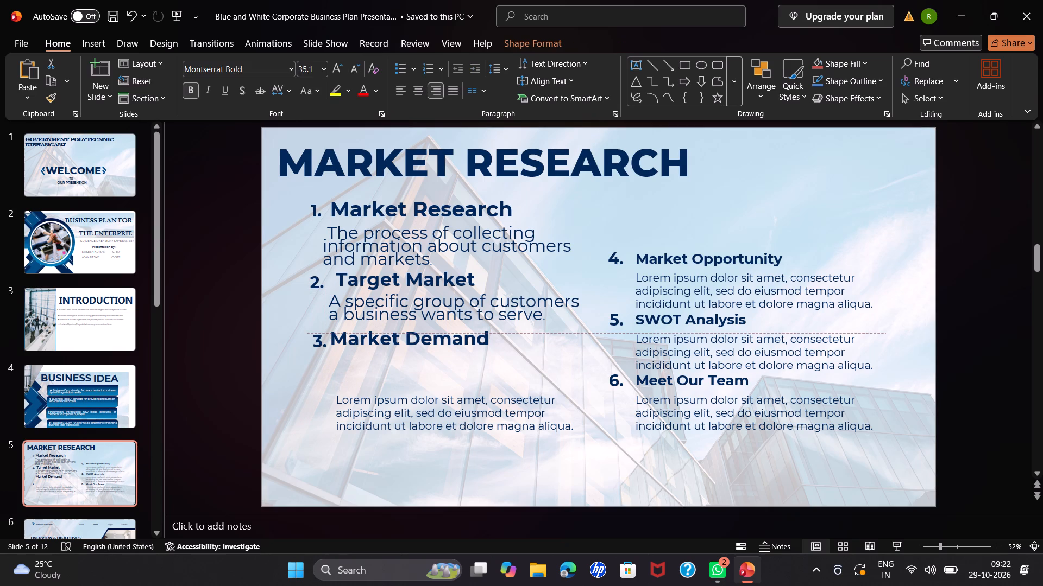
pyautogui.moveTo(316, 382); pyautogui.dragTo(313, 380)
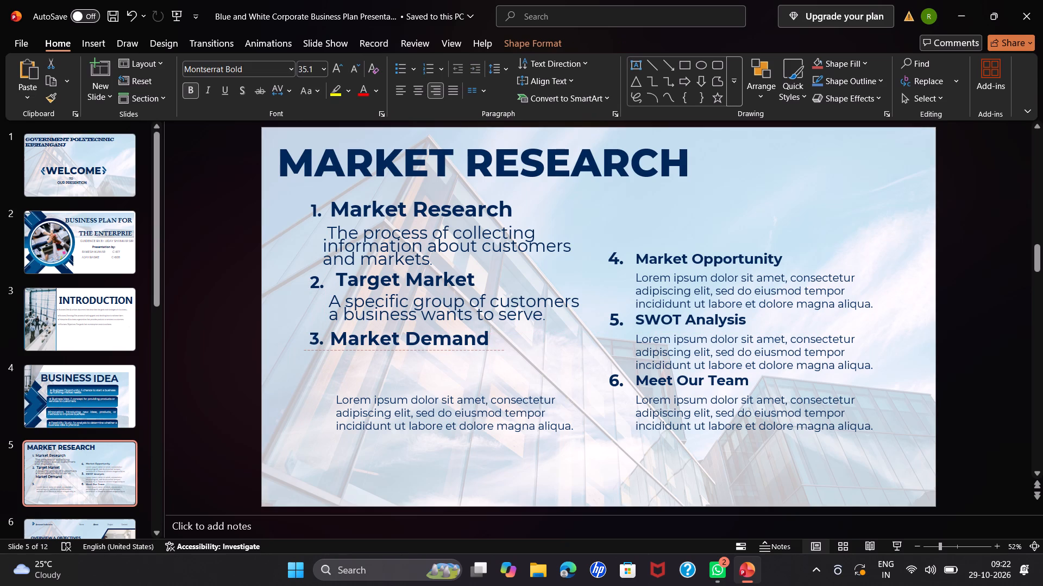
pyautogui.moveTo(313, 380); pyautogui.dragTo(313, 380)
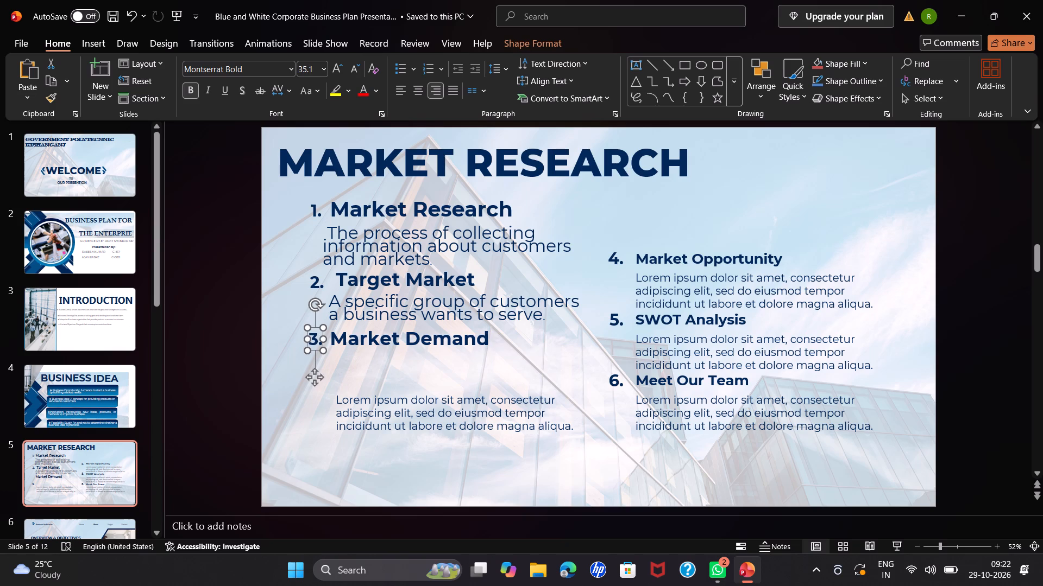
pyautogui.click(544, 383)
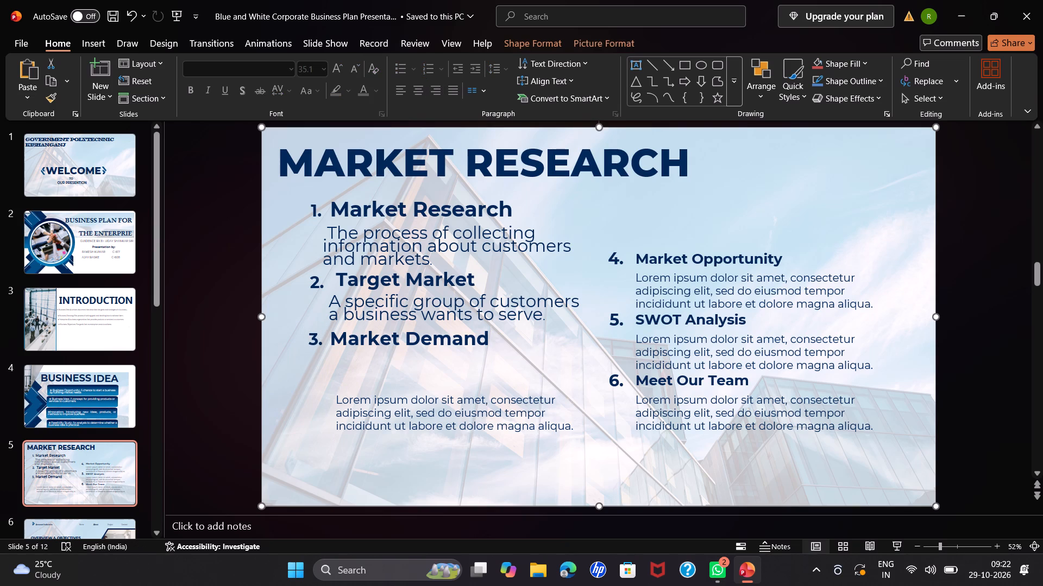
# Delete all the Lorem ipsum placeholder text in the description box below the Market Demand heading.
pyautogui.click(564, 428)
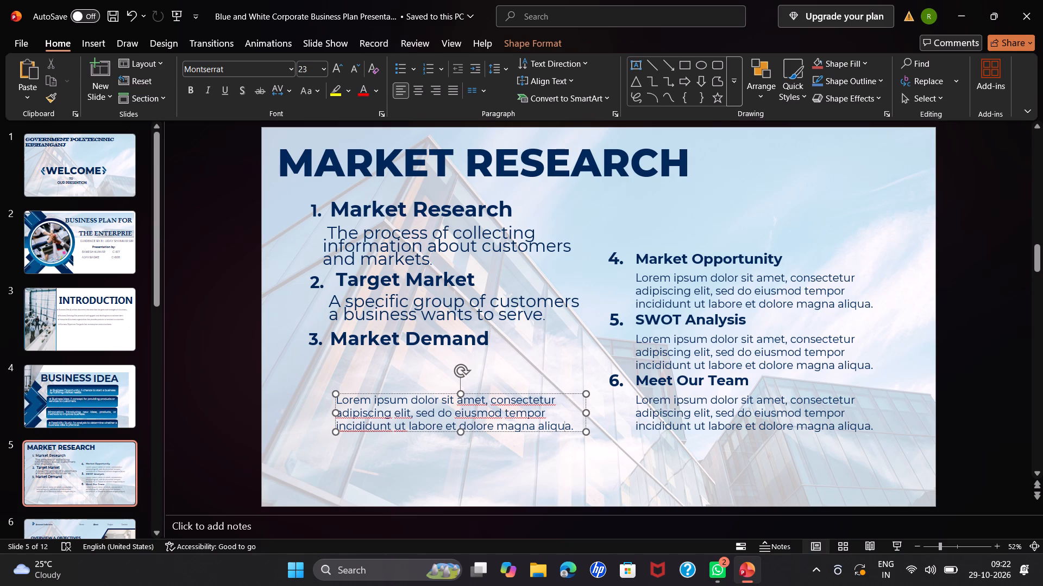
pyautogui.moveTo(572, 428); pyautogui.dragTo(380, 396)
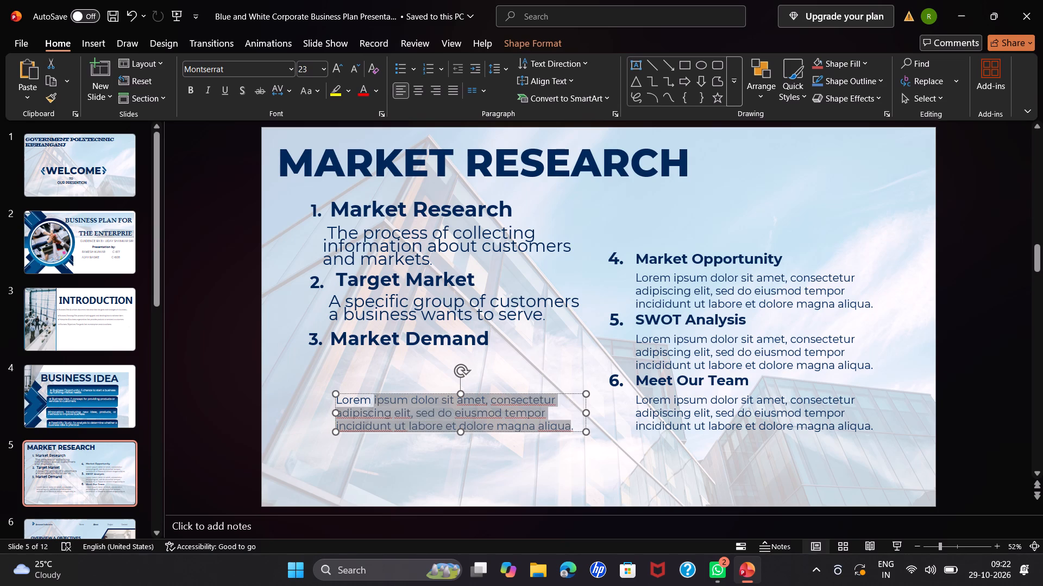
pyautogui.moveTo(380, 396); pyautogui.dragTo(347, 403)
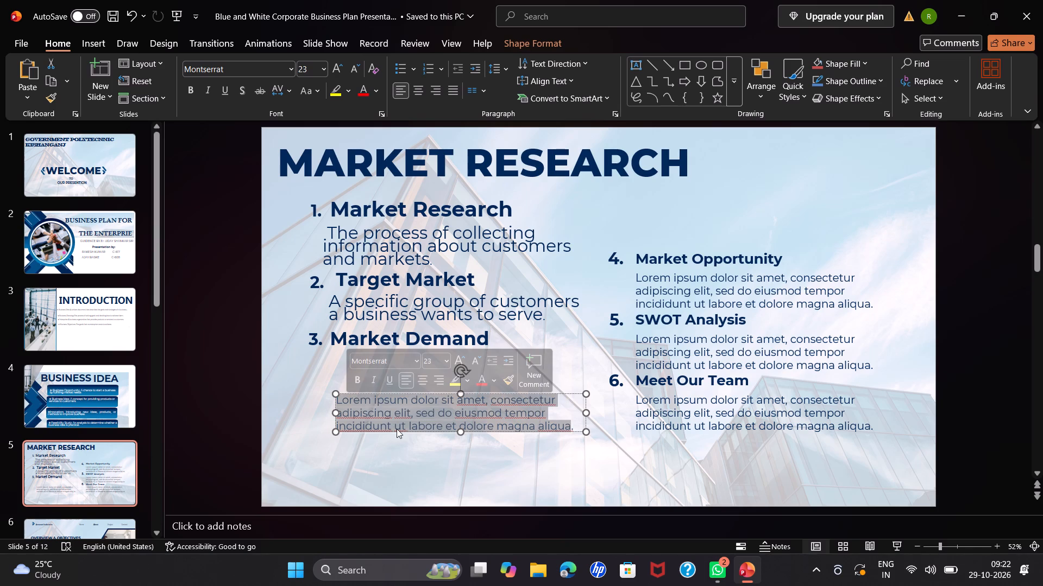
pyautogui.press('BackSpace')
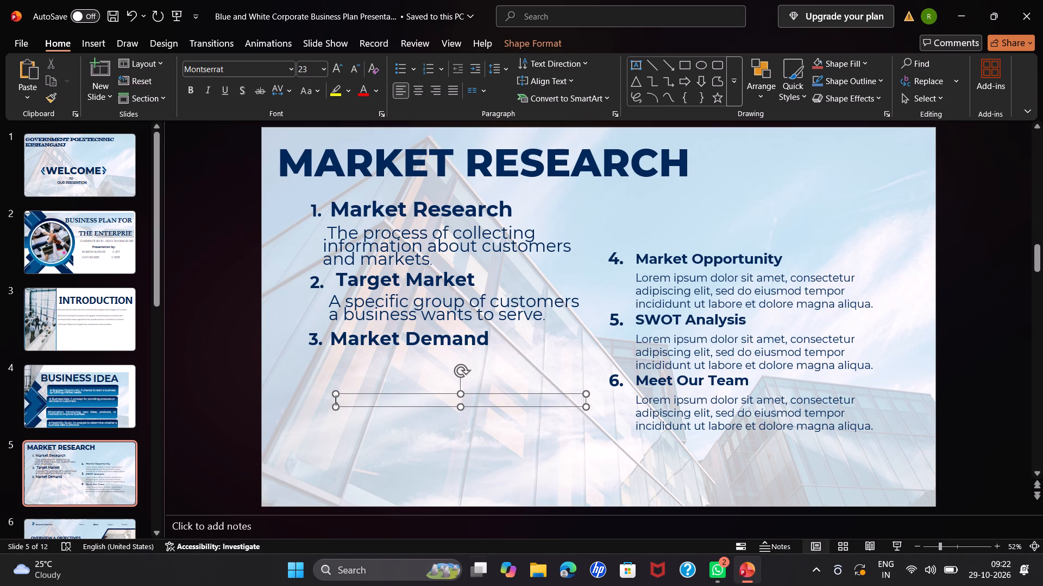
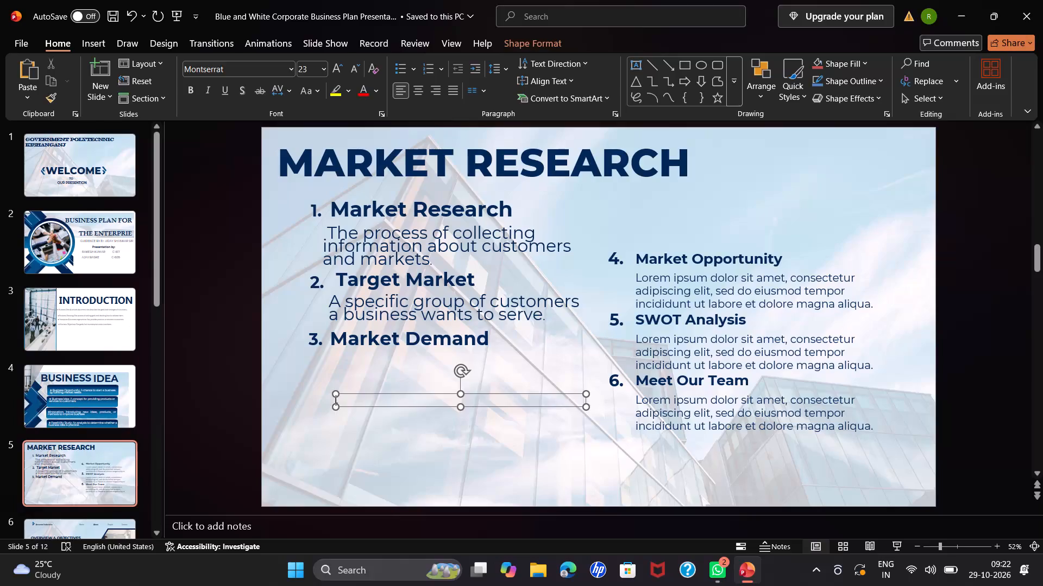
# Paste "The quantity of products or services customers are willing to buy." into the empty Market Demand description box, removing the extra trailing character.
pyautogui.hotkey('ctrl', 'v')
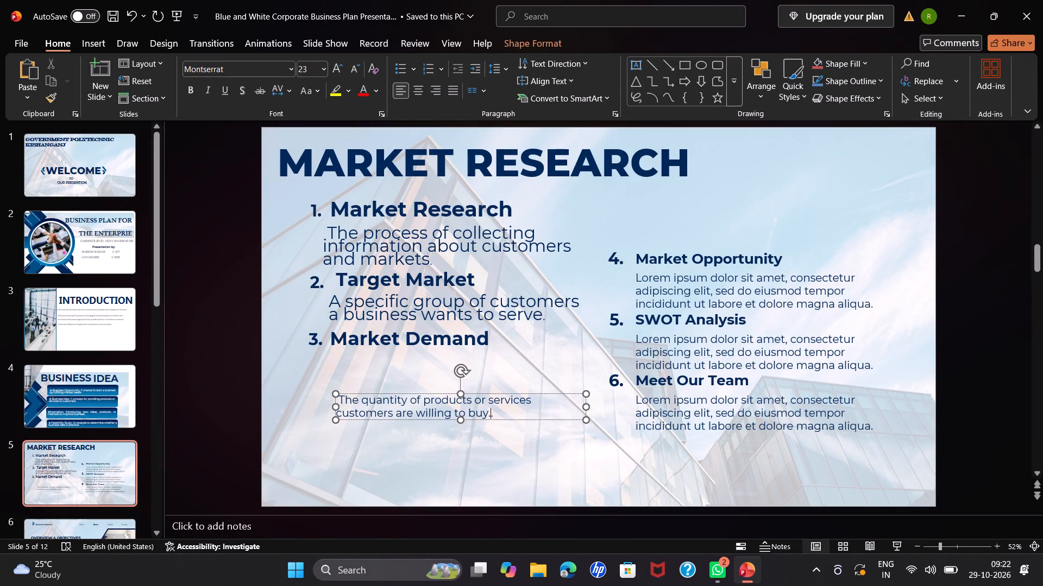
pyautogui.click(493, 413)
pyautogui.press('BackSpace')
# Set the Market Demand description text to font size 40.
pyautogui.moveTo(489, 413); pyautogui.dragTo(467, 414)
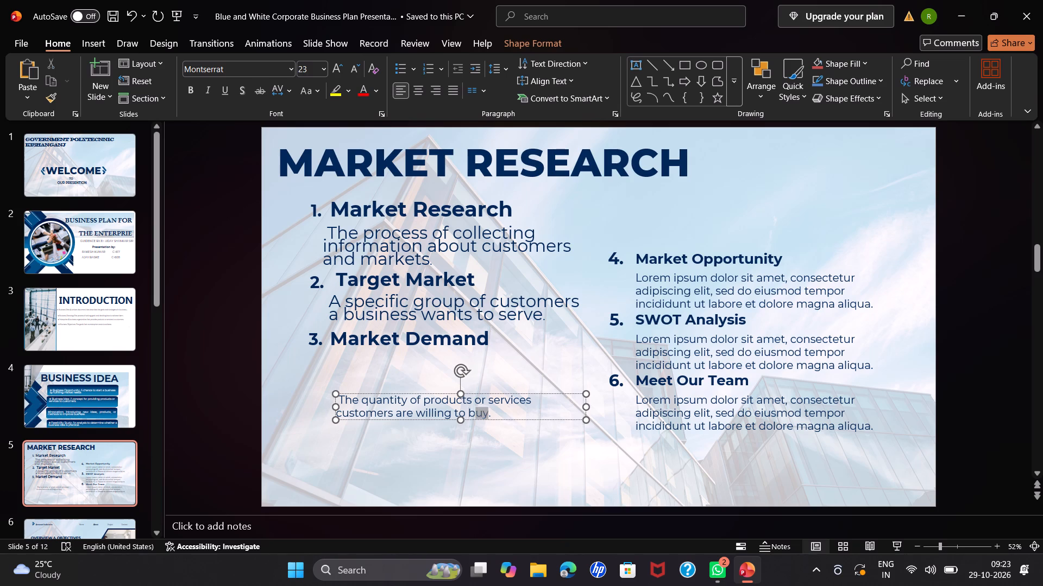
pyautogui.moveTo(467, 414); pyautogui.dragTo(344, 405)
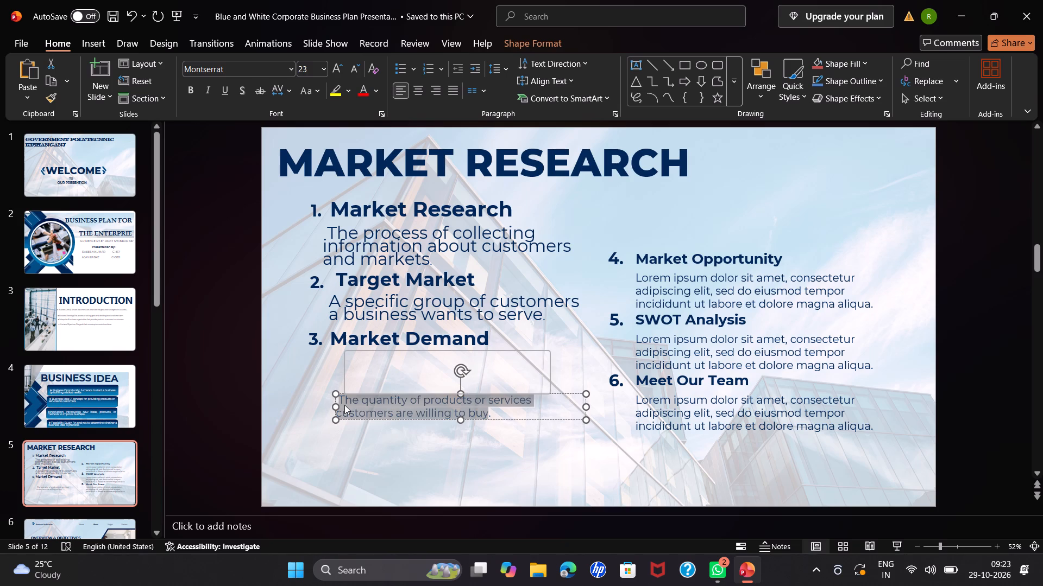
pyautogui.click(323, 67)
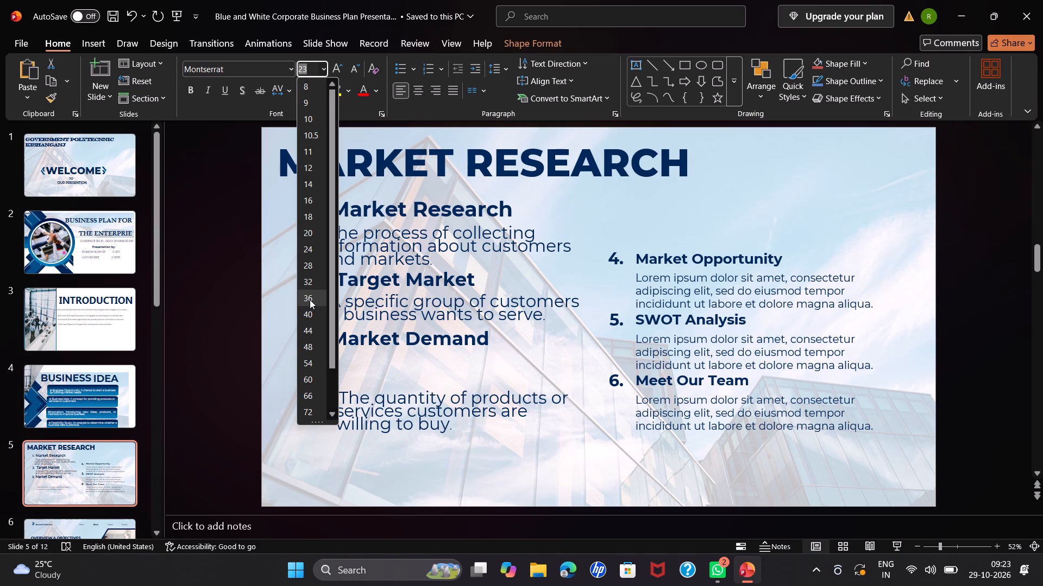
pyautogui.click(312, 309)
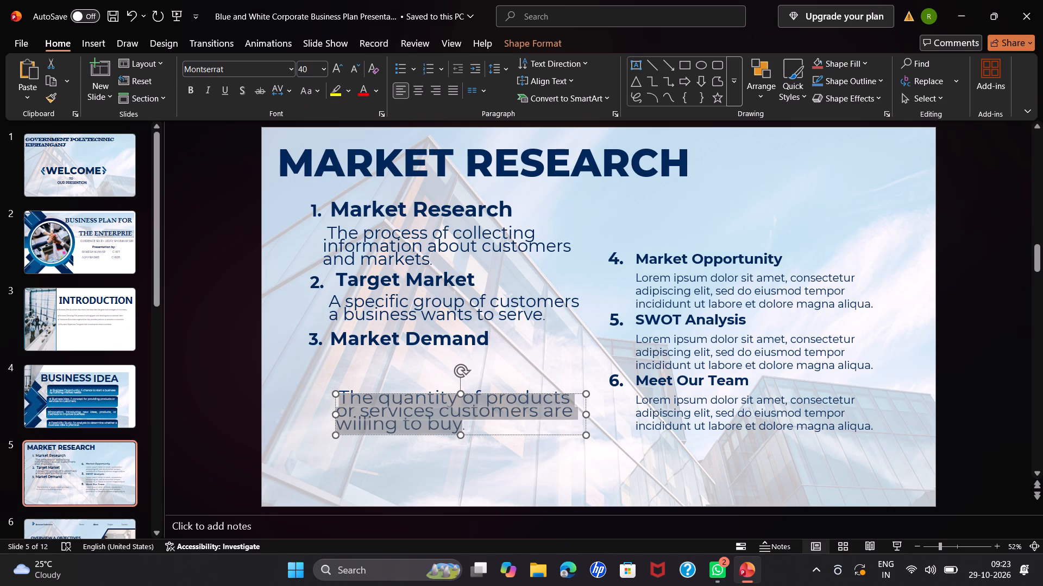
# Widen the Market Demand description's text box slightly so it reaches close to the second column of items.
pyautogui.moveTo(589, 416); pyautogui.dragTo(612, 416)
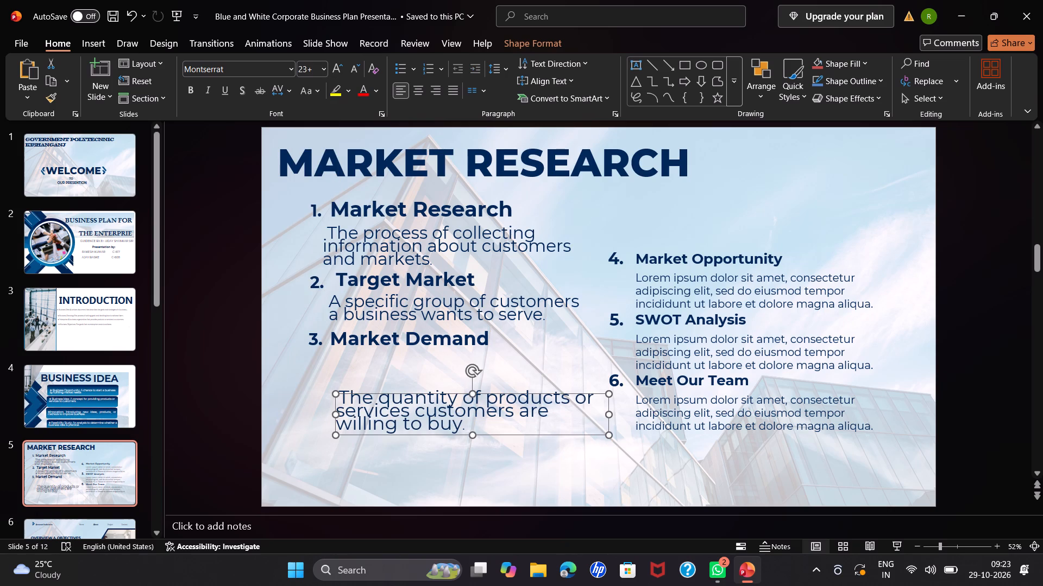
# Move the Market Demand description up so it sits directly below its heading, with its text aligned to the heading's start.
pyautogui.moveTo(353, 392); pyautogui.dragTo(340, 370)
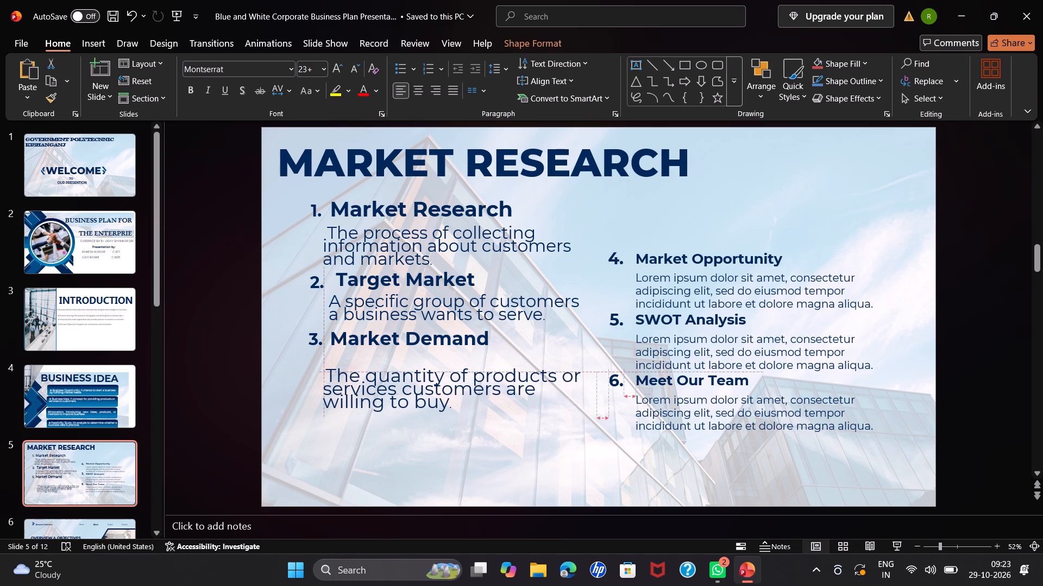
pyautogui.moveTo(340, 370); pyautogui.dragTo(336, 358)
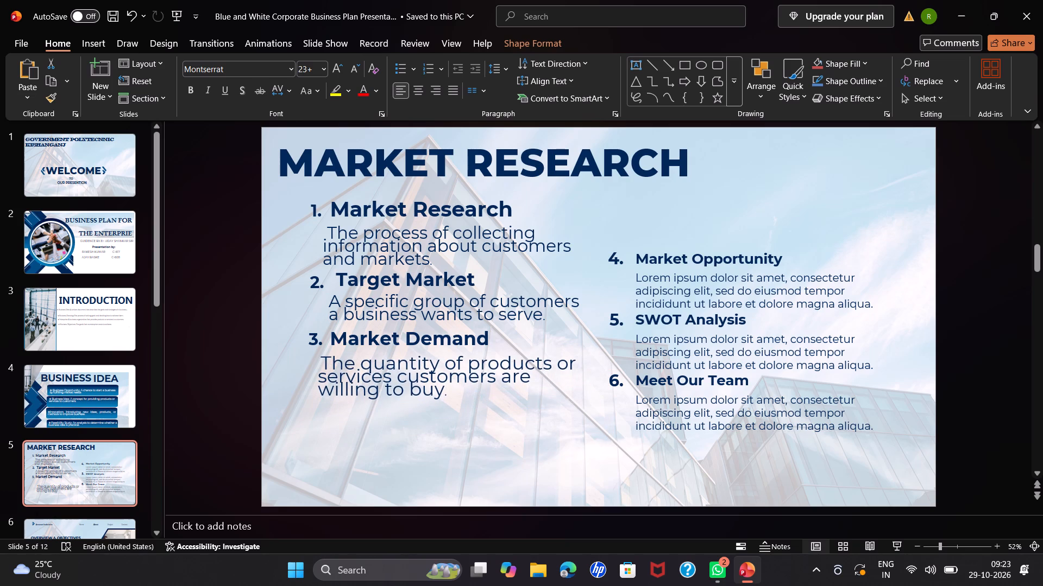
pyautogui.moveTo(336, 358); pyautogui.dragTo(345, 356)
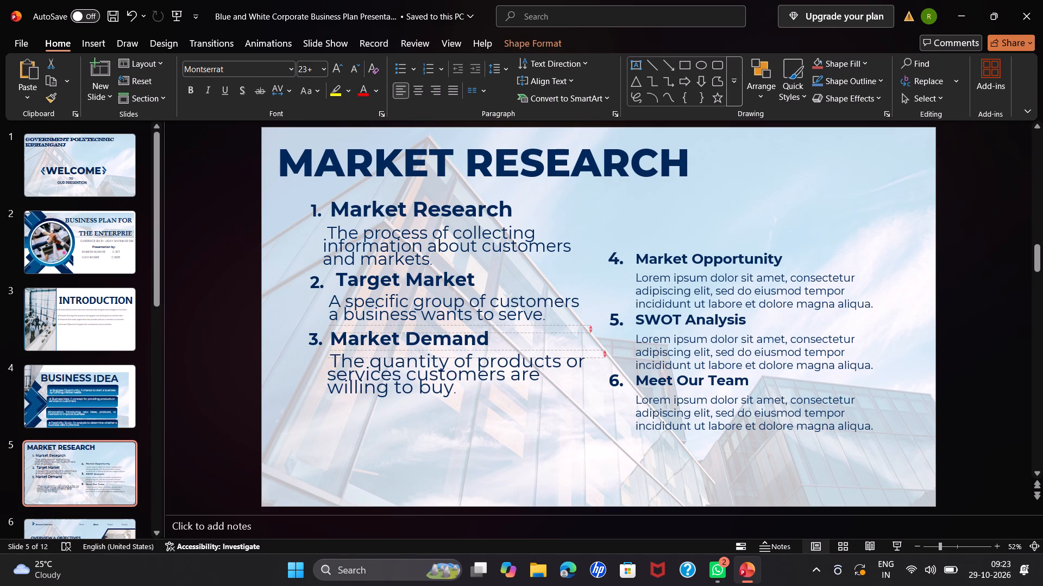
# Nudge the Market Demand description very slightly to the right beneath its heading.
pyautogui.moveTo(345, 356); pyautogui.dragTo(347, 356)
pyautogui.click(410, 463)
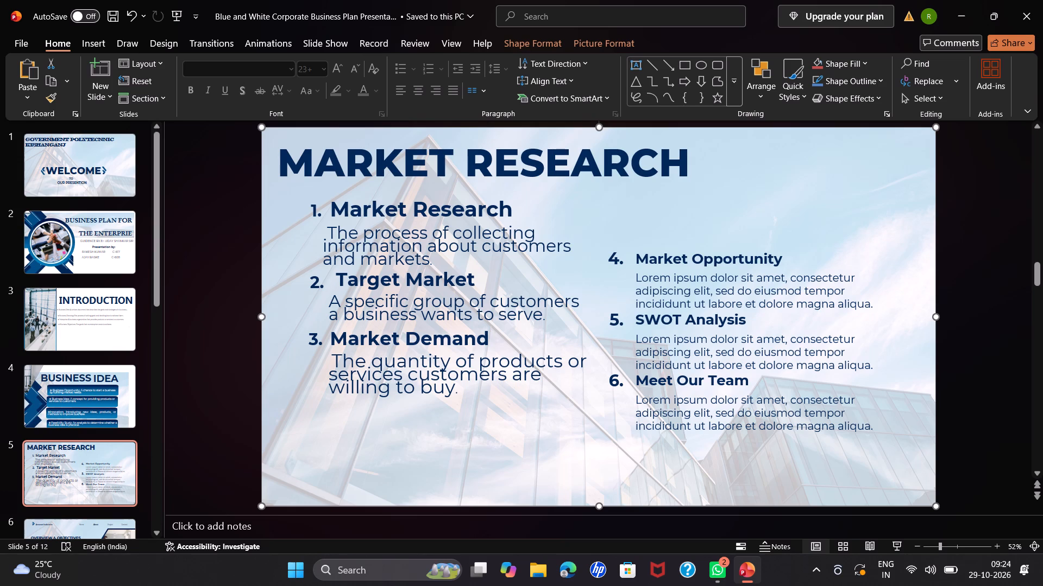
# Clear the "Market Opportunity" heading text of item 4, keeping its text box in place.
pyautogui.moveTo(635, 260); pyautogui.dragTo(637, 260)
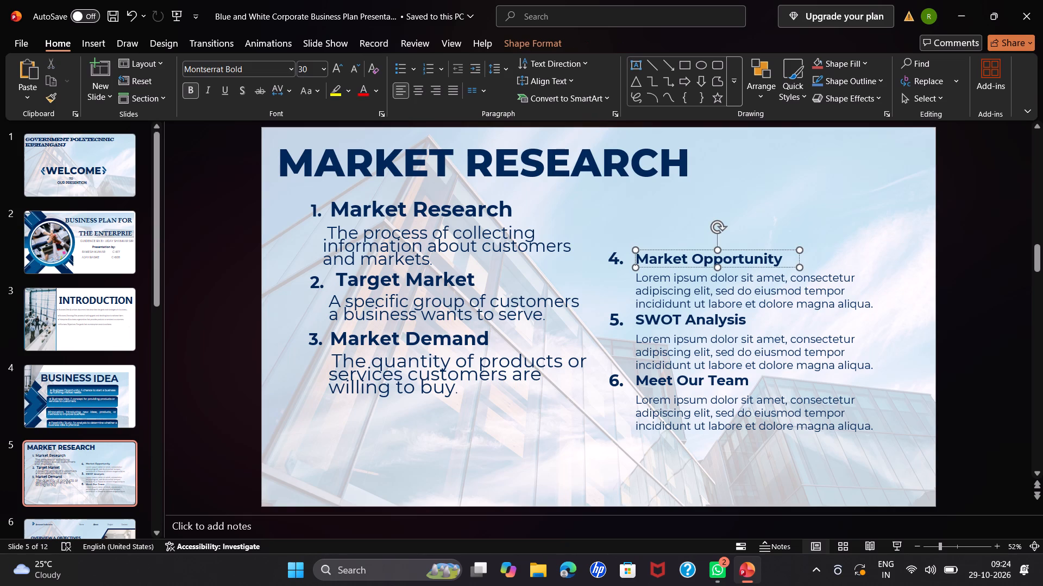
pyautogui.moveTo(637, 260); pyautogui.dragTo(768, 260)
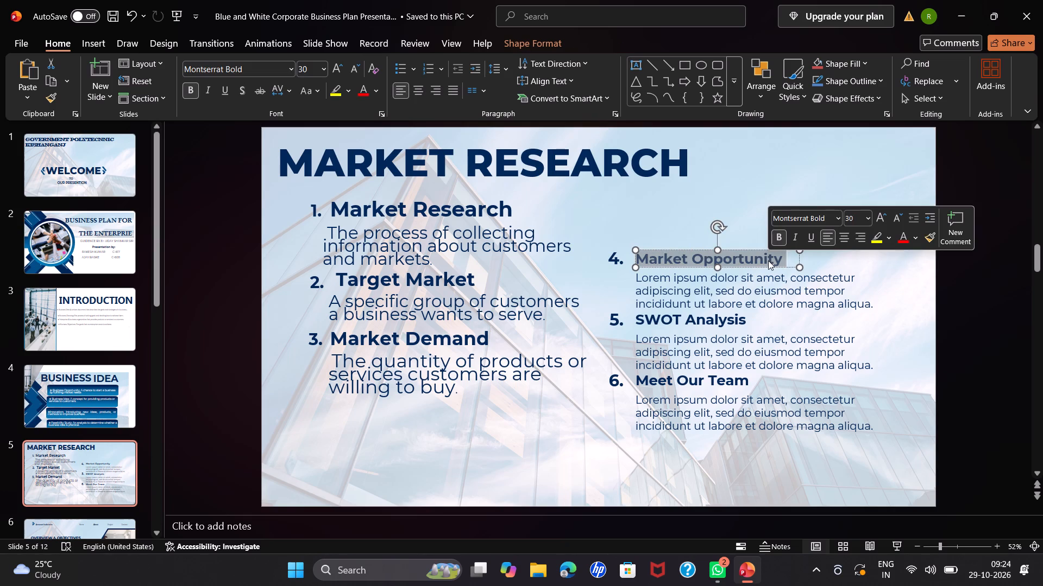
pyautogui.press('BackSpace')
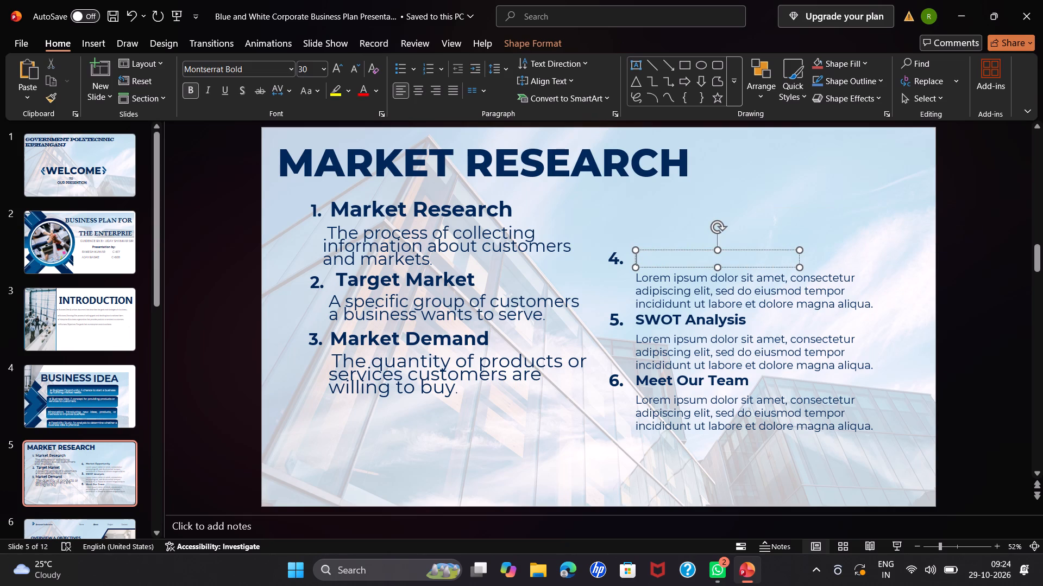
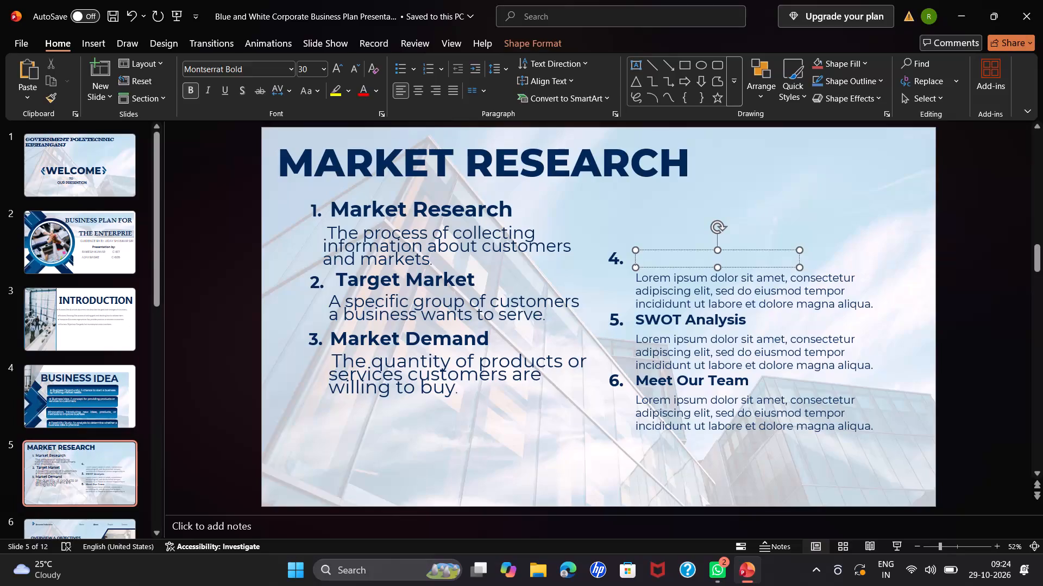
# Paste "Competitor Analysis" into the empty heading box of item 4 on the Market Research slide.
pyautogui.hotkey('ctrl', 'v')
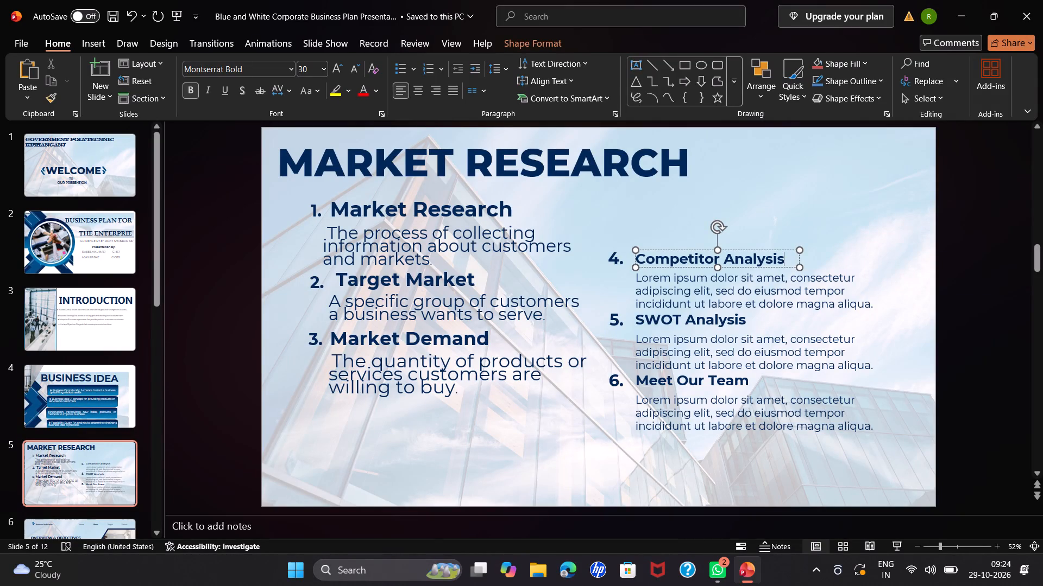
# Open the font size choices for the Competitor Analysis heading of item 4.
pyautogui.click(320, 67)
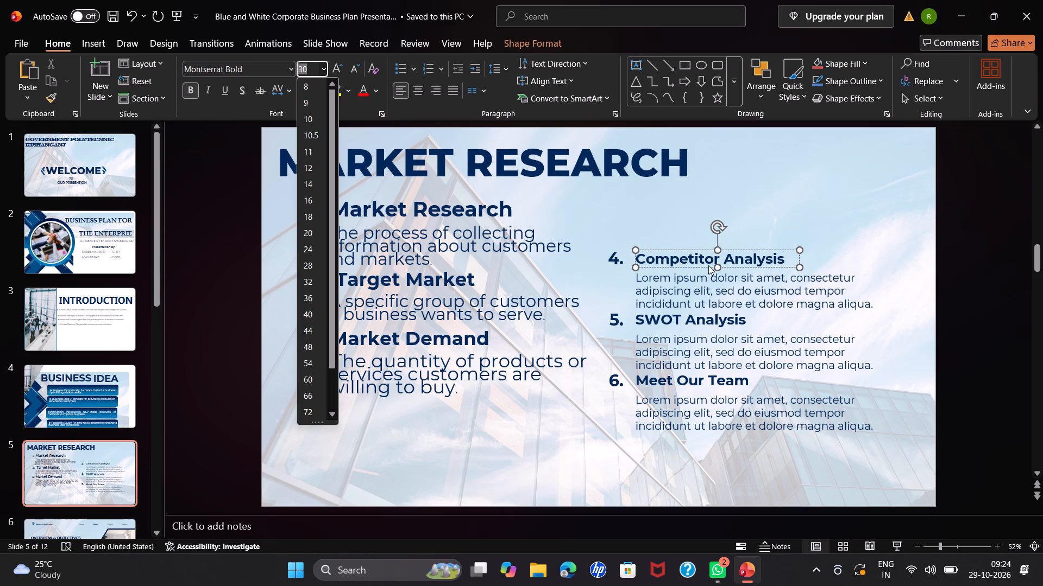
# Move the Competitor Analysis heading below the Market Demand description, lining it up with the other headings in that column.
pyautogui.moveTo(704, 266); pyautogui.dragTo(665, 313)
pyautogui.moveTo(665, 313); pyautogui.dragTo(666, 281)
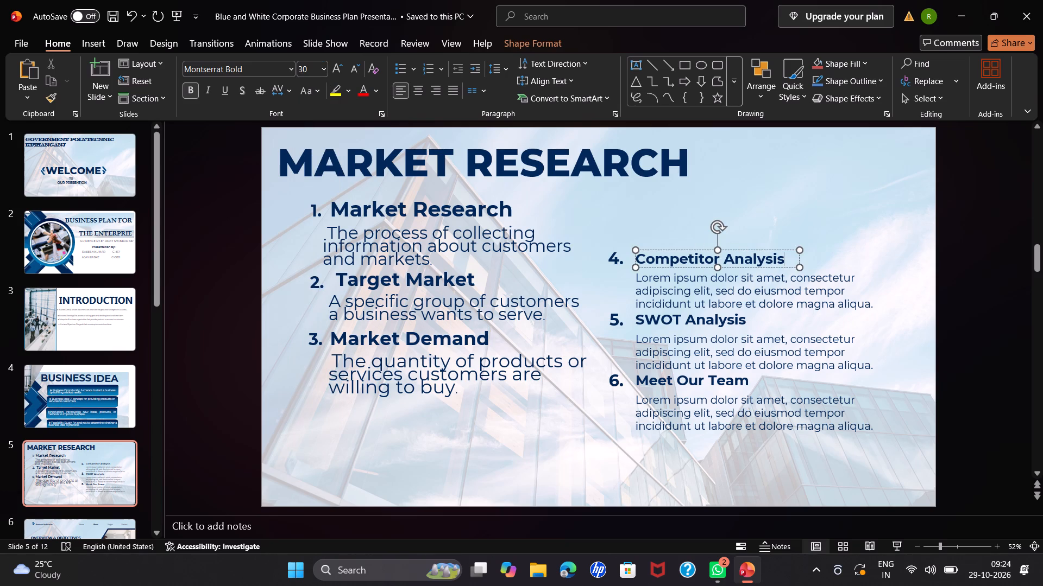
pyautogui.moveTo(669, 267); pyautogui.dragTo(400, 426)
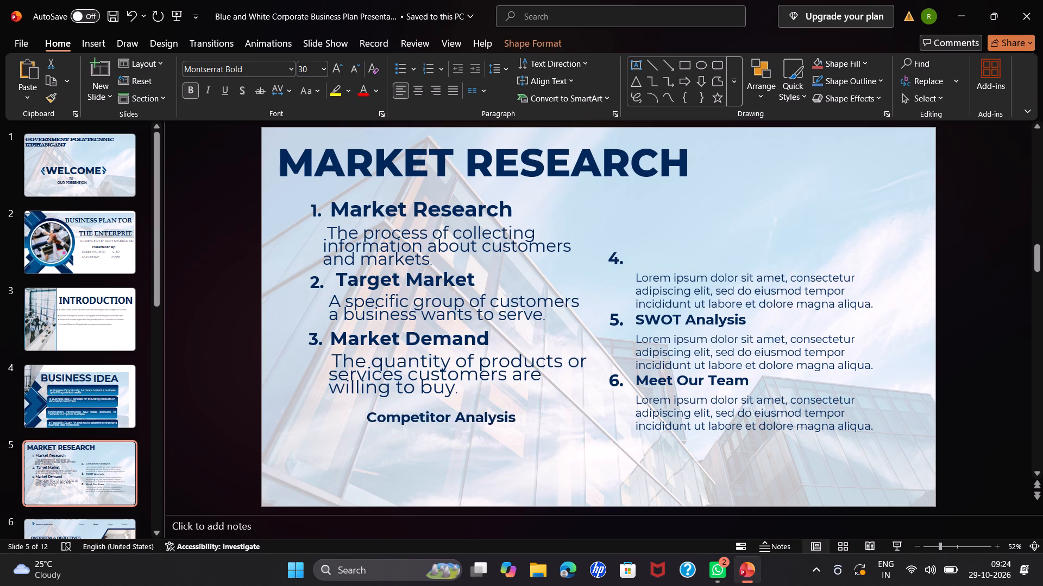
pyautogui.moveTo(400, 426); pyautogui.dragTo(367, 429)
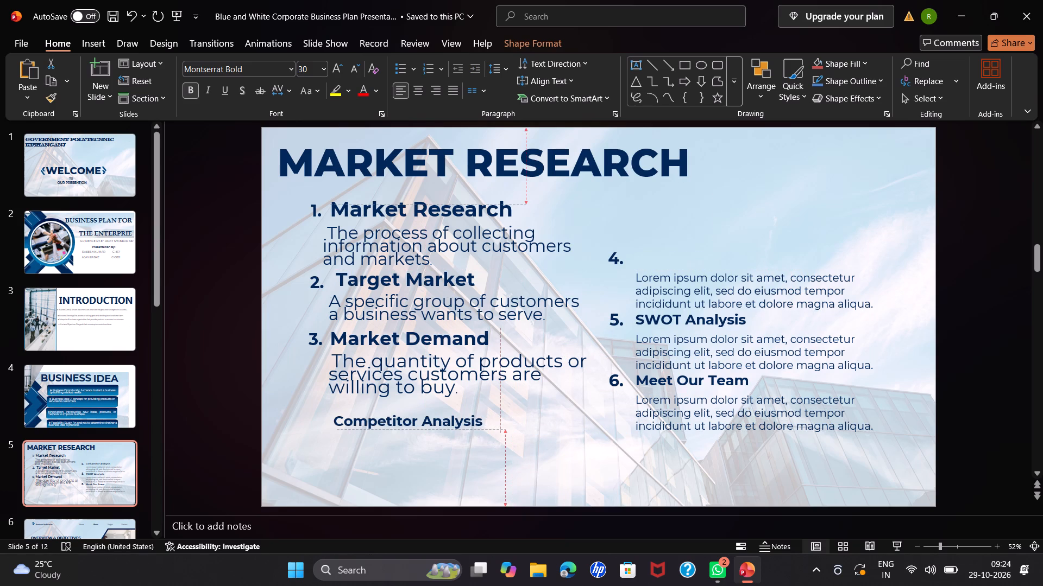
pyautogui.moveTo(367, 429); pyautogui.dragTo(363, 429)
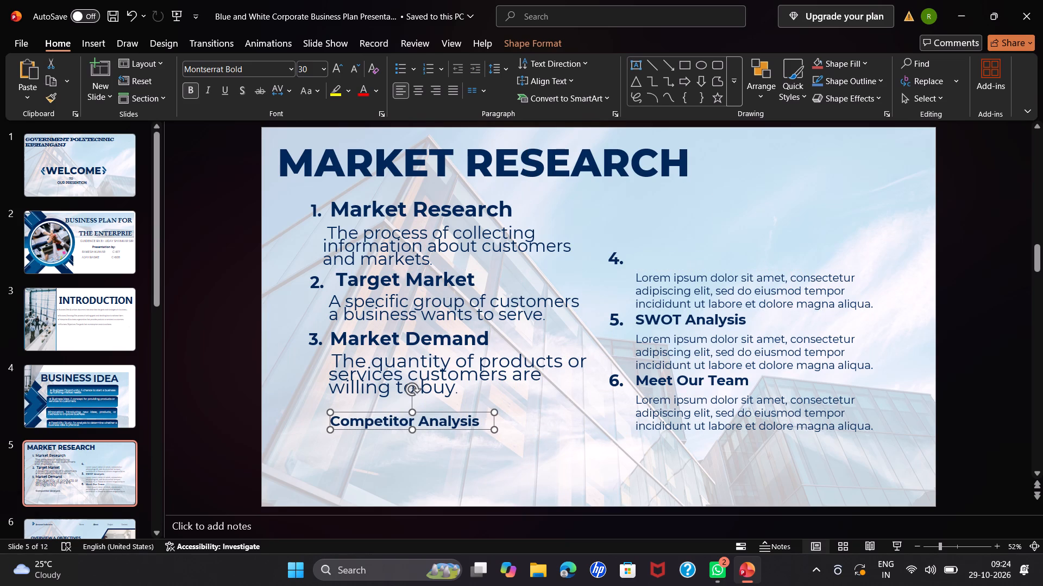
# Set the Competitor Analysis heading's font size to 40.
pyautogui.click(480, 421)
pyautogui.click(480, 421)
pyautogui.click(471, 421)
pyautogui.moveTo(477, 421); pyautogui.dragTo(329, 438)
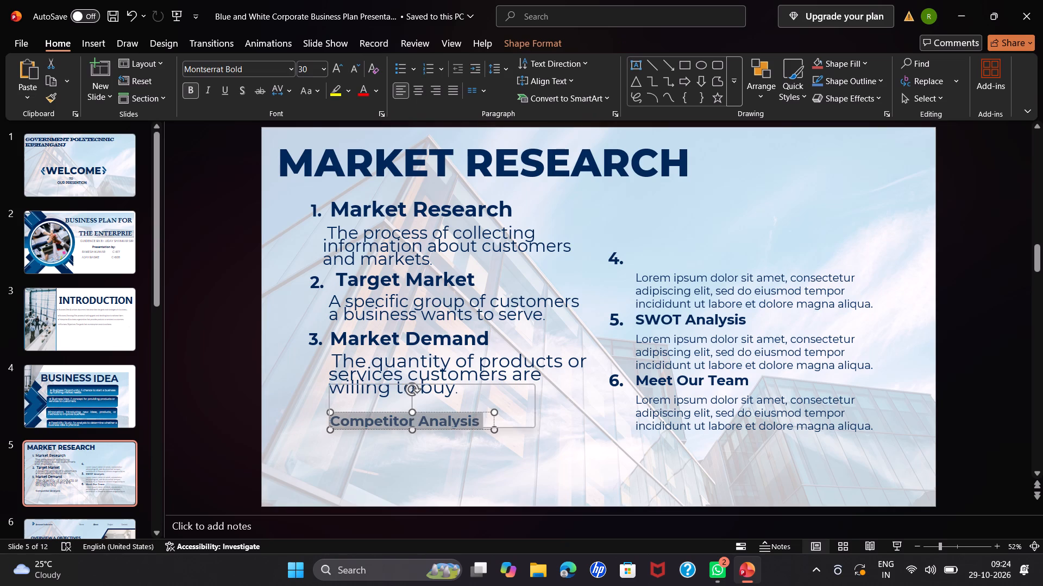
pyautogui.click(321, 71)
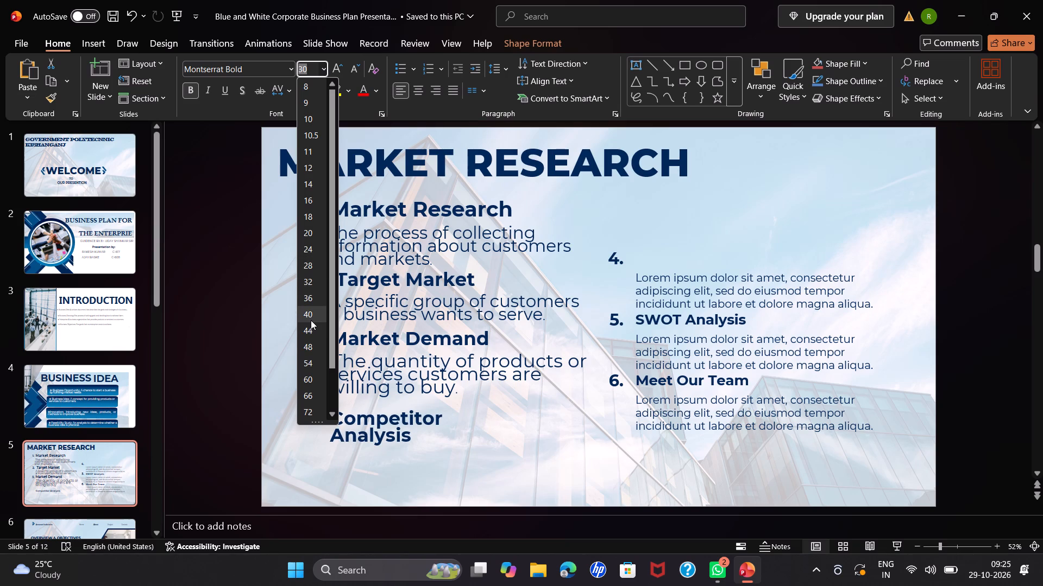
pyautogui.click(311, 320)
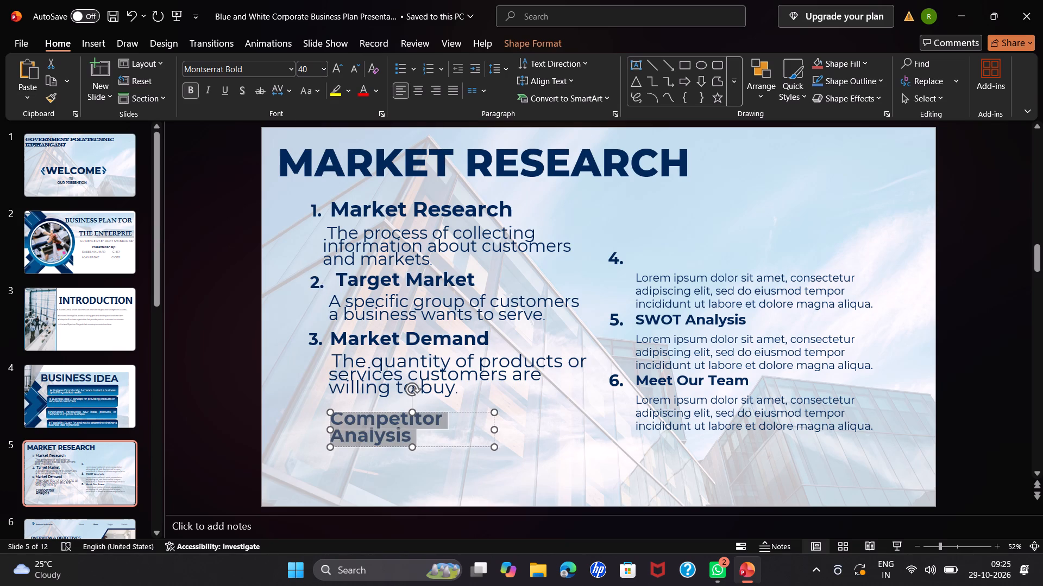
# Widen the Competitor Analysis text box so the heading fits on a single line.
pyautogui.moveTo(495, 428); pyautogui.dragTo(517, 421)
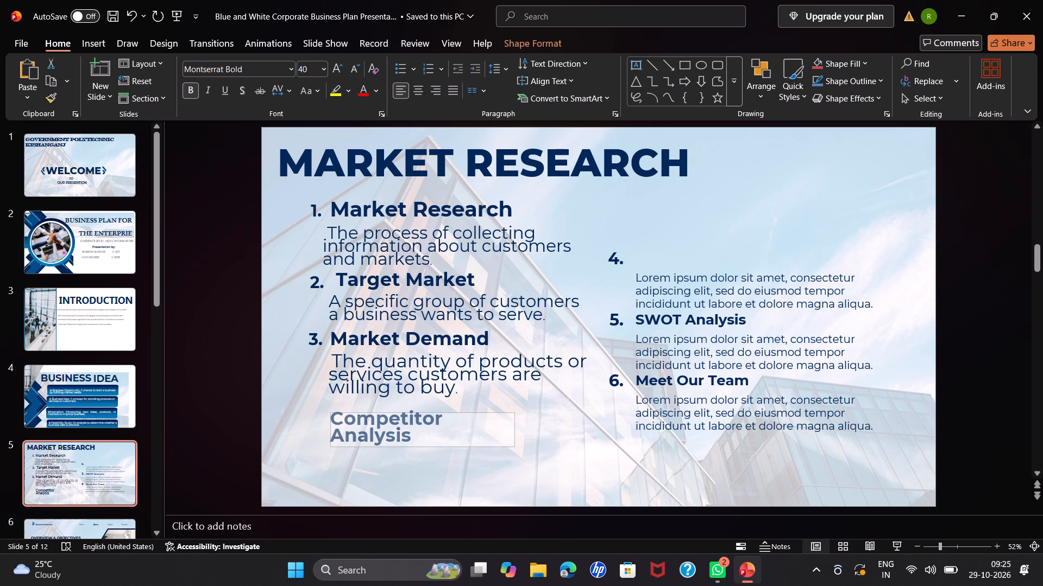
pyautogui.moveTo(517, 421); pyautogui.dragTo(524, 420)
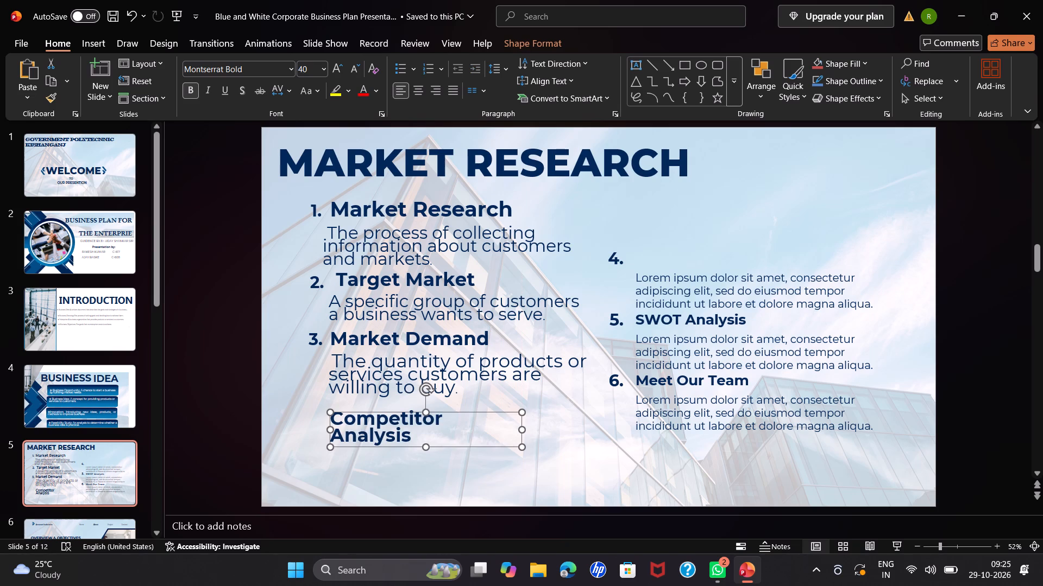
pyautogui.moveTo(523, 428); pyautogui.dragTo(555, 421)
pyautogui.click(574, 437)
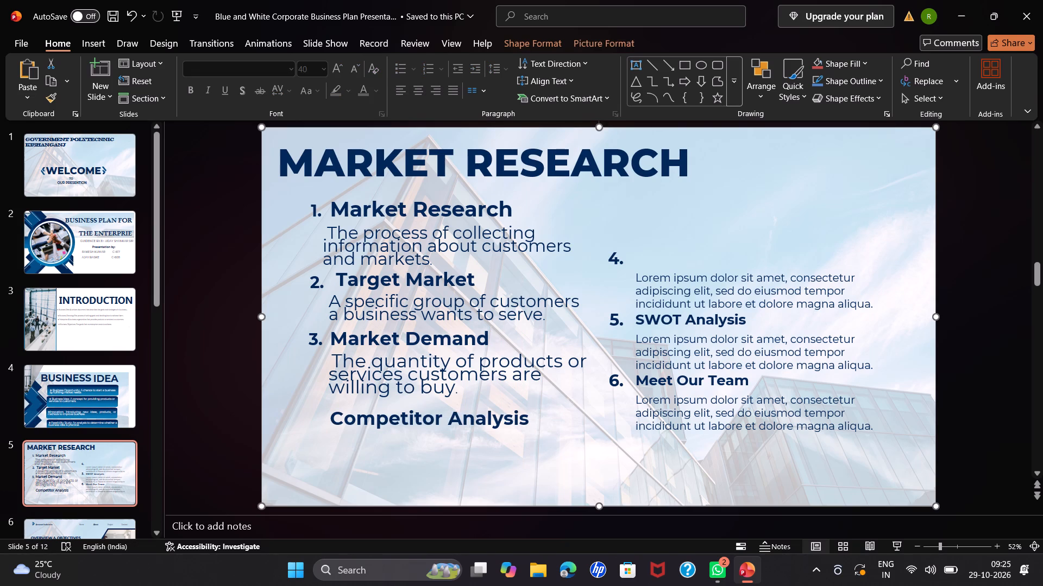
# Move the number 4. in front of the Competitor Analysis heading, aligned with the numbers above it.
pyautogui.click(613, 264)
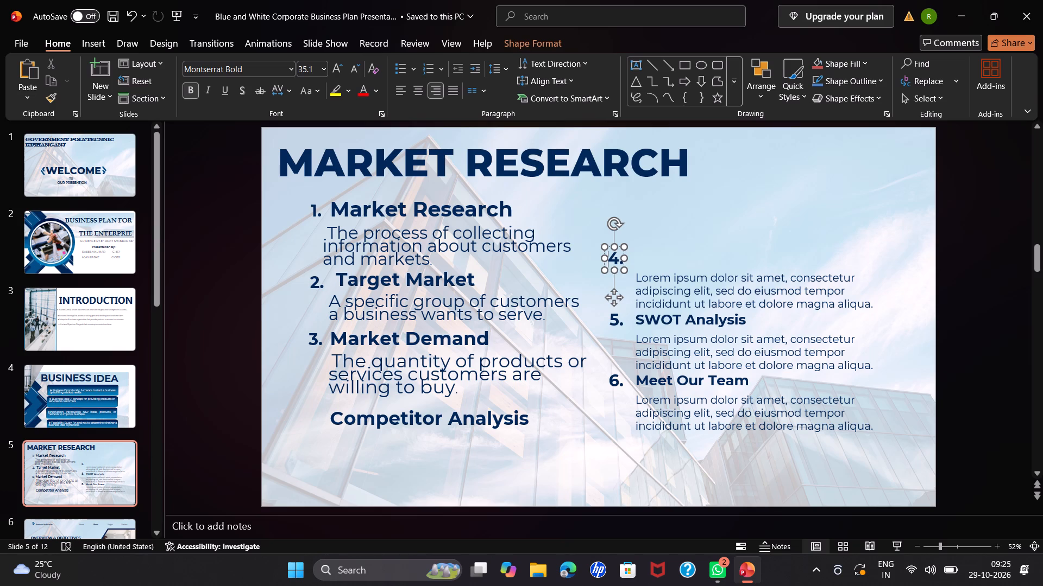
pyautogui.moveTo(617, 296); pyautogui.dragTo(328, 455)
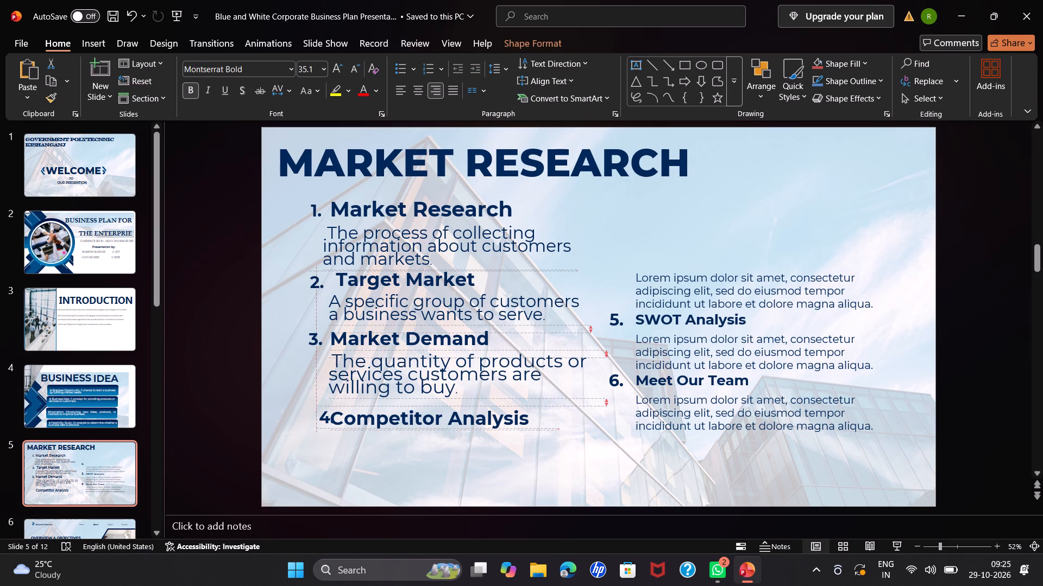
pyautogui.moveTo(328, 455); pyautogui.dragTo(317, 456)
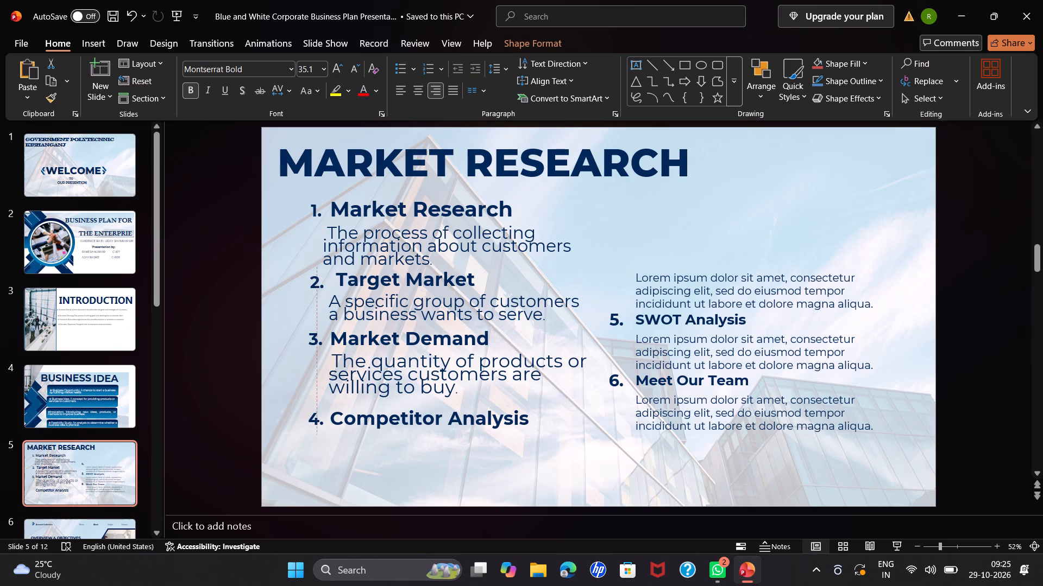
pyautogui.moveTo(317, 456); pyautogui.dragTo(319, 456)
pyautogui.moveTo(319, 456); pyautogui.dragTo(318, 457)
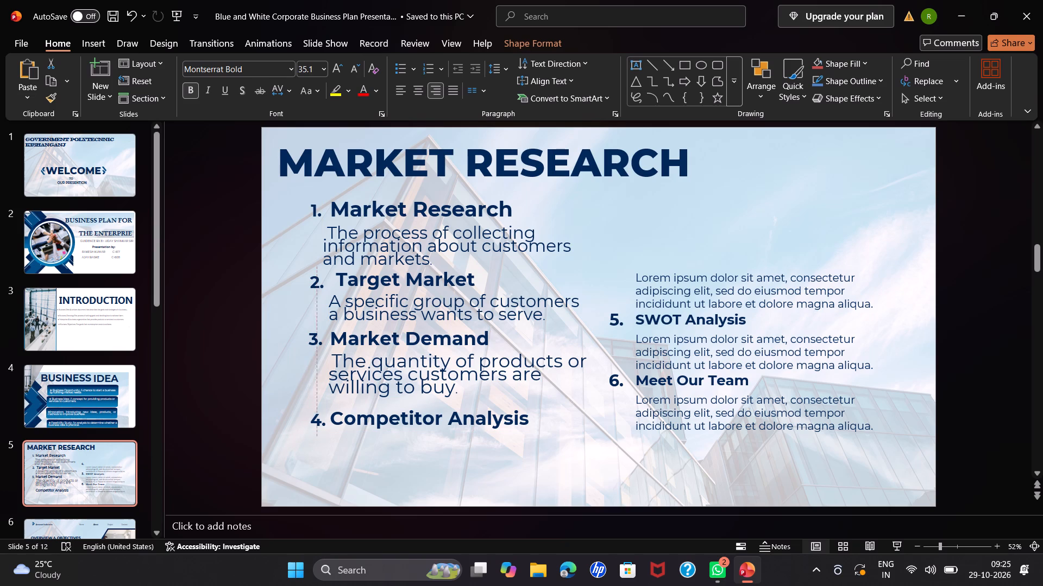
pyautogui.moveTo(318, 457); pyautogui.dragTo(317, 456)
pyautogui.click(546, 454)
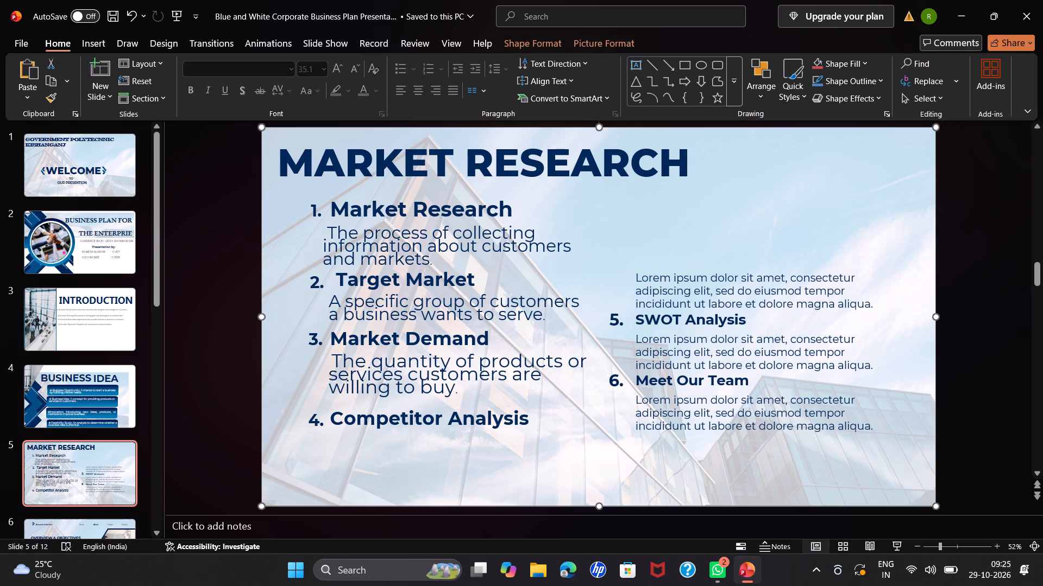
# Delete the Lorem ipsum placeholder text from the description box above the SWOT Analysis heading.
pyautogui.click(633, 285)
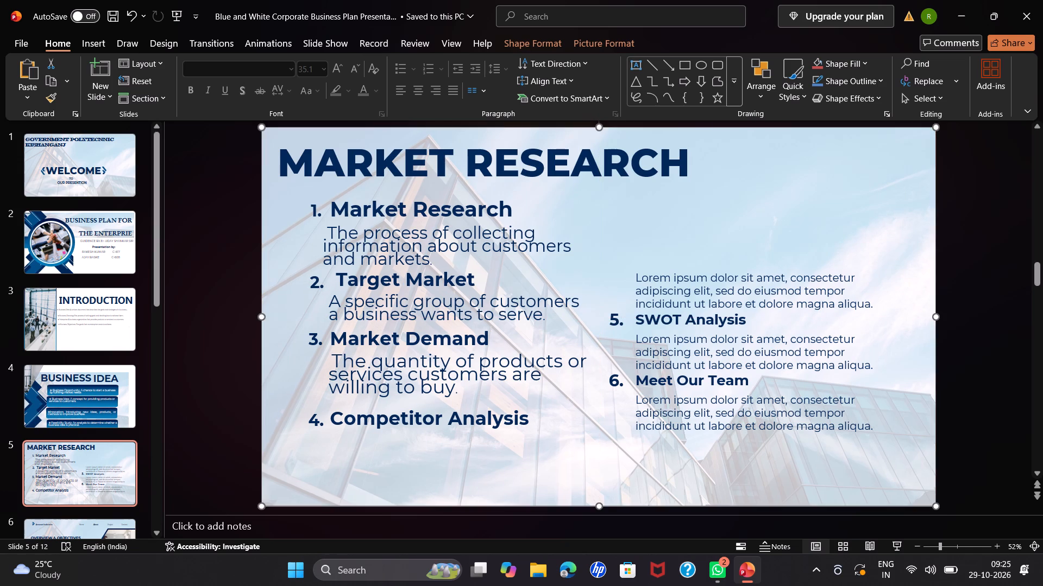
pyautogui.click(642, 280)
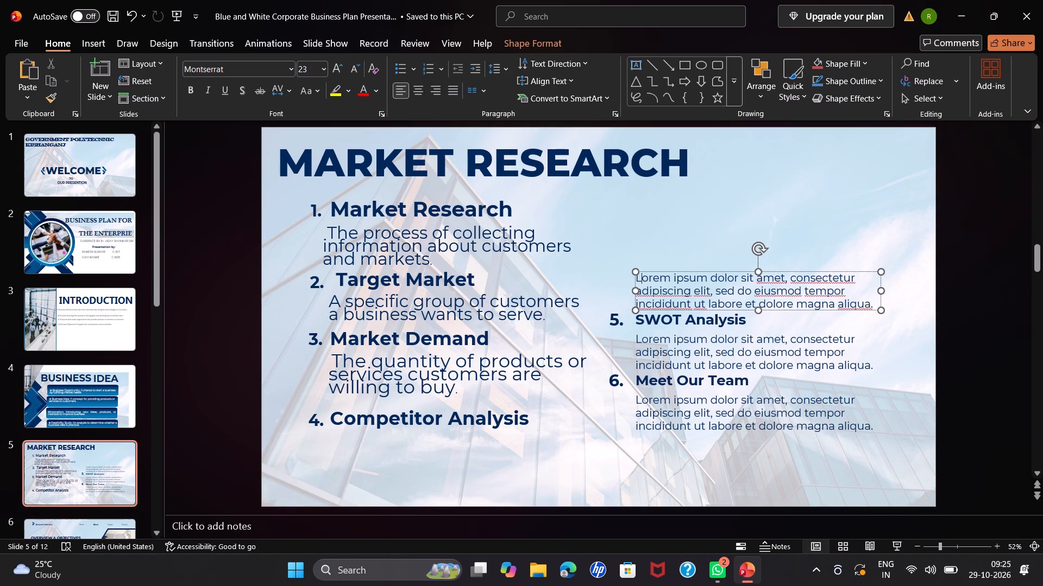
pyautogui.moveTo(871, 302); pyautogui.dragTo(872, 303)
pyautogui.moveTo(872, 303); pyautogui.dragTo(650, 281)
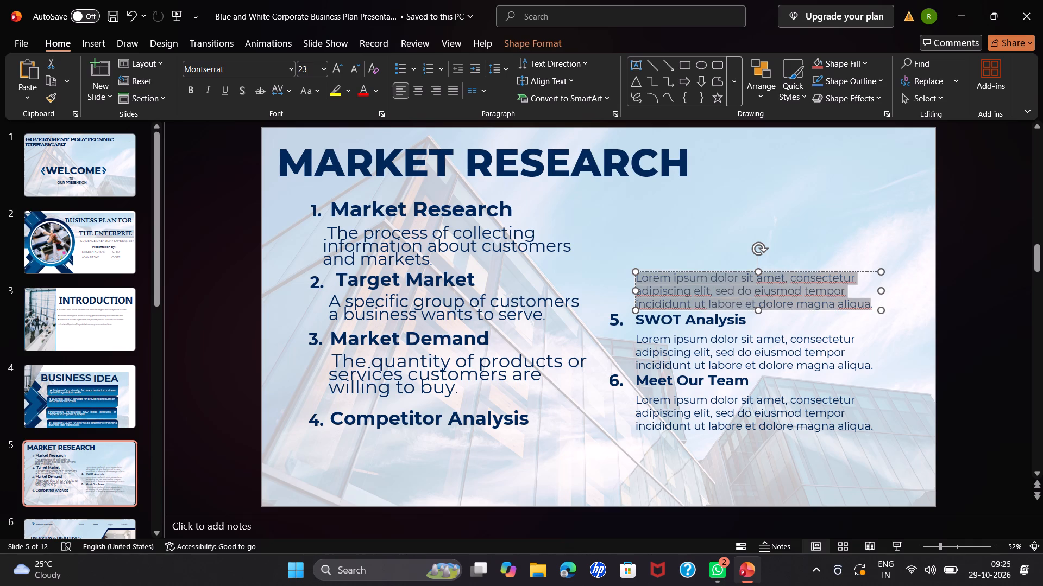
pyautogui.moveTo(650, 281); pyautogui.dragTo(649, 281)
pyautogui.press('BackSpace')
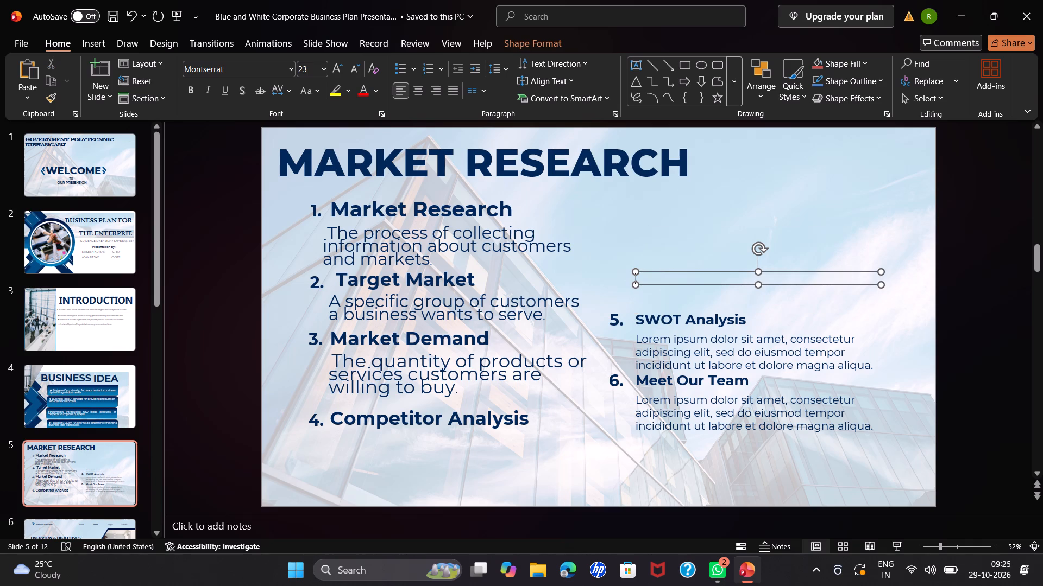
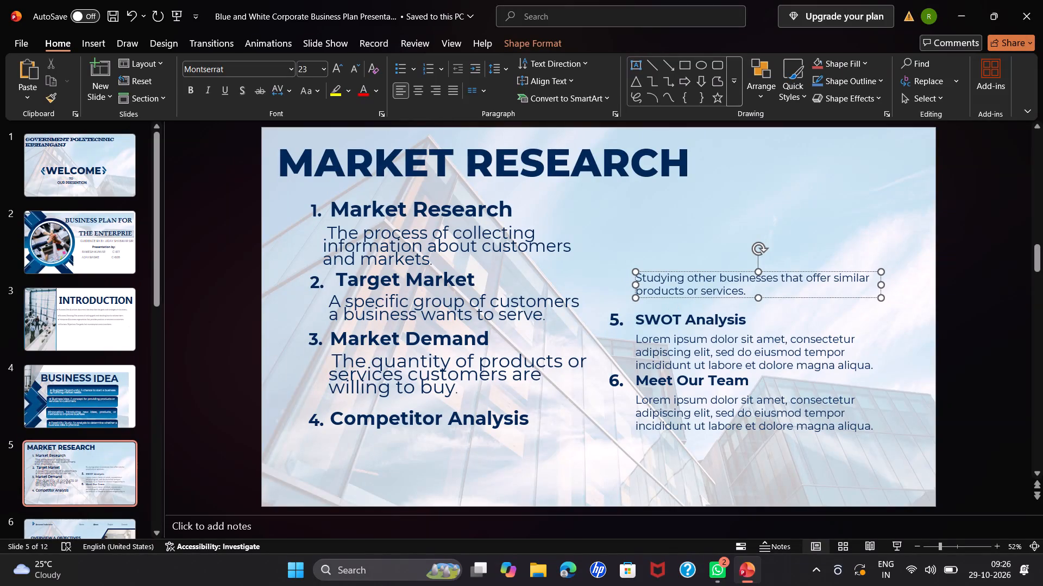
# Move the description 'Studying other businesses that offer similar products or services.' directly below the Competitor Analysis heading.
pyautogui.moveTo(750, 300); pyautogui.dragTo(740, 306)
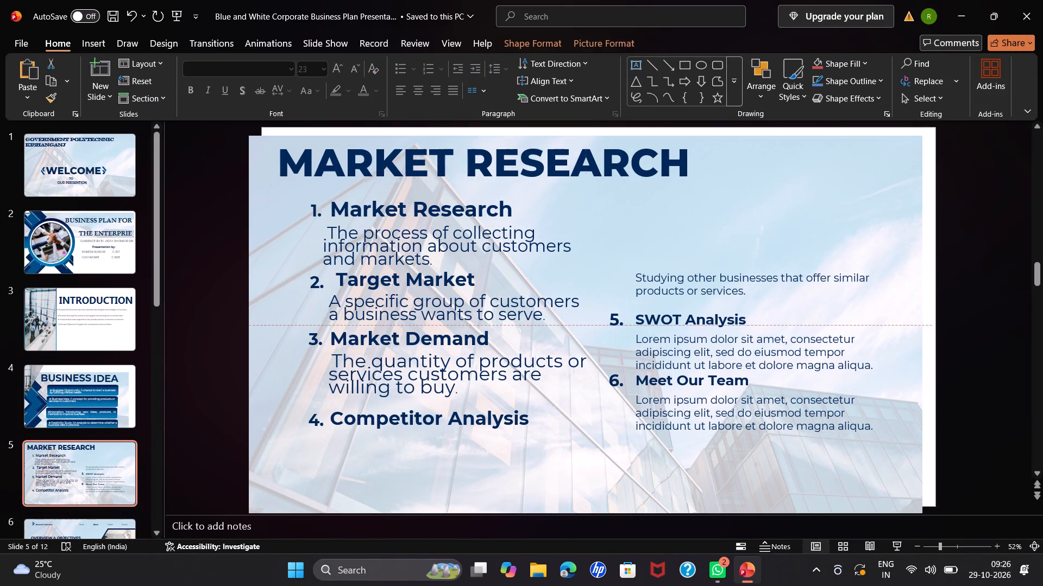
pyautogui.moveTo(740, 306); pyautogui.dragTo(744, 292)
pyautogui.click(742, 291)
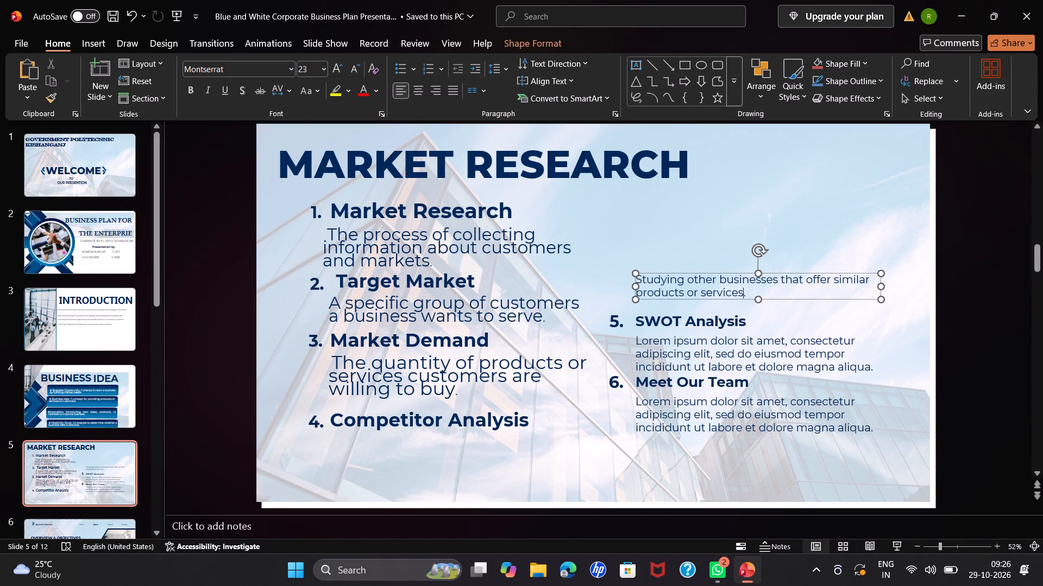
pyautogui.moveTo(748, 299); pyautogui.dragTo(498, 492)
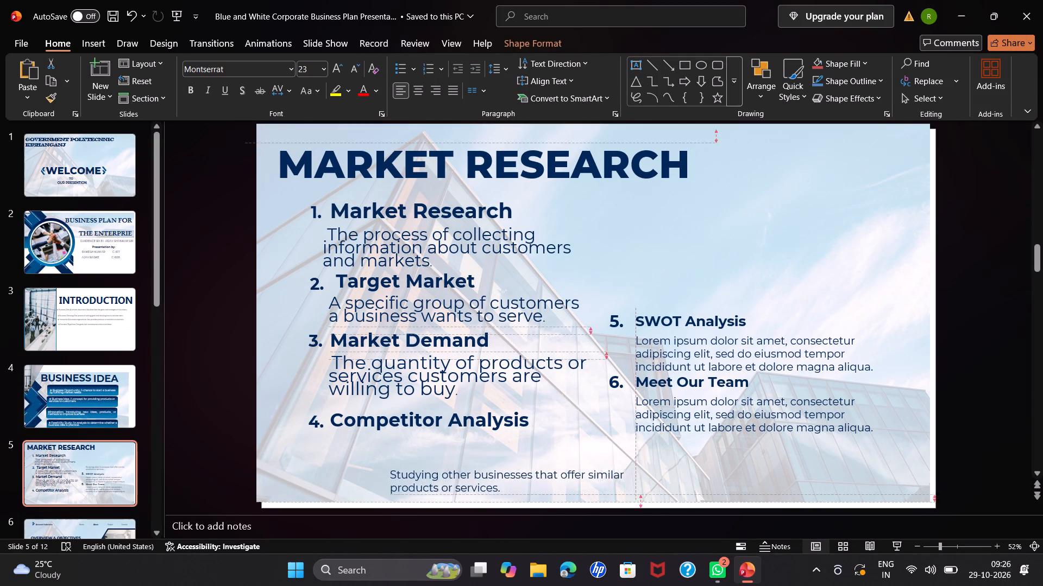
pyautogui.moveTo(498, 492); pyautogui.dragTo(445, 475)
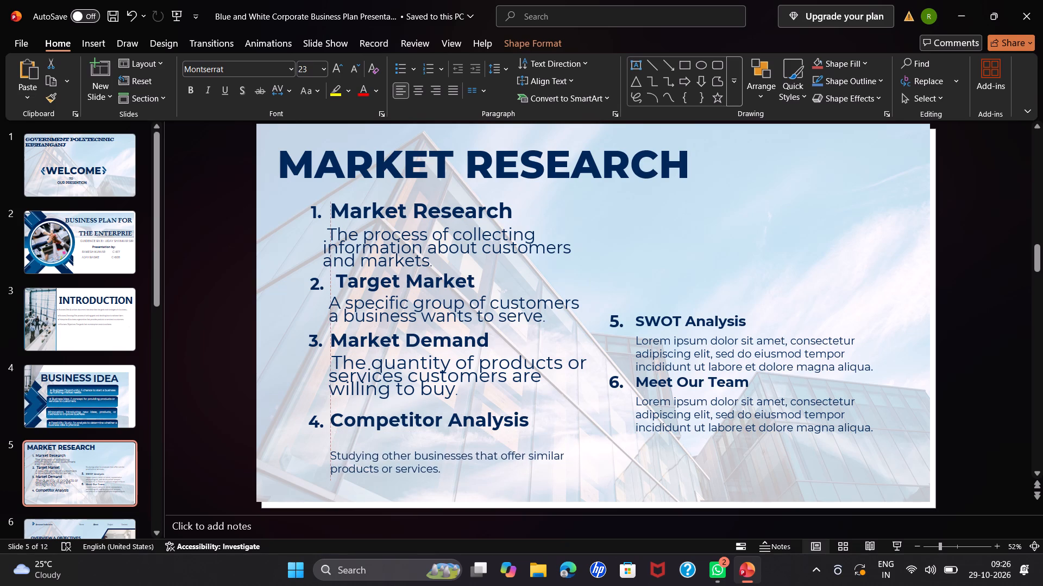
pyautogui.moveTo(445, 475); pyautogui.dragTo(442, 463)
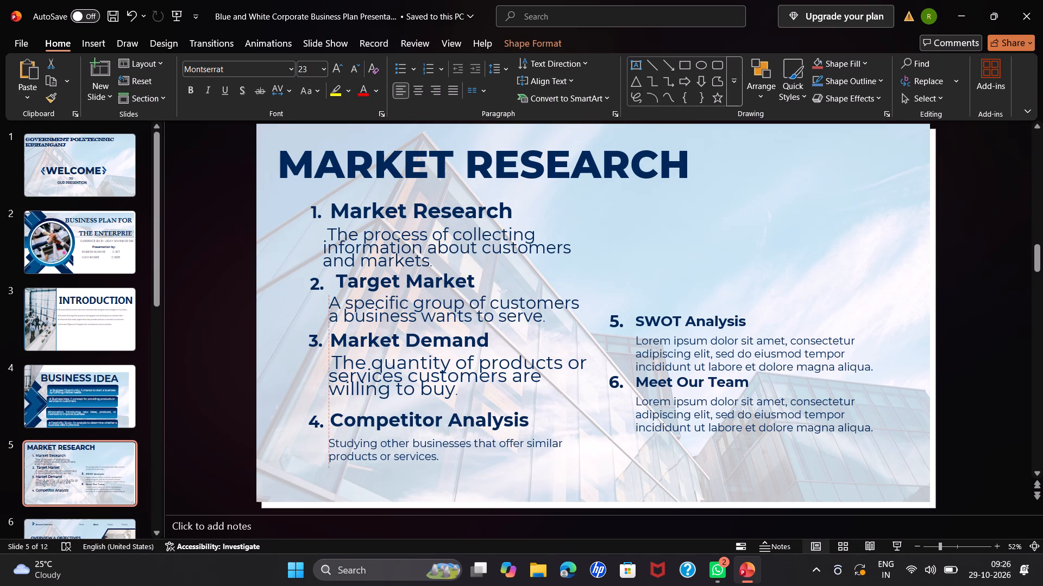
pyautogui.moveTo(442, 463); pyautogui.dragTo(447, 462)
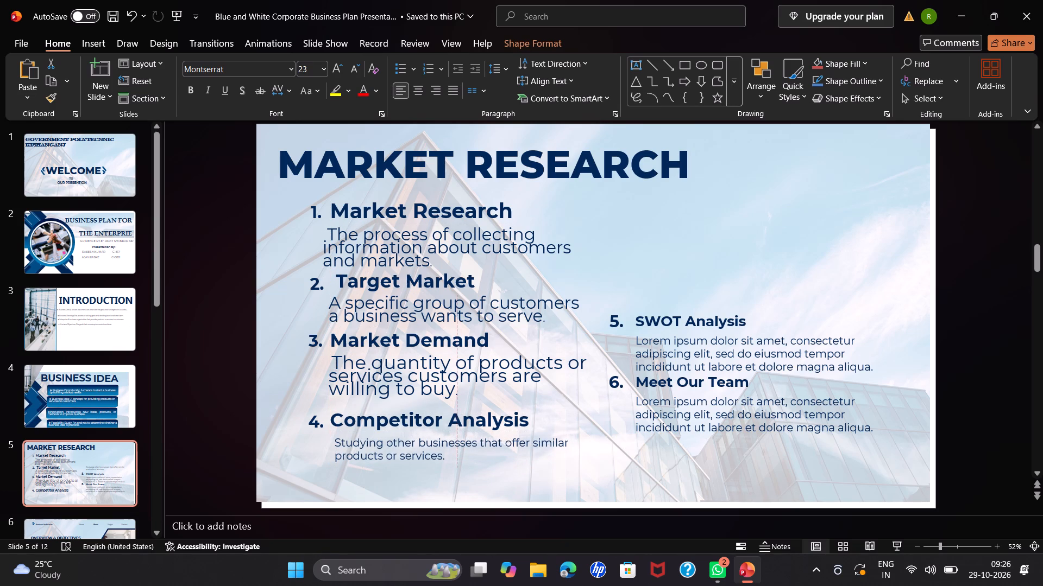
pyautogui.moveTo(447, 462); pyautogui.dragTo(448, 462)
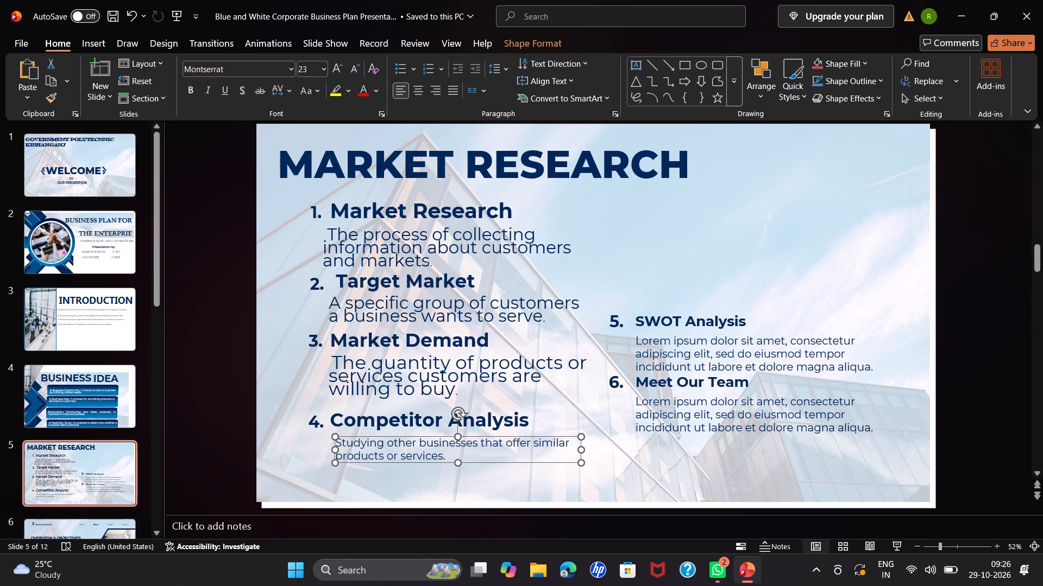
pyautogui.click(511, 492)
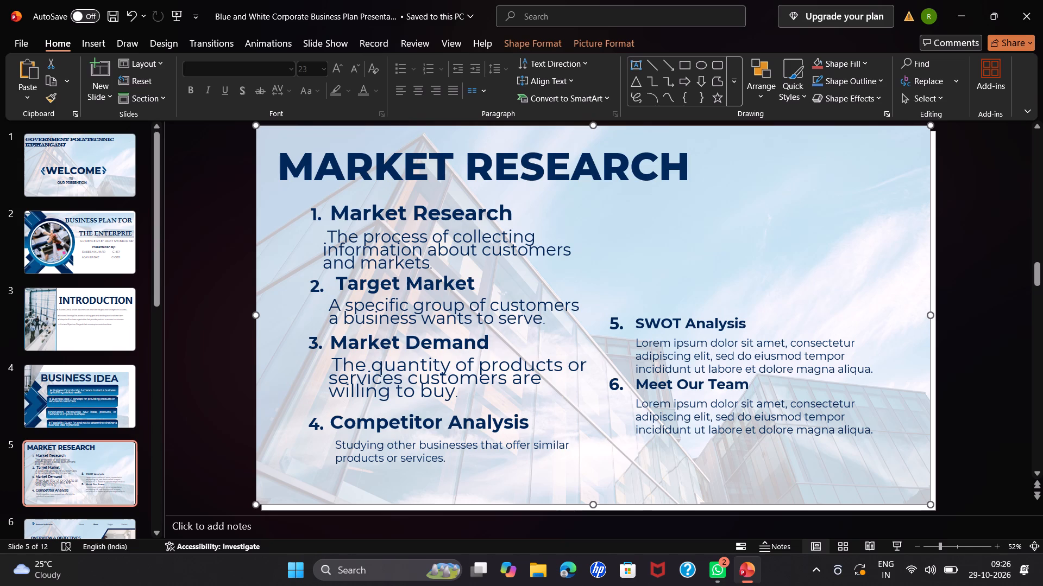
# Set the font size of the description below Competitor Analysis to 36.
pyautogui.click(459, 456)
pyautogui.moveTo(445, 456); pyautogui.dragTo(422, 453)
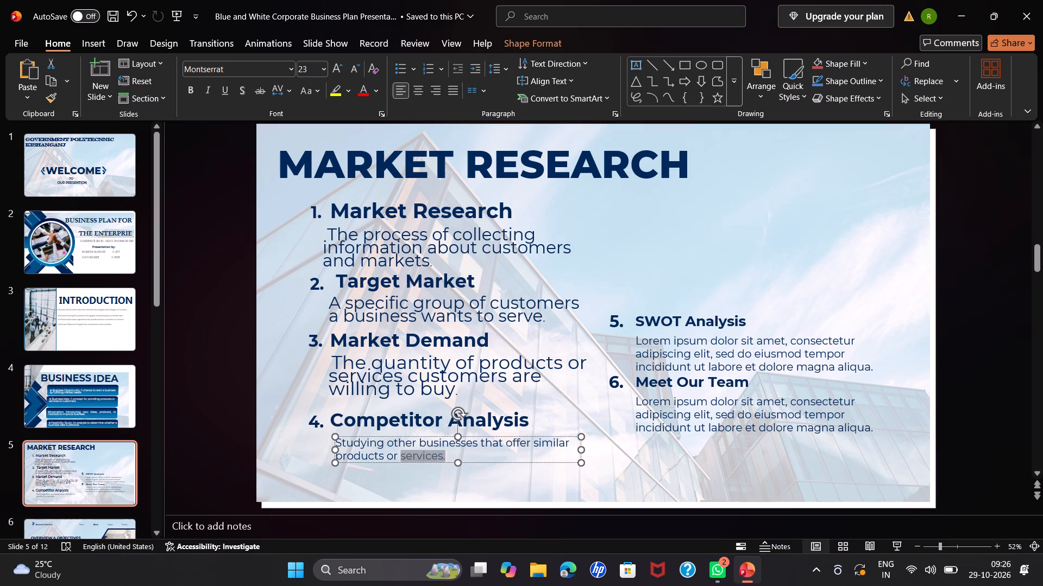
pyautogui.moveTo(422, 453); pyautogui.dragTo(352, 446)
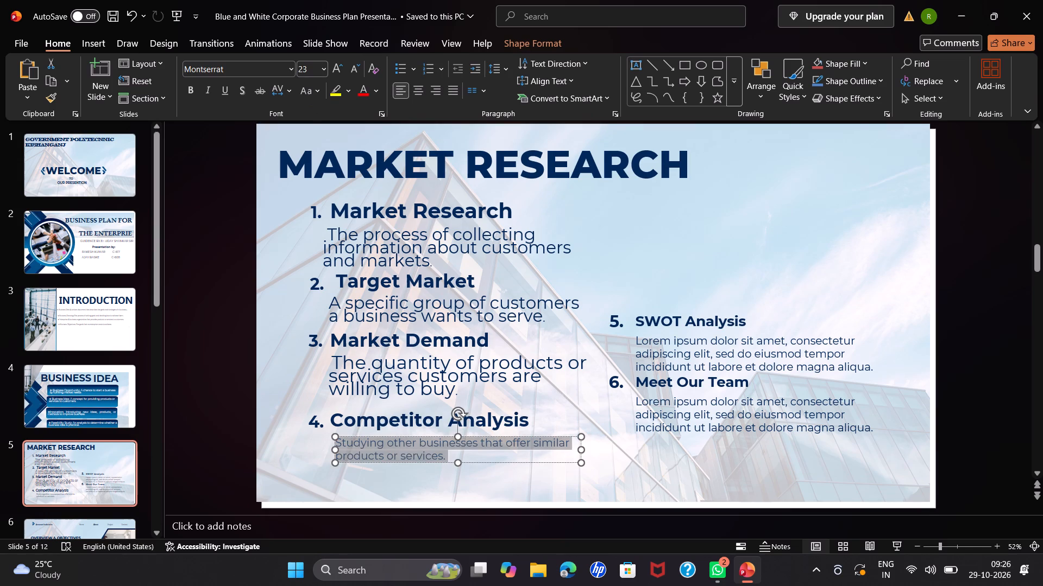
pyautogui.click(321, 70)
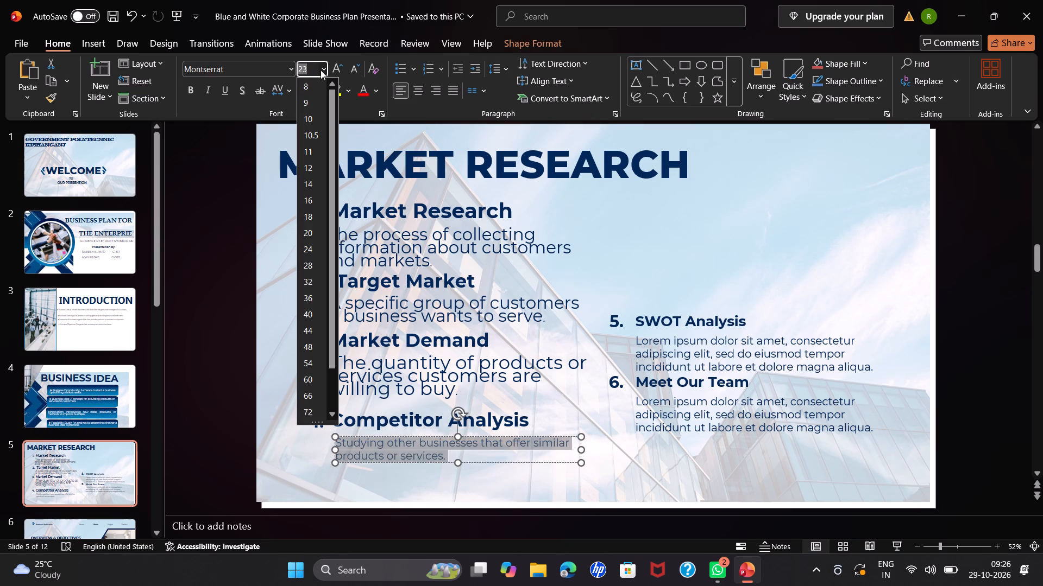
pyautogui.click(305, 294)
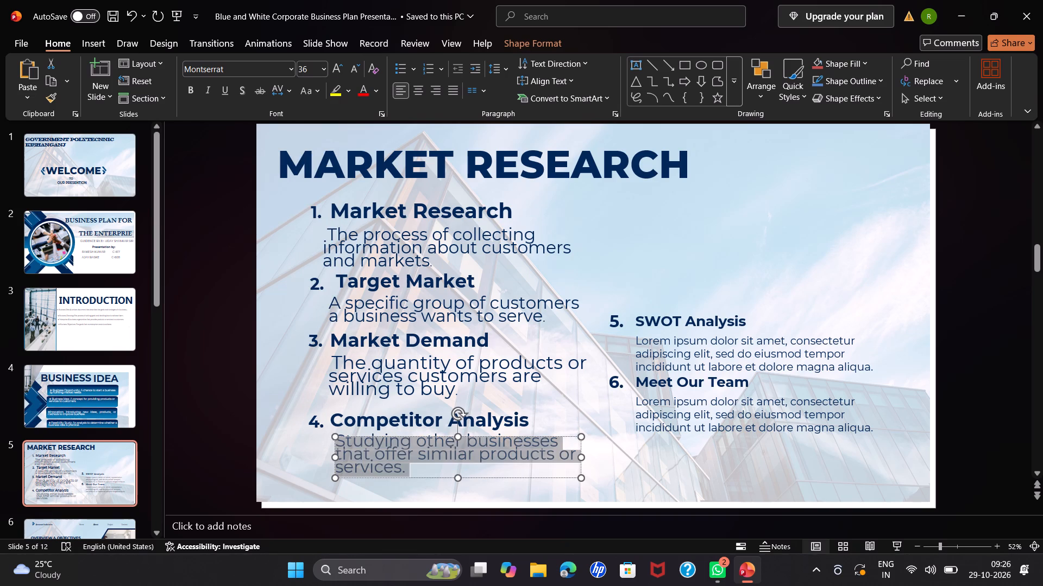
pyautogui.click(634, 462)
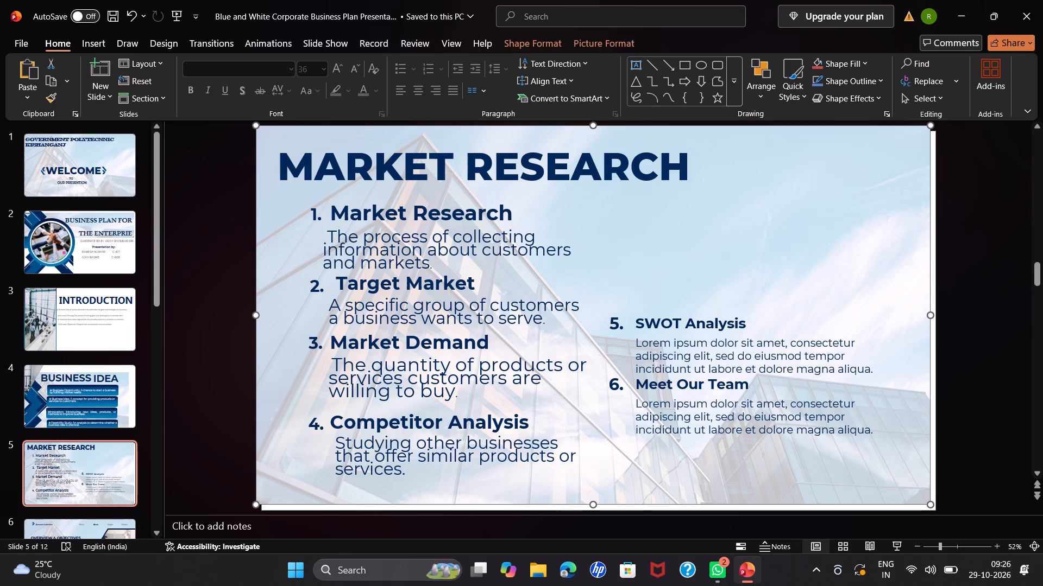
# Delete the number 5. and the SWOT Analysis heading next to it.
pyautogui.moveTo(612, 320); pyautogui.dragTo(631, 322)
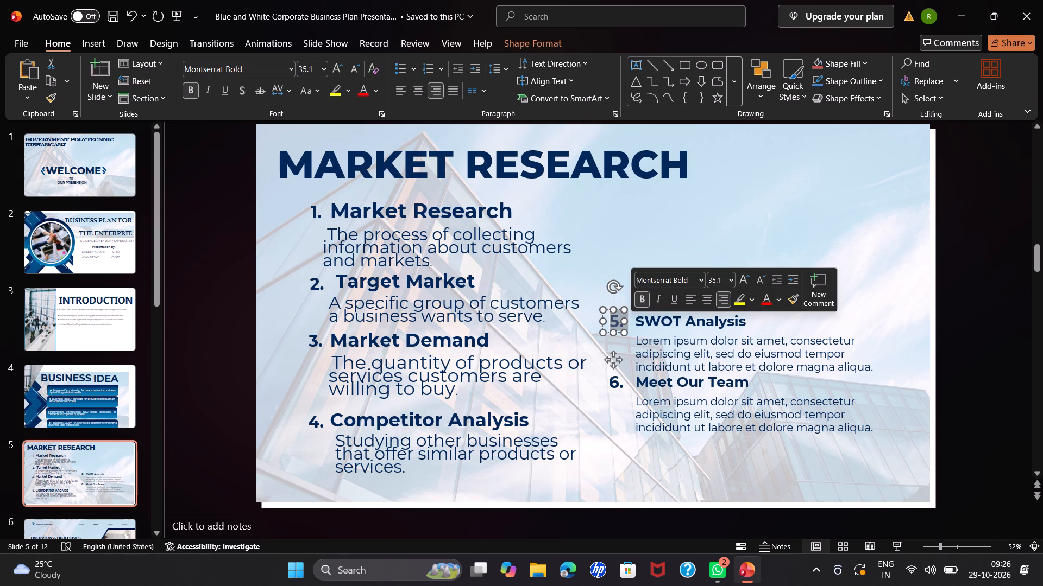
pyautogui.press('BackSpace')
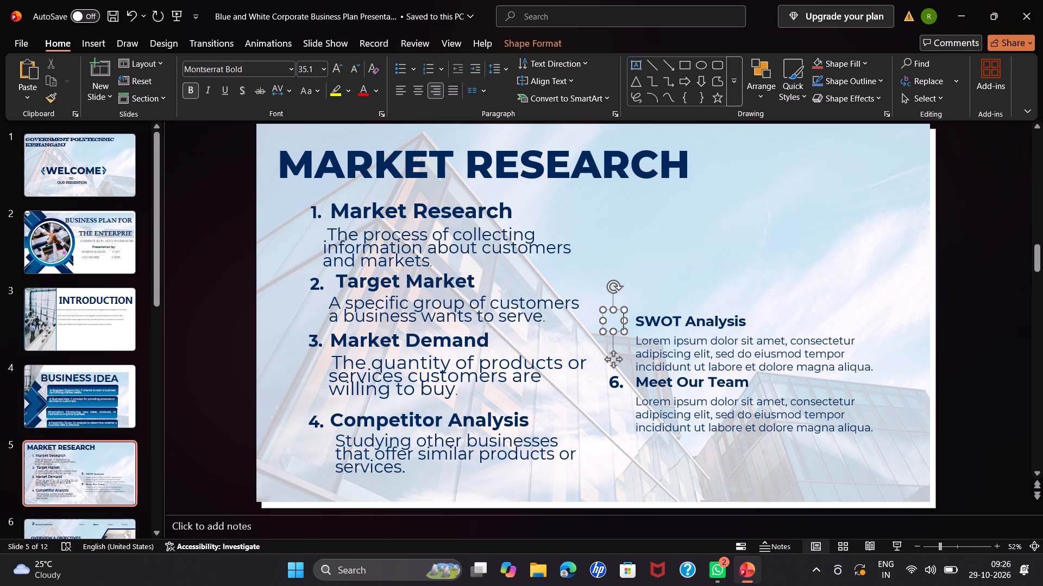
pyautogui.click(751, 322)
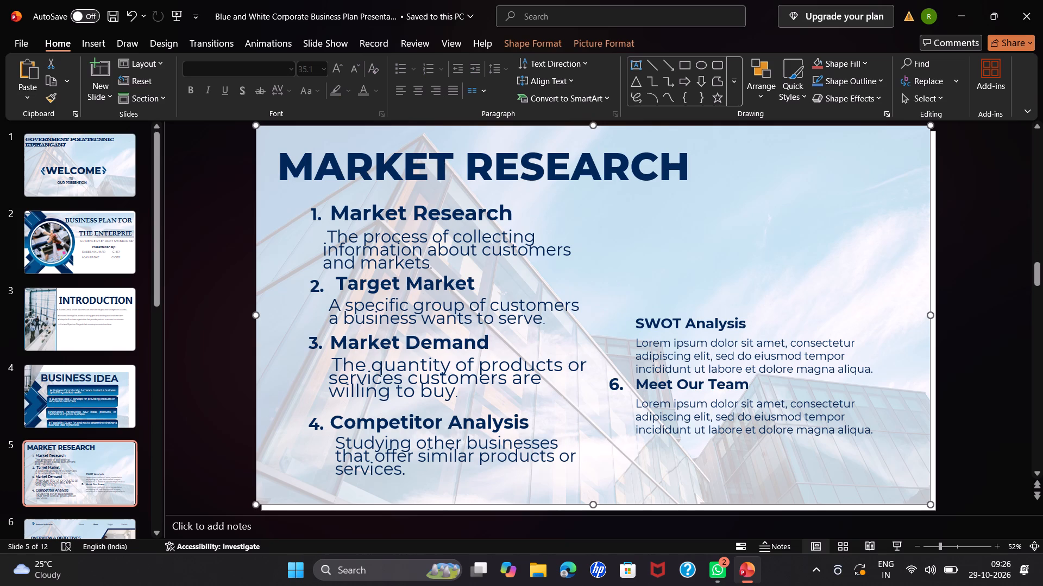
pyautogui.moveTo(634, 324); pyautogui.dragTo(641, 326)
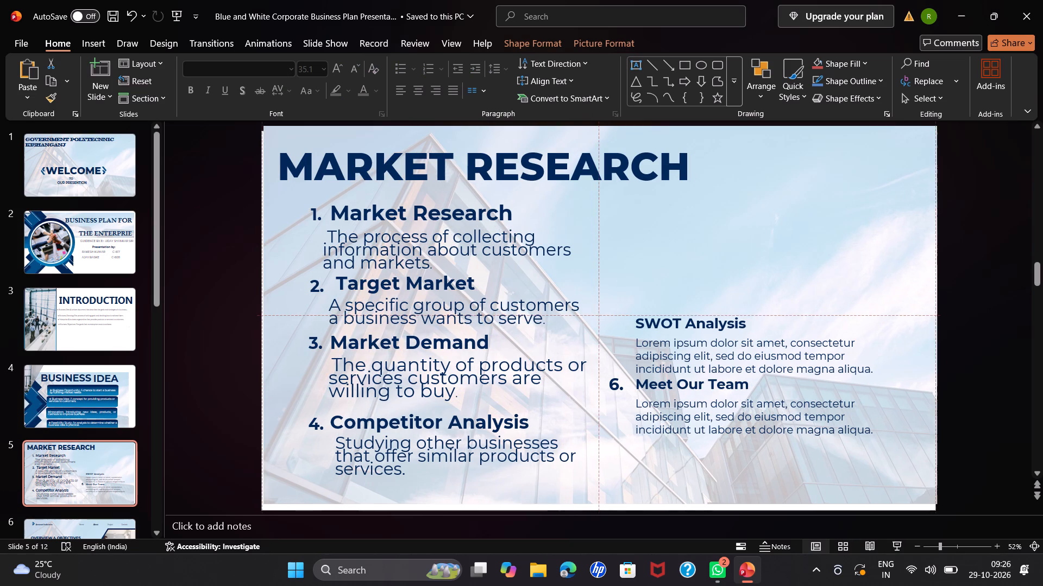
pyautogui.moveTo(641, 326); pyautogui.dragTo(603, 326)
pyautogui.moveTo(603, 326); pyautogui.dragTo(608, 327)
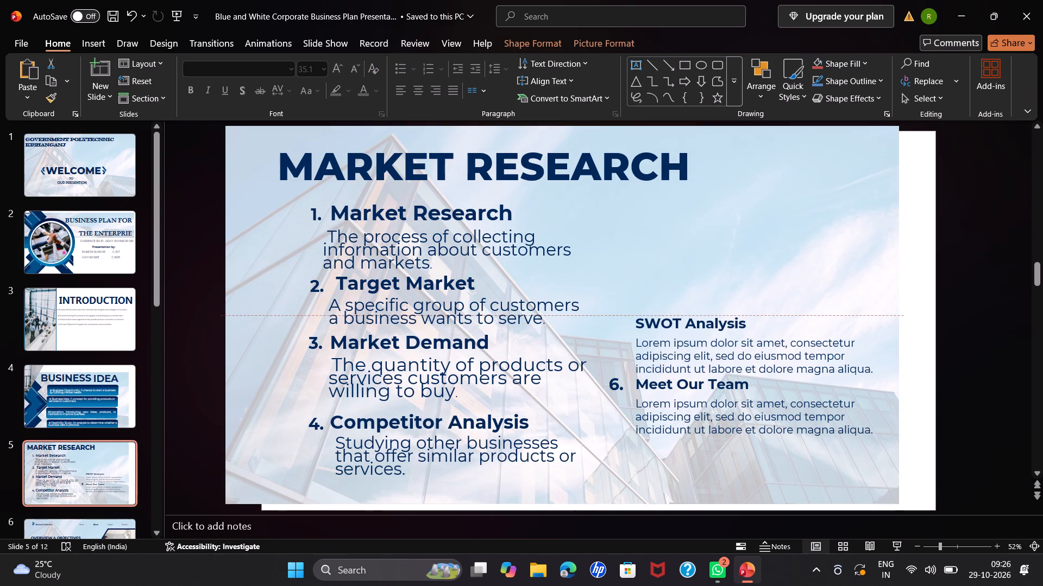
pyautogui.click(635, 323)
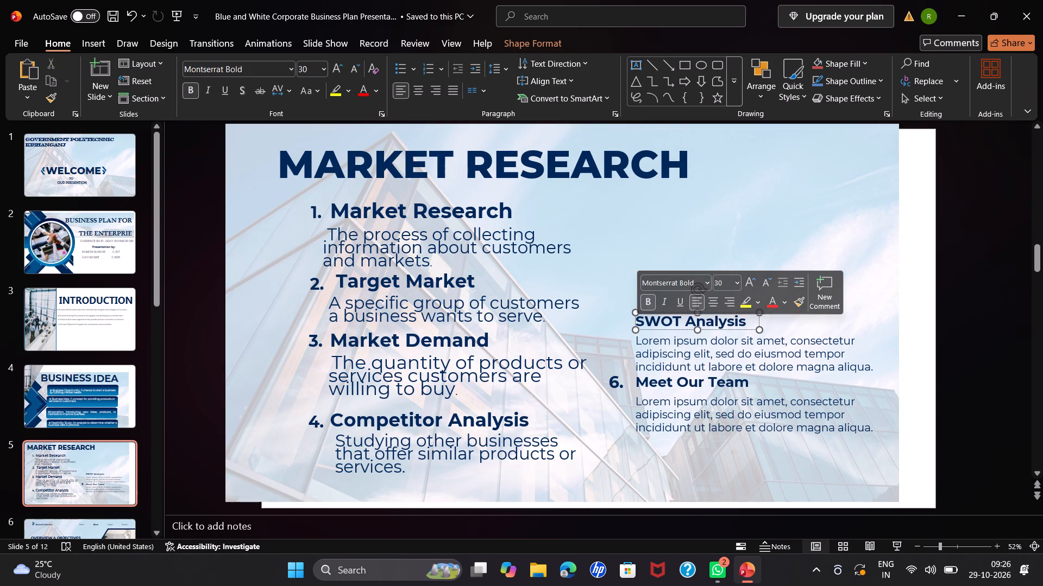
pyautogui.click(716, 330)
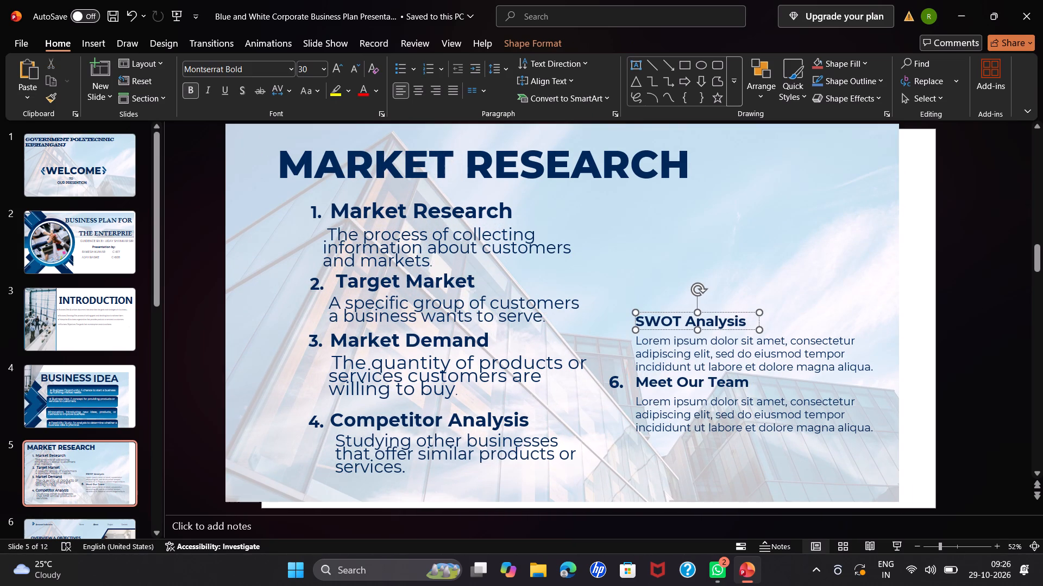
pyautogui.press('BackSpace')
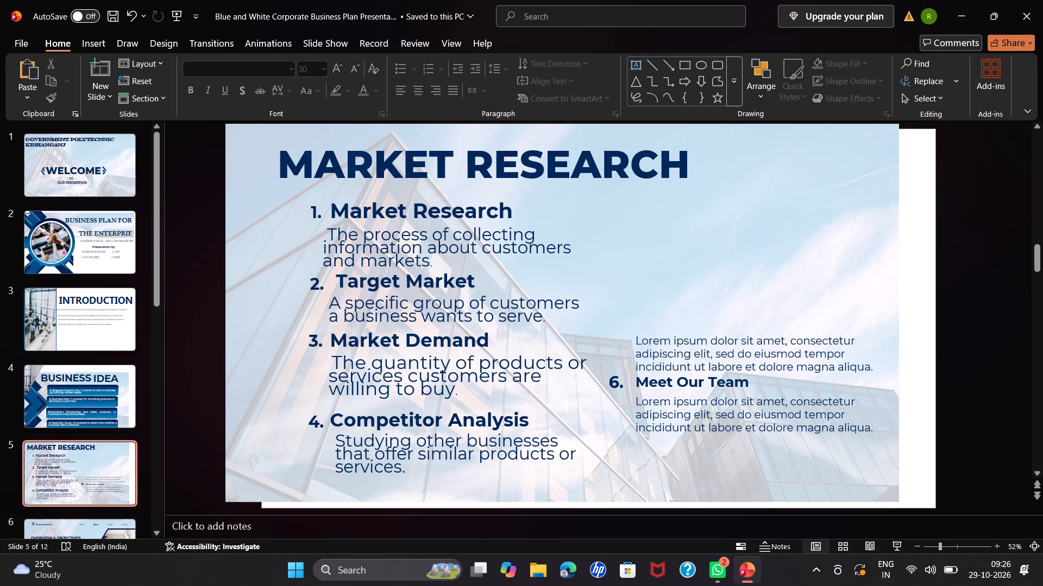
# Delete the Lorem ipsum description box above the Meet Our Team heading.
pyautogui.click(634, 343)
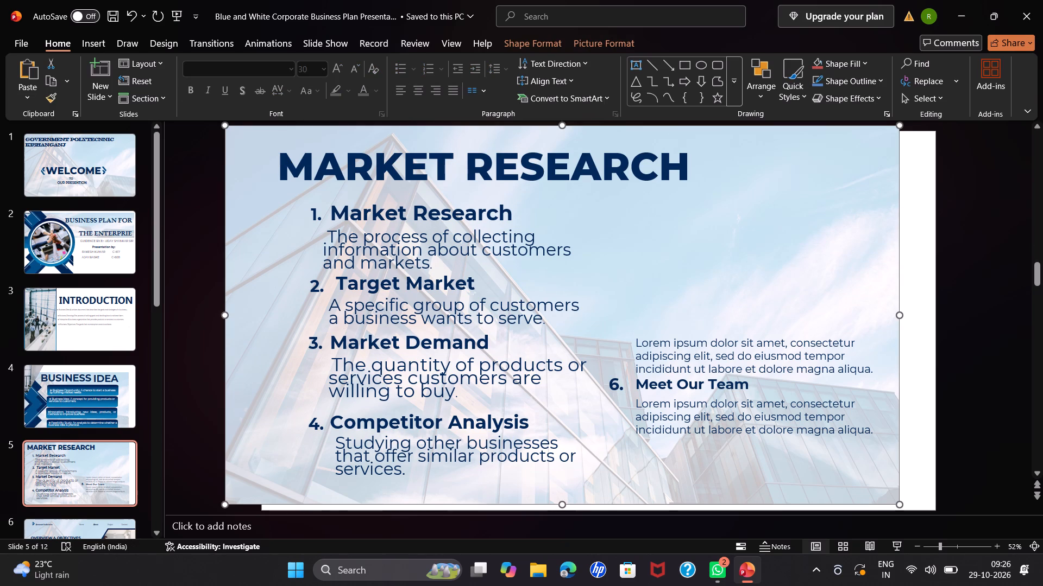
pyautogui.moveTo(638, 342); pyautogui.dragTo(645, 343)
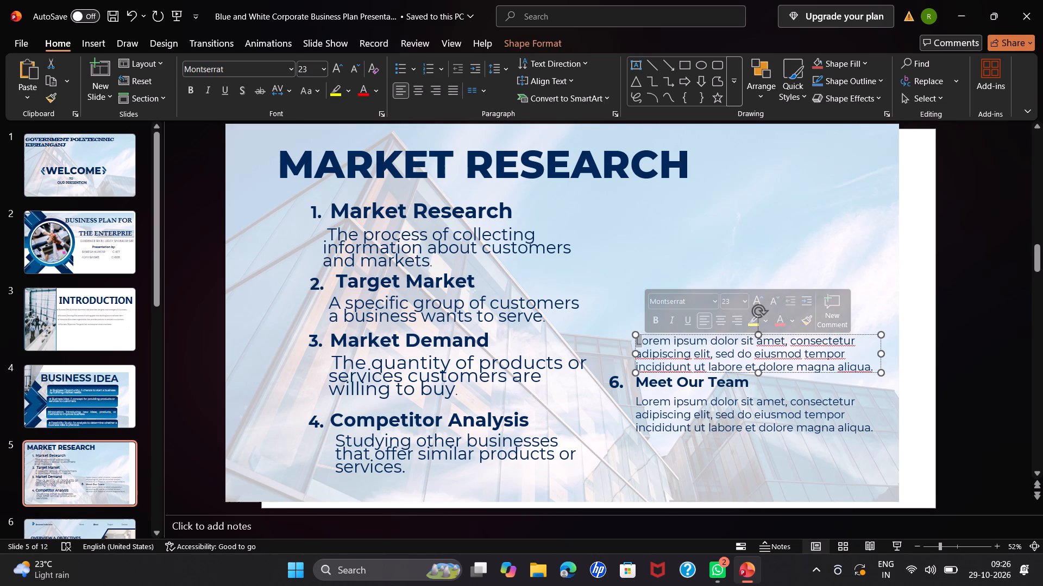
pyautogui.click(717, 374)
pyautogui.press('BackSpace')
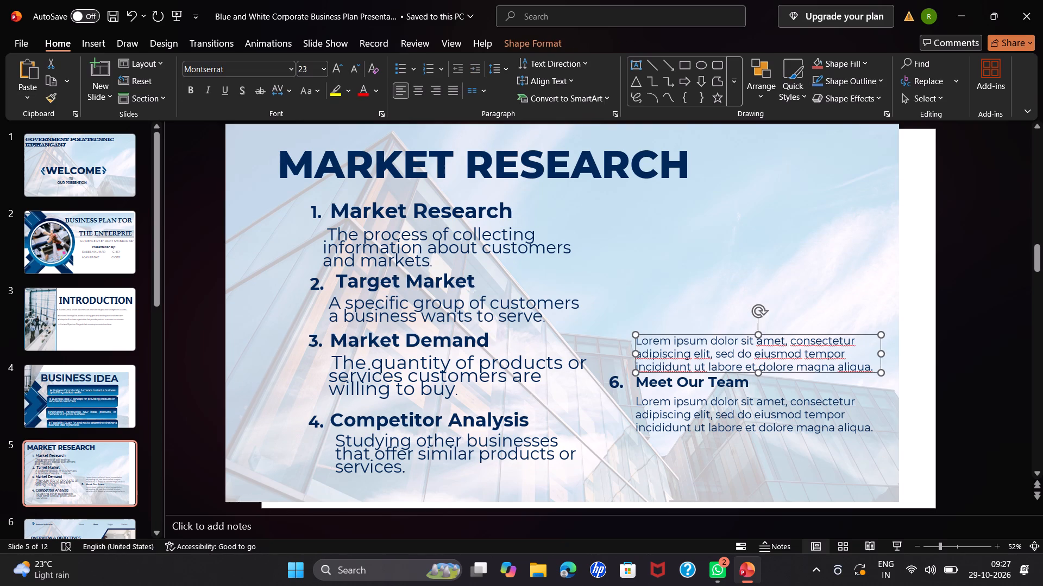
# Delete the 6 in front of the Meet Our Team heading.
pyautogui.click(615, 386)
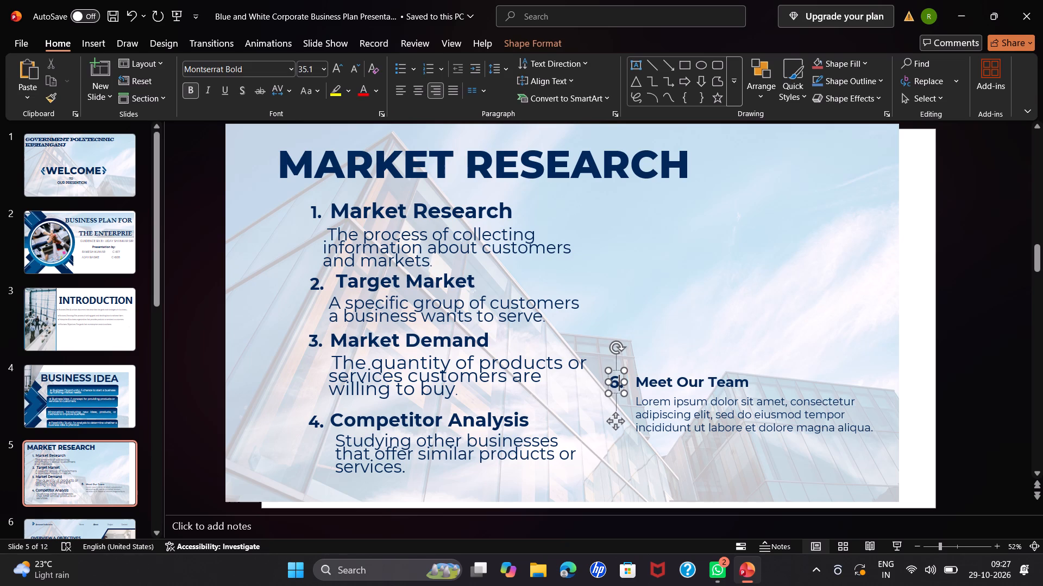
pyautogui.press('BackSpace')
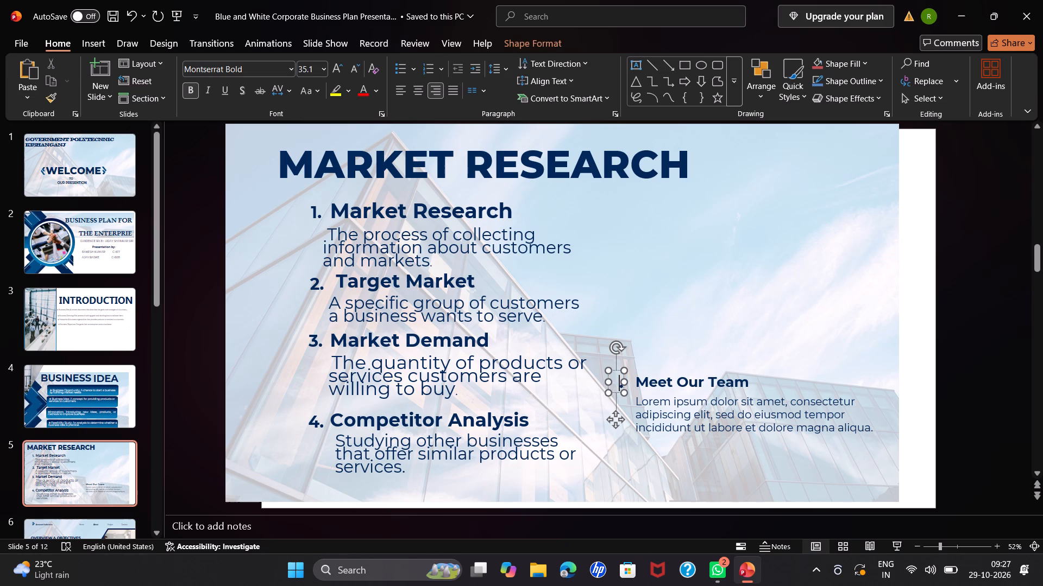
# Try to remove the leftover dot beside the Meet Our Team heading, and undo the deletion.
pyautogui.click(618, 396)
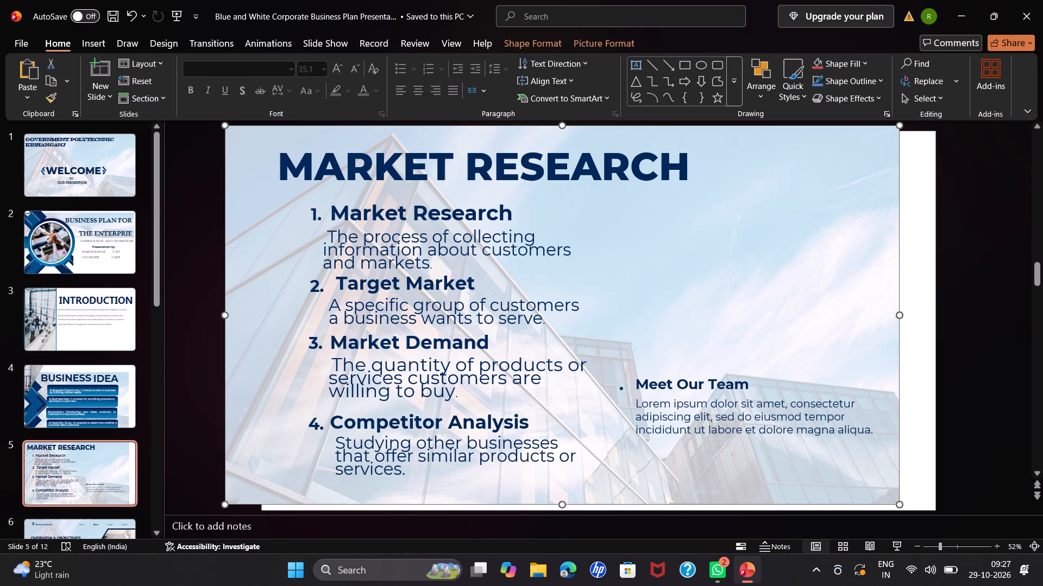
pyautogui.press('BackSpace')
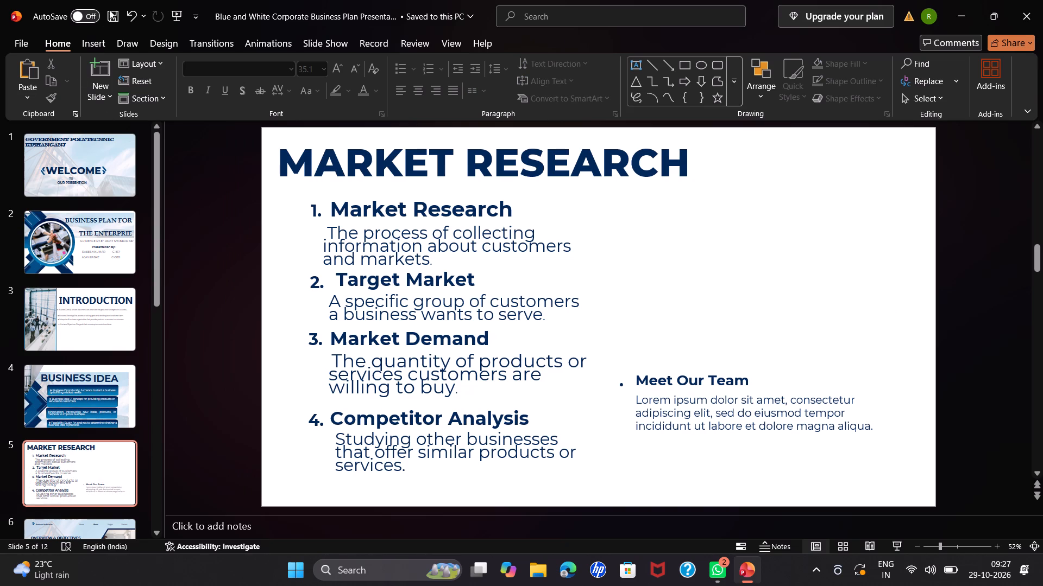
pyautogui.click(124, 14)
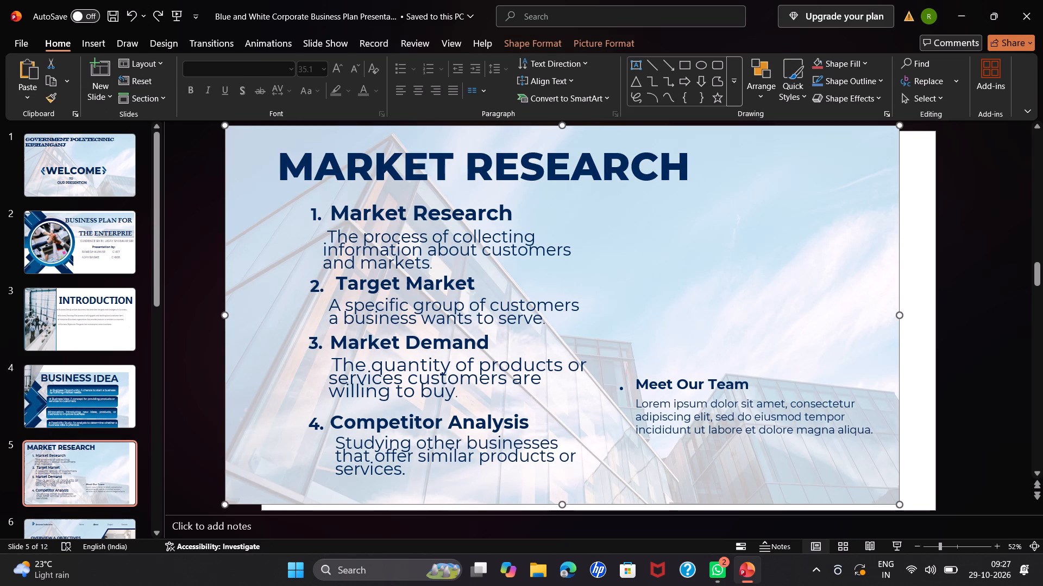
# Delete the Meet Our Team heading text box.
pyautogui.moveTo(638, 384); pyautogui.dragTo(642, 386)
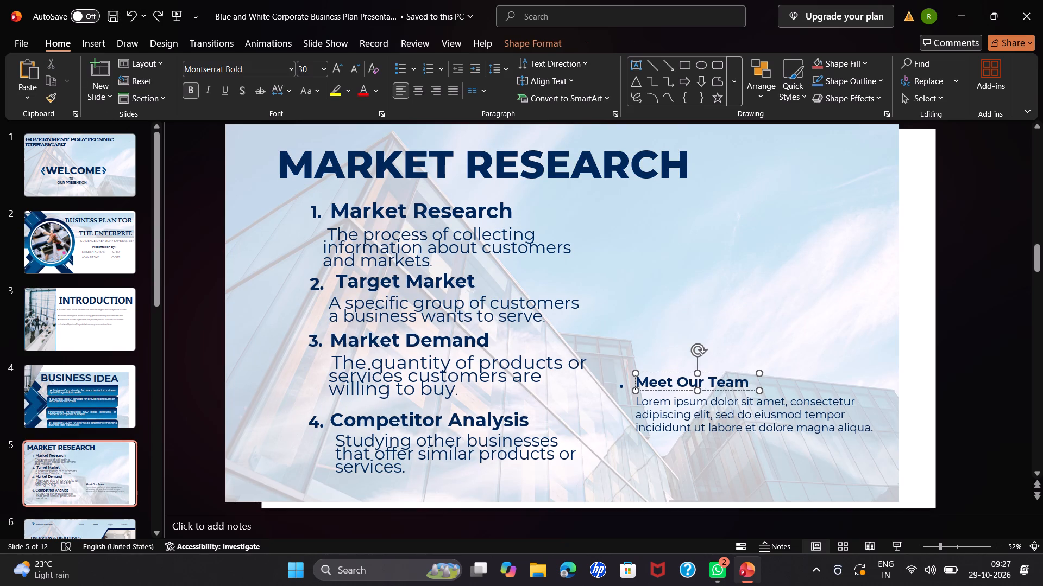
pyautogui.moveTo(642, 386); pyautogui.dragTo(646, 388)
pyautogui.click(657, 392)
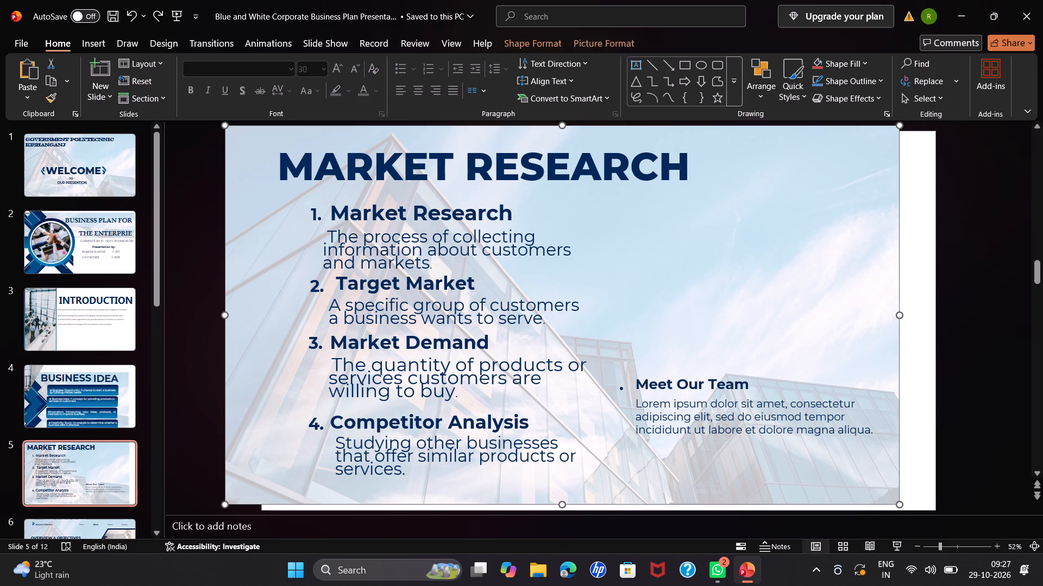
pyautogui.click(638, 384)
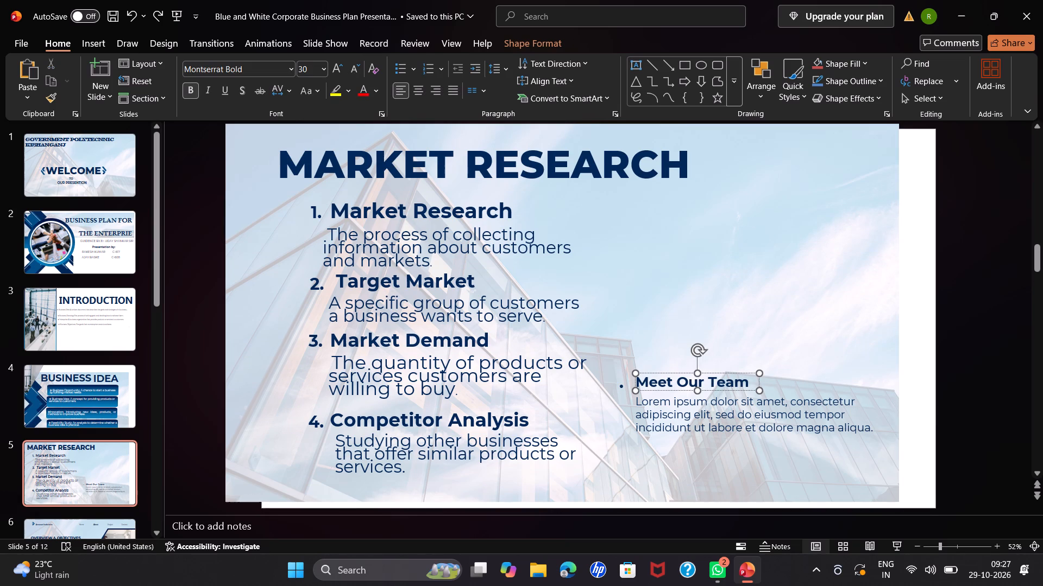
pyautogui.click(661, 373)
pyautogui.press('BackSpace')
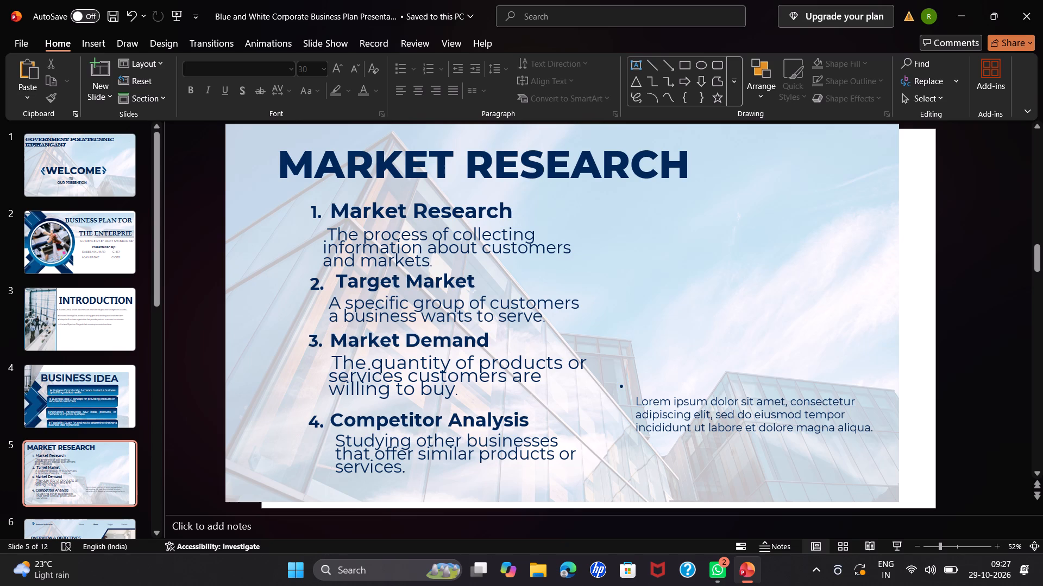
# Delete the last Lorem ipsum description box on the Market Research slide.
pyautogui.moveTo(639, 405); pyautogui.dragTo(644, 407)
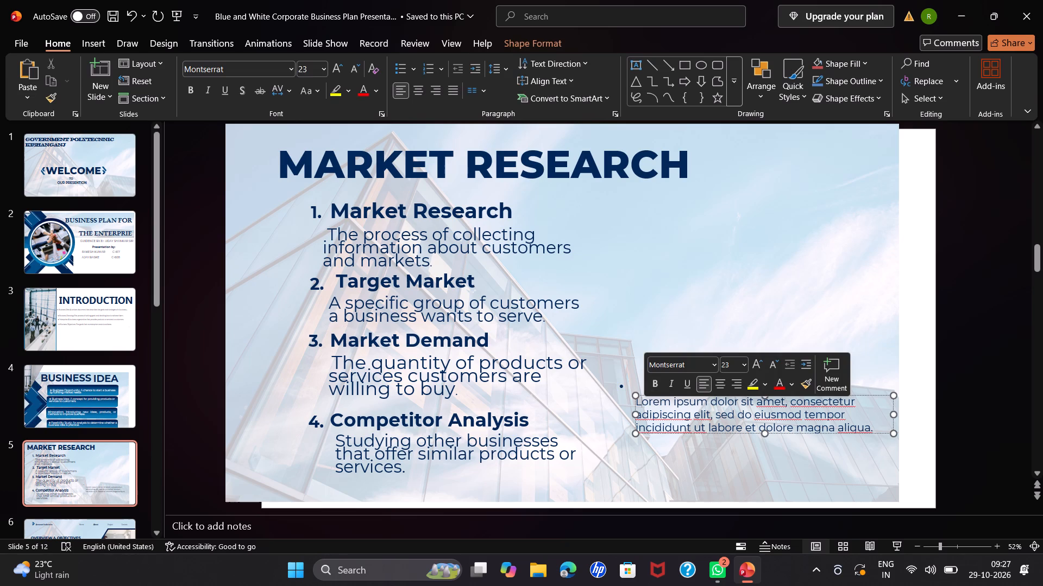
pyautogui.click(642, 395)
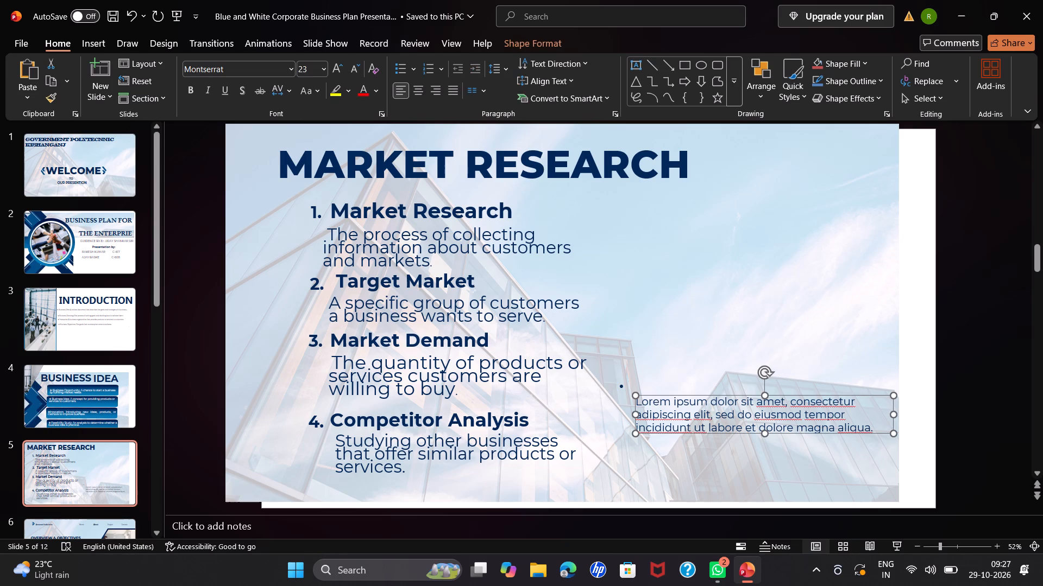
pyautogui.press('BackSpace')
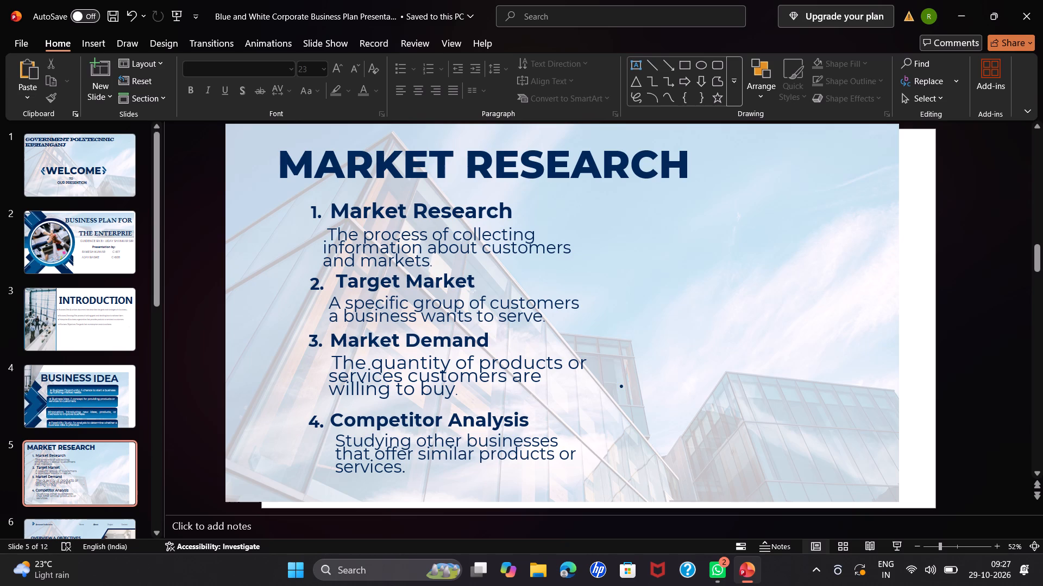
# Delete the text box holding the leftover dot beside the Market Demand description.
pyautogui.click(619, 387)
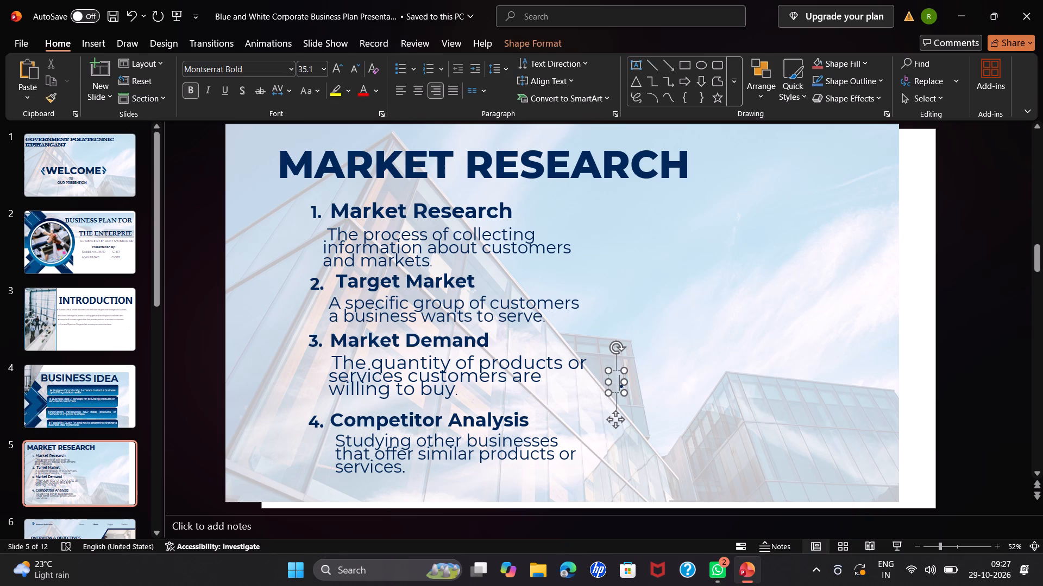
pyautogui.click(613, 370)
pyautogui.press('BackSpace')
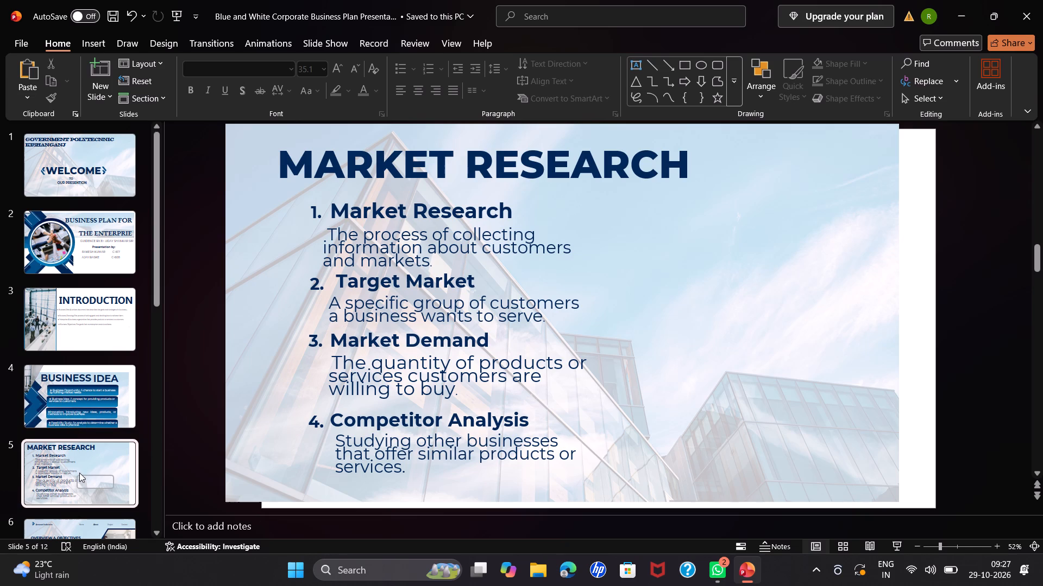
# Look over the Overview & Objectives slide alongside the Market Research slide.
pyautogui.scroll(-1, 79, 472)
pyautogui.scroll(4, 79, 473)
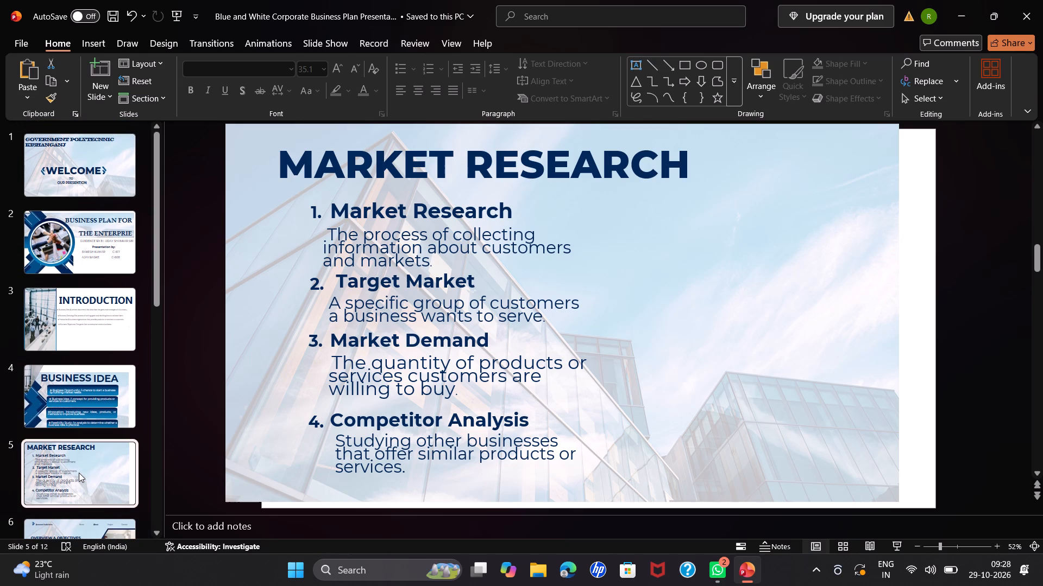
pyautogui.scroll(1, 79, 473)
pyautogui.scroll(-3, 78, 473)
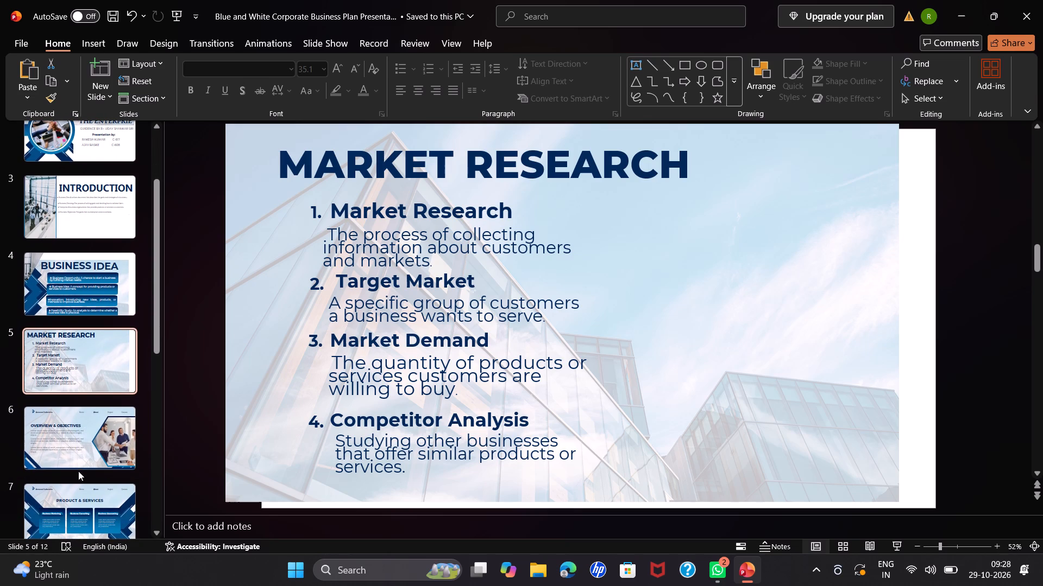
pyautogui.click(74, 456)
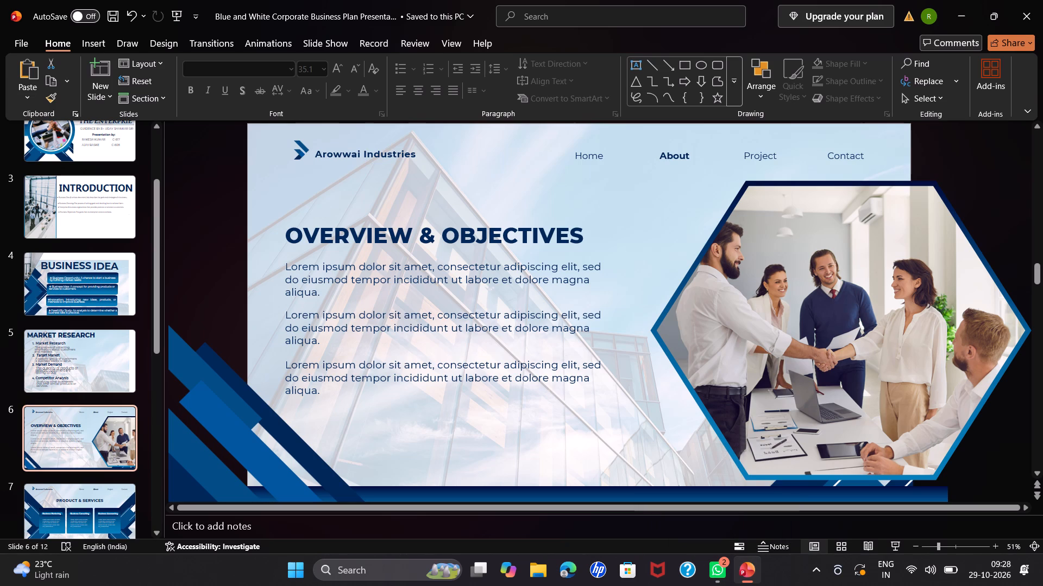
pyautogui.scroll(1, 403, 395)
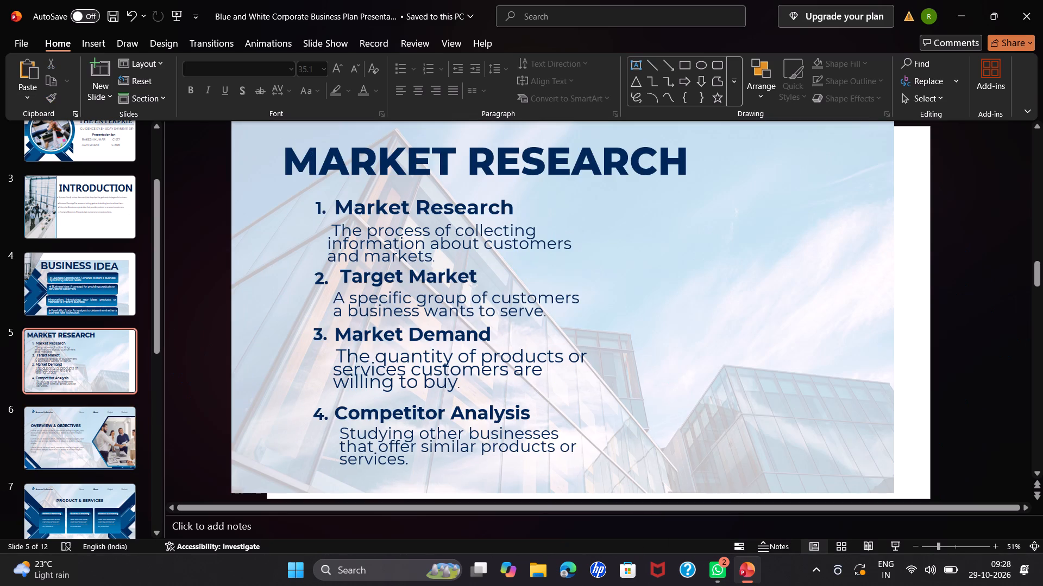
pyautogui.scroll(-2, 386, 416)
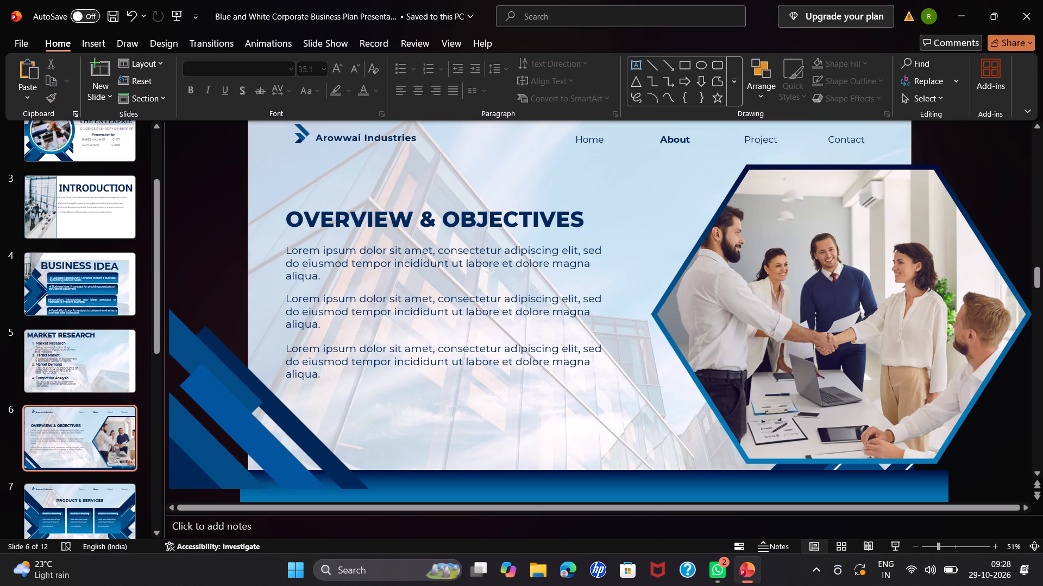
# Look through the remaining template slides, opening SWOT Analysis, Our Team, Market Opportunity and Product & Services.
pyautogui.scroll(-1, 105, 512)
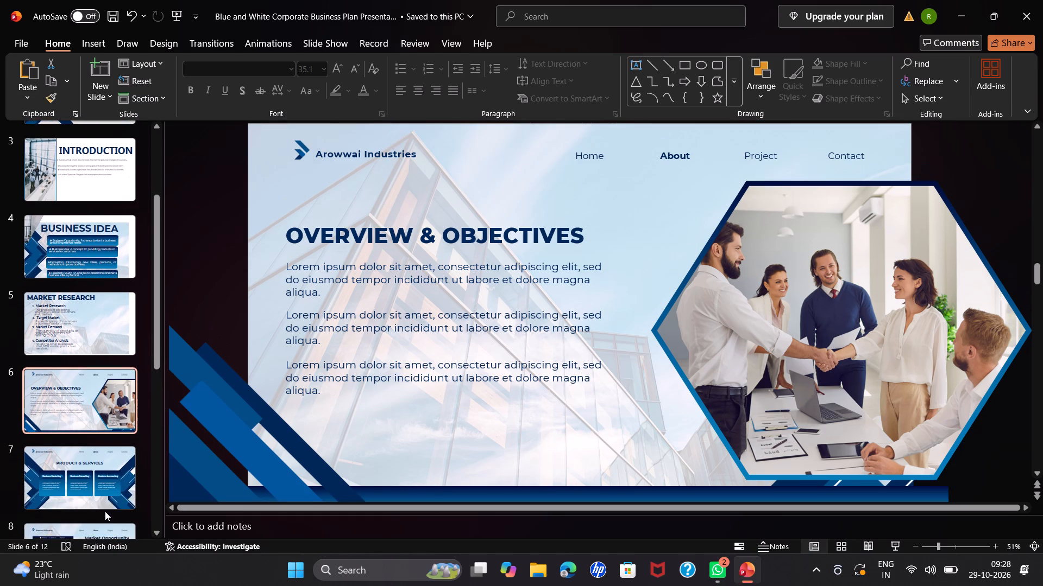
pyautogui.scroll(-8, 104, 511)
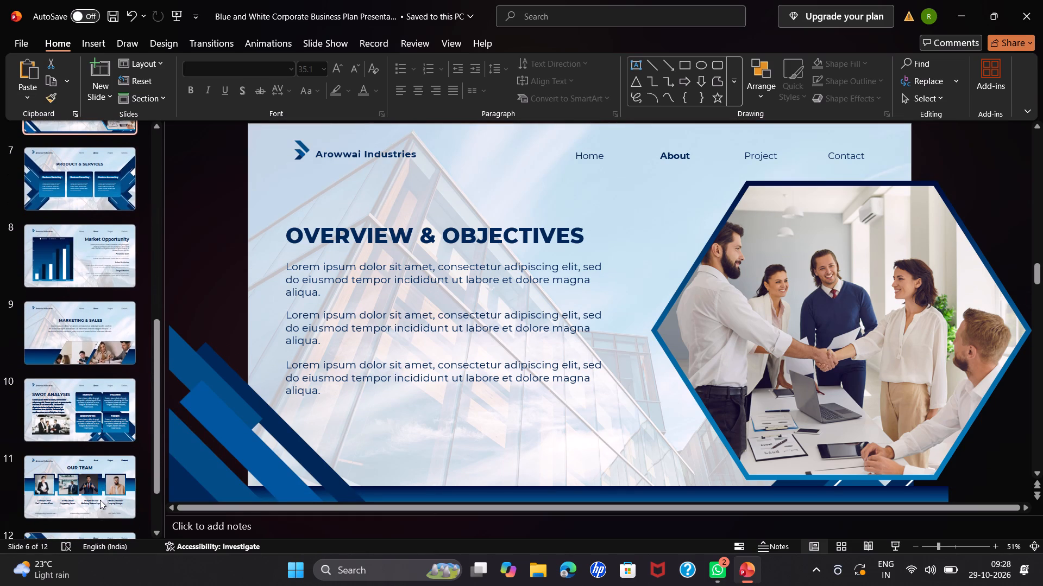
pyautogui.scroll(-3, 100, 500)
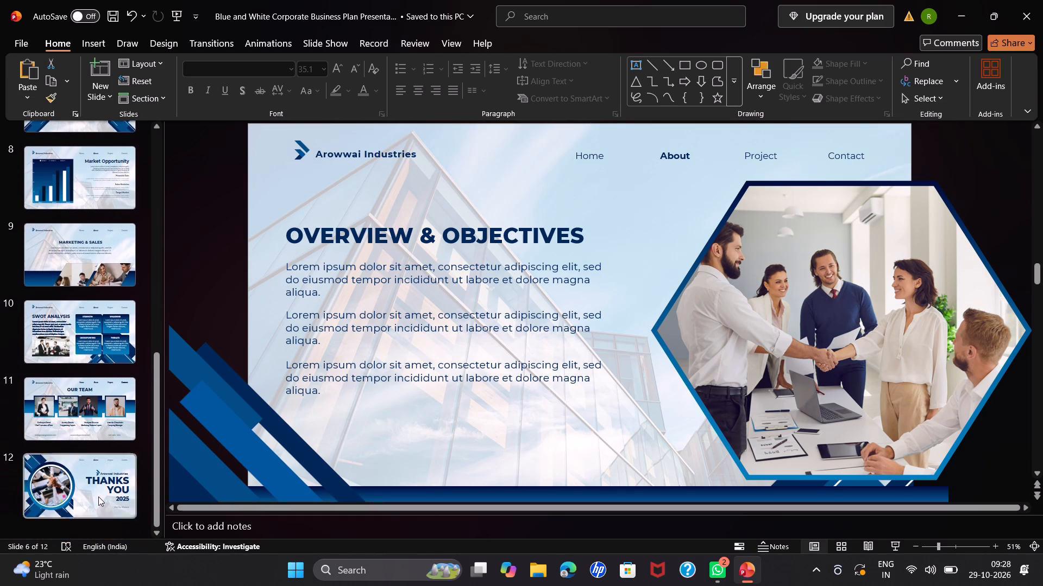
pyautogui.scroll(-1, 98, 496)
pyautogui.scroll(2, 98, 495)
pyautogui.click(86, 479)
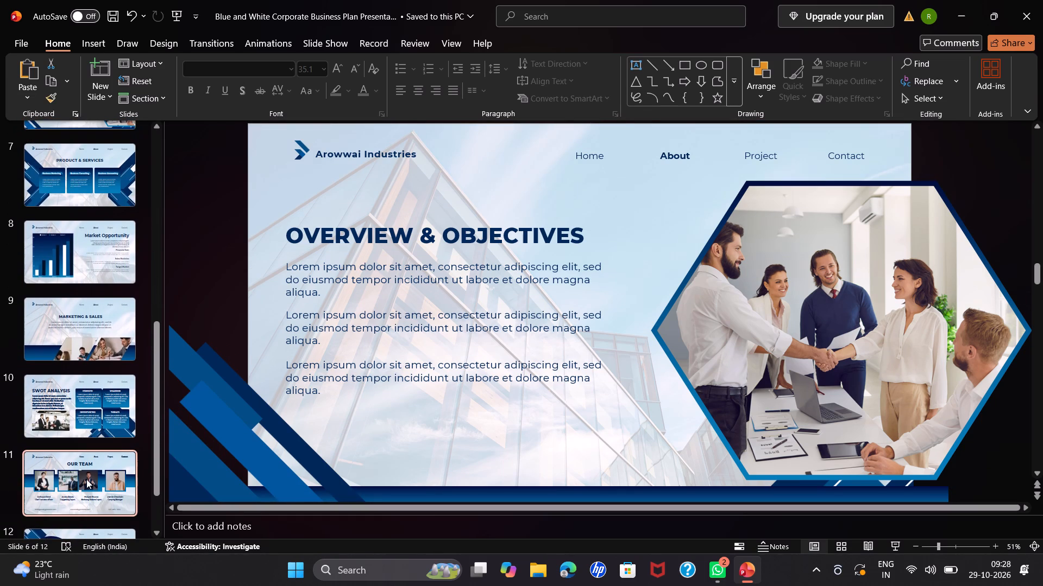
pyautogui.click(73, 424)
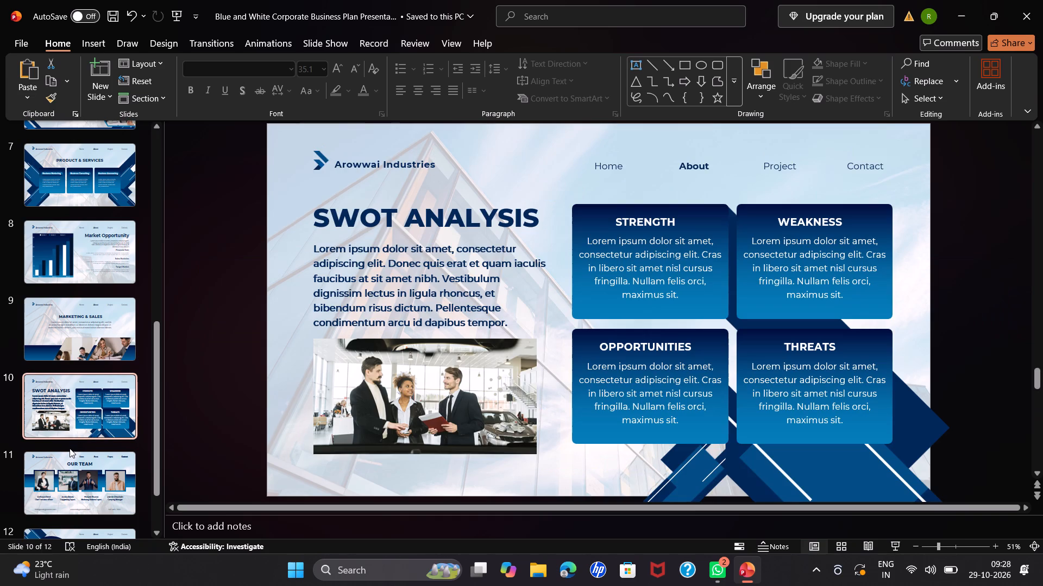
pyautogui.click(74, 483)
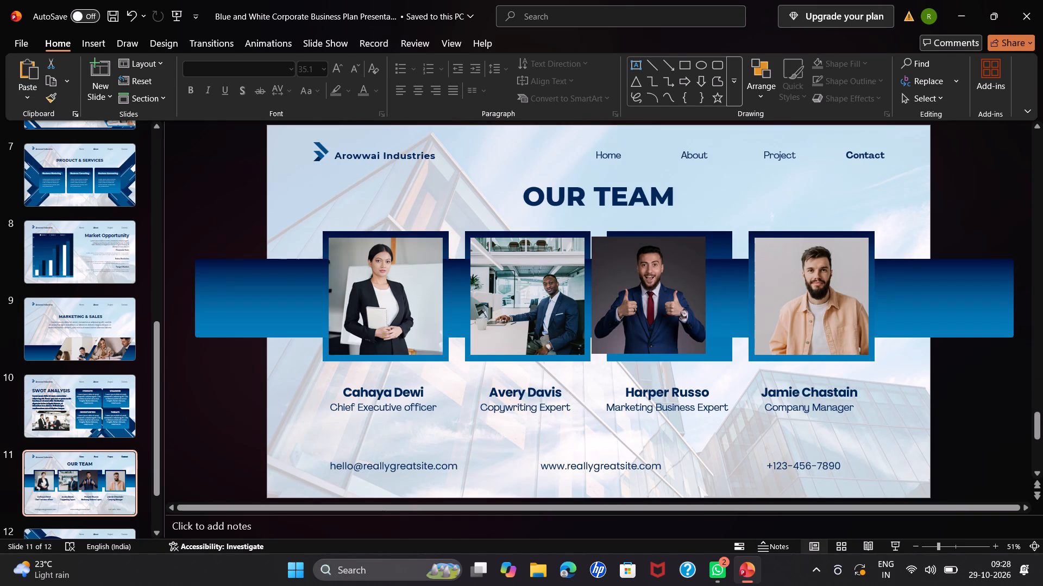
pyautogui.click(109, 271)
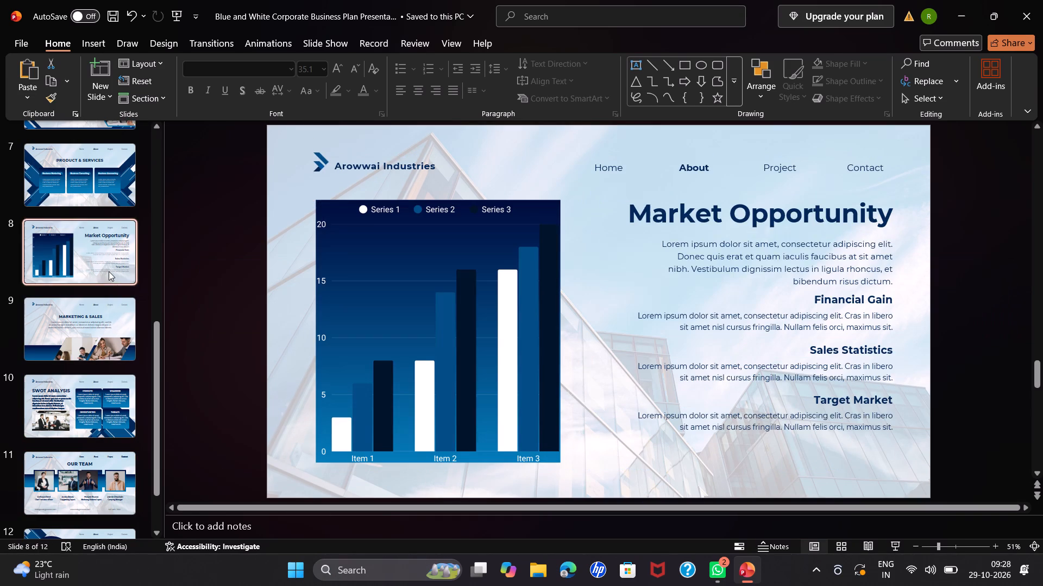
pyautogui.click(89, 199)
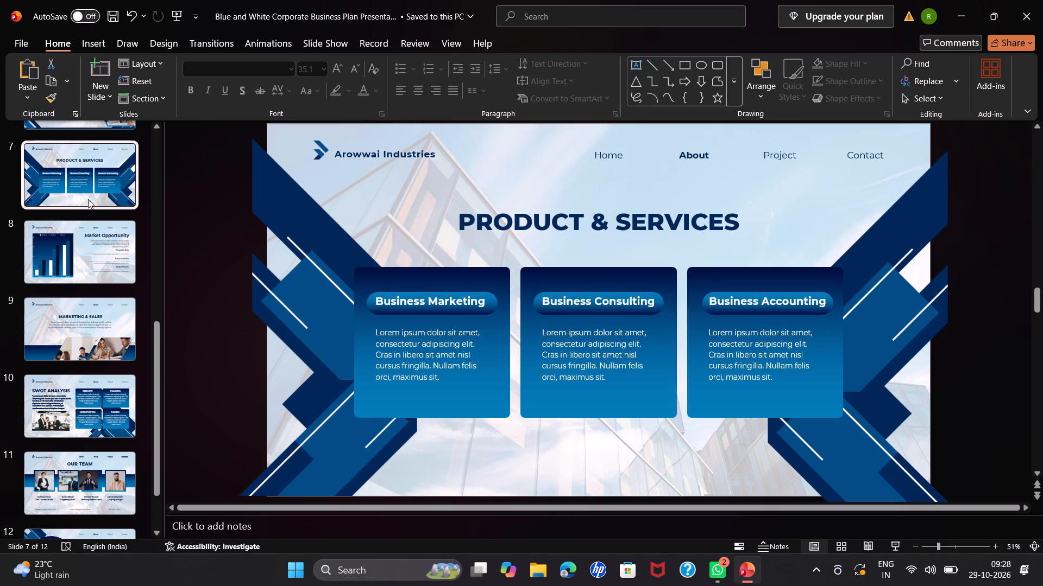
# Return to the Market Research slide and look over it and the neighbouring slides.
pyautogui.scroll(5, 88, 199)
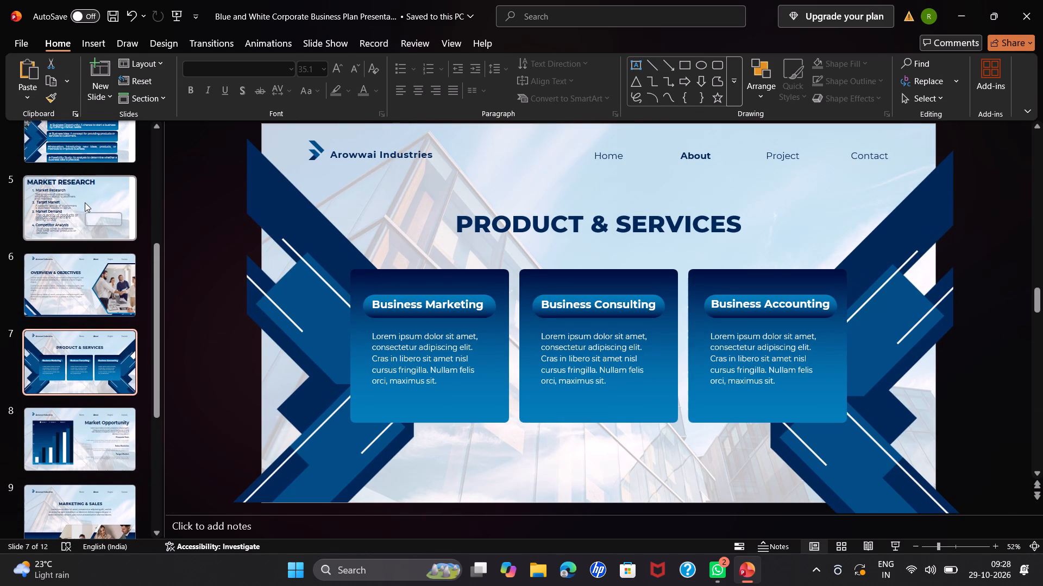
pyautogui.scroll(-1, 83, 210)
pyautogui.scroll(4, 82, 211)
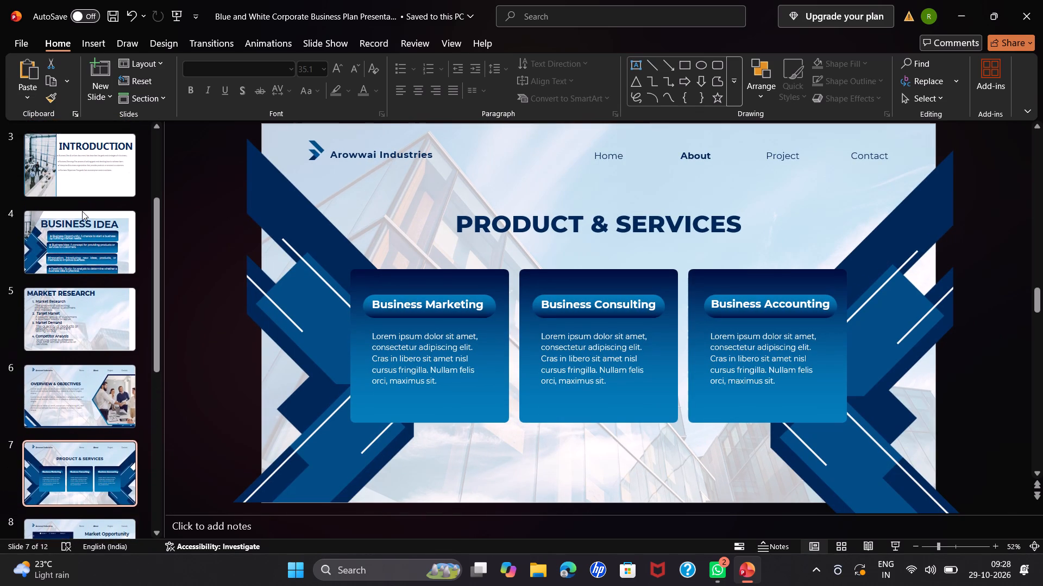
pyautogui.scroll(2, 82, 211)
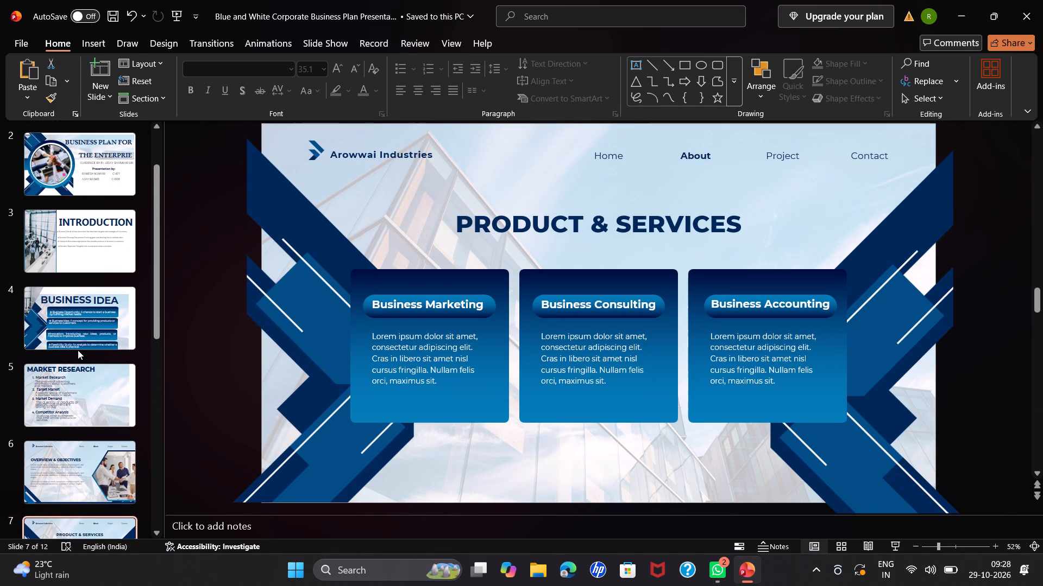
pyautogui.click(79, 394)
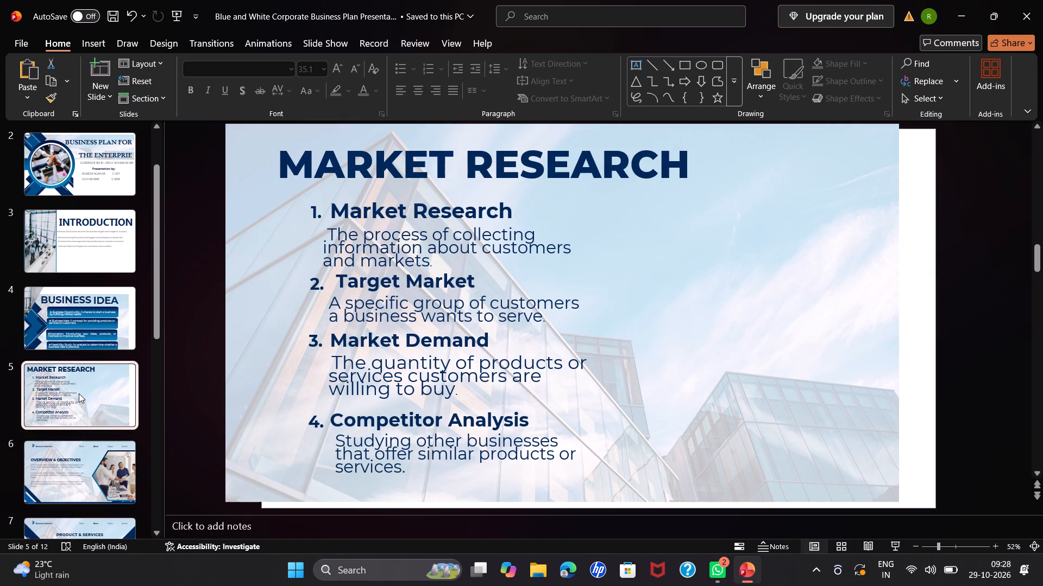
pyautogui.scroll(-3, 70, 424)
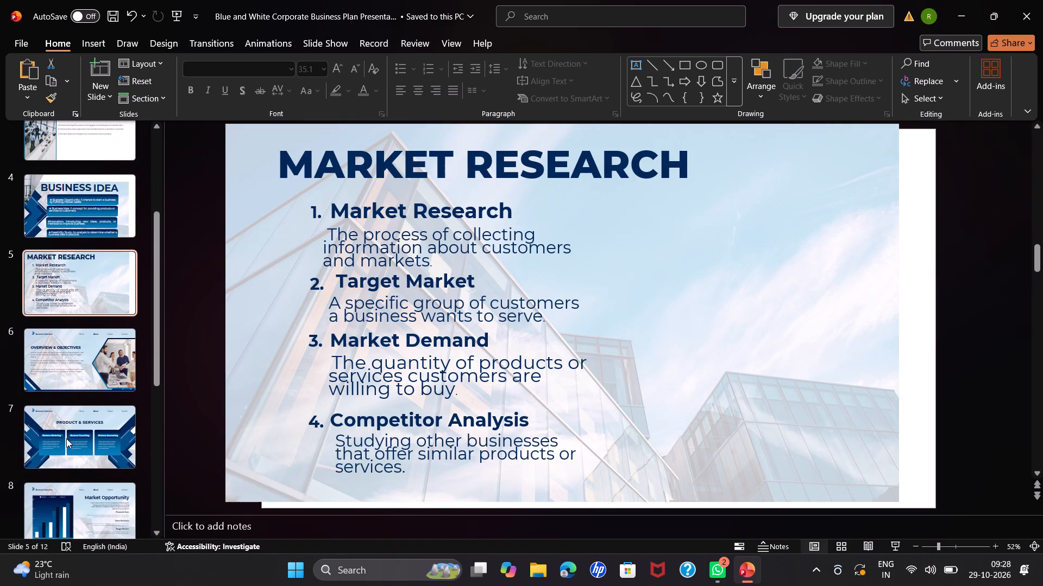
# Nudge the bar chart picture on the Market Opportunity slide slightly to the left and up.
pyautogui.scroll(-2, 65, 440)
pyautogui.click(62, 439)
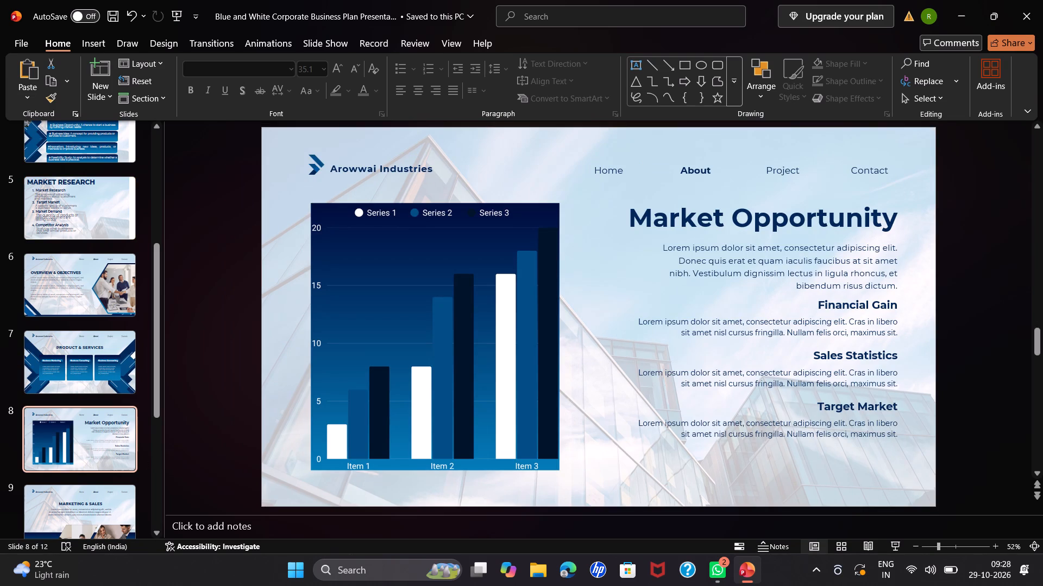
pyautogui.click(556, 376)
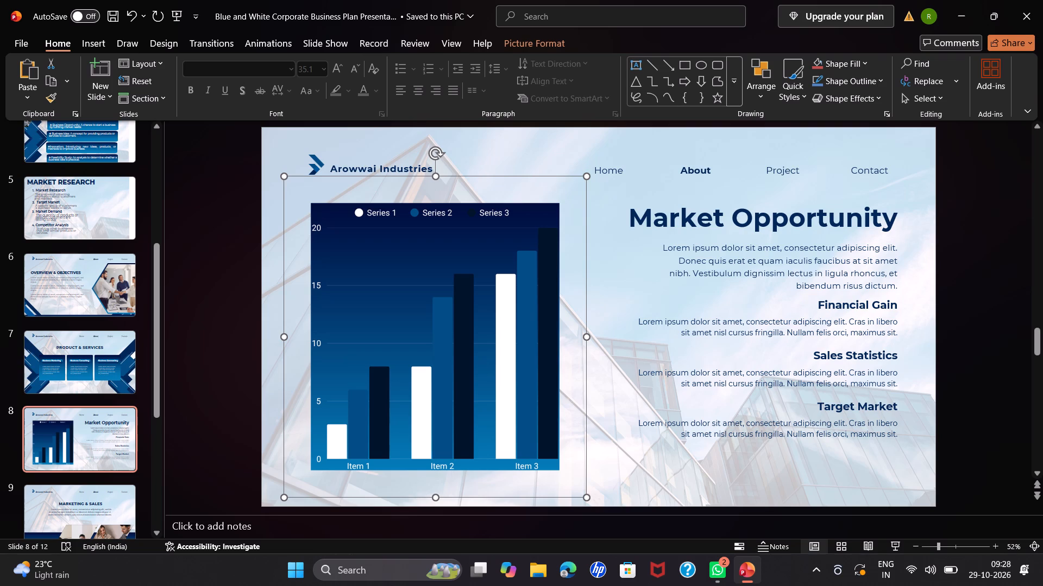
pyautogui.moveTo(549, 405); pyautogui.dragTo(526, 405)
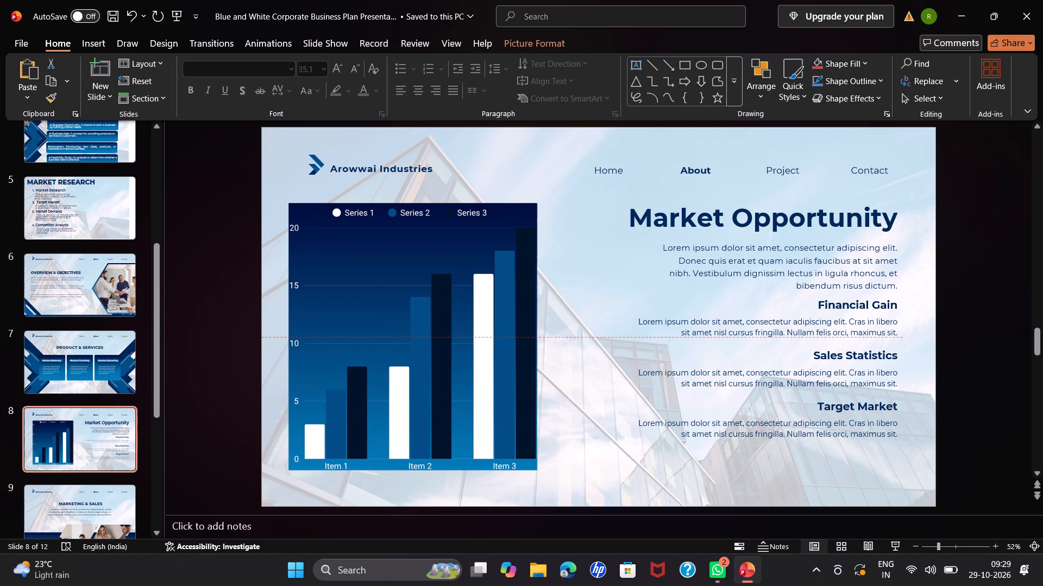
pyautogui.moveTo(526, 405); pyautogui.dragTo(542, 403)
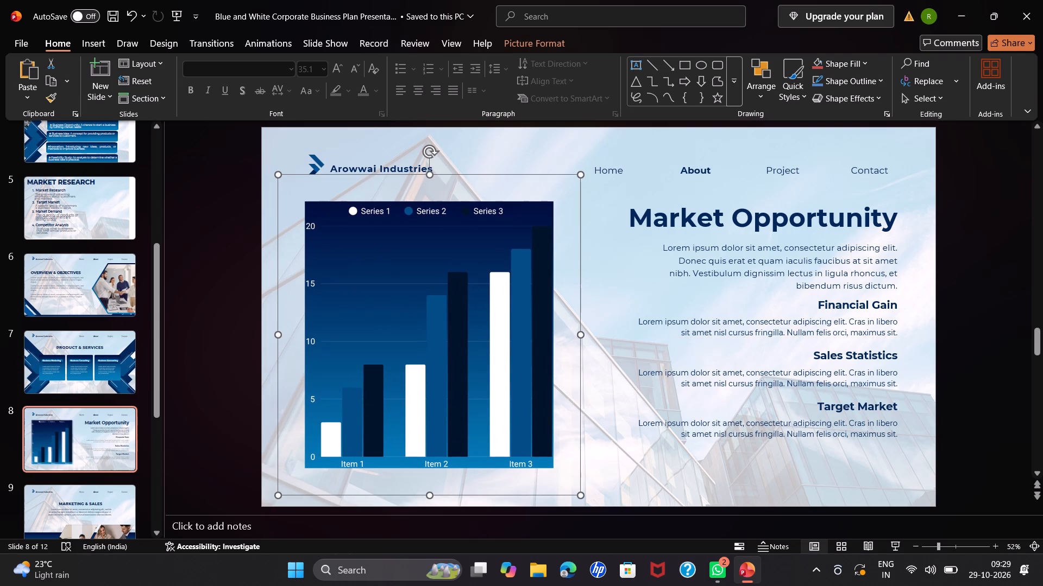
pyautogui.click(579, 397)
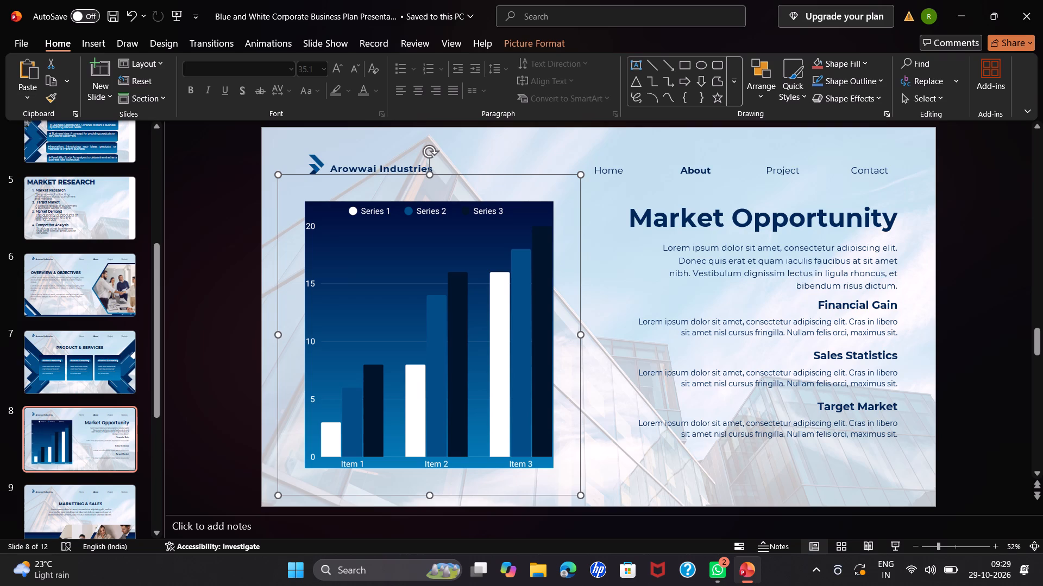
pyautogui.click(579, 395)
pyautogui.click(598, 391)
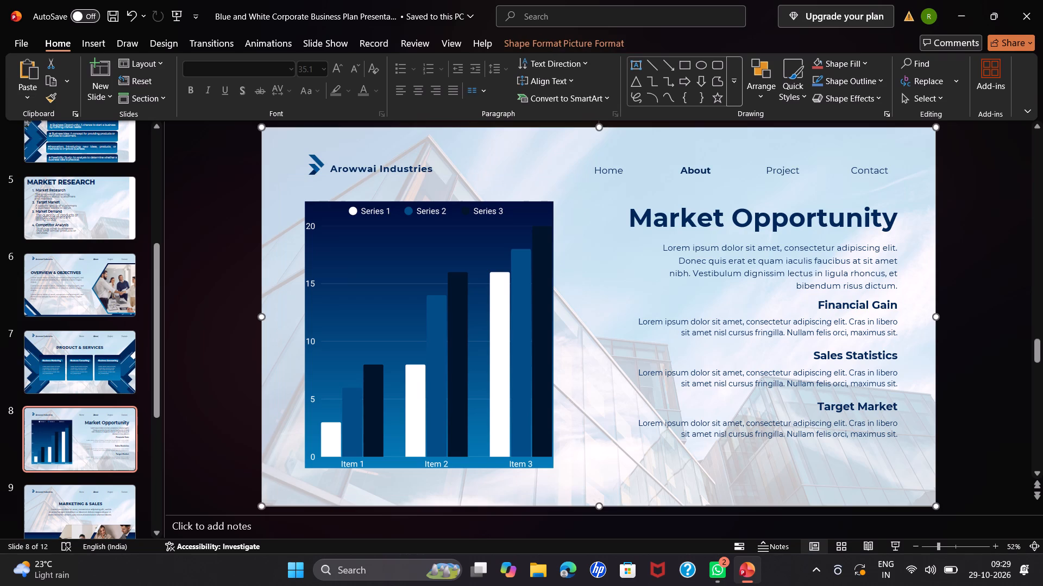
# Open the Overview & Objectives slide.
pyautogui.click(109, 277)
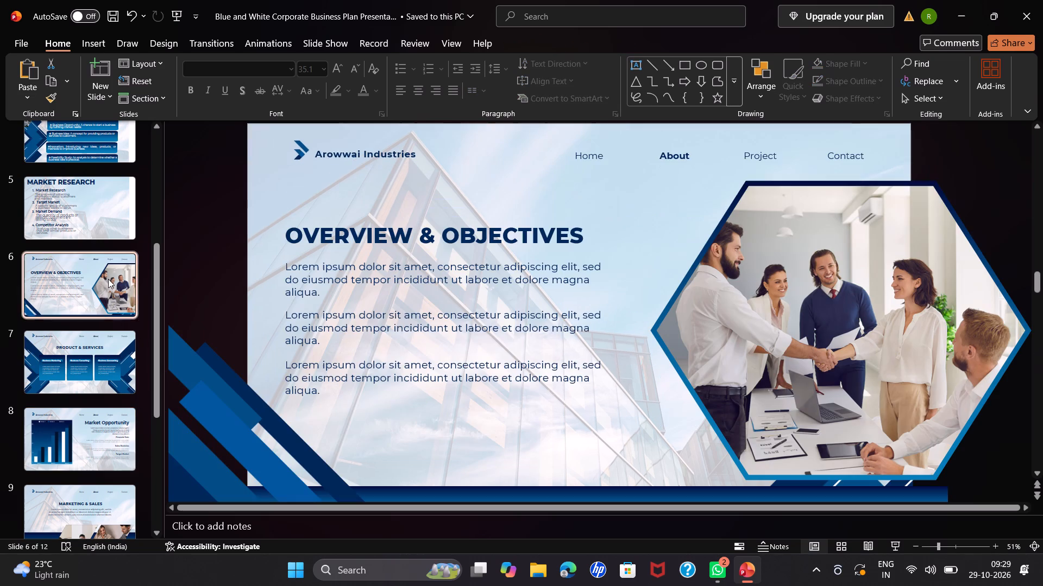
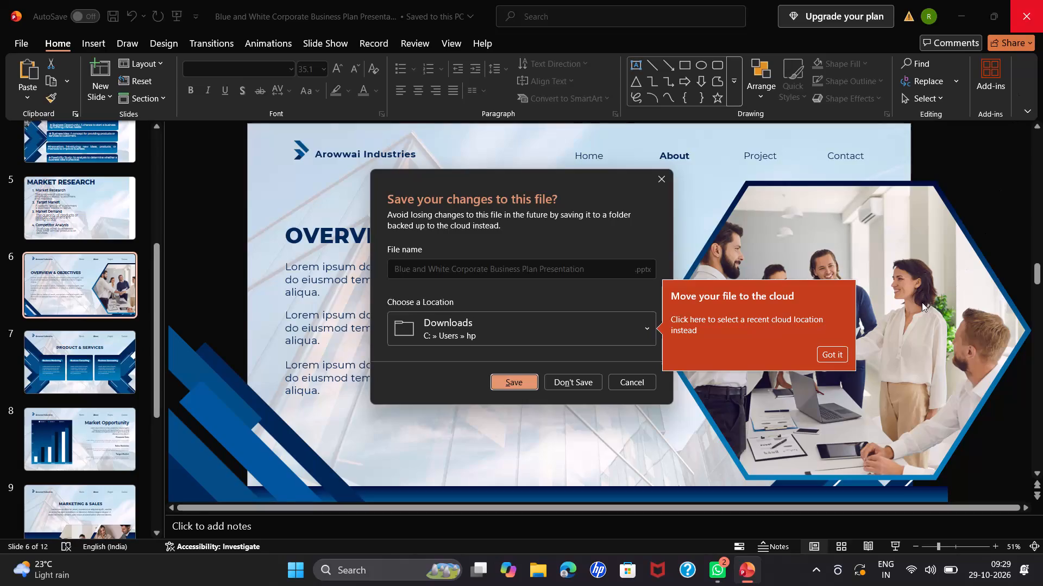
# Save the changes to the business plan presentation in the Downloads folder while closing it.
pyautogui.click(511, 381)
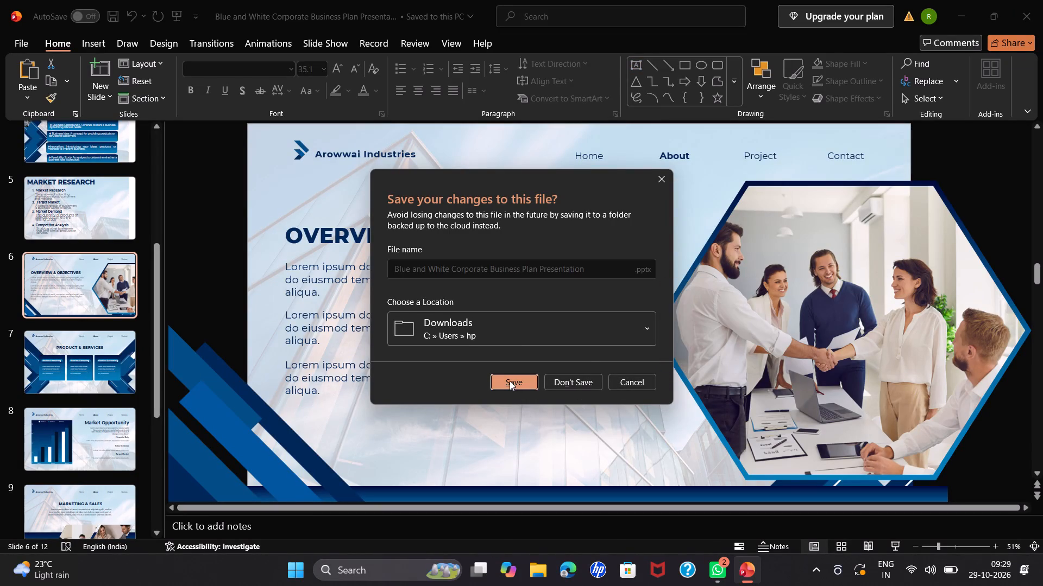